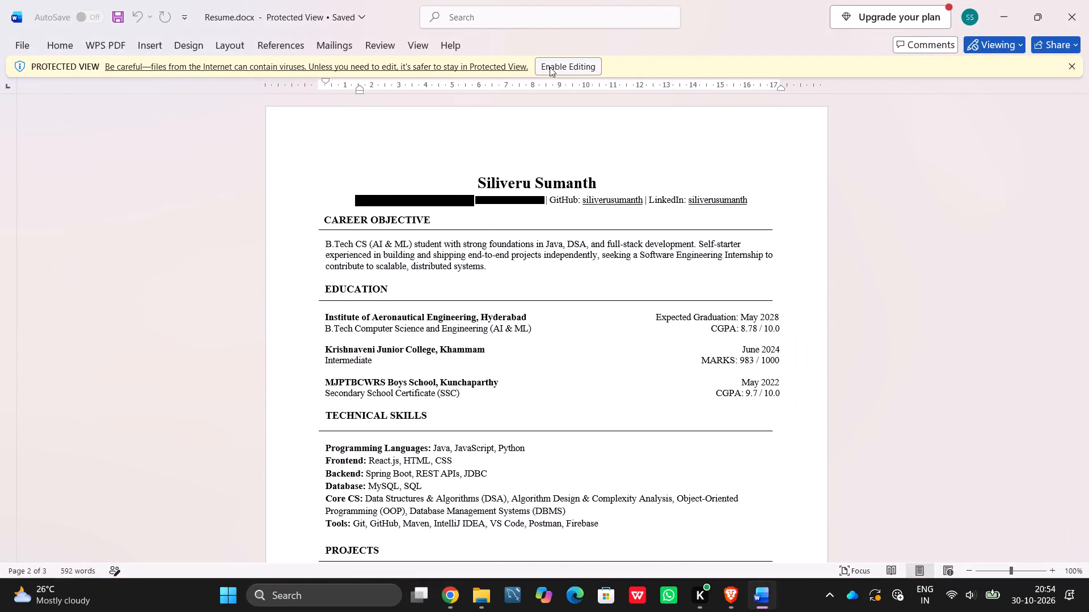
{"action": "left_click", "coordinate": [550, 67]}
{"action": "left_click", "coordinate": [463, 152]}
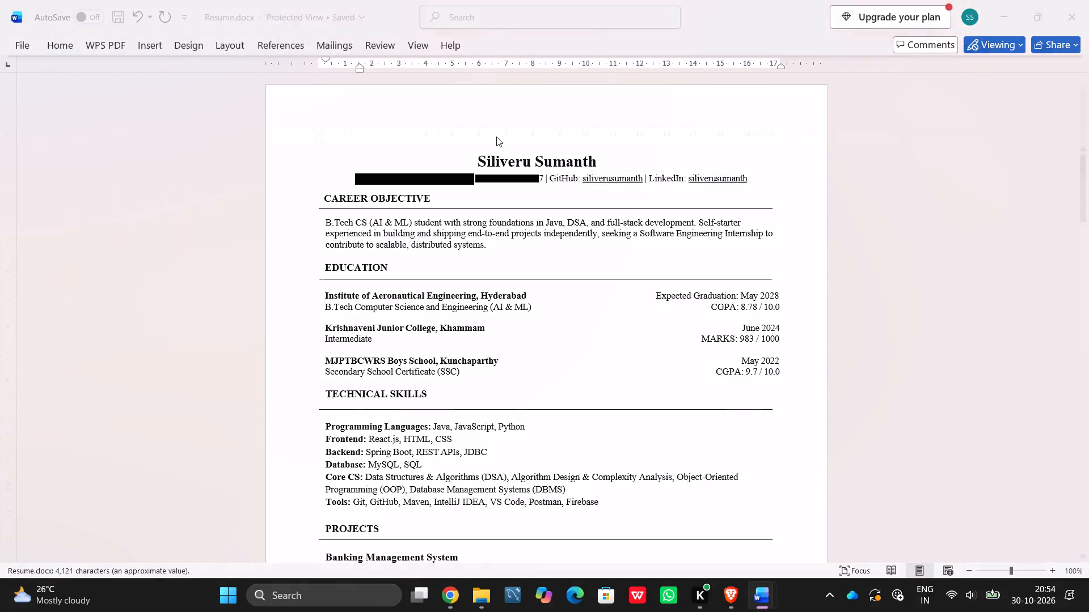
{"action": "left_click", "coordinate": [496, 137]}
Open the header area above the name on the resume's first page for editing and remove the header.
{"action": "left_click", "coordinate": [471, 216]}
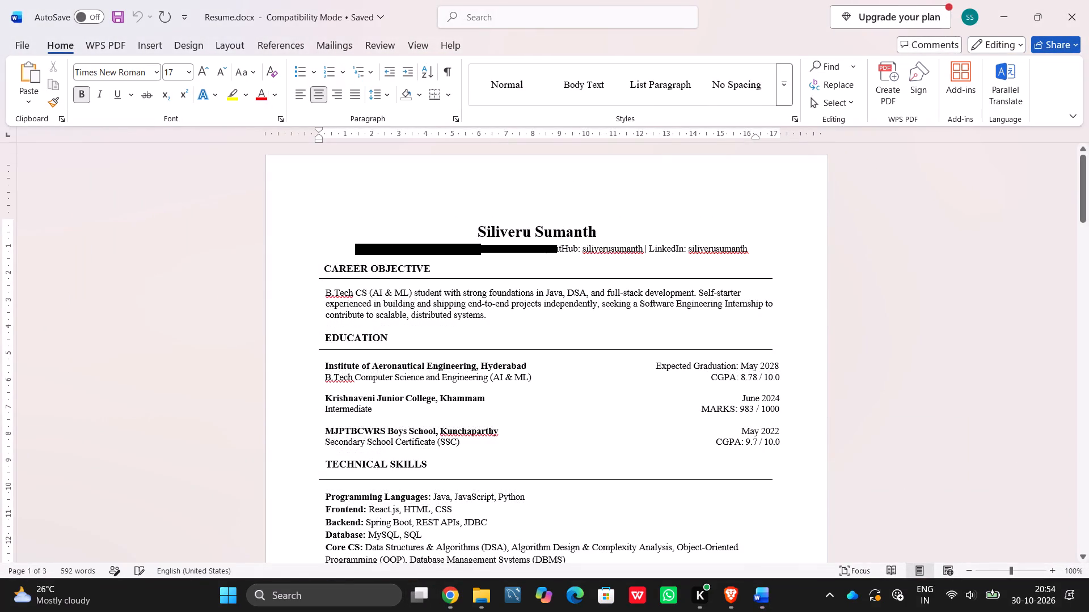
{"action": "left_click_drag", "start_coordinate": [482, 214], "coordinate": [482, 205]}
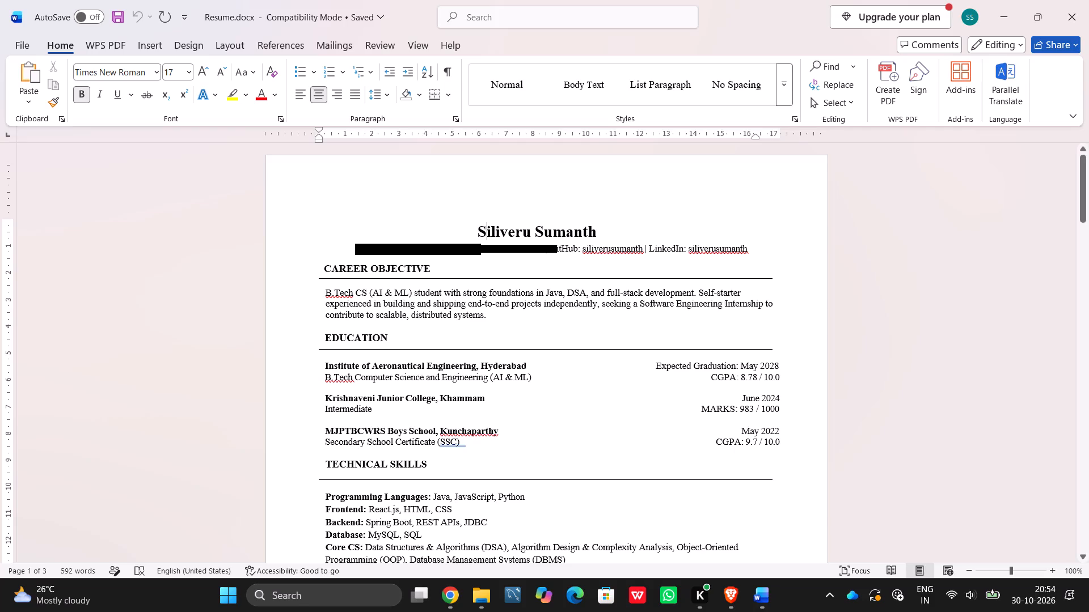
{"action": "left_click_drag", "start_coordinate": [482, 205], "coordinate": [482, 201]}
{"action": "left_click", "coordinate": [482, 201]}
{"action": "right_click", "coordinate": [482, 201]}
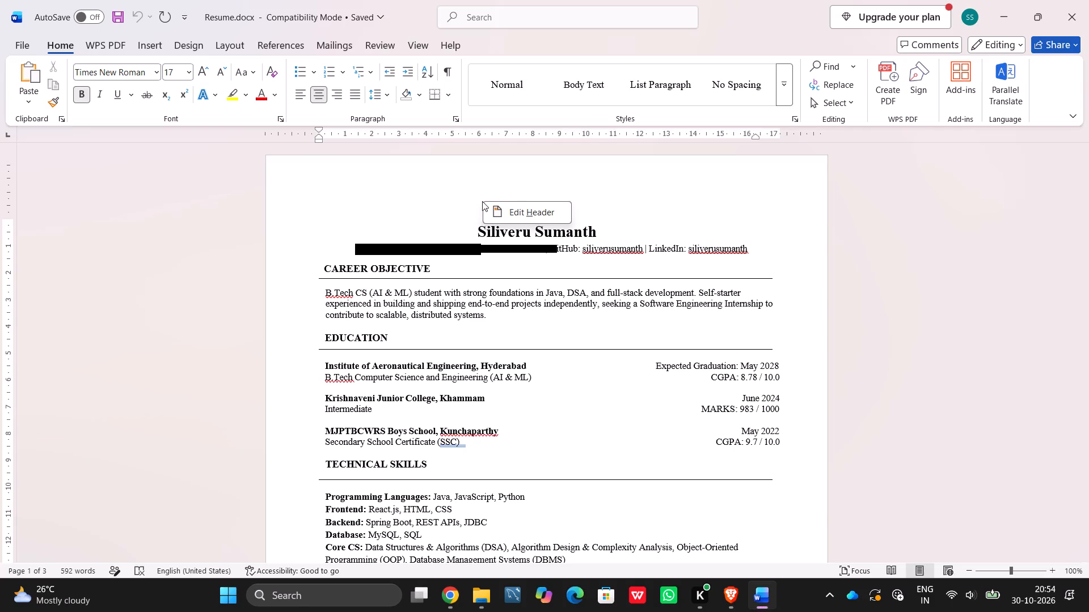
{"action": "left_click", "coordinate": [519, 211]}
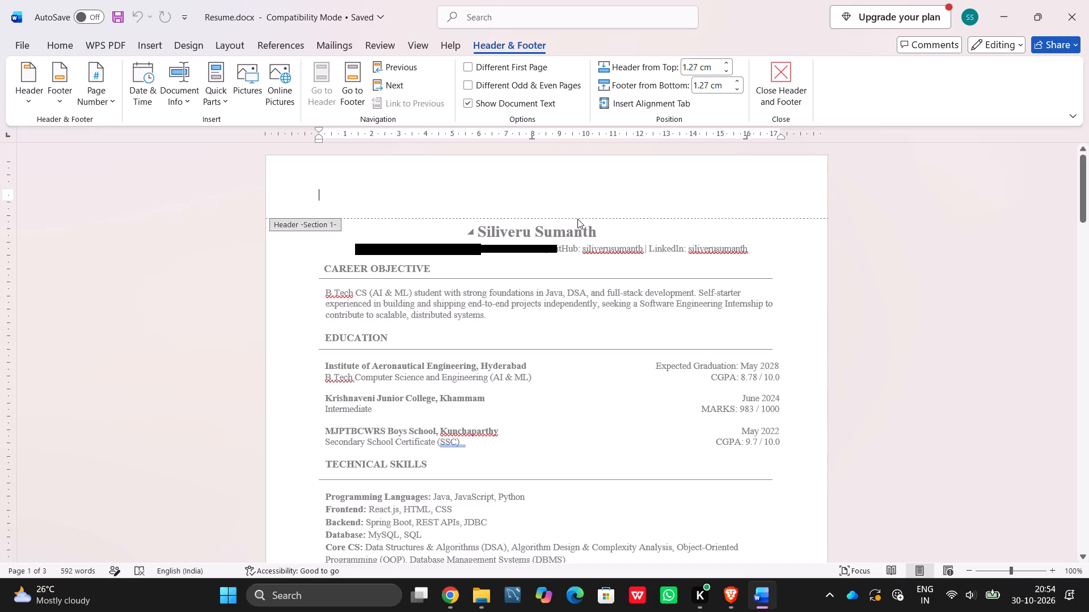
{"action": "left_click", "coordinate": [322, 223]}
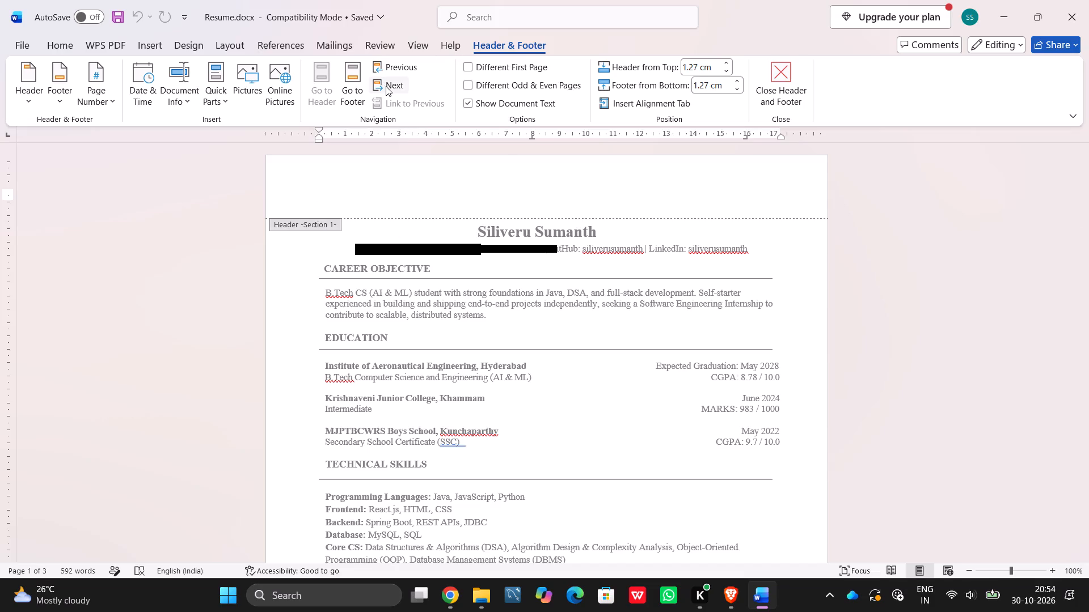
{"action": "left_click", "coordinate": [35, 96]}
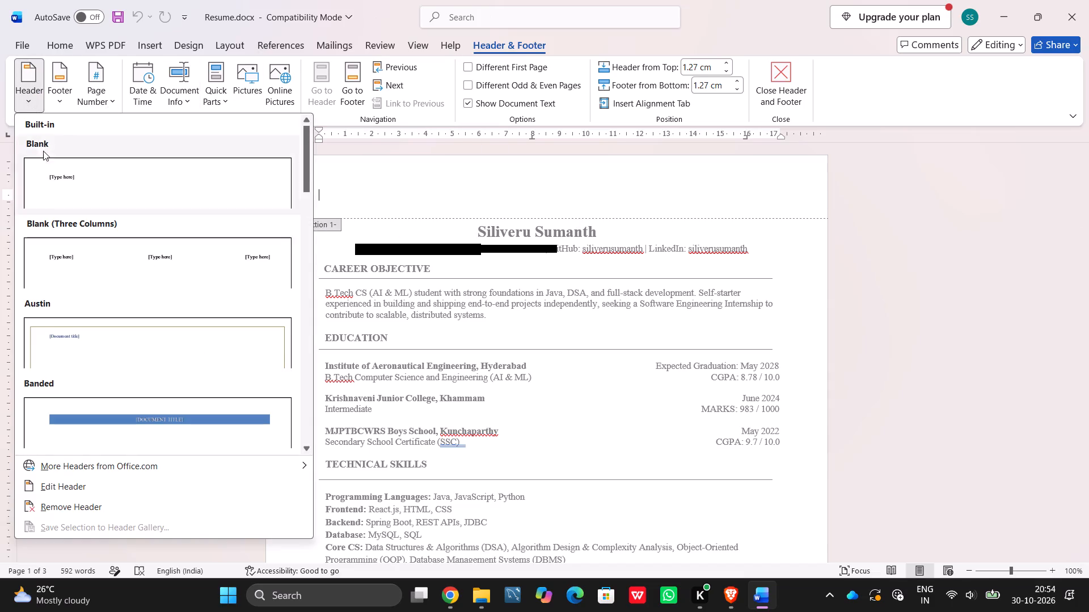
{"action": "scroll", "coordinate": [83, 270], "scroll_direction": "down", "scroll_amount": 1}
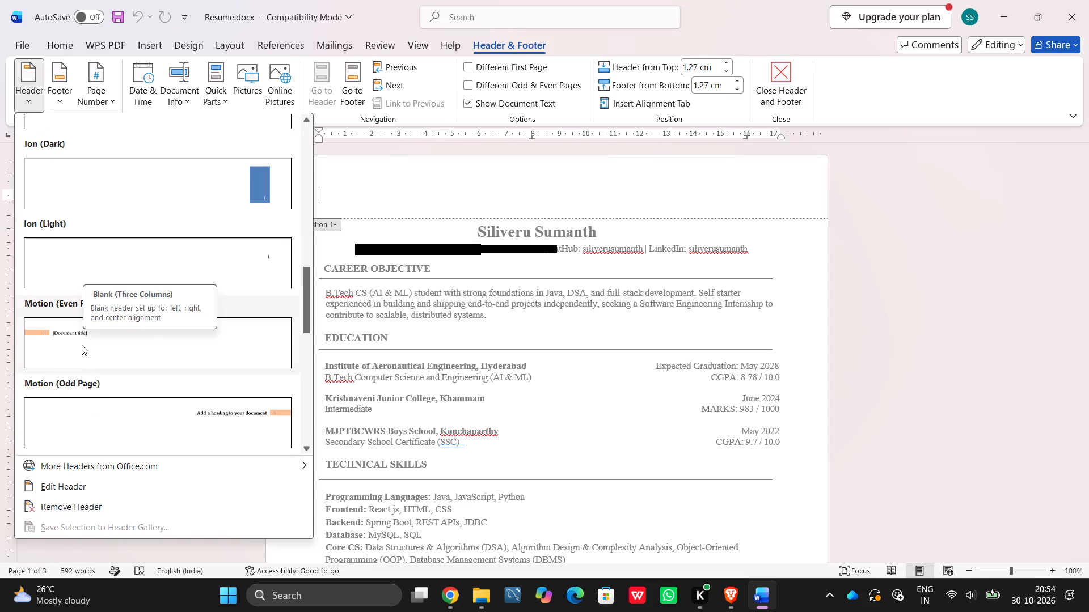
{"action": "scroll", "coordinate": [84, 406], "scroll_direction": "down", "scroll_amount": 1}
{"action": "left_click", "coordinate": [70, 505]}
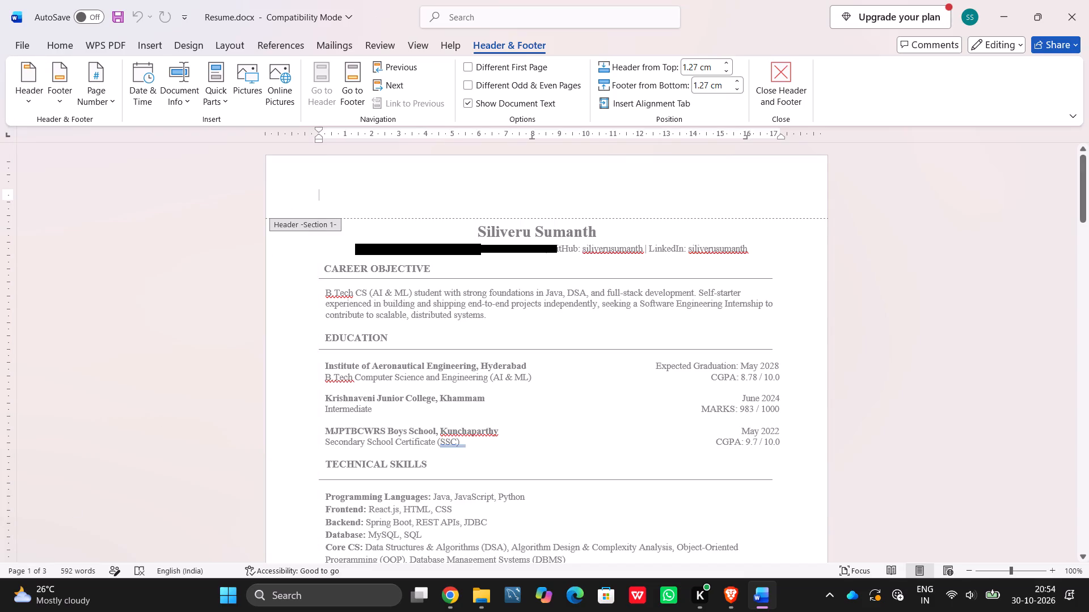
Apply Remove Header once more to the resume's first section.
{"action": "left_click", "coordinate": [321, 231]}
{"action": "left_click", "coordinate": [25, 100]}
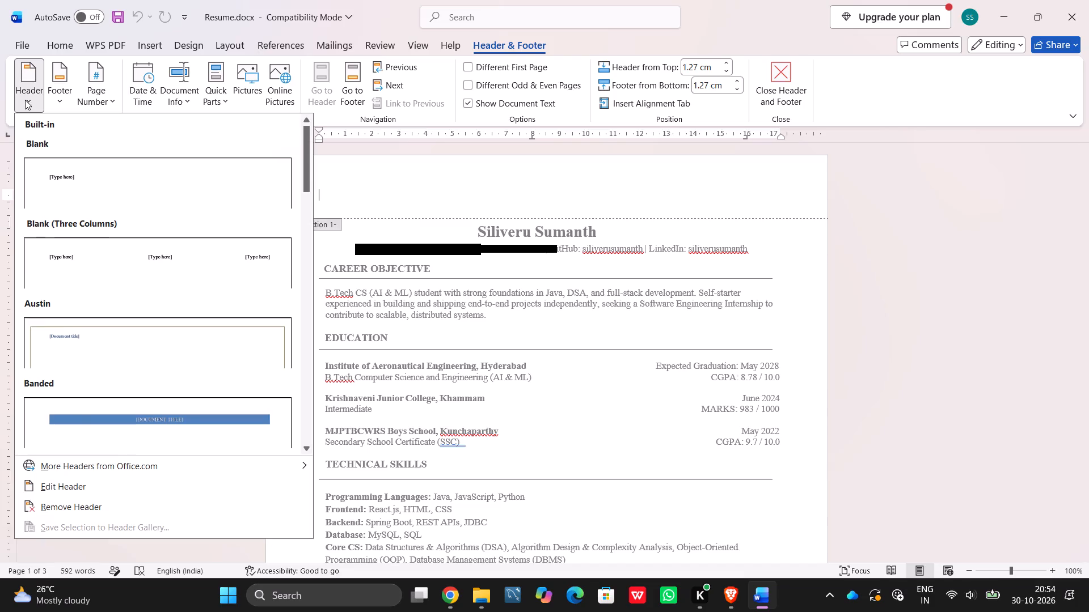
{"action": "scroll", "coordinate": [70, 410], "scroll_direction": "down", "scroll_amount": 5}
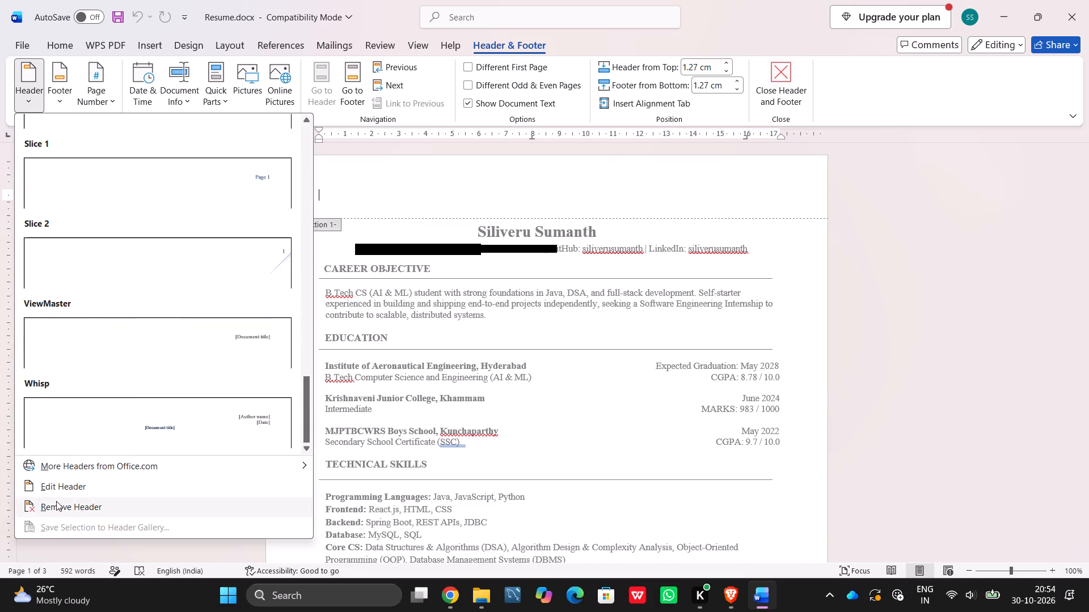
{"action": "left_click", "coordinate": [56, 501]}
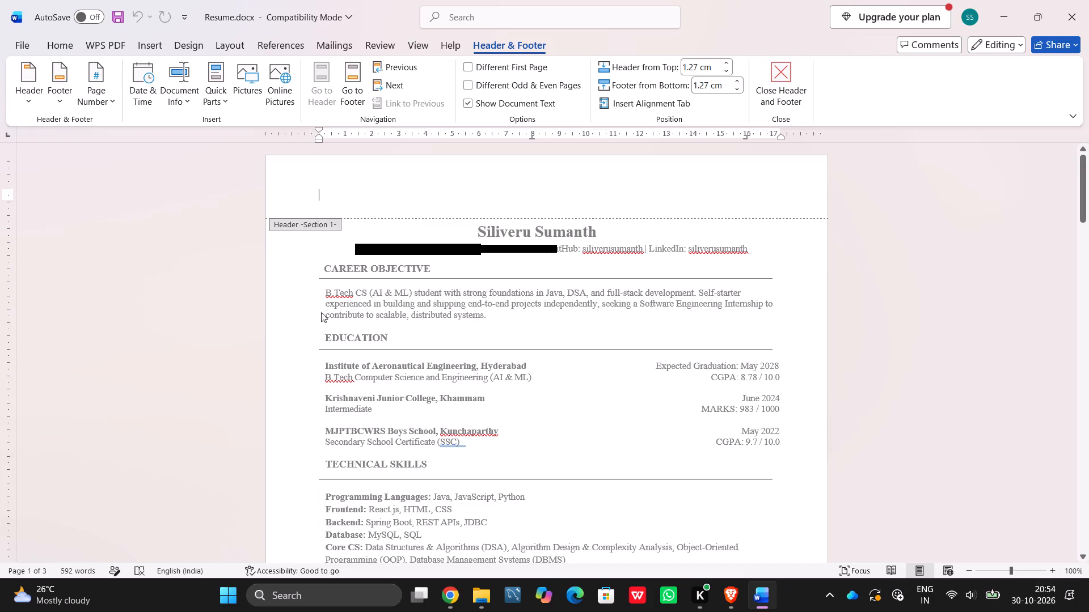
Leave header editing and return to the resume's body text.
{"action": "left_click", "coordinate": [303, 328]}
{"action": "key", "text": "Escape"}
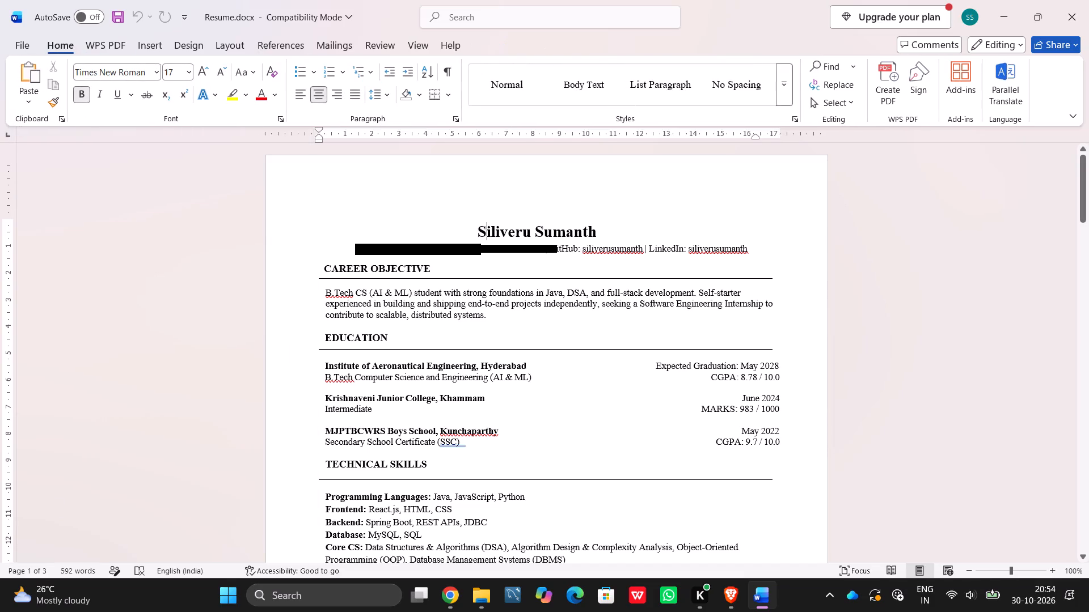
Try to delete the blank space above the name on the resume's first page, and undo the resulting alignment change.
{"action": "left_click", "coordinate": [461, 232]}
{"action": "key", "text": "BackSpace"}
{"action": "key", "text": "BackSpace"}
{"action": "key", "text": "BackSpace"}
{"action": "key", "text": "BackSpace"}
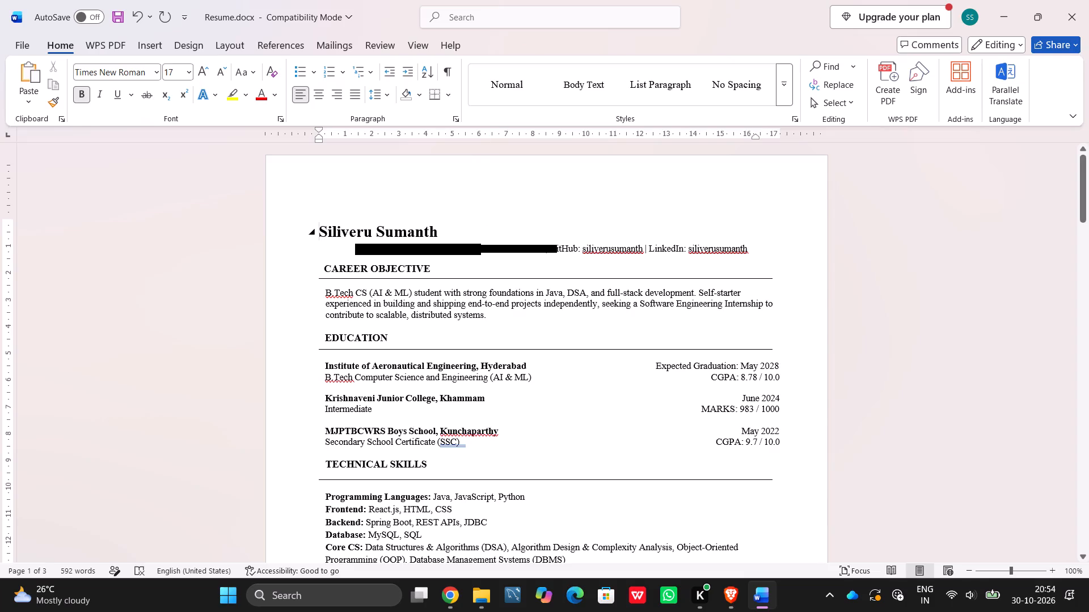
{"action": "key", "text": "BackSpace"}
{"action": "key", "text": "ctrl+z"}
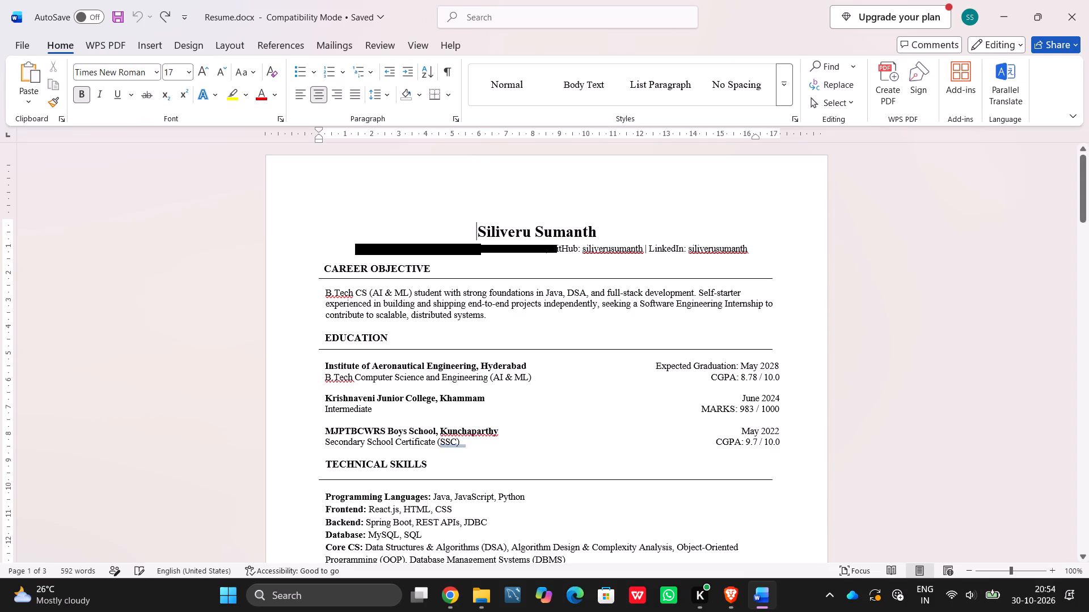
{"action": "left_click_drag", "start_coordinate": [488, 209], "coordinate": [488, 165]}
Create a new document from the "ATS bold classic resume" template.
{"action": "left_click", "coordinate": [15, 51]}
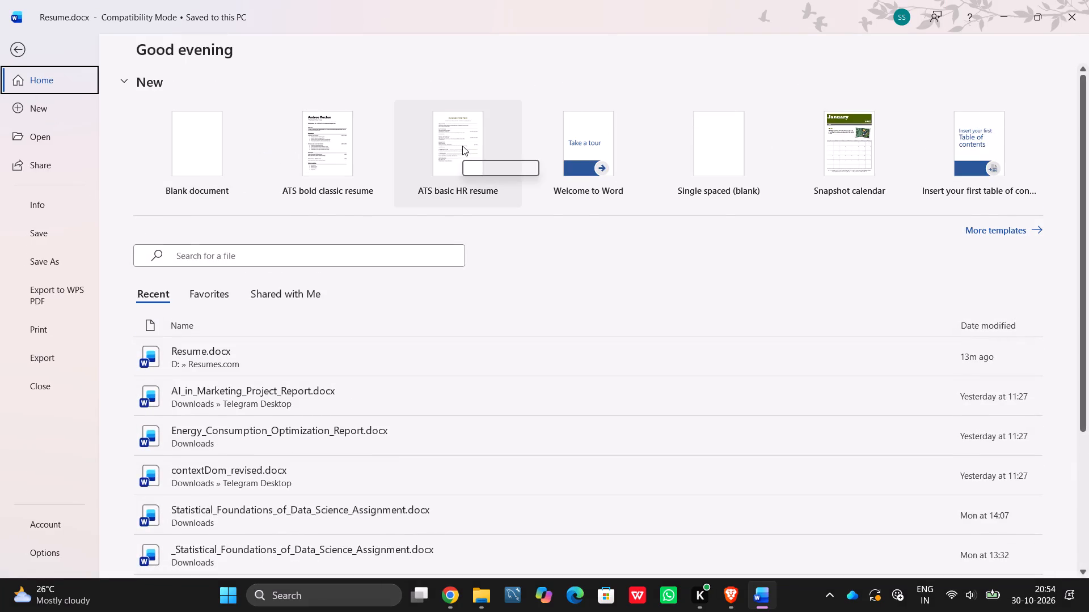
{"action": "left_click", "coordinate": [325, 161]}
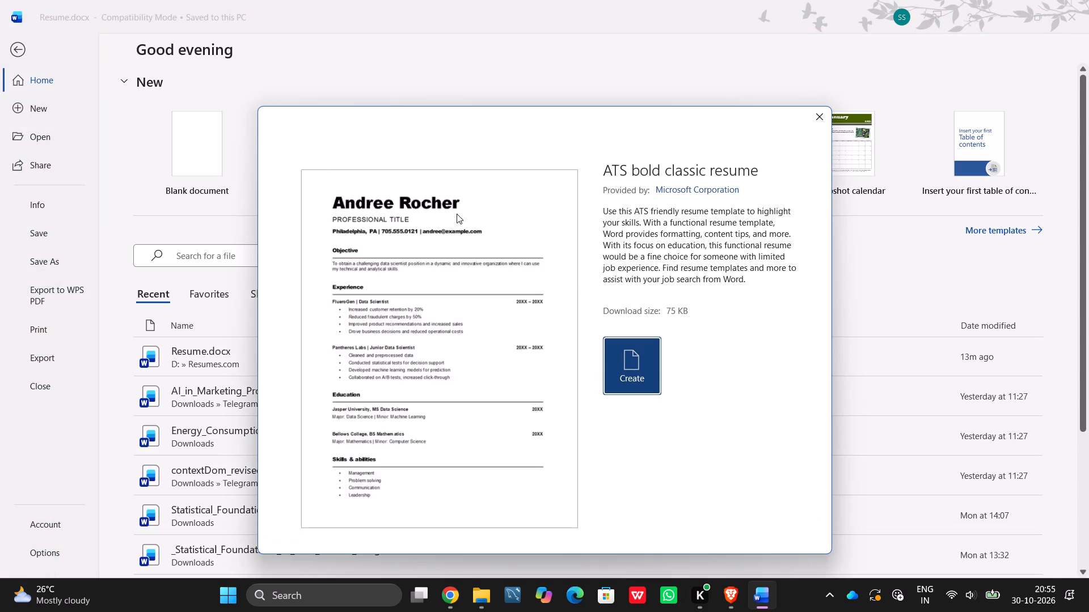
{"action": "left_click", "coordinate": [628, 357]}
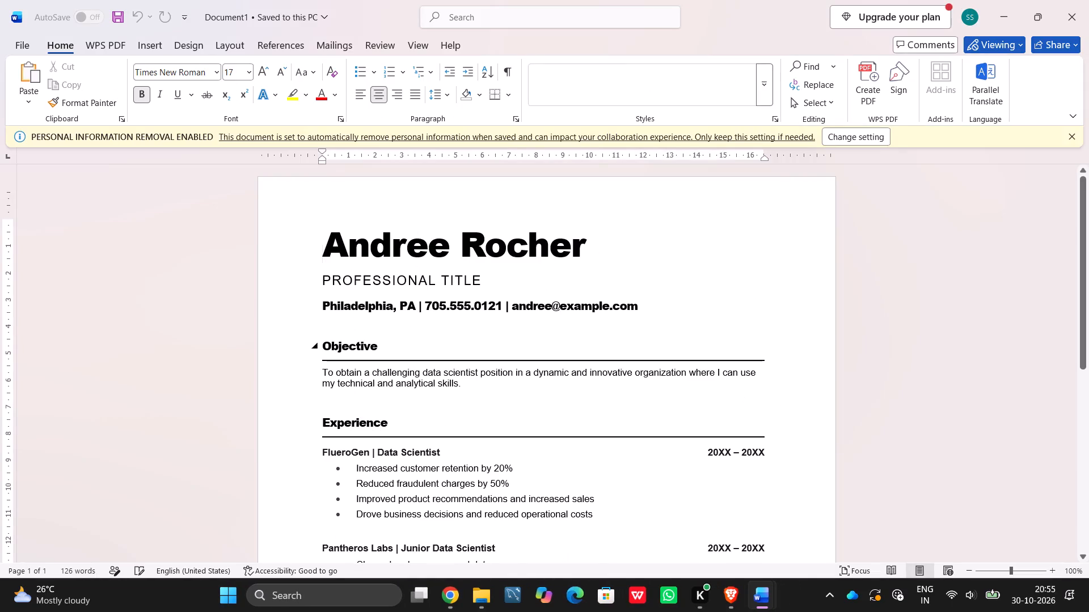
Look over the new template document's layout, from the name heading down to the skills section.
{"action": "left_click", "coordinate": [327, 200]}
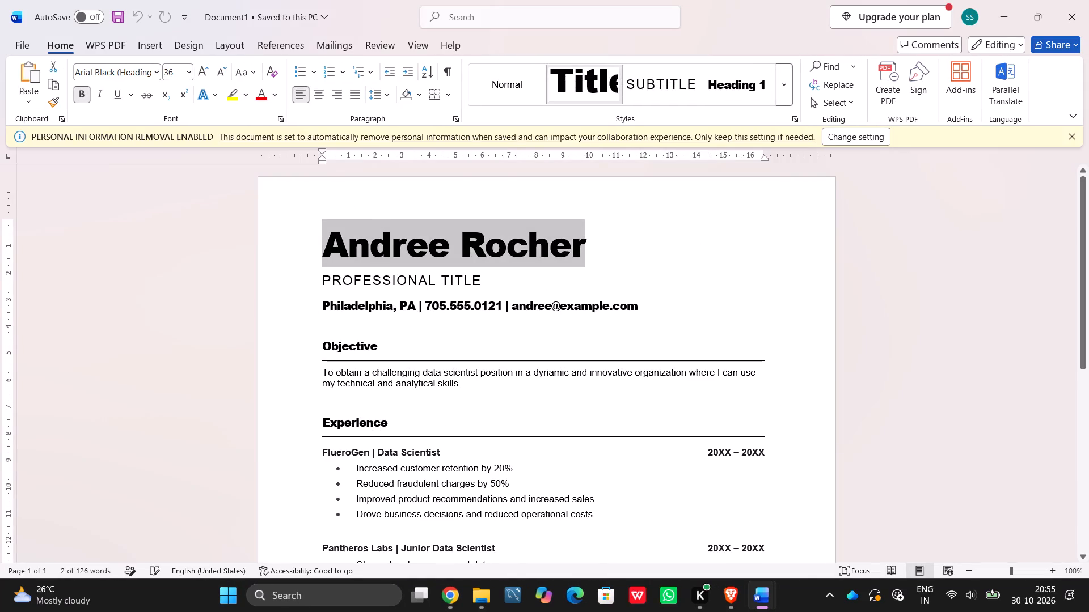
{"action": "left_click", "coordinate": [320, 202]}
{"action": "scroll", "coordinate": [394, 263], "scroll_direction": "down", "scroll_amount": 9}
{"action": "scroll", "coordinate": [394, 263], "scroll_direction": "up", "scroll_amount": 2}
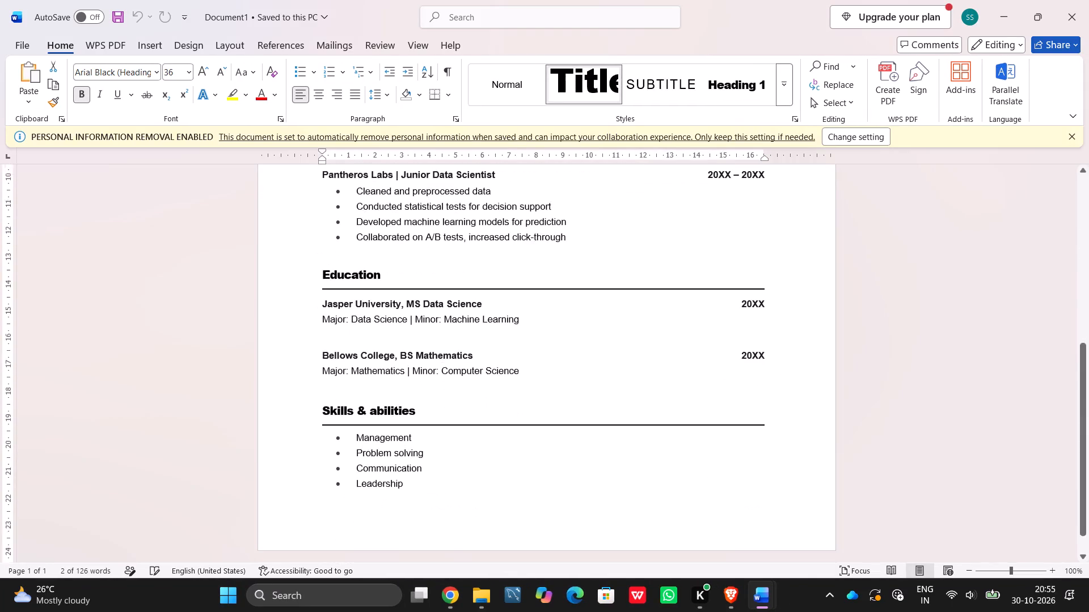
{"action": "scroll", "coordinate": [394, 263], "scroll_direction": "up", "scroll_amount": 3}
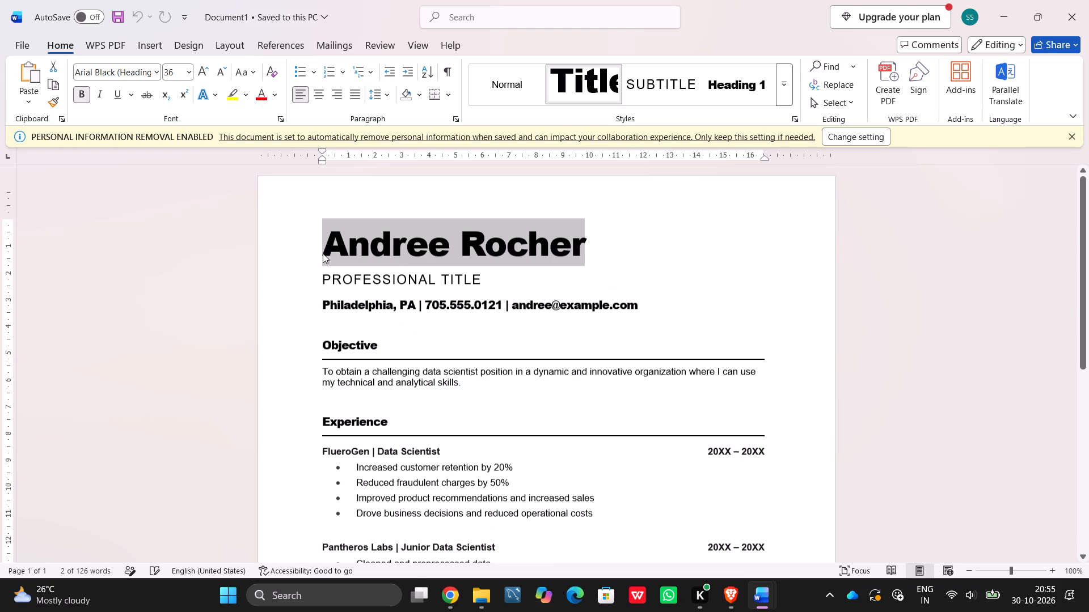
{"action": "left_click", "coordinate": [319, 253]}
{"action": "left_click", "coordinate": [321, 235]}
Turn off the new document's automatic removal of personal information.
{"action": "left_click", "coordinate": [867, 135]}
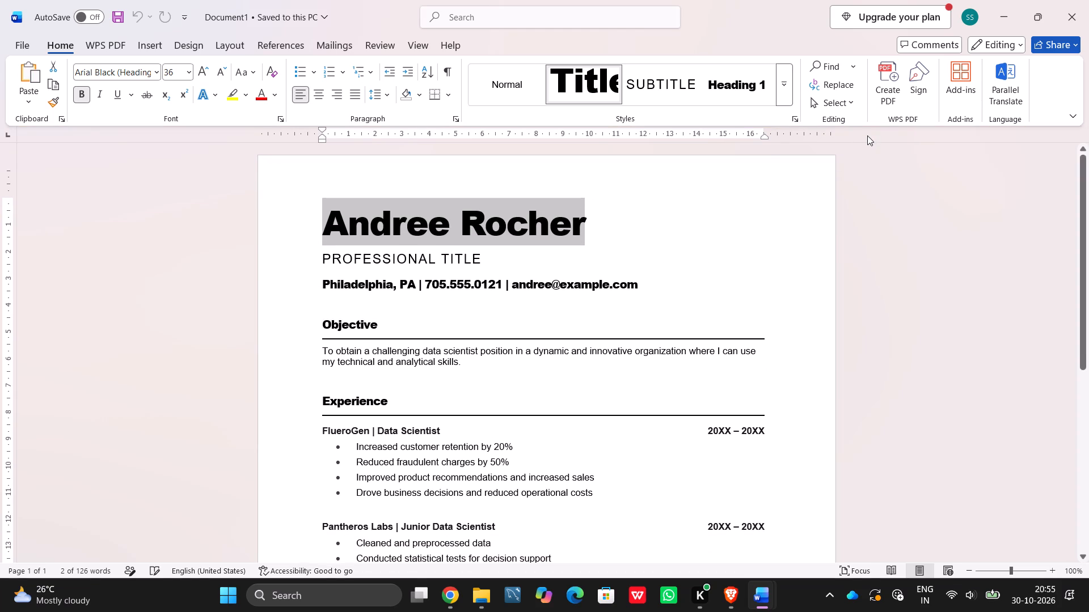
{"action": "left_click", "coordinate": [429, 201]}
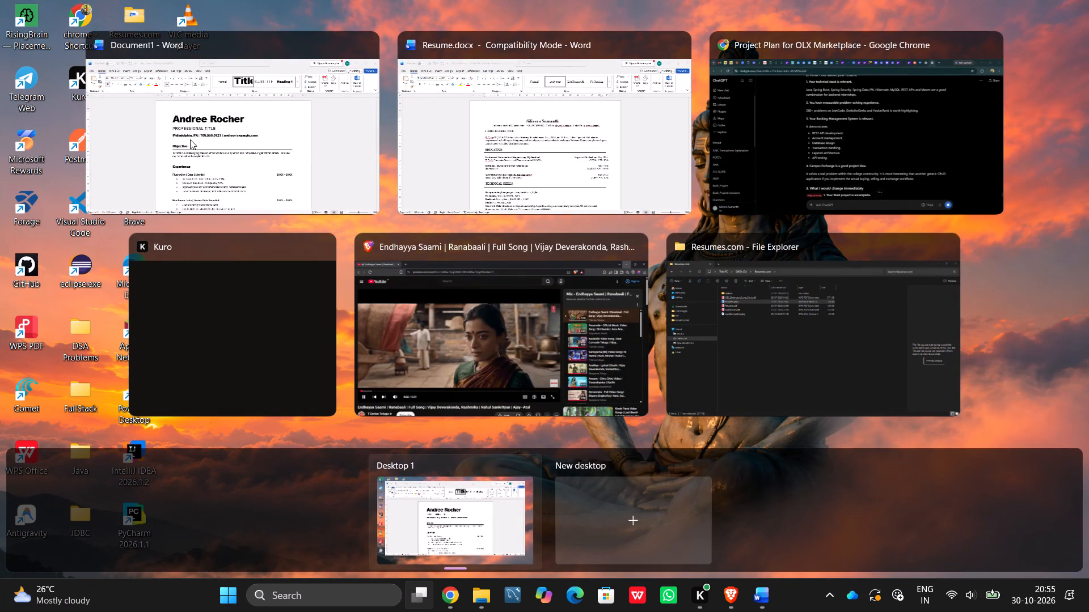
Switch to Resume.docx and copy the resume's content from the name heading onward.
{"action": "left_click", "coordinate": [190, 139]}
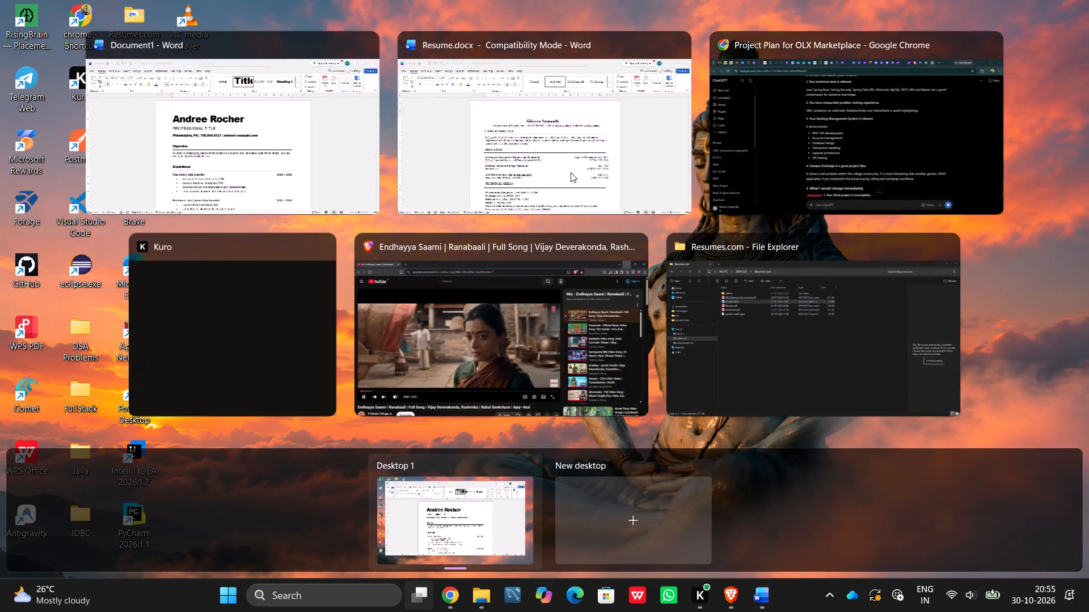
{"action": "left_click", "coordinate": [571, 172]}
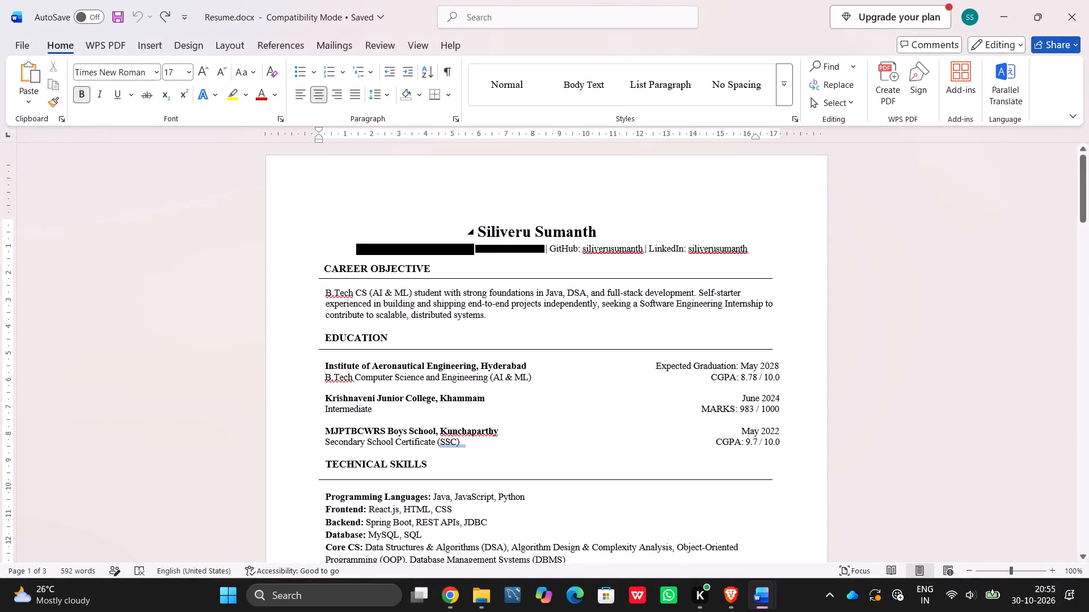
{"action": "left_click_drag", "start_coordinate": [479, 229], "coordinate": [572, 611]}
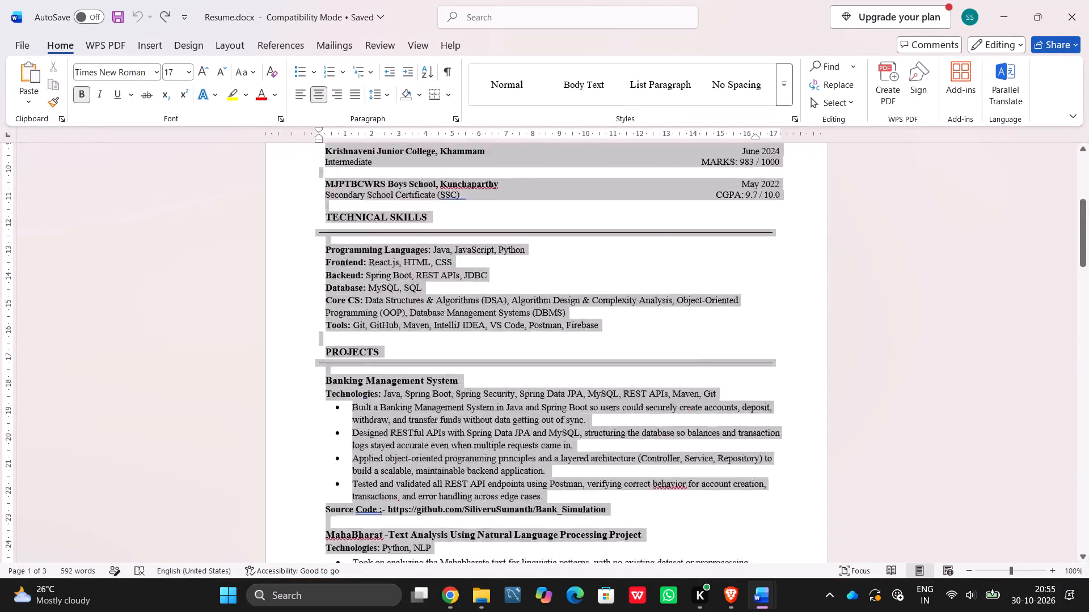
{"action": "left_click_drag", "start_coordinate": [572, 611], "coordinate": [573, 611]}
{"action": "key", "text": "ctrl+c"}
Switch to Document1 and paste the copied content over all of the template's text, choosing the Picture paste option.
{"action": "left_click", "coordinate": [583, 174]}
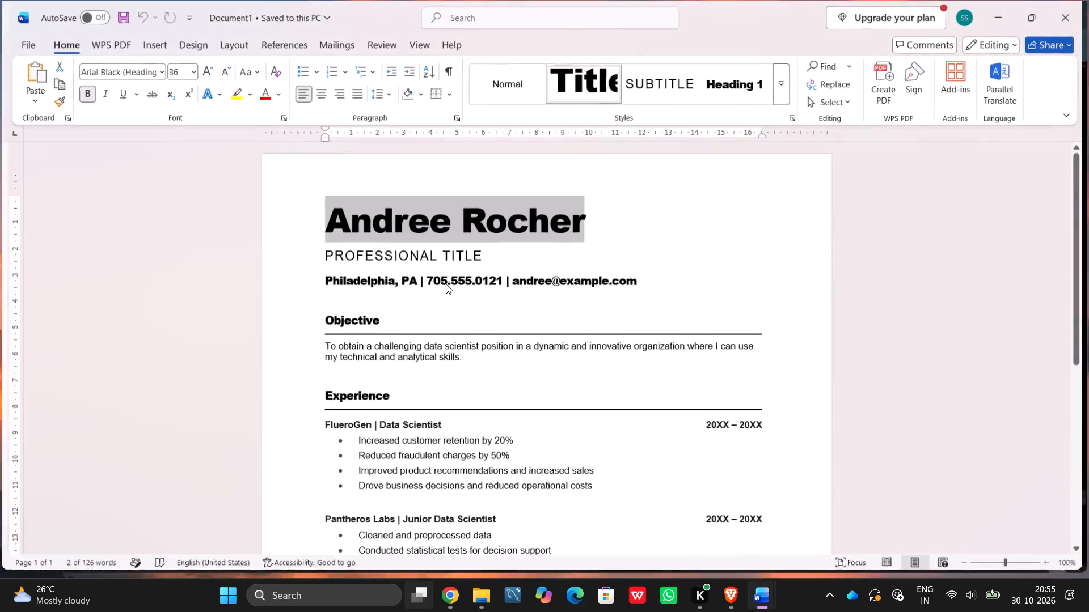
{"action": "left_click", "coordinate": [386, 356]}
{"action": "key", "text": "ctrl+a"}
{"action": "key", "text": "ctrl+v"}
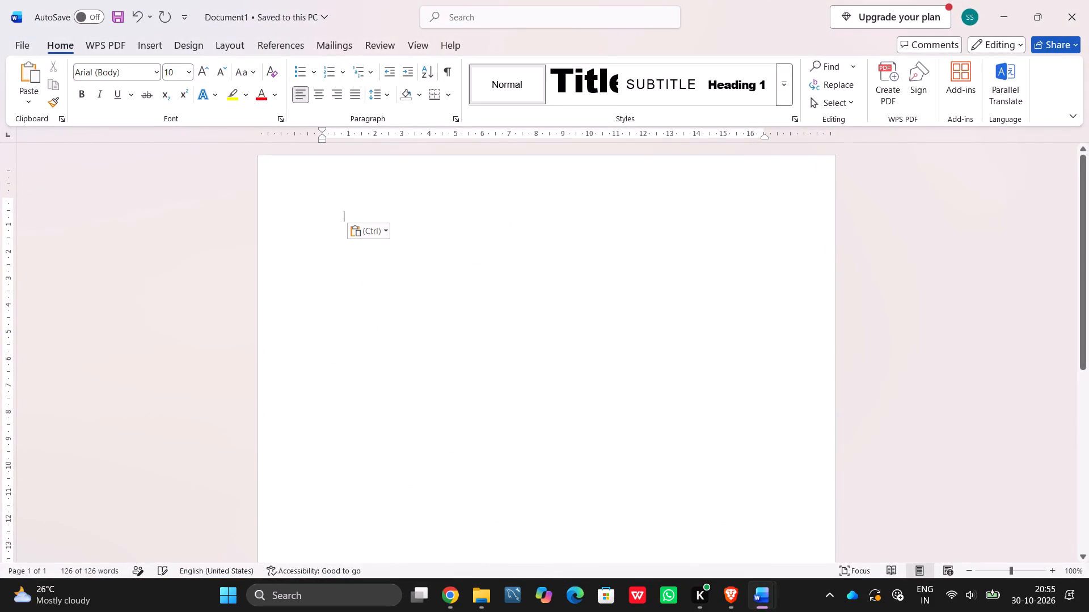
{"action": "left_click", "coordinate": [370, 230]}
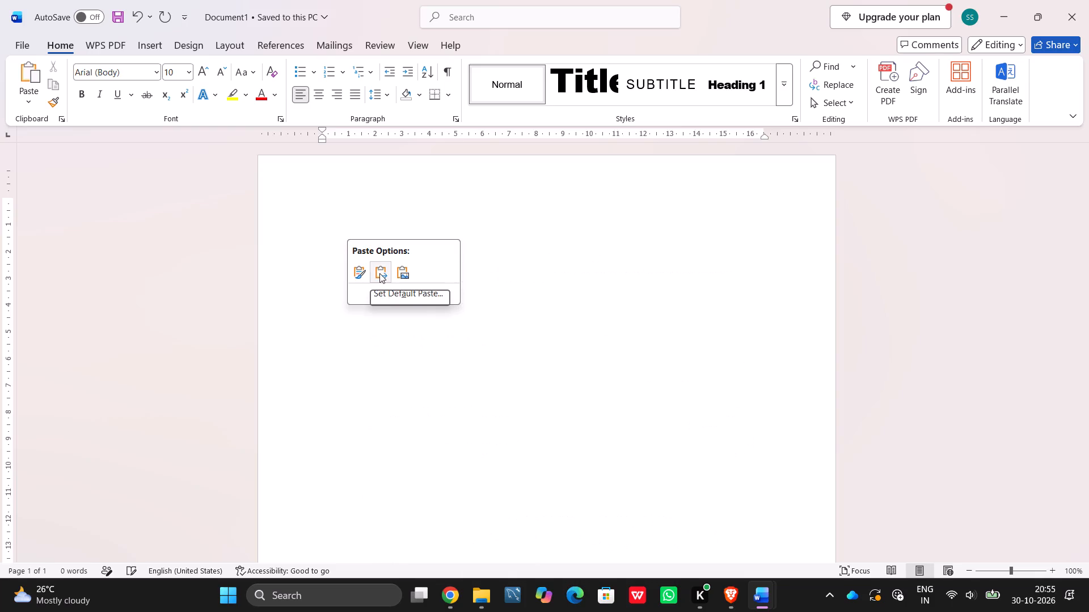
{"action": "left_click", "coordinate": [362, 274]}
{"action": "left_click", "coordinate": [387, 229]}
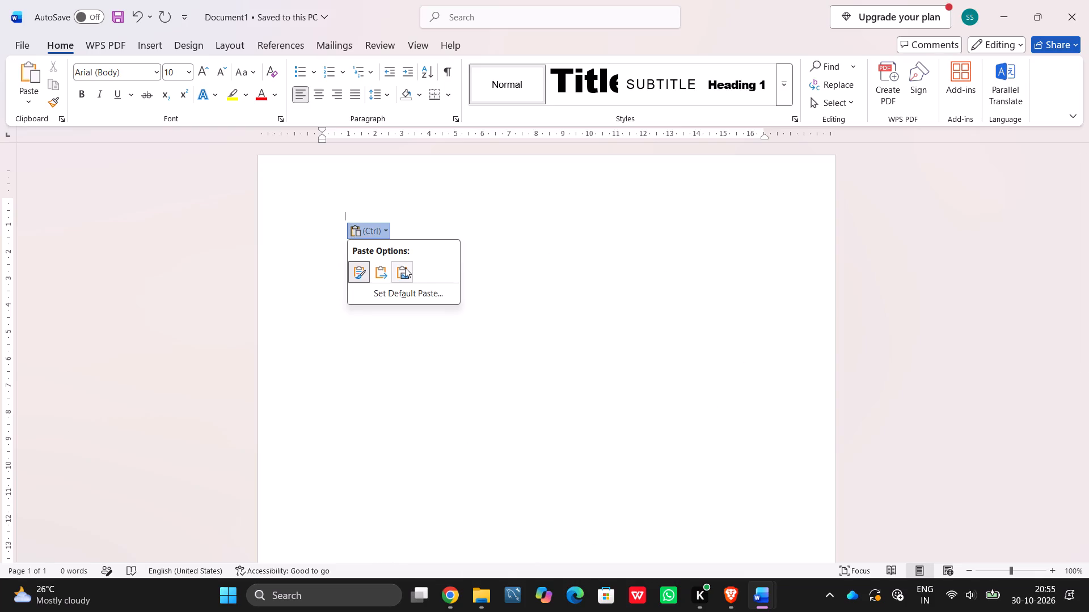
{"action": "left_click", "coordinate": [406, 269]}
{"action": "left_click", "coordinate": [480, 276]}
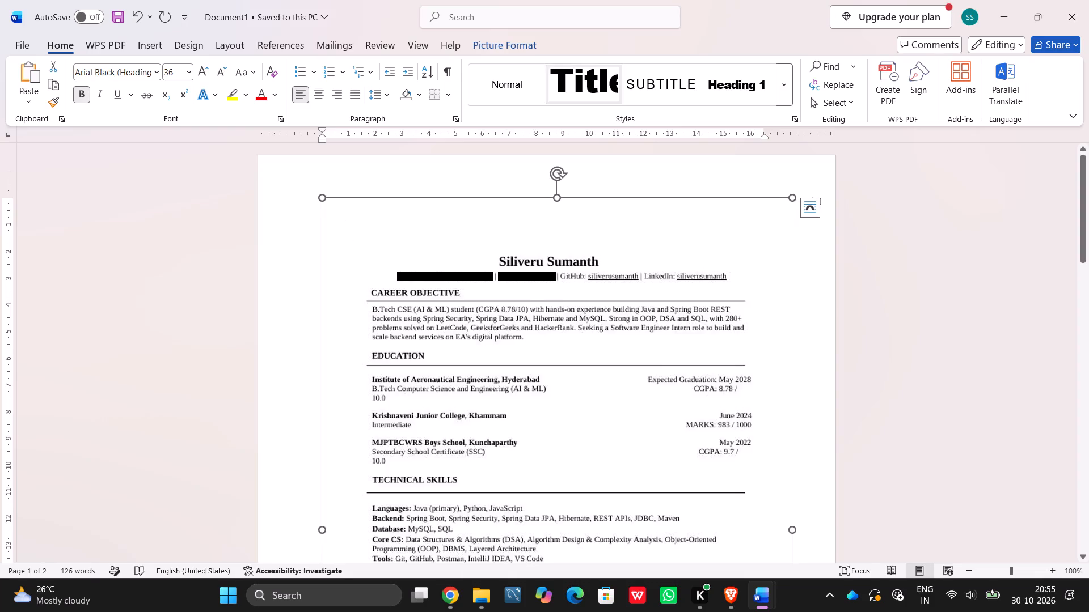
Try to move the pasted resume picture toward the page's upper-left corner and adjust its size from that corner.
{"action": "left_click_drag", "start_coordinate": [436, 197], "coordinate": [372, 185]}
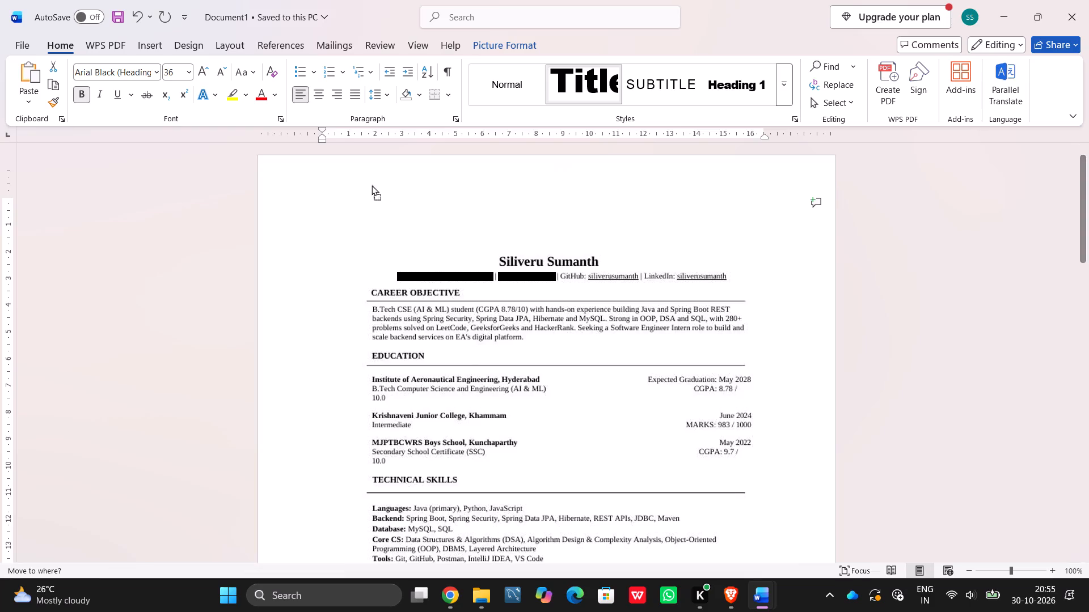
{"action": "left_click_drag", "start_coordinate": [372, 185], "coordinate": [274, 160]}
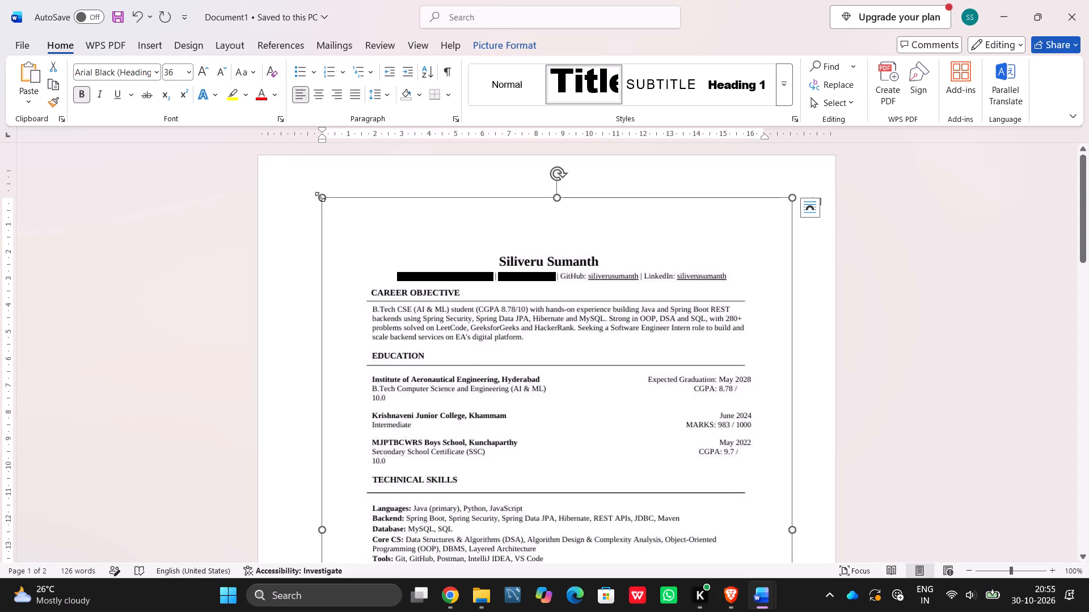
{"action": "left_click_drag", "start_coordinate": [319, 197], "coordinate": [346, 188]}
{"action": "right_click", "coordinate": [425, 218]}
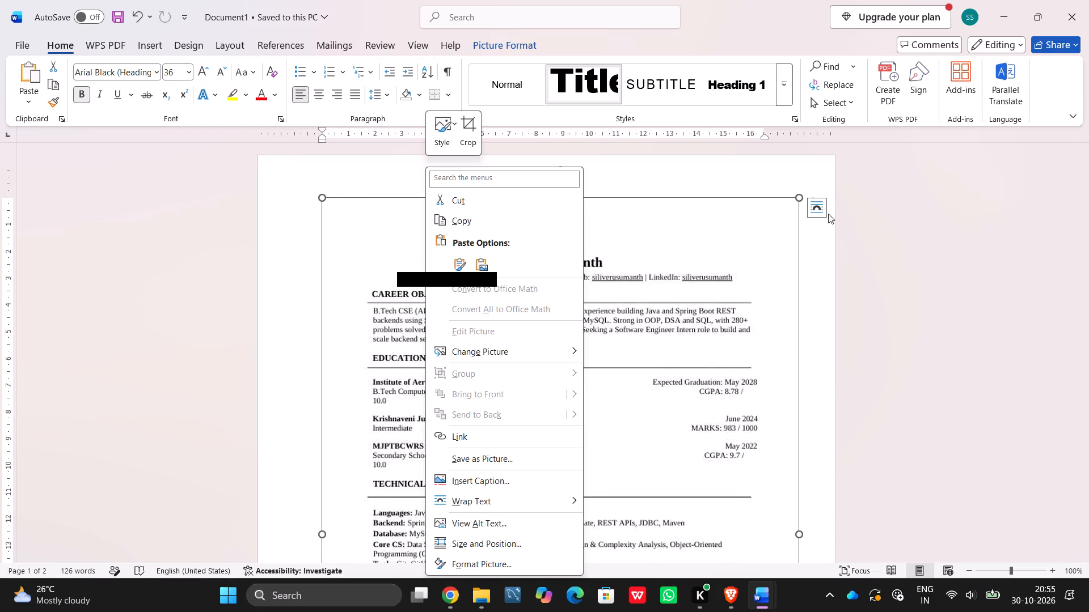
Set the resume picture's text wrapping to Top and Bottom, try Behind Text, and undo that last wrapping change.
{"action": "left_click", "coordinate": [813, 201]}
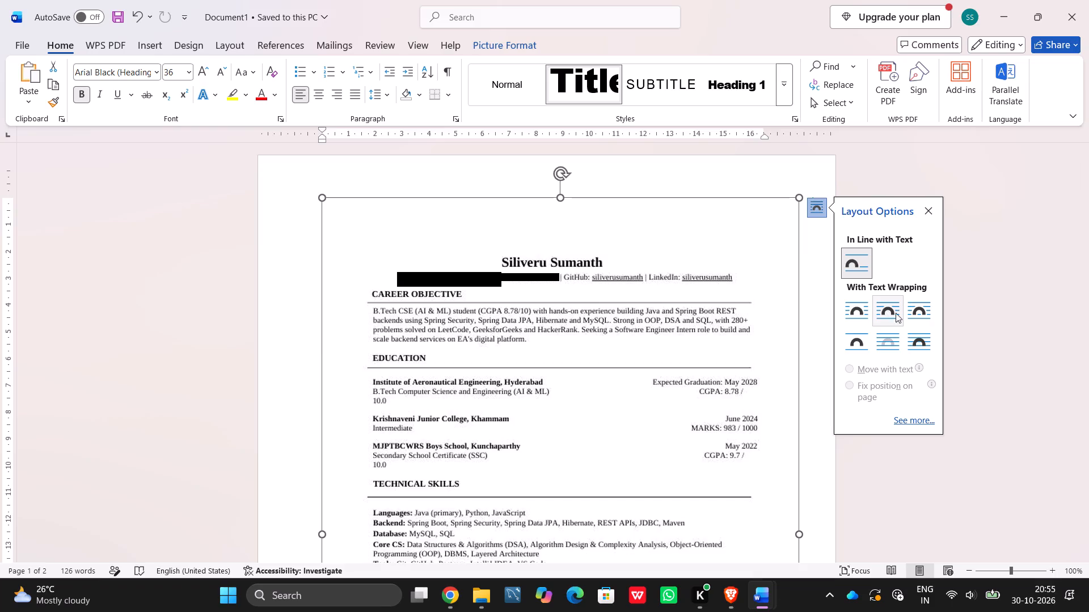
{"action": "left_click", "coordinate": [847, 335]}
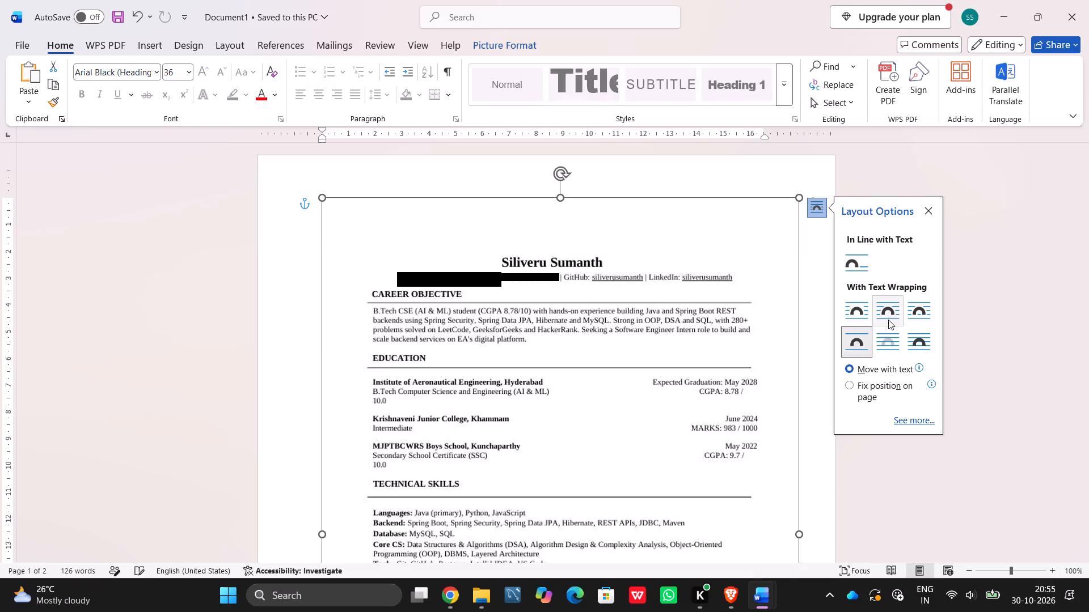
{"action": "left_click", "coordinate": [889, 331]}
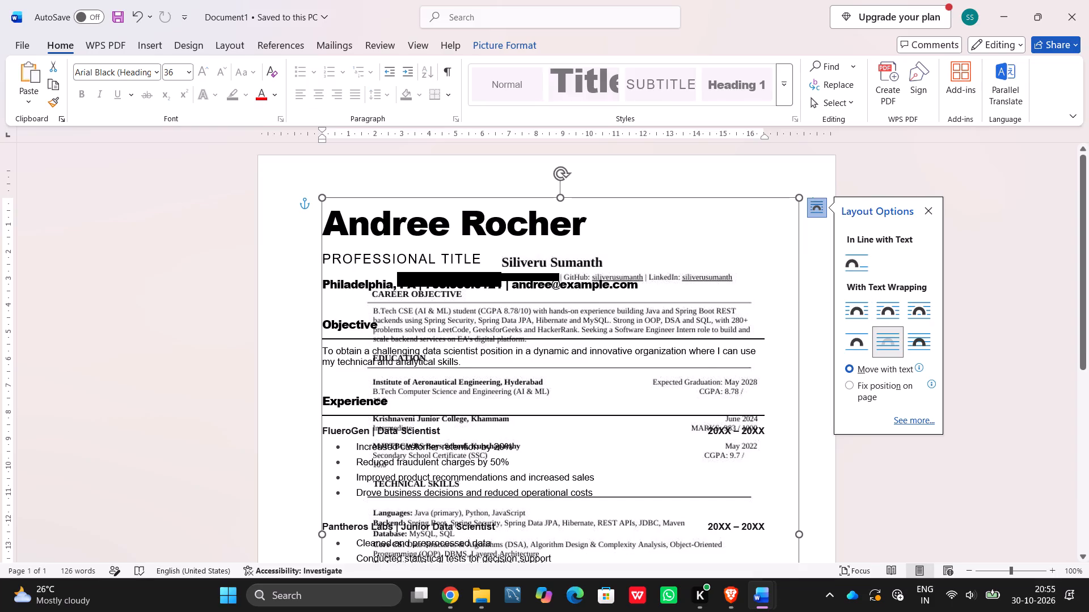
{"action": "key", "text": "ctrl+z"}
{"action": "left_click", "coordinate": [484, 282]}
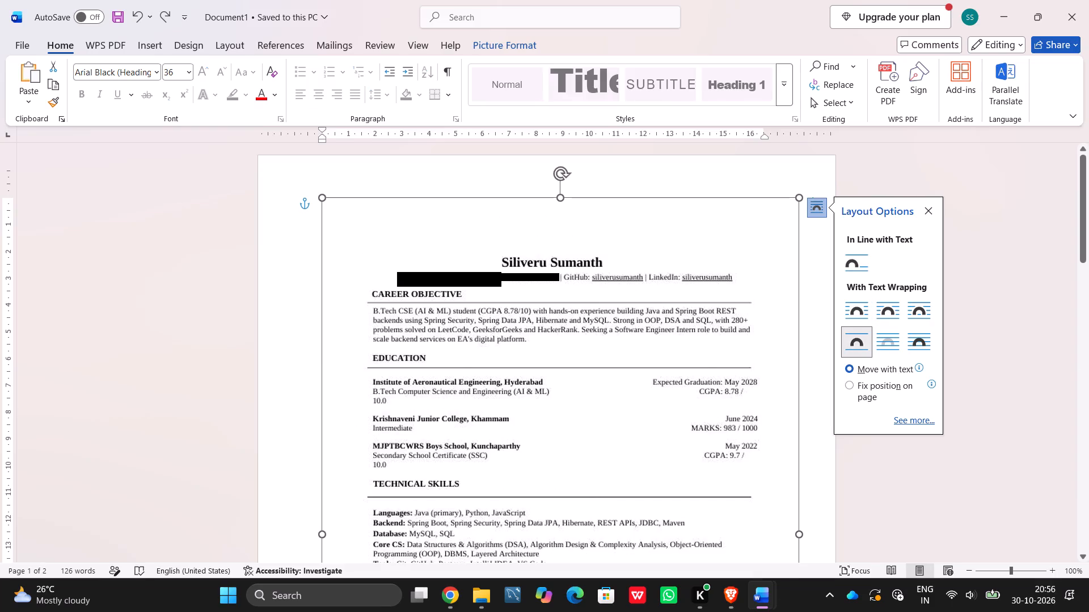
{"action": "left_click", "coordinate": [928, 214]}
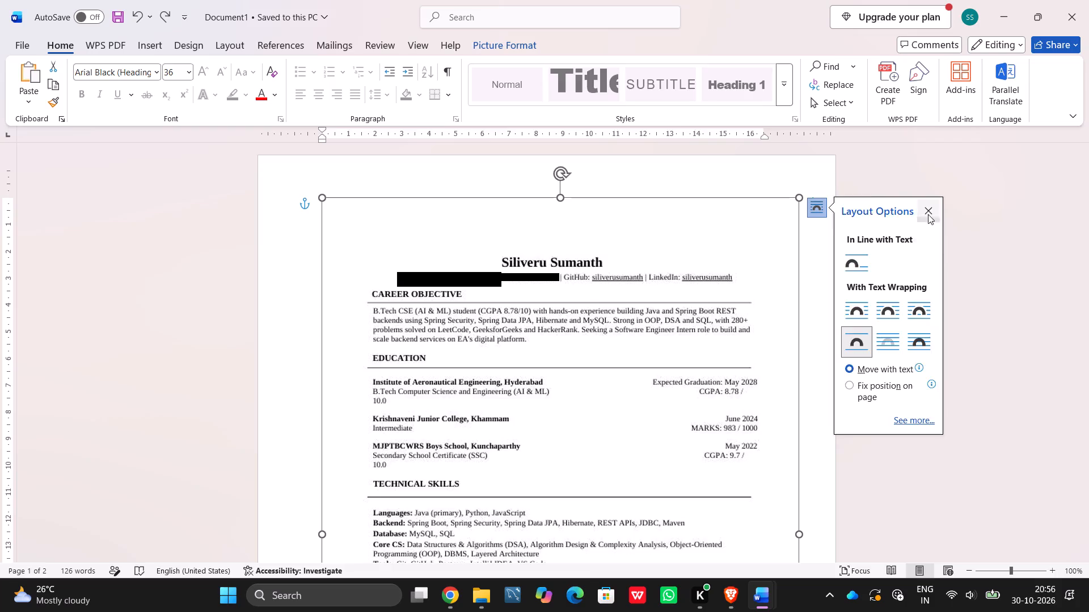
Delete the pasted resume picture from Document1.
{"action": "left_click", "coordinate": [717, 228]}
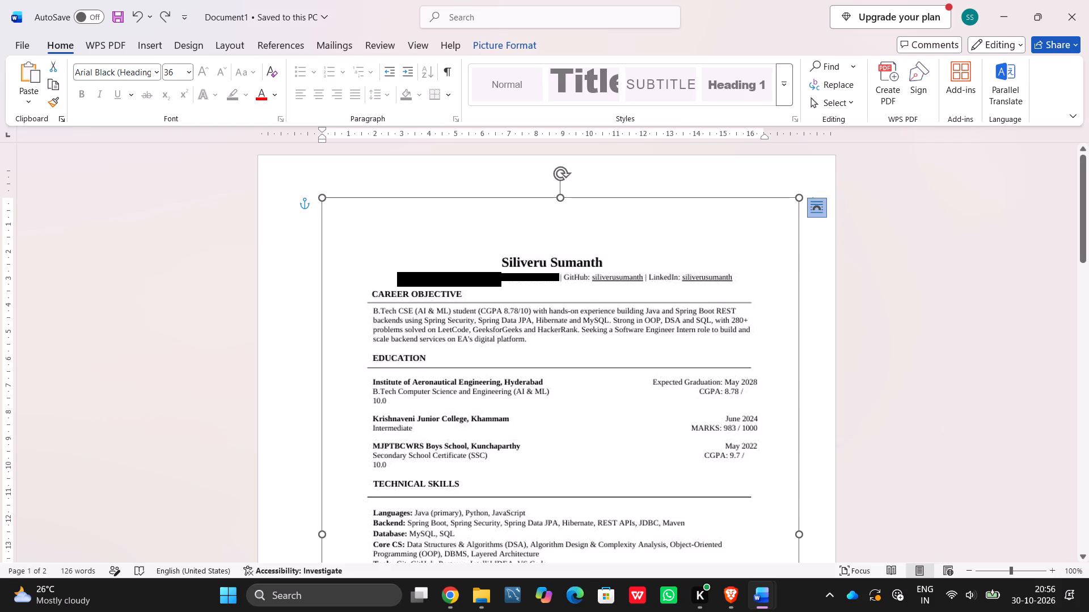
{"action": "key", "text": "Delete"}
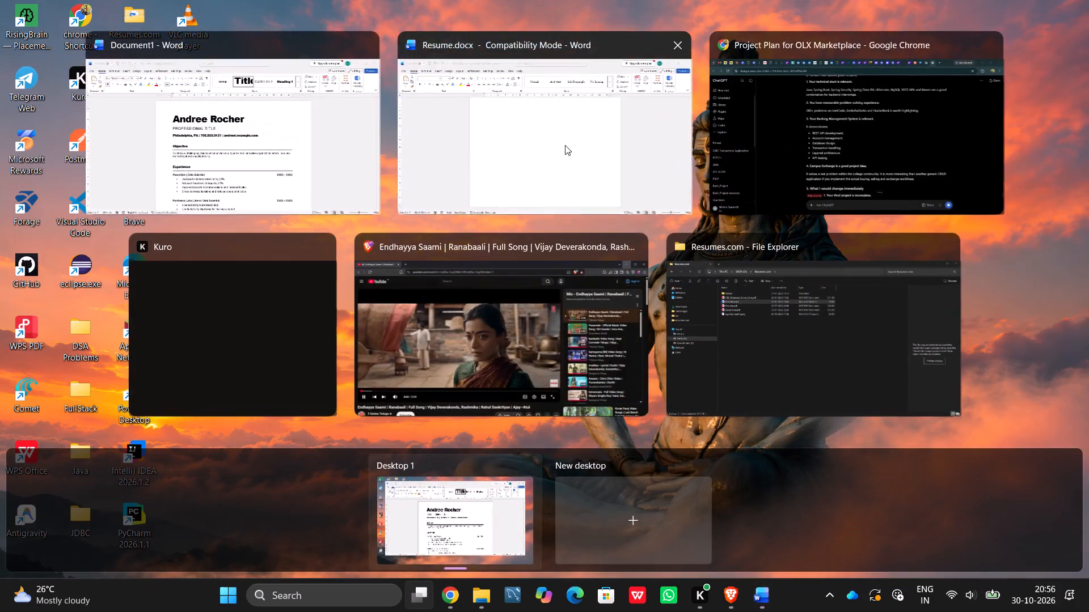
Switch to Resume.docx and copy the entire resume text from the name heading through its last page.
{"action": "left_click", "coordinate": [543, 143]}
{"action": "left_click", "coordinate": [454, 300]}
{"action": "scroll", "coordinate": [454, 300], "scroll_direction": "up", "scroll_amount": 10}
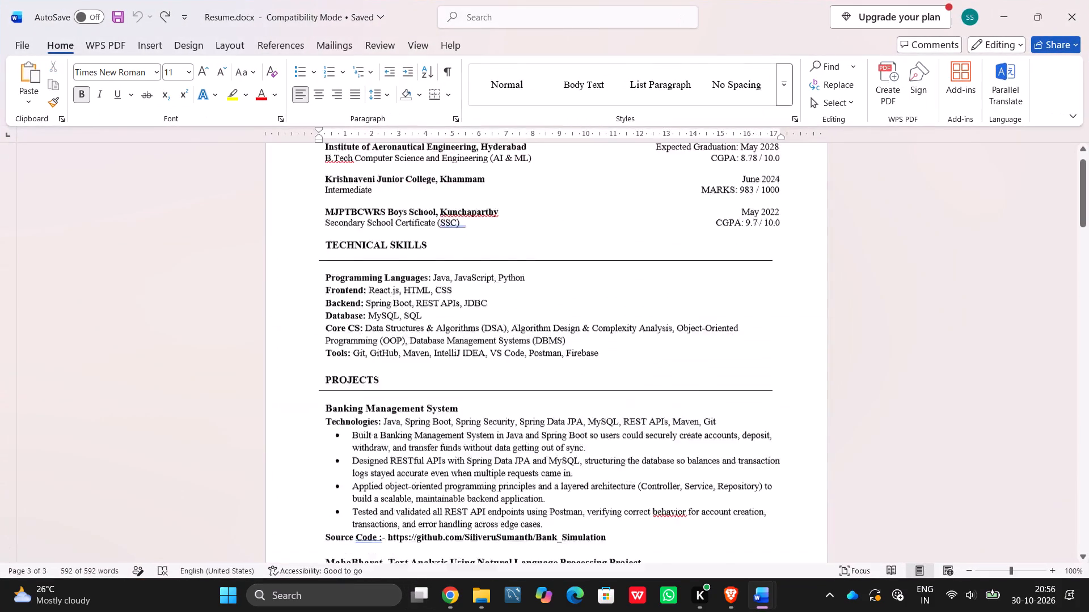
{"action": "scroll", "coordinate": [454, 300], "scroll_direction": "up", "scroll_amount": 1}
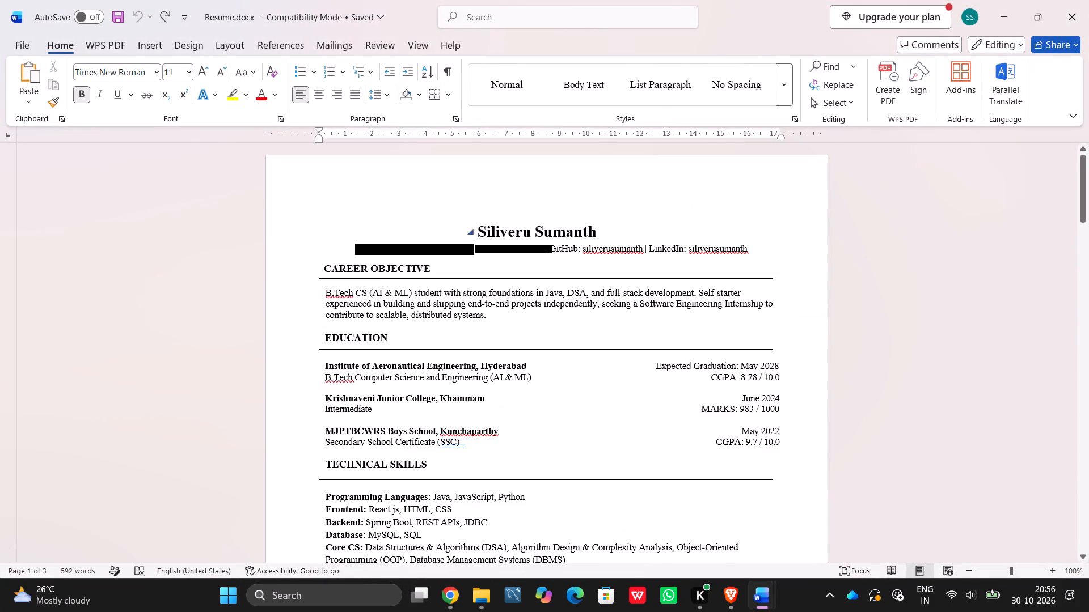
{"action": "left_click_drag", "start_coordinate": [479, 230], "coordinate": [586, 609]}
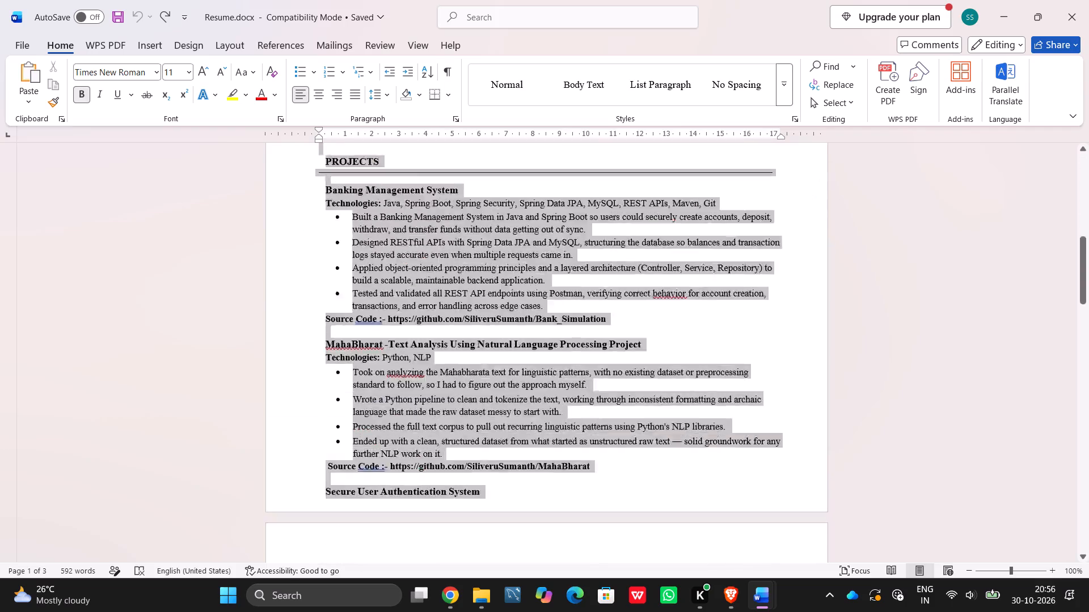
{"action": "left_click_drag", "start_coordinate": [586, 609], "coordinate": [577, 338]}
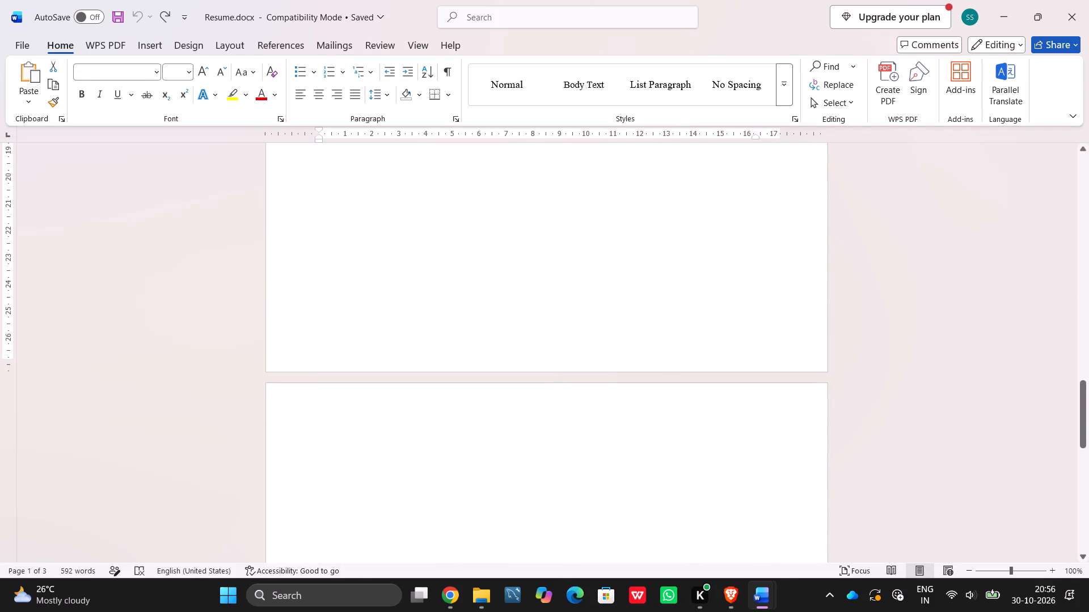
{"action": "key", "text": "ctrl+c"}
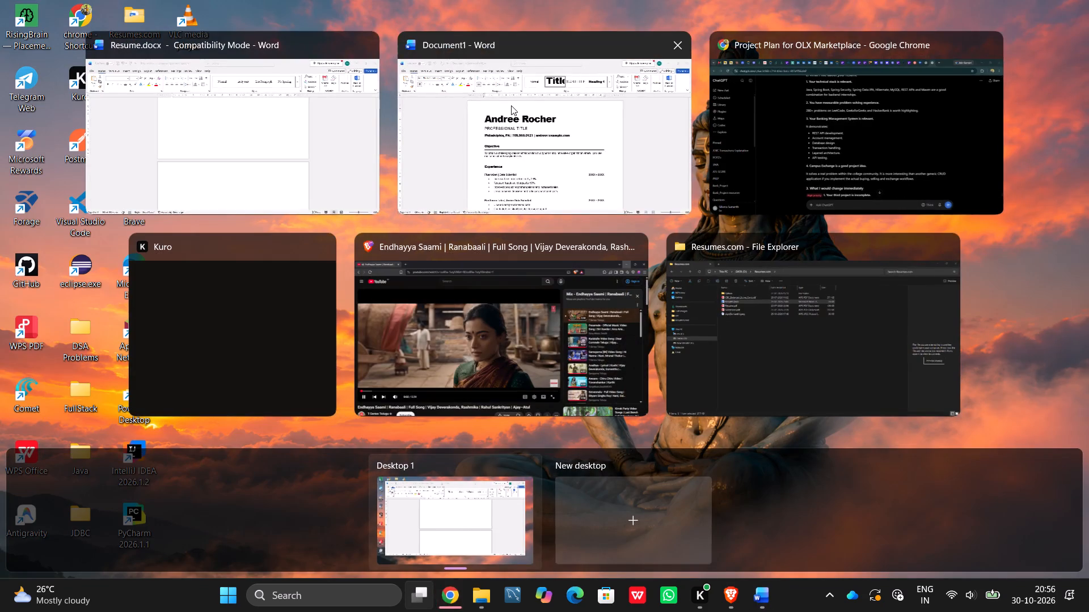
Switch to Document1 and delete all of the template's text.
{"action": "left_click", "coordinate": [511, 105]}
{"action": "left_click", "coordinate": [424, 294]}
{"action": "key", "text": "ctrl+a"}
{"action": "key", "text": "BackSpace"}
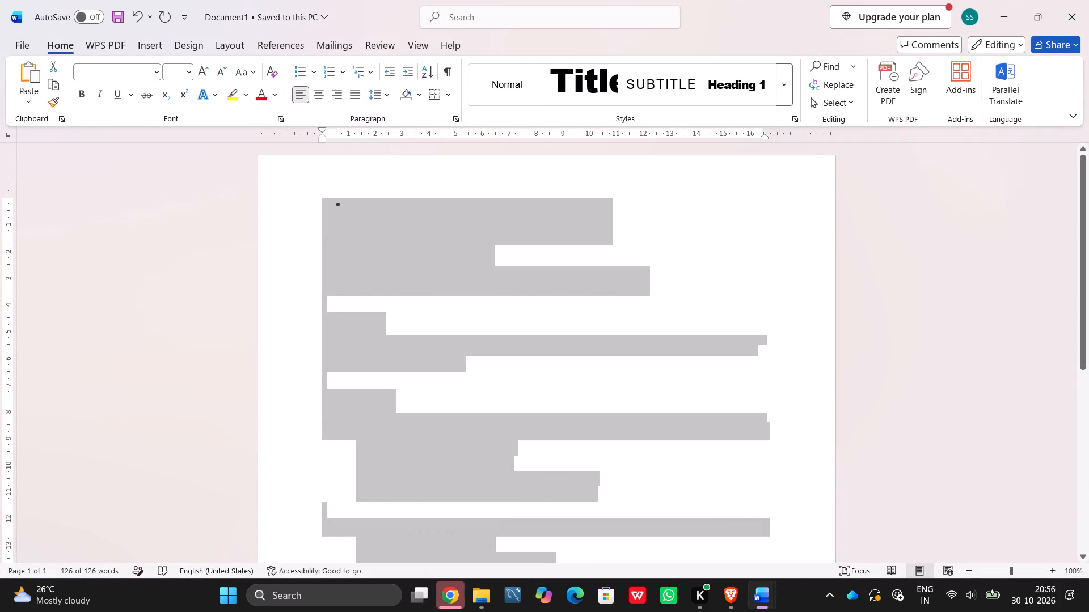
{"action": "key", "text": "BackSpace"}
{"action": "key", "text": "BackSpace"}
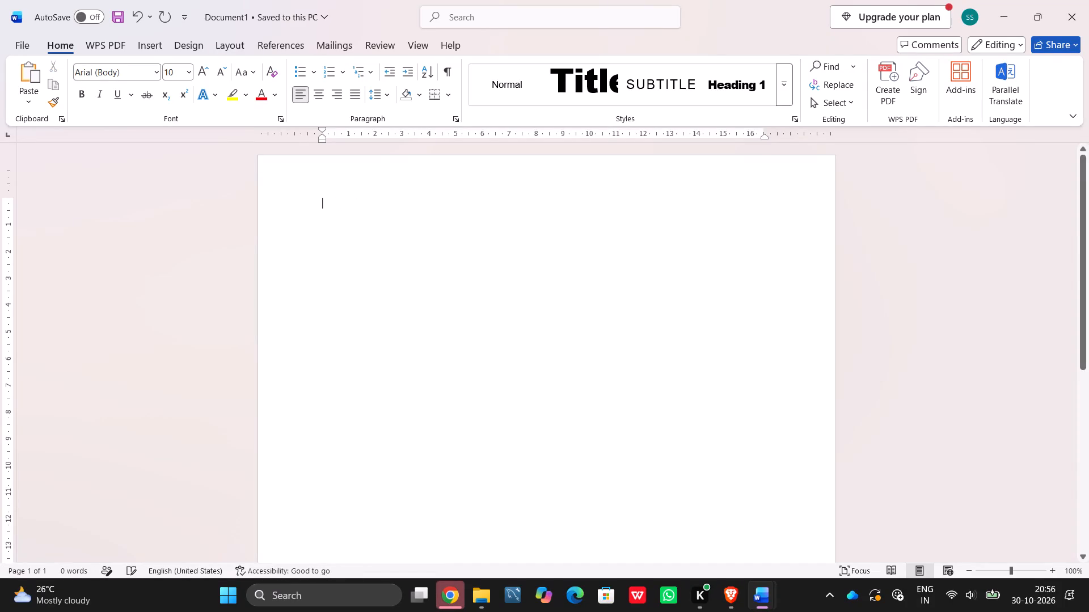
{"action": "key", "text": "BackSpace"}
{"action": "key", "text": "BackSpace"}
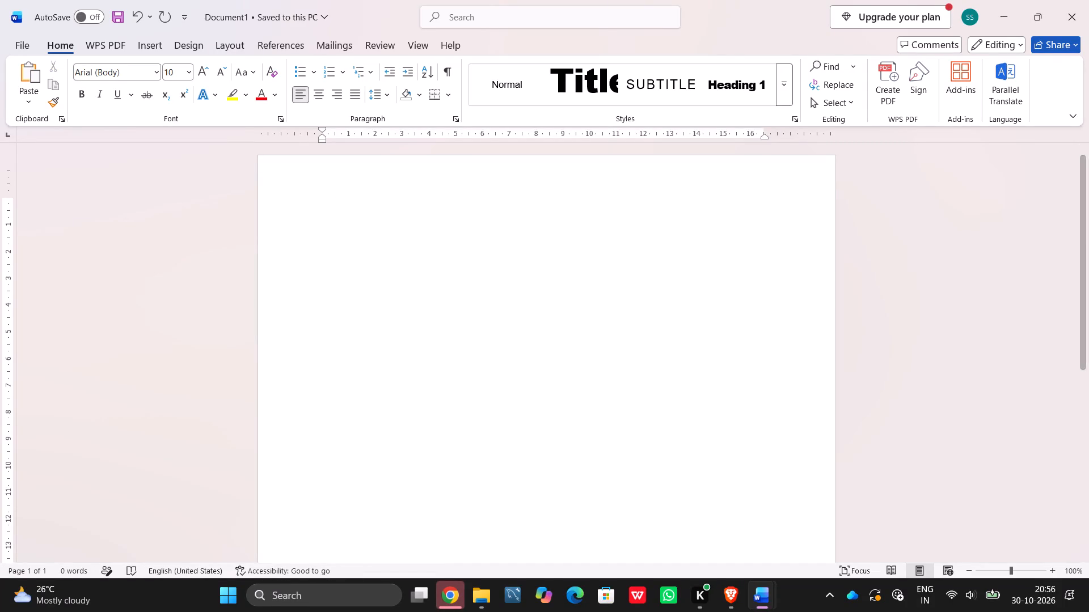
Open the first-page header above the body text of Document1 and remove the header.
{"action": "left_click", "coordinate": [334, 169]}
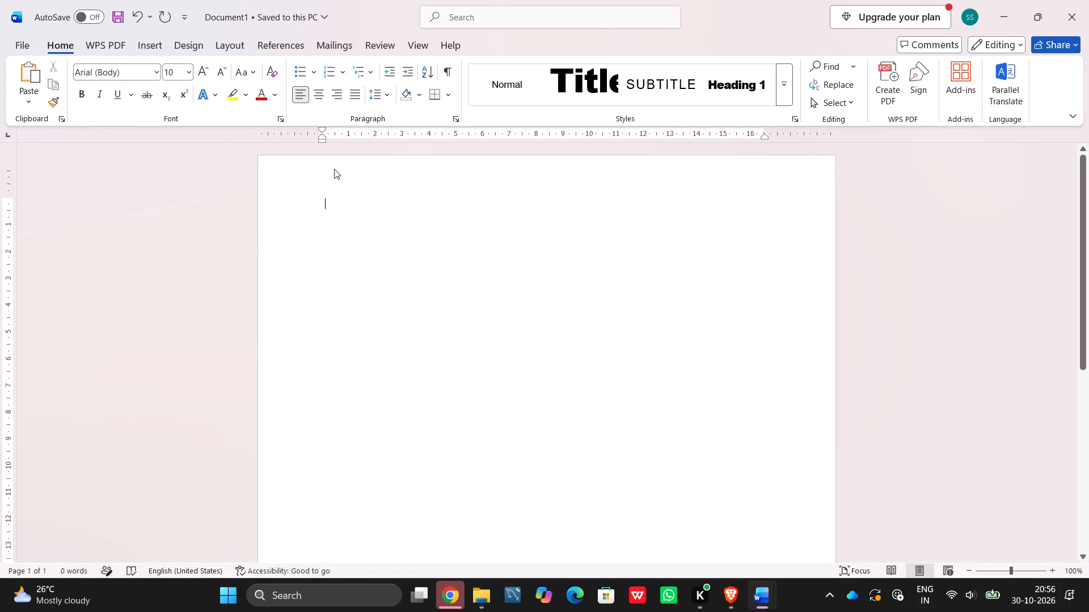
{"action": "key", "text": "Up"}
{"action": "key", "text": "Up"}
{"action": "key", "text": "Up"}
{"action": "key", "text": "Up"}
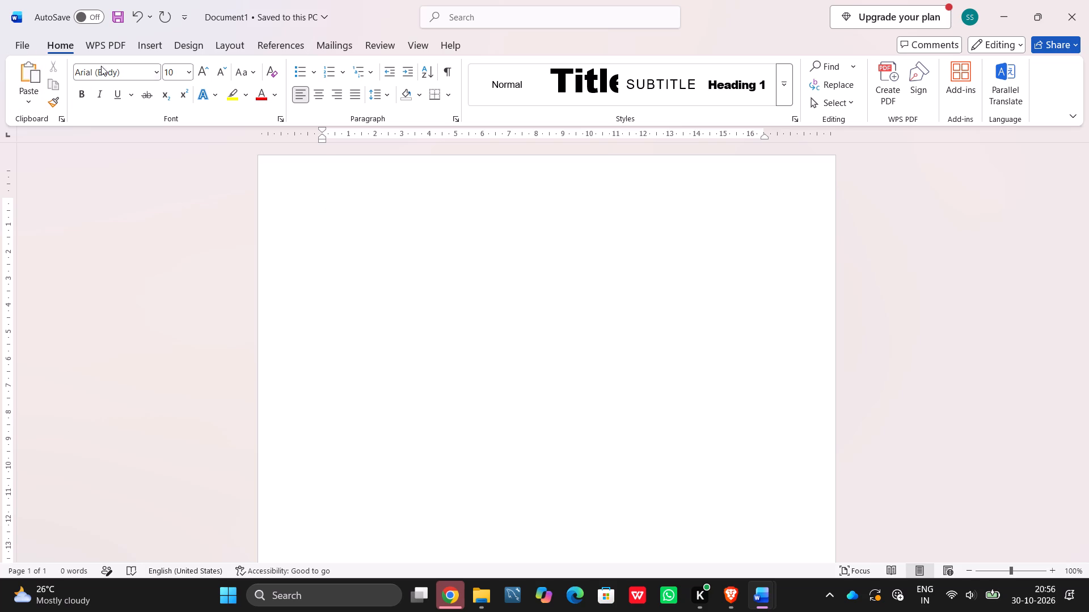
{"action": "left_click", "coordinate": [351, 189]}
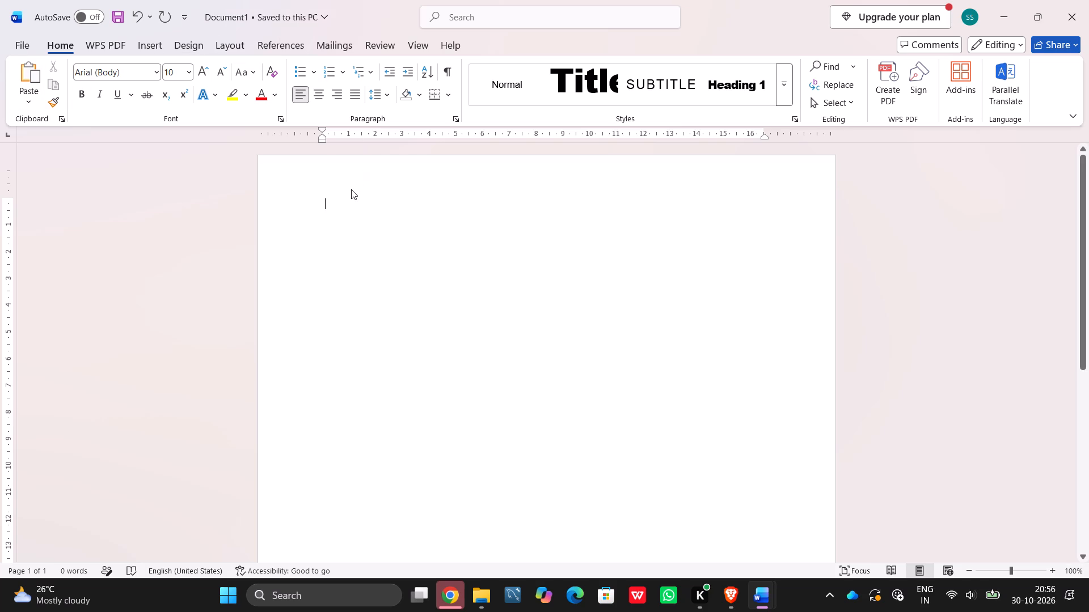
{"action": "triple_click", "coordinate": [351, 189]}
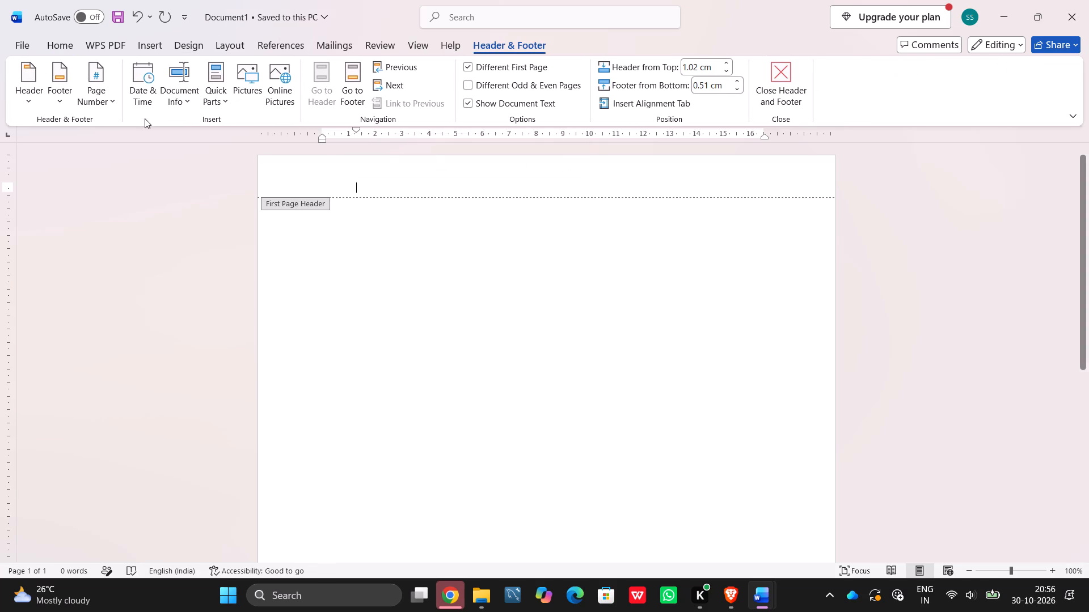
{"action": "left_click", "coordinate": [21, 104]}
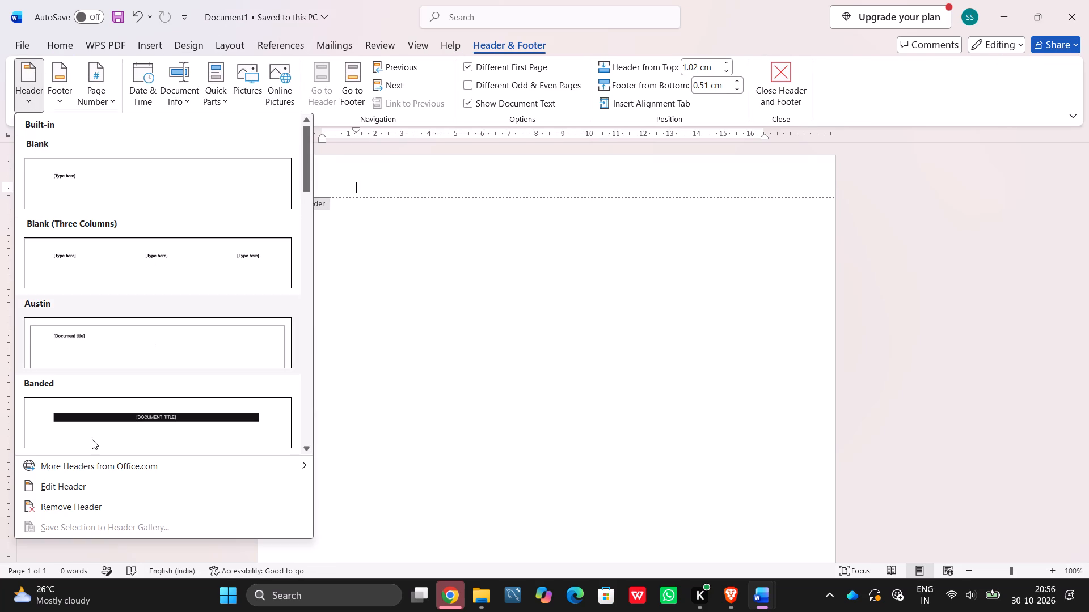
{"action": "left_click", "coordinate": [81, 502]}
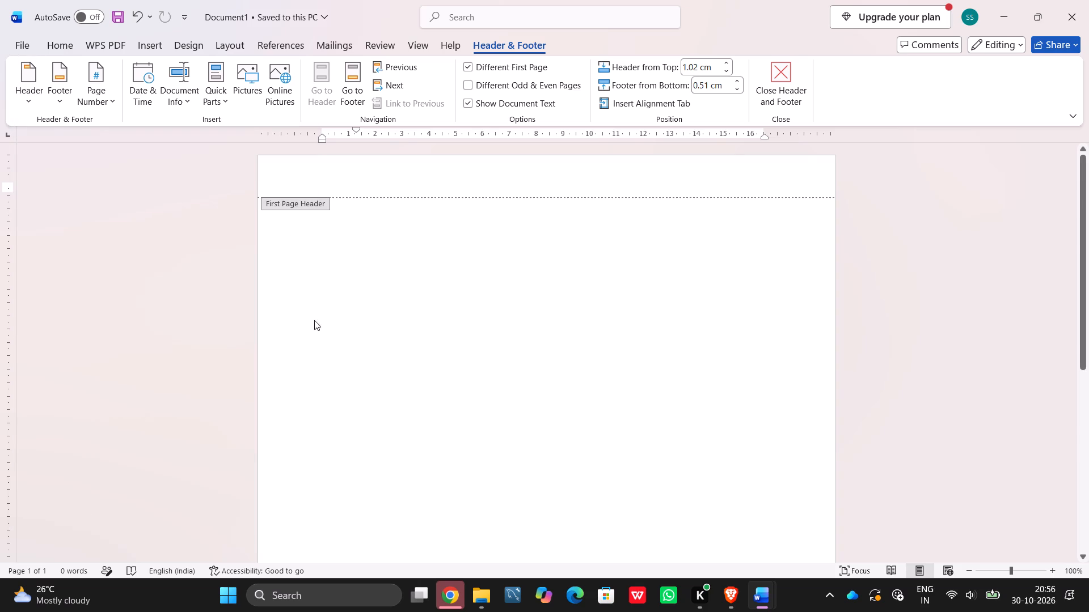
Set both the header's distance from the top and the footer's distance from the bottom to 0 cm.
{"action": "left_click", "coordinate": [725, 68]}
{"action": "left_click", "coordinate": [725, 68]}
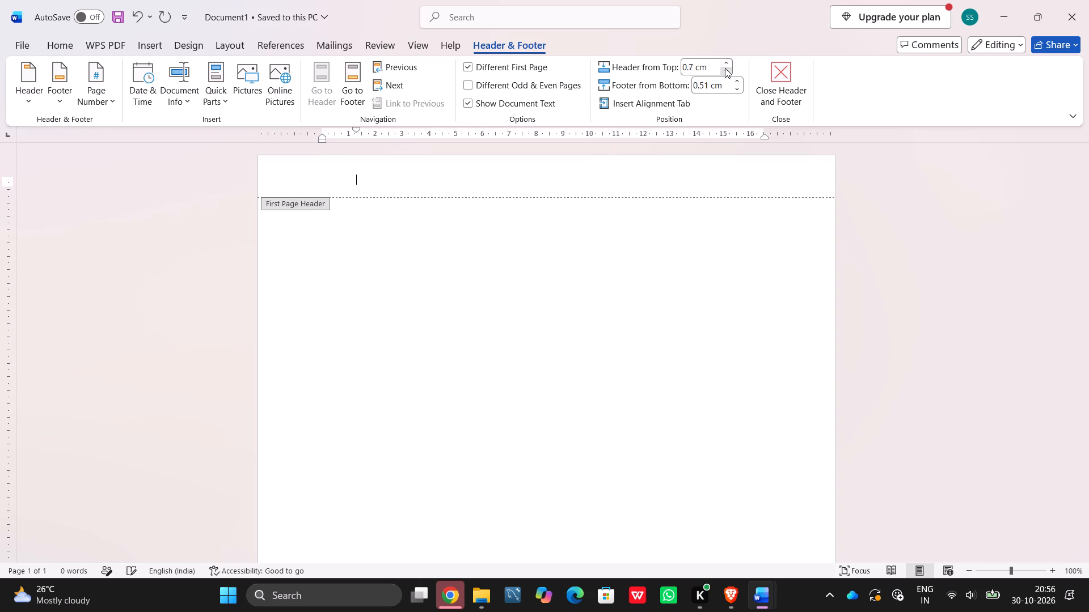
{"action": "triple_click", "coordinate": [725, 68]}
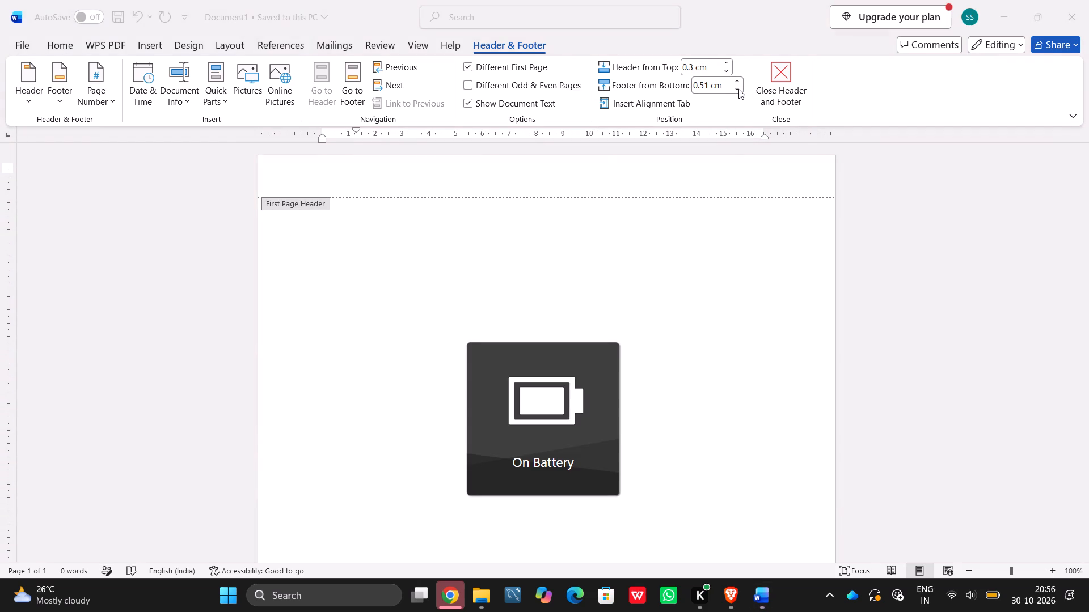
{"action": "left_click", "coordinate": [738, 89]}
{"action": "triple_click", "coordinate": [738, 89]}
{"action": "triple_click", "coordinate": [738, 89]}
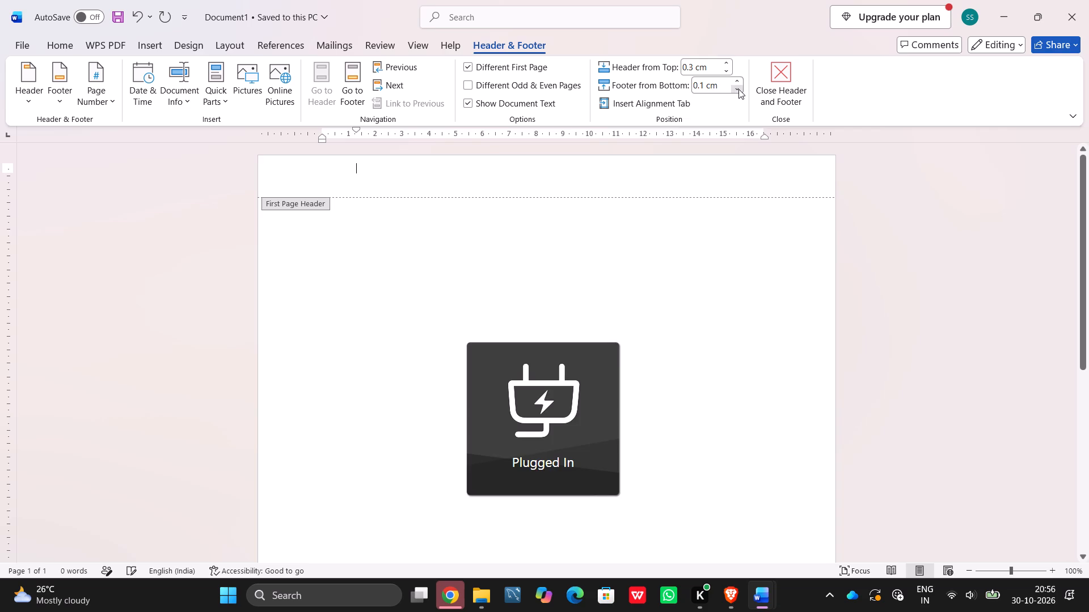
{"action": "triple_click", "coordinate": [728, 72]}
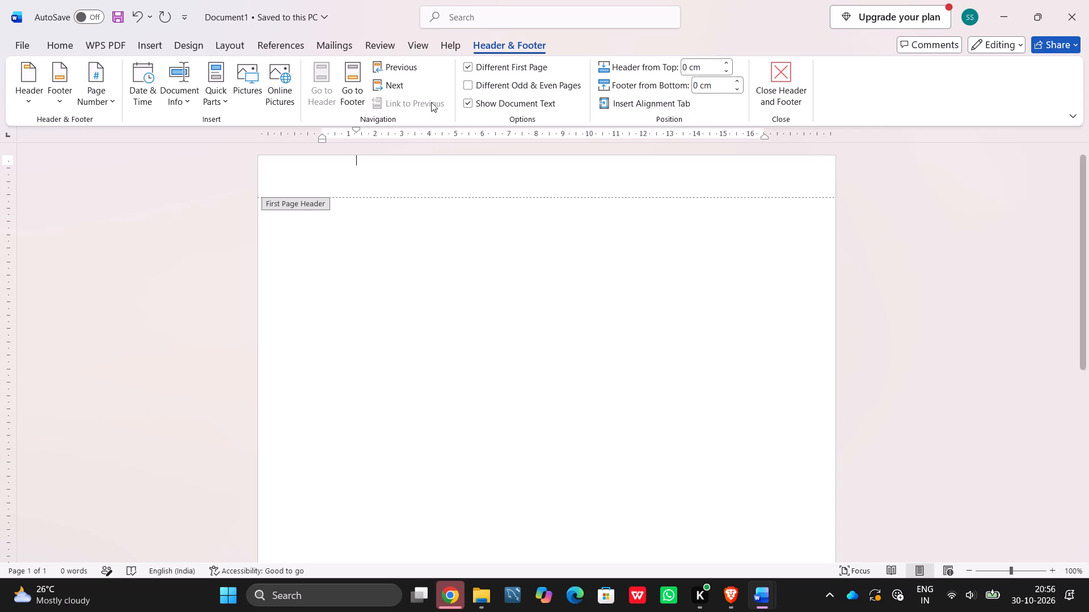
Apply Remove Header to the first page again.
{"action": "left_click", "coordinate": [30, 109]}
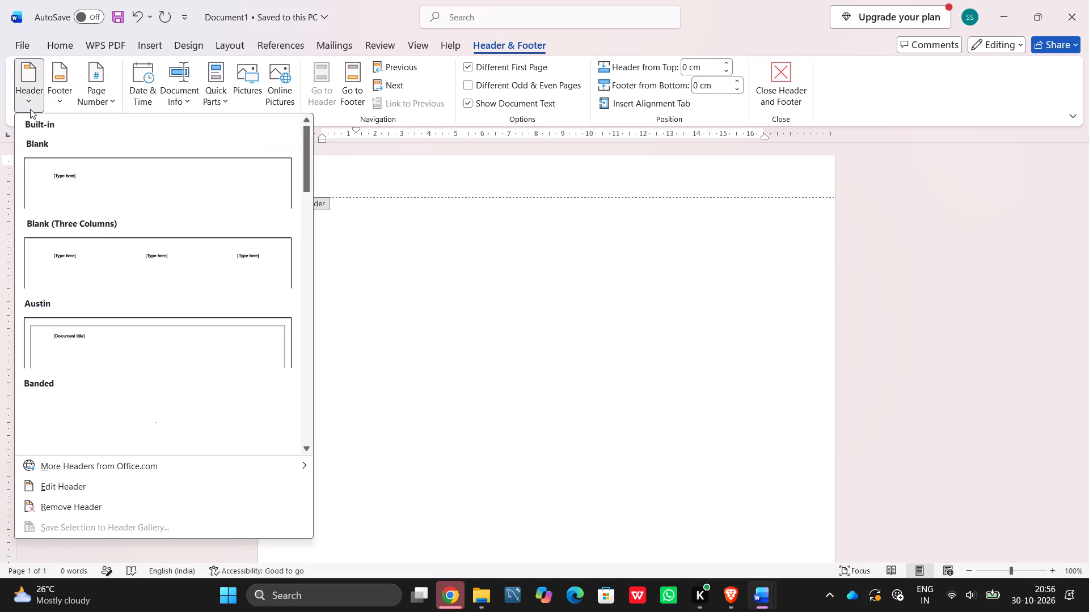
{"action": "scroll", "coordinate": [150, 363], "scroll_direction": "down", "scroll_amount": 19}
{"action": "left_click", "coordinate": [82, 513]}
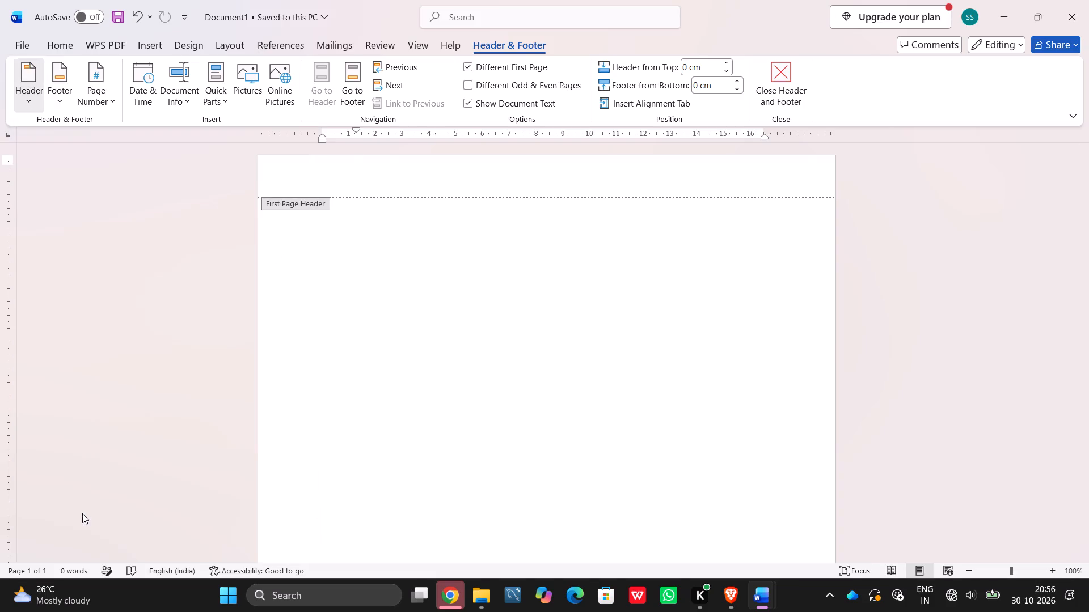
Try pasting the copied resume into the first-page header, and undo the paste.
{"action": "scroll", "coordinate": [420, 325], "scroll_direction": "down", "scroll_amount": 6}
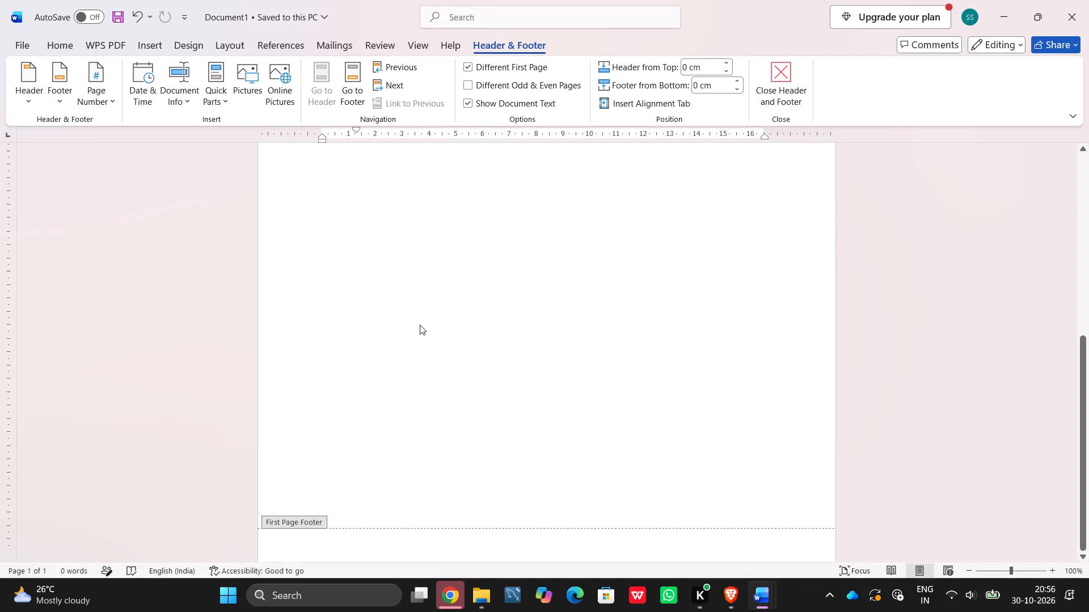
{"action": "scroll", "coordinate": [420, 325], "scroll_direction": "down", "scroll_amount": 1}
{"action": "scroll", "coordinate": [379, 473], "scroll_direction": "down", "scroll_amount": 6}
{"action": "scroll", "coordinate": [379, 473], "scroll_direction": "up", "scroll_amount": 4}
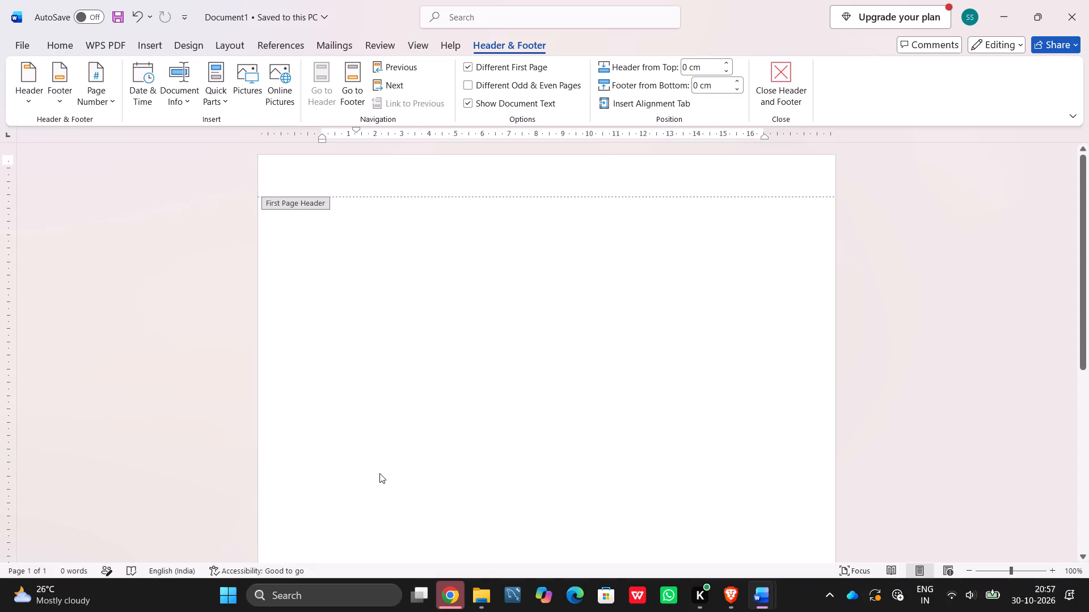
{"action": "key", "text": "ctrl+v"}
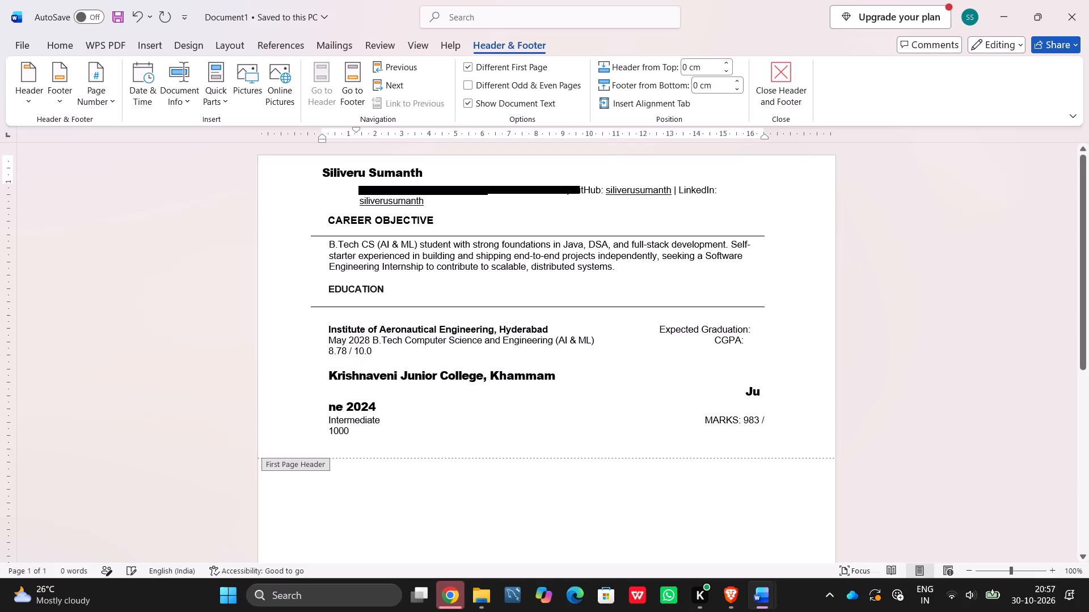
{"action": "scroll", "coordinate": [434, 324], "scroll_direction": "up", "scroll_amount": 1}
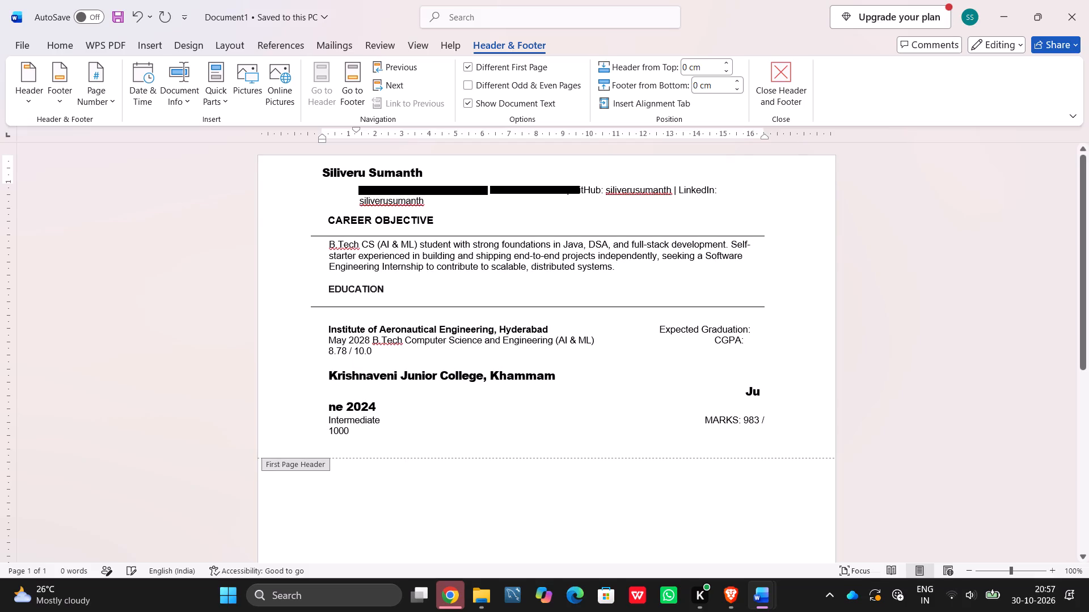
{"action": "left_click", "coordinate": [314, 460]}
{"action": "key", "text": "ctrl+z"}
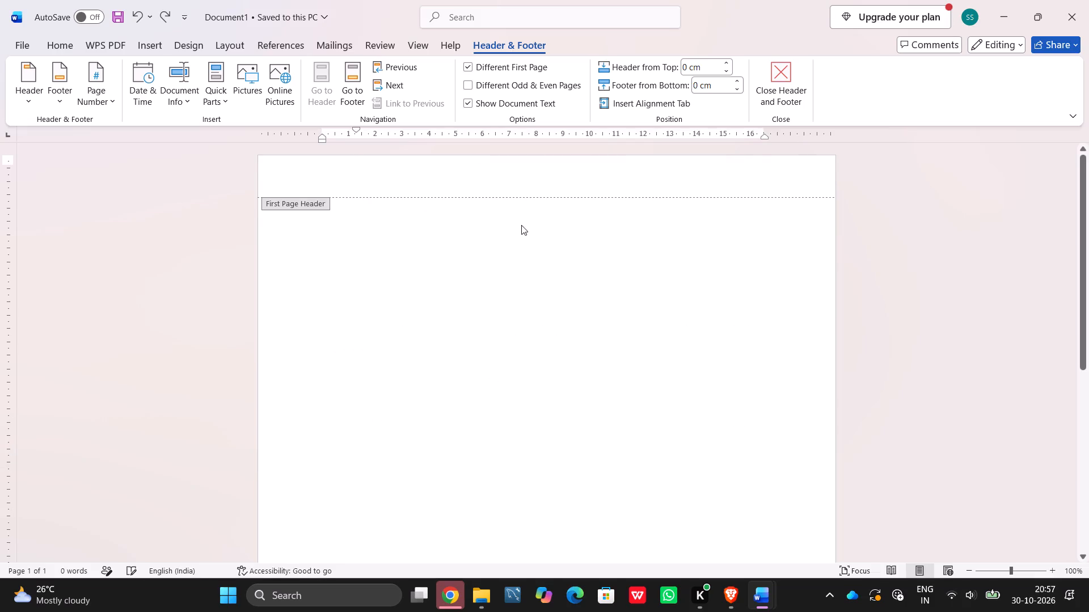
Leave header editing and paste the copied resume into the empty body of Document1.
{"action": "left_click", "coordinate": [500, 205]}
{"action": "double_click", "coordinate": [345, 227]}
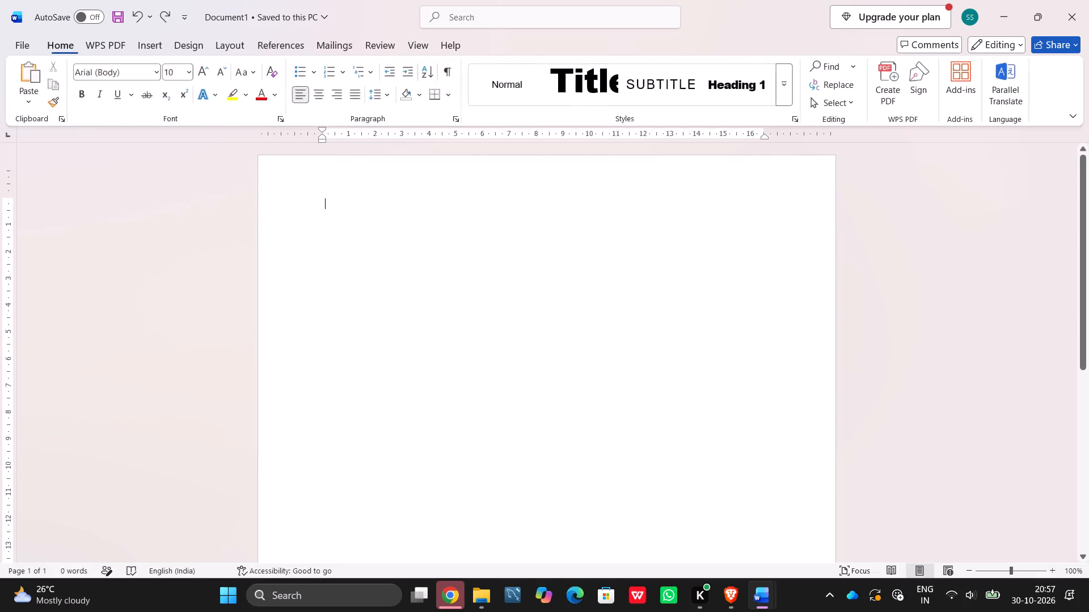
{"action": "key", "text": "Down"}
{"action": "key", "text": "ctrl+v"}
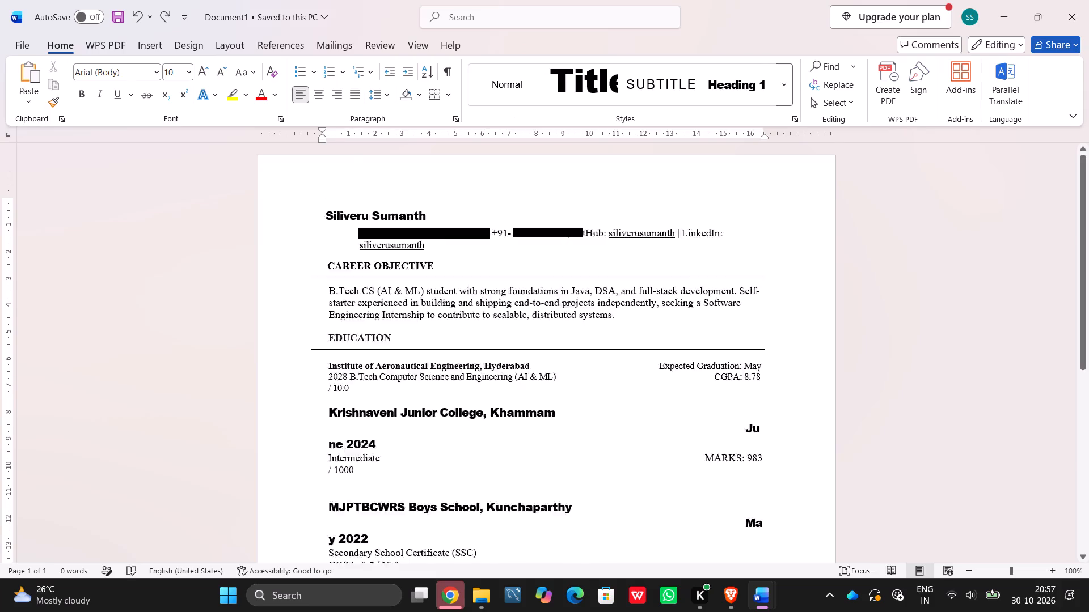
Review the layout of the pasted resume in Document1, from the education section to the coding profiles.
{"action": "scroll", "coordinate": [420, 260], "scroll_direction": "up", "scroll_amount": 1}
{"action": "scroll", "coordinate": [420, 260], "scroll_direction": "down", "scroll_amount": 3}
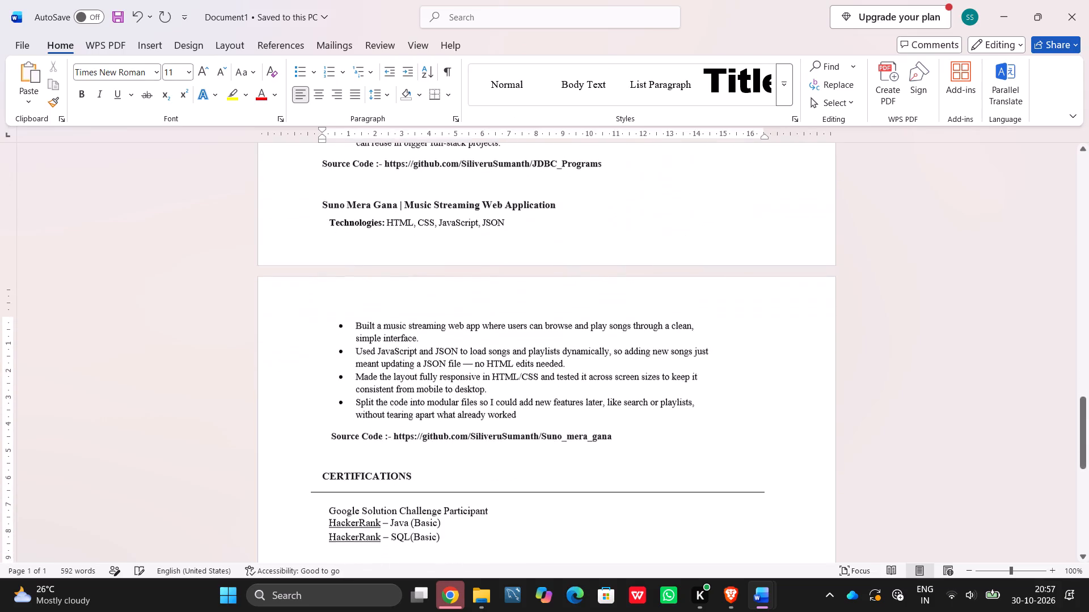
{"action": "scroll", "coordinate": [420, 260], "scroll_direction": "down", "scroll_amount": 2}
{"action": "scroll", "coordinate": [420, 260], "scroll_direction": "up", "scroll_amount": 1}
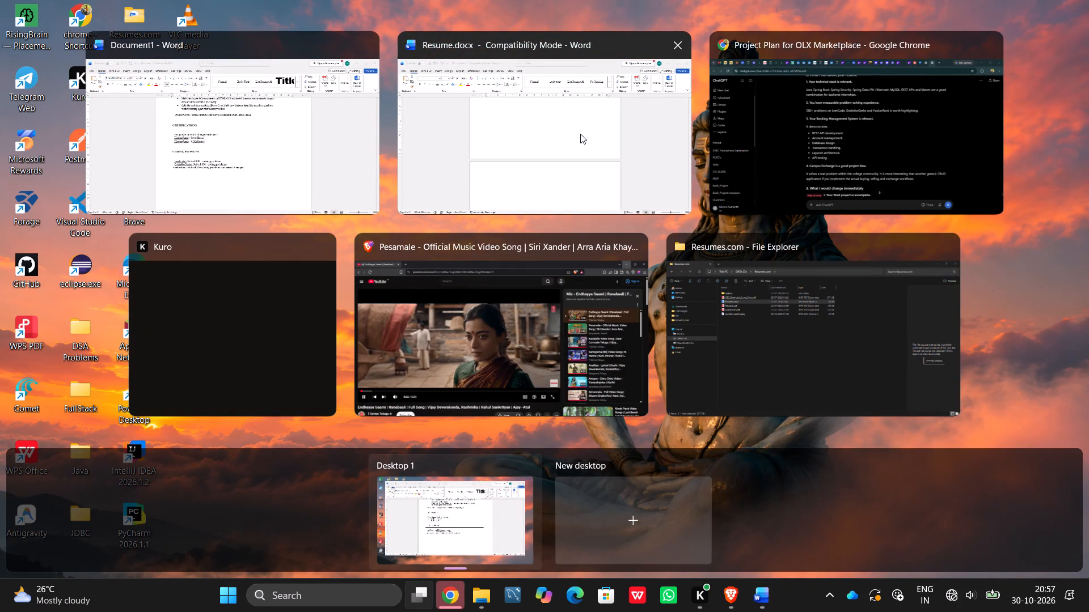
{"action": "left_click", "coordinate": [247, 145]}
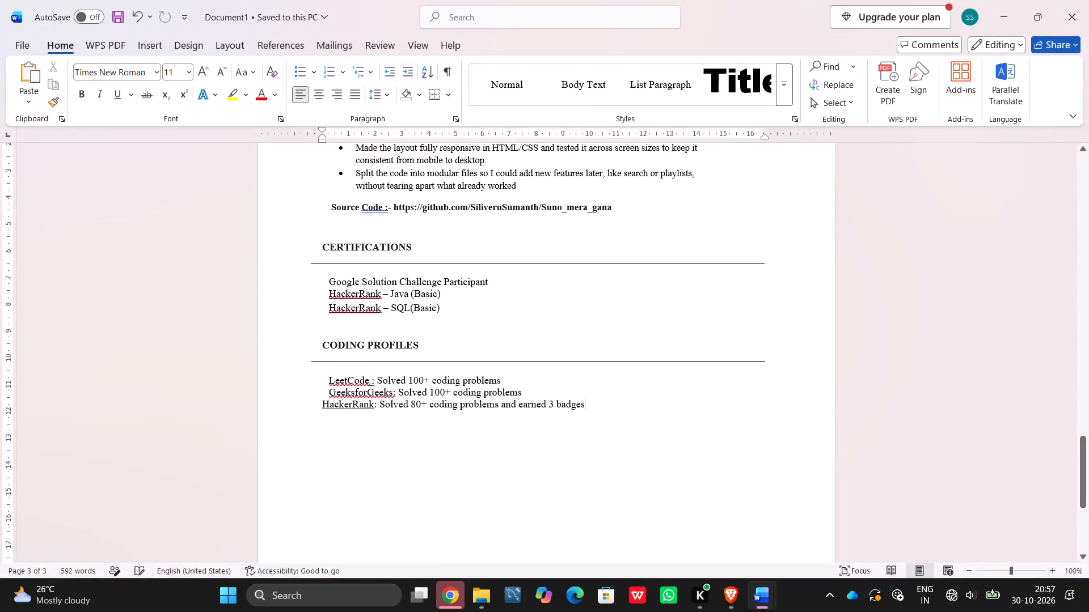
{"action": "scroll", "coordinate": [467, 286], "scroll_direction": "up", "scroll_amount": 1}
{"action": "scroll", "coordinate": [467, 286], "scroll_direction": "down", "scroll_amount": 2}
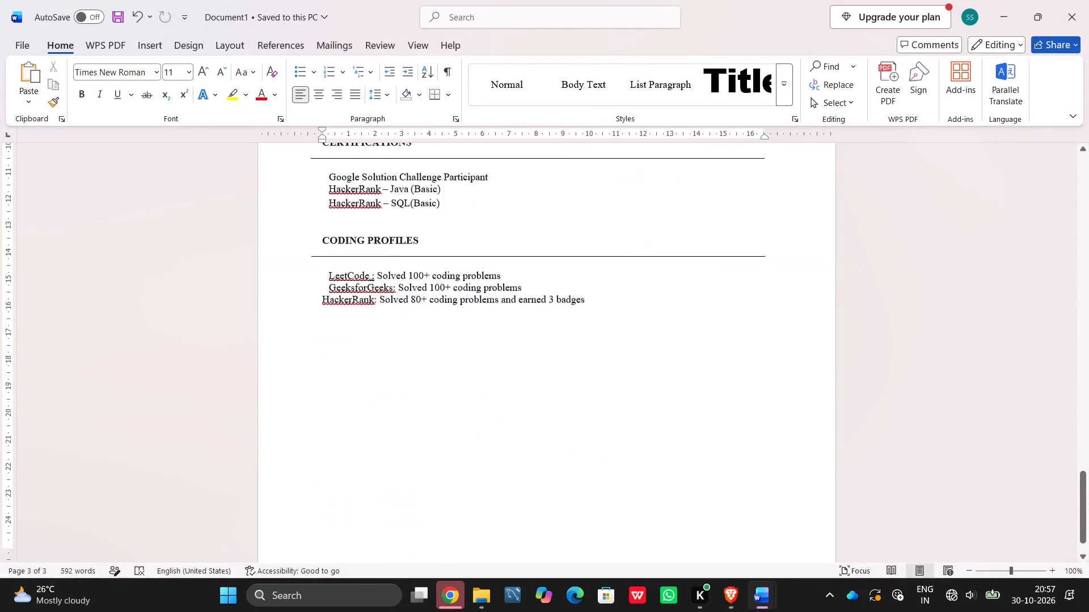
{"action": "scroll", "coordinate": [467, 286], "scroll_direction": "down", "scroll_amount": 3}
{"action": "scroll", "coordinate": [467, 286], "scroll_direction": "up", "scroll_amount": 3}
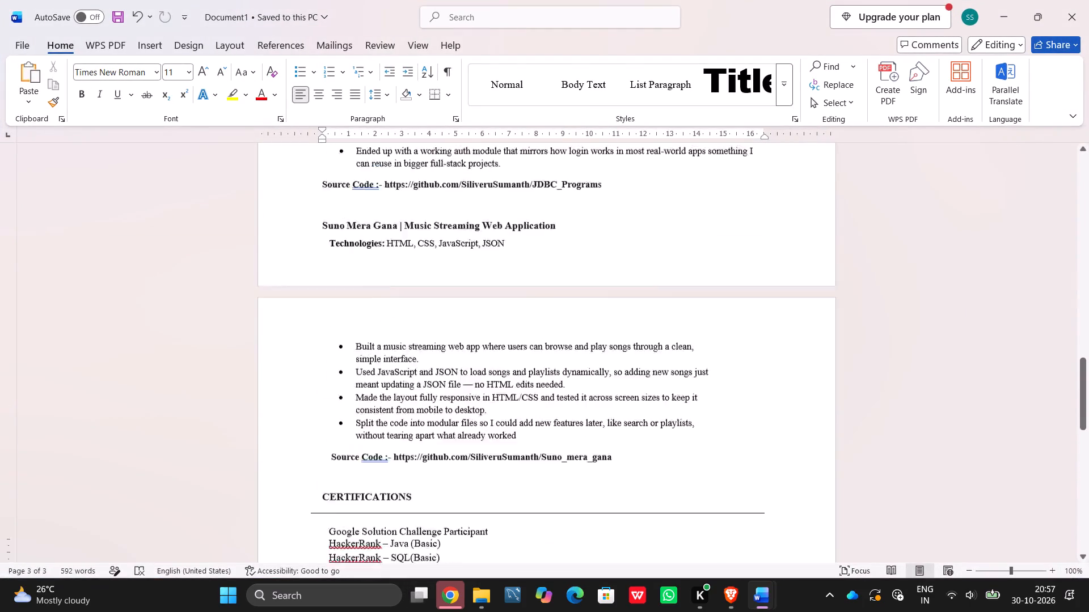
{"action": "scroll", "coordinate": [467, 286], "scroll_direction": "up", "scroll_amount": 5}
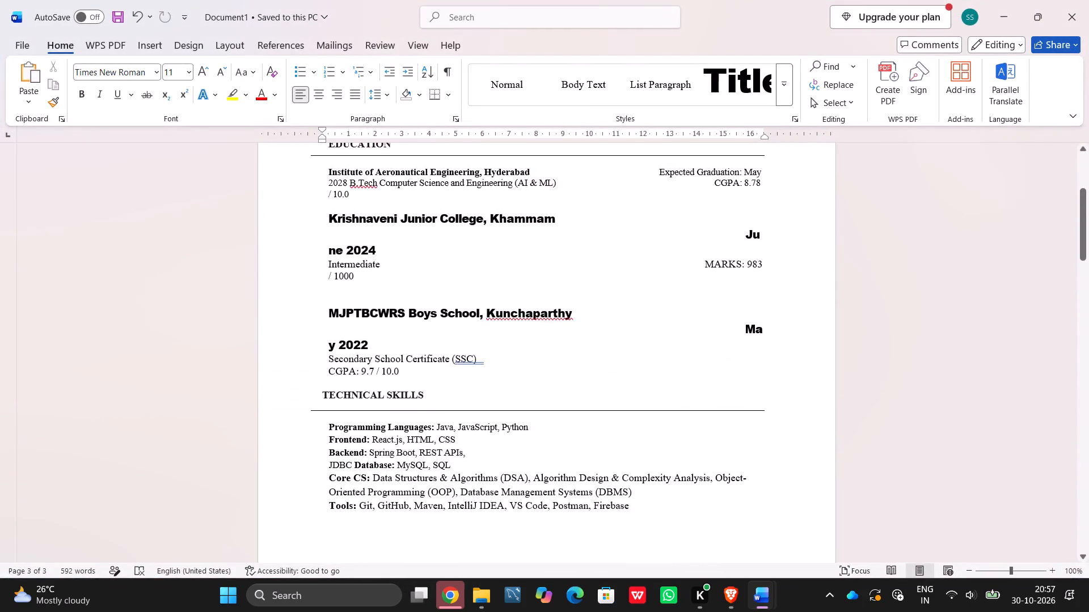
{"action": "scroll", "coordinate": [467, 286], "scroll_direction": "up", "scroll_amount": 1}
{"action": "scroll", "coordinate": [467, 286], "scroll_direction": "down", "scroll_amount": 1}
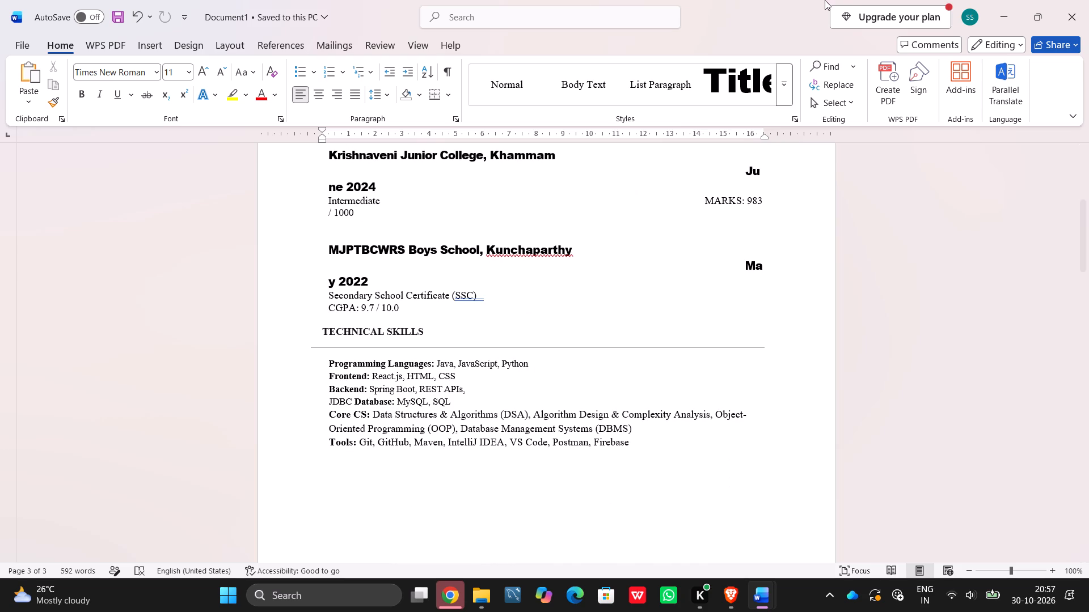
Close Document1 without saving its changes.
{"action": "left_click", "coordinate": [1084, 3]}
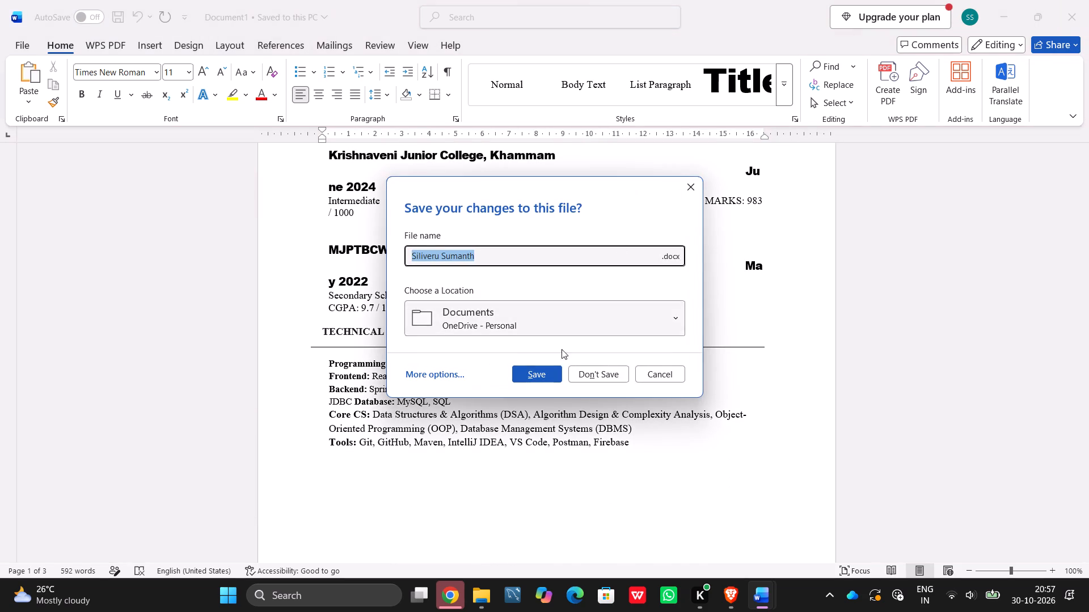
{"action": "left_click", "coordinate": [597, 382]}
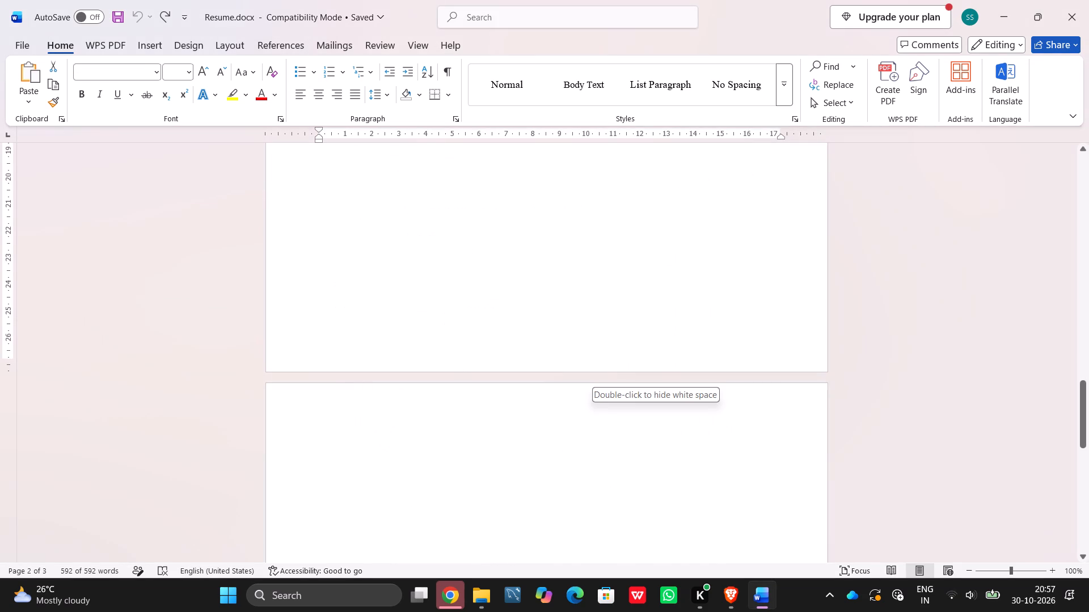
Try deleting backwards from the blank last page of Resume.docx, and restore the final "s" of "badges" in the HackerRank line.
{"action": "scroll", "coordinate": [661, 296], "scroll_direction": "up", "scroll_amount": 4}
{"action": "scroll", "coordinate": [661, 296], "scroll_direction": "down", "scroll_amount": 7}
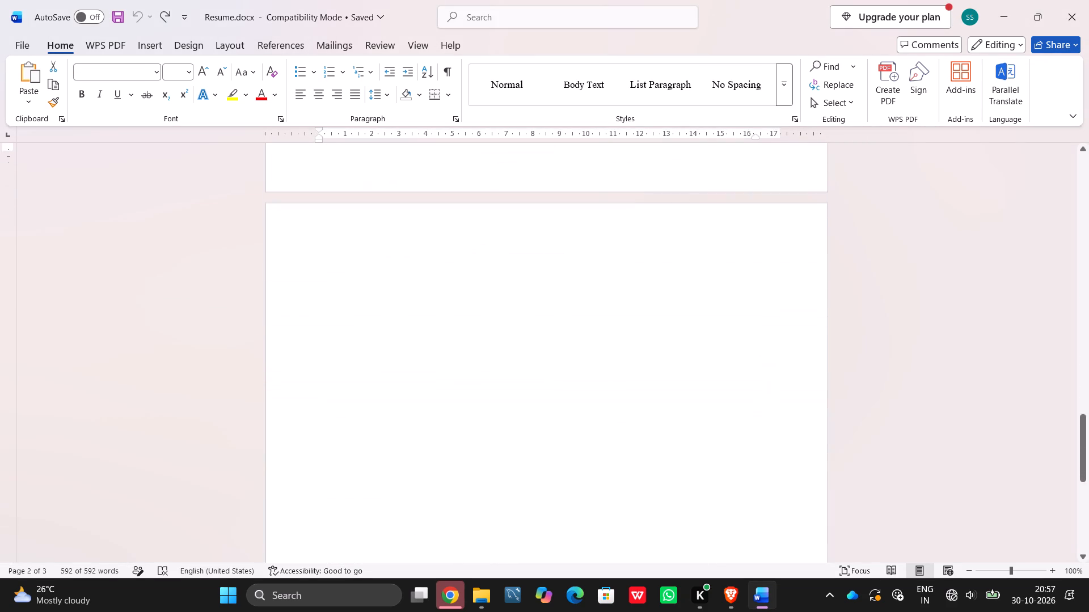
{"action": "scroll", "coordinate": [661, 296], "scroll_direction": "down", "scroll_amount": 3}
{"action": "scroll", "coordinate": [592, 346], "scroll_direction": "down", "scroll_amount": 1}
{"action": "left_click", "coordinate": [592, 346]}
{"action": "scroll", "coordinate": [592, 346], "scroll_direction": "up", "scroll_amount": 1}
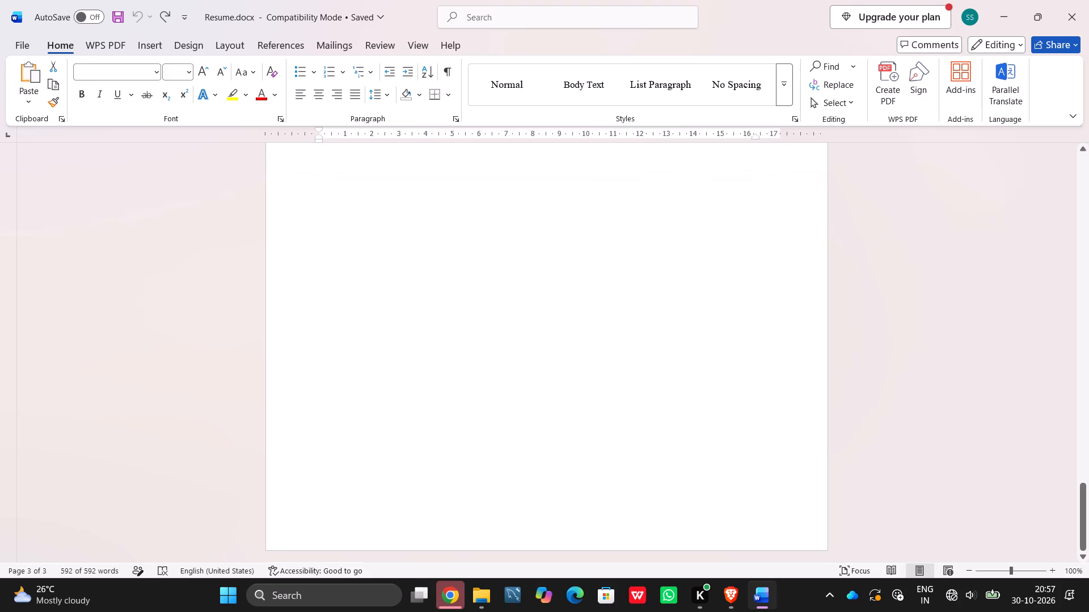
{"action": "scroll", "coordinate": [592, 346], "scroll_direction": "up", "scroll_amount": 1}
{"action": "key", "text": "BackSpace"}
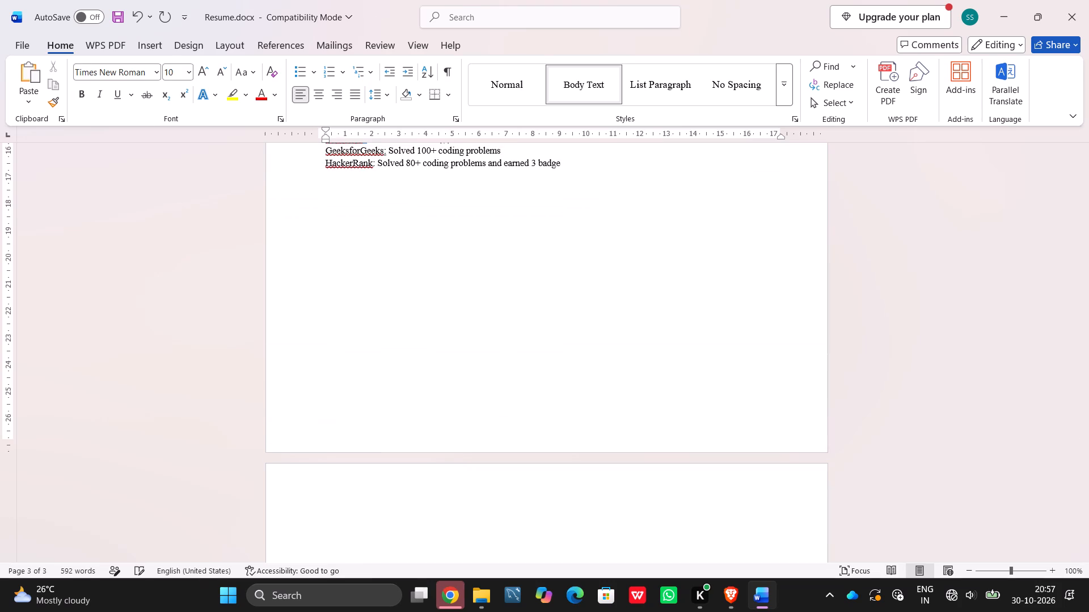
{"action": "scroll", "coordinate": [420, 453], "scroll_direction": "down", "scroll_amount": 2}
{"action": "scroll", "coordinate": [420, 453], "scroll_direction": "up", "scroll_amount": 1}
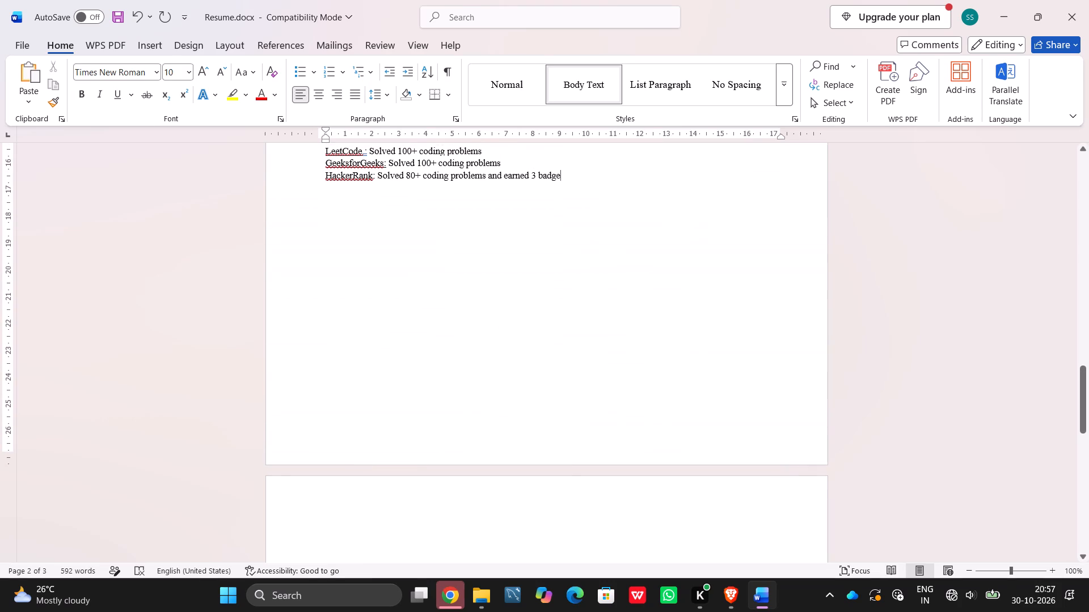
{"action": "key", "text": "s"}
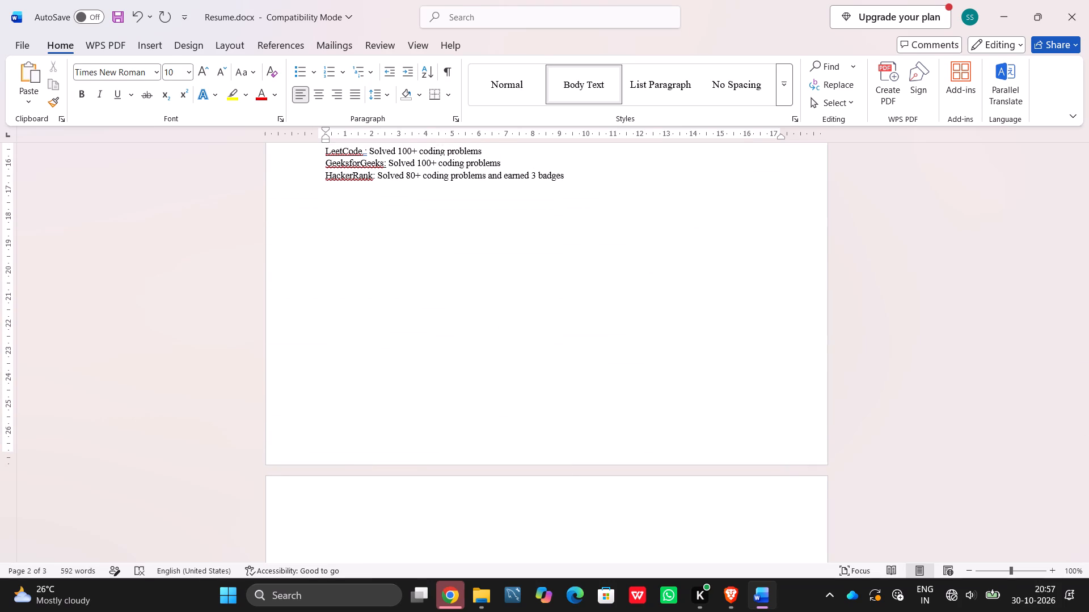
Delete the whole Suno Mera Gana music streaming project, from its title to its source code link, and the empty line left behind.
{"action": "scroll", "coordinate": [420, 453], "scroll_direction": "up", "scroll_amount": 2}
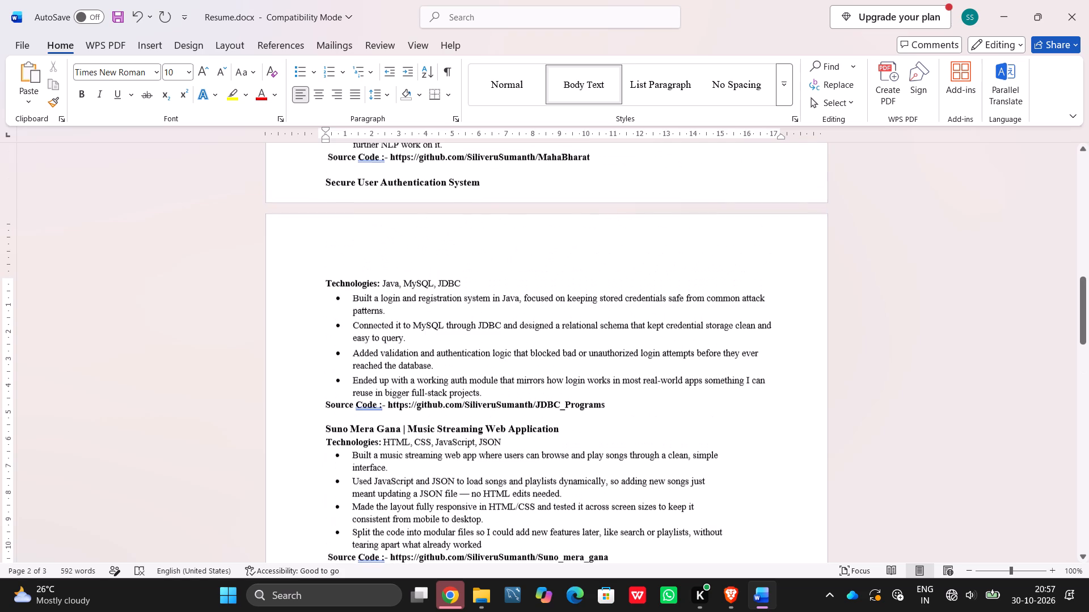
{"action": "scroll", "coordinate": [420, 453], "scroll_direction": "up", "scroll_amount": 1}
{"action": "scroll", "coordinate": [331, 444], "scroll_direction": "up", "scroll_amount": 1}
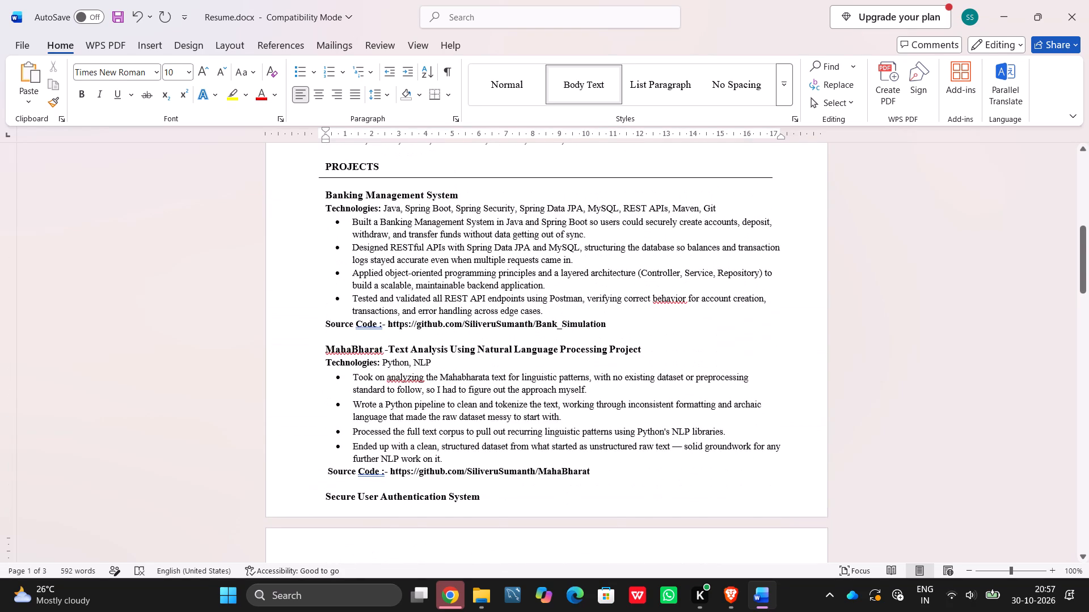
{"action": "scroll", "coordinate": [331, 444], "scroll_direction": "down", "scroll_amount": 2}
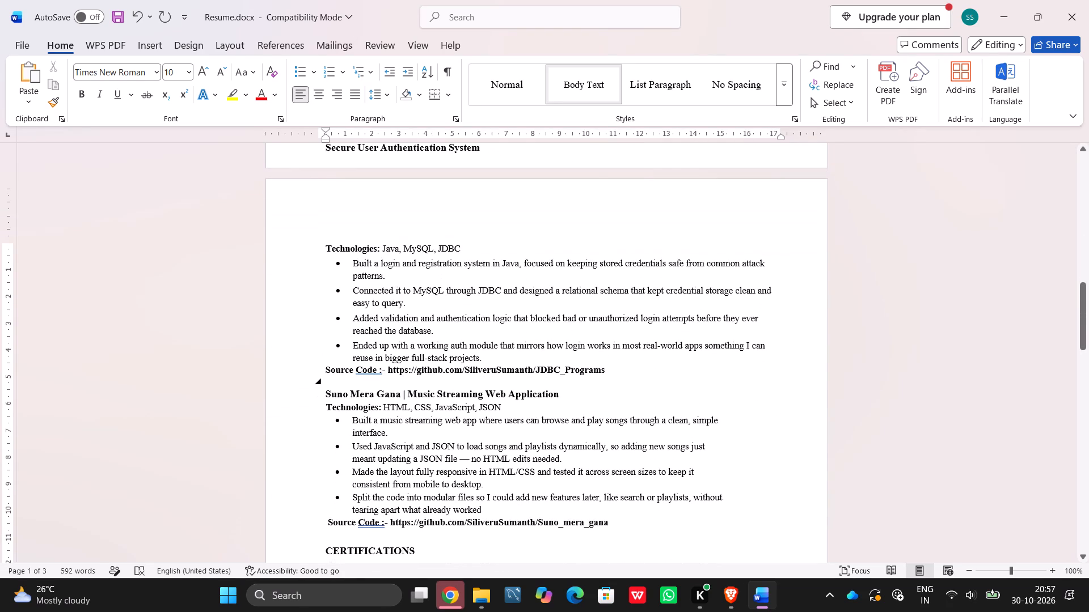
{"action": "left_click_drag", "start_coordinate": [326, 393], "coordinate": [620, 521]}
{"action": "key", "text": "BackSpace"}
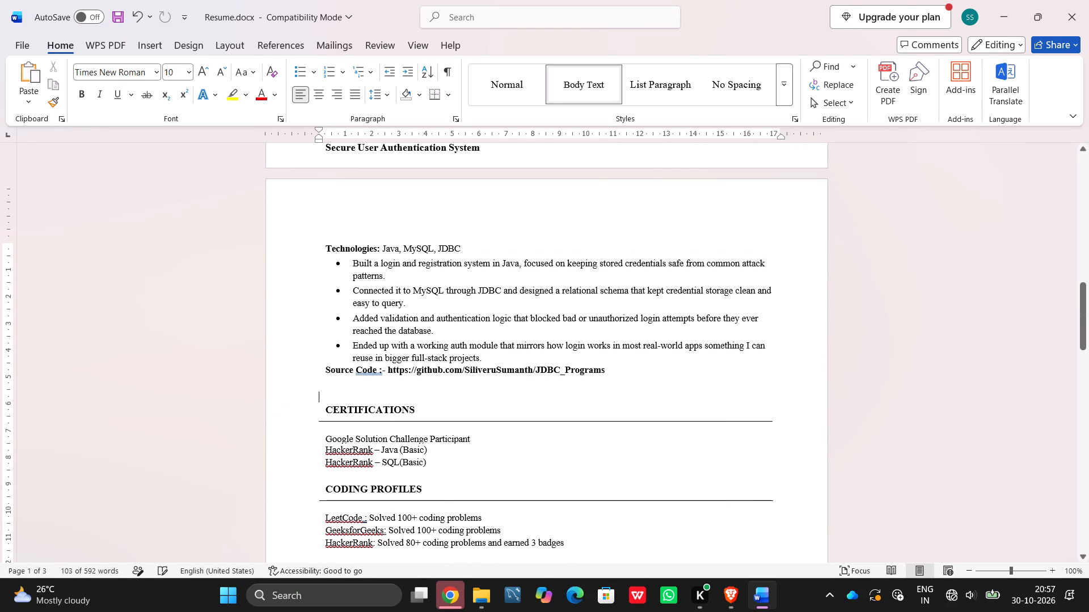
{"action": "key", "text": "BackSpace"}
{"action": "scroll", "coordinate": [620, 521], "scroll_direction": "up", "scroll_amount": 1}
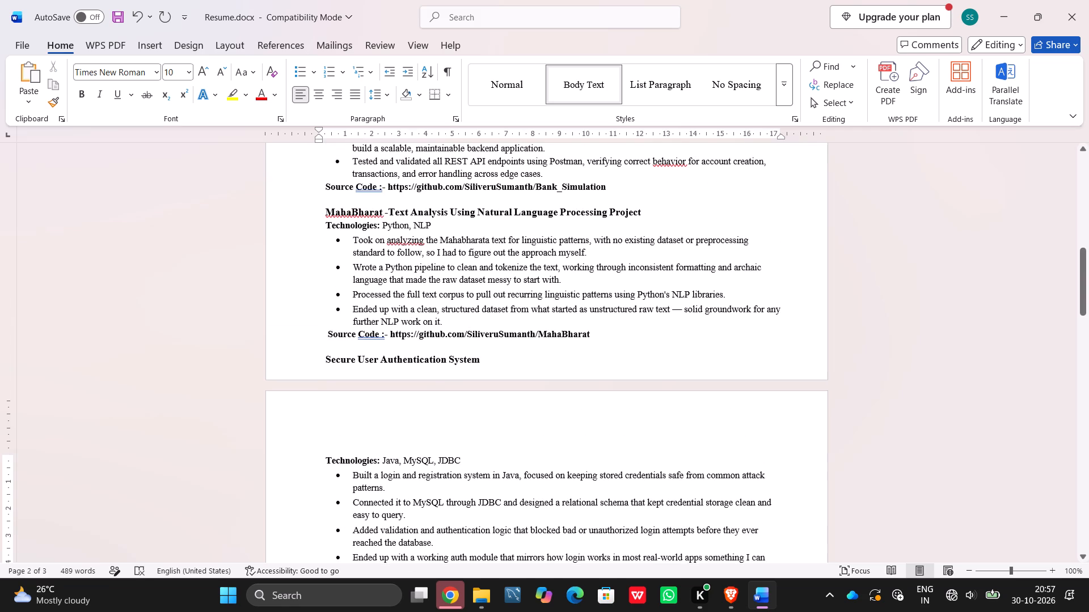
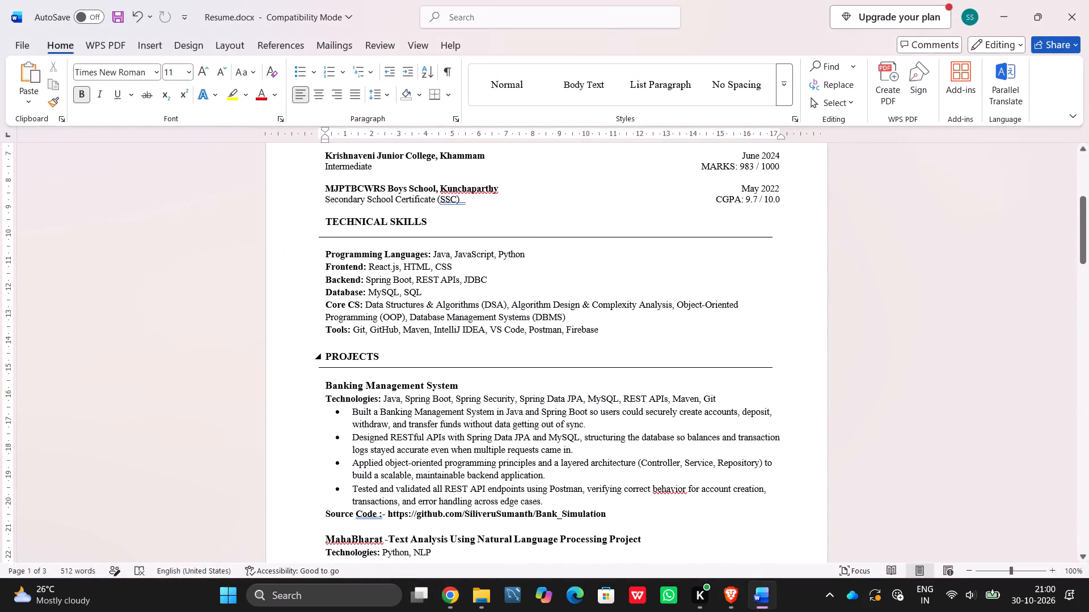
{"action": "left_click", "coordinate": [531, 249]}
{"action": "key", "text": "BackSpace"}
{"action": "key", "text": "BackSpace"}
{"action": "key", "text": "BackSpace"}
{"action": "key", "text": "BackSpace"}
{"action": "key", "text": "BackSpace"}
{"action": "key", "text": "BackSpace"}
{"action": "key", "text": "BackSpace"}
{"action": "key", "text": "BackSpace"}
{"action": "key", "text": "BackSpace"}
{"action": "key", "text": "BackSpace"}
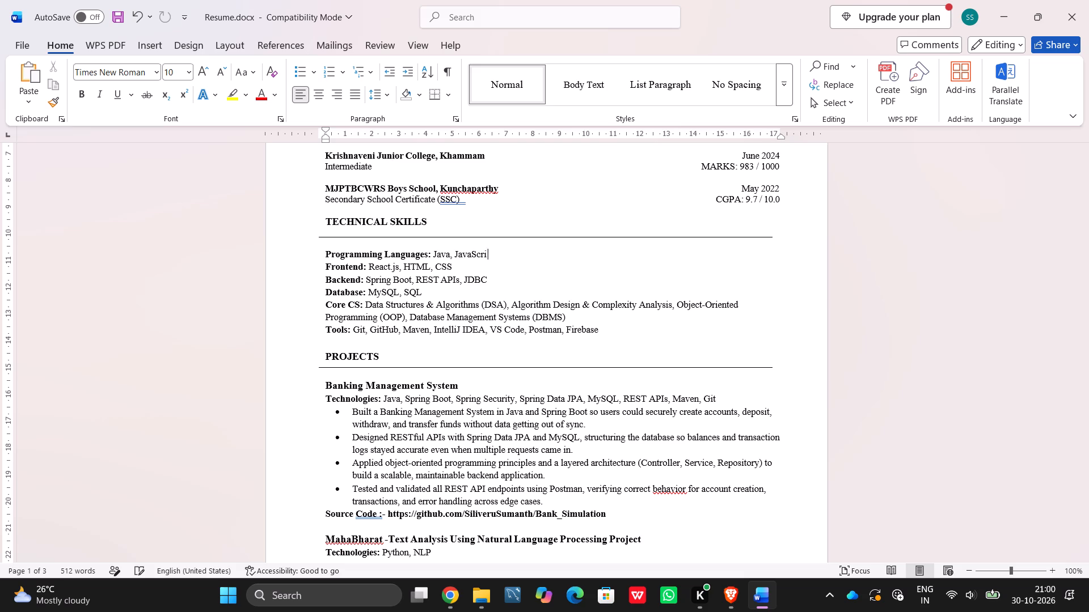
{"action": "key", "text": "BackSpace"}
{"action": "key", "text": "BackSpace"}
{"action": "key", "text": "BackSpace"}
{"action": "key", "text": "BackSpace"}
{"action": "key", "text": "BackSpace"}
{"action": "key", "text": "BackSpace"}
{"action": "key", "text": "BackSpace"}
{"action": "key", "text": "BackSpace"}
{"action": "key", "text": "BackSpace"}
{"action": "key", "text": "BackSpace"}
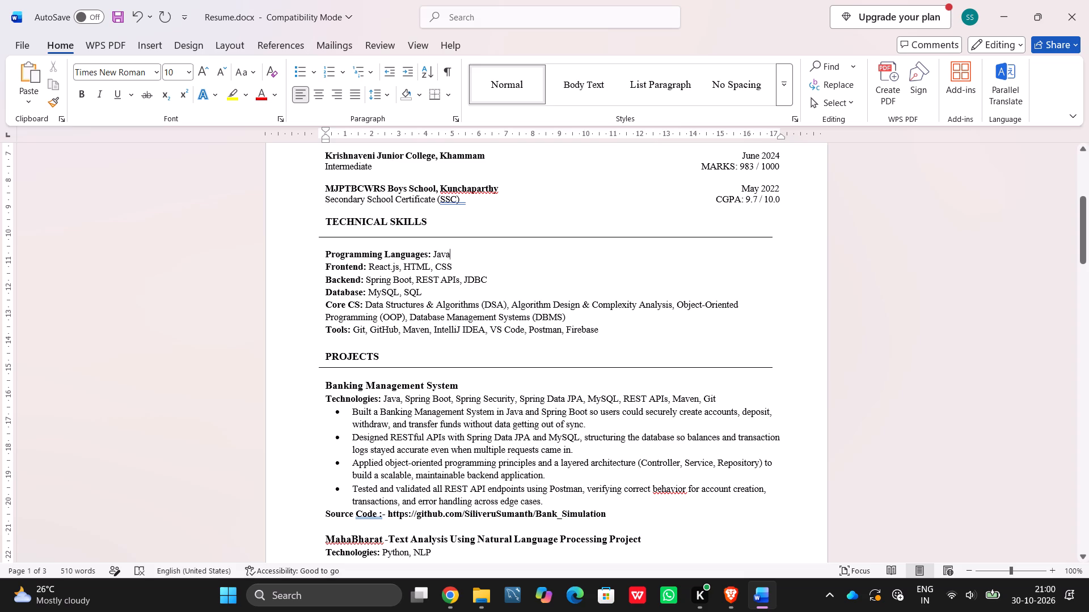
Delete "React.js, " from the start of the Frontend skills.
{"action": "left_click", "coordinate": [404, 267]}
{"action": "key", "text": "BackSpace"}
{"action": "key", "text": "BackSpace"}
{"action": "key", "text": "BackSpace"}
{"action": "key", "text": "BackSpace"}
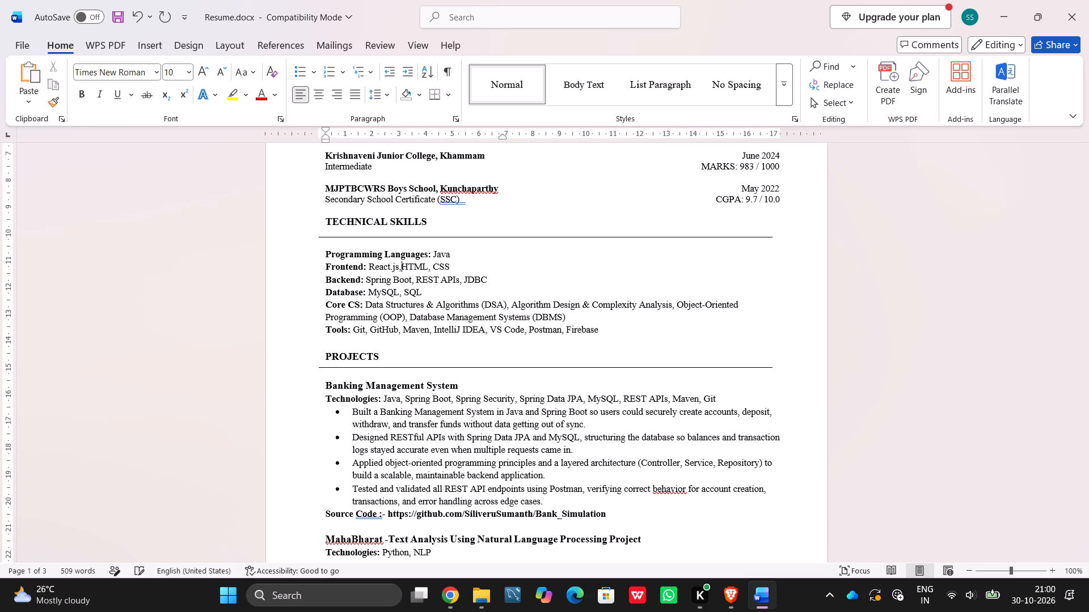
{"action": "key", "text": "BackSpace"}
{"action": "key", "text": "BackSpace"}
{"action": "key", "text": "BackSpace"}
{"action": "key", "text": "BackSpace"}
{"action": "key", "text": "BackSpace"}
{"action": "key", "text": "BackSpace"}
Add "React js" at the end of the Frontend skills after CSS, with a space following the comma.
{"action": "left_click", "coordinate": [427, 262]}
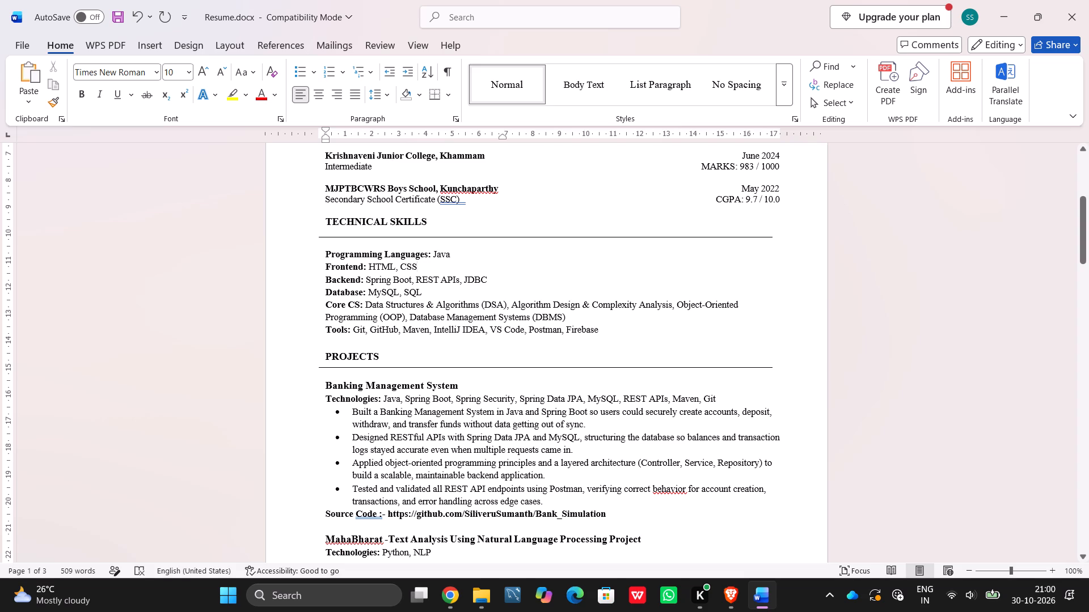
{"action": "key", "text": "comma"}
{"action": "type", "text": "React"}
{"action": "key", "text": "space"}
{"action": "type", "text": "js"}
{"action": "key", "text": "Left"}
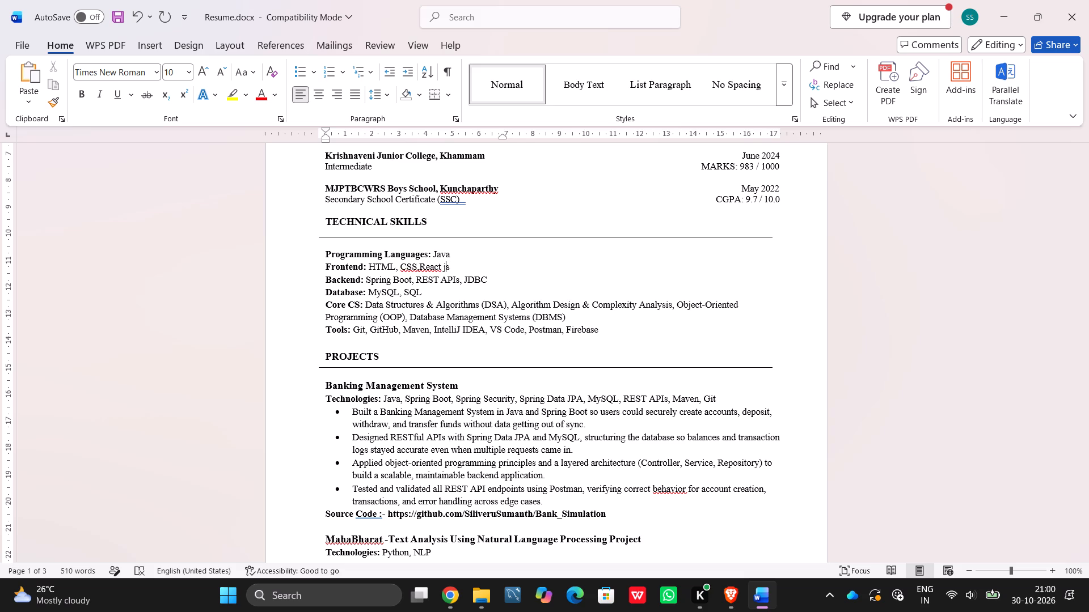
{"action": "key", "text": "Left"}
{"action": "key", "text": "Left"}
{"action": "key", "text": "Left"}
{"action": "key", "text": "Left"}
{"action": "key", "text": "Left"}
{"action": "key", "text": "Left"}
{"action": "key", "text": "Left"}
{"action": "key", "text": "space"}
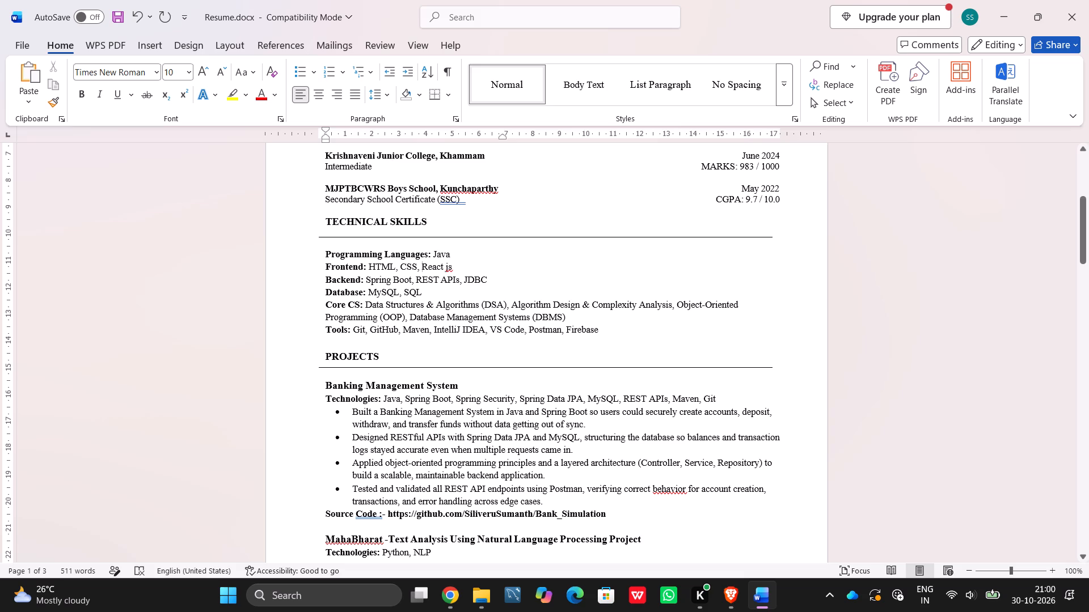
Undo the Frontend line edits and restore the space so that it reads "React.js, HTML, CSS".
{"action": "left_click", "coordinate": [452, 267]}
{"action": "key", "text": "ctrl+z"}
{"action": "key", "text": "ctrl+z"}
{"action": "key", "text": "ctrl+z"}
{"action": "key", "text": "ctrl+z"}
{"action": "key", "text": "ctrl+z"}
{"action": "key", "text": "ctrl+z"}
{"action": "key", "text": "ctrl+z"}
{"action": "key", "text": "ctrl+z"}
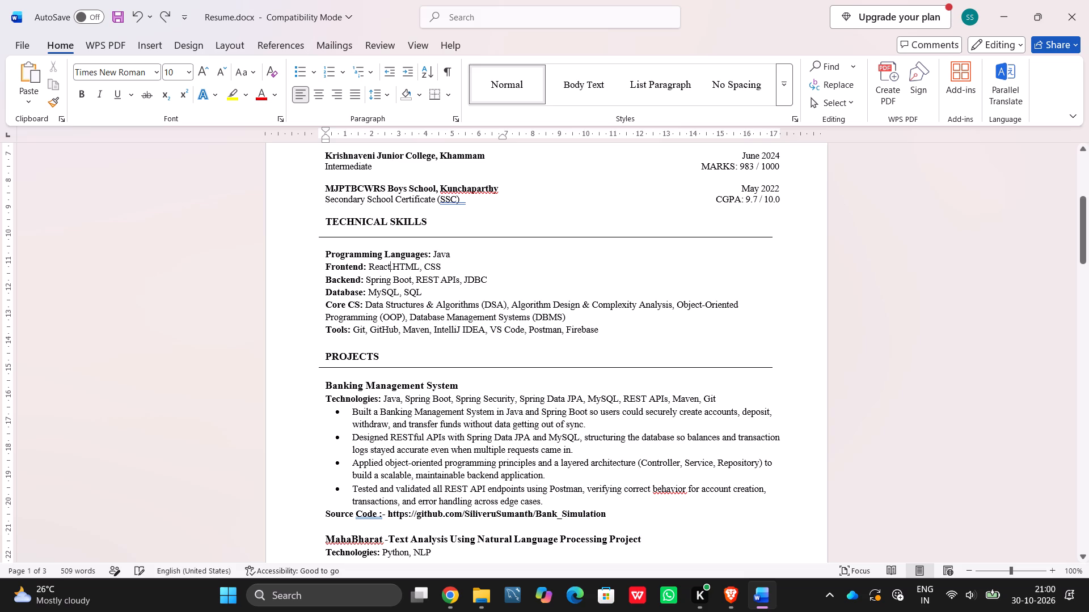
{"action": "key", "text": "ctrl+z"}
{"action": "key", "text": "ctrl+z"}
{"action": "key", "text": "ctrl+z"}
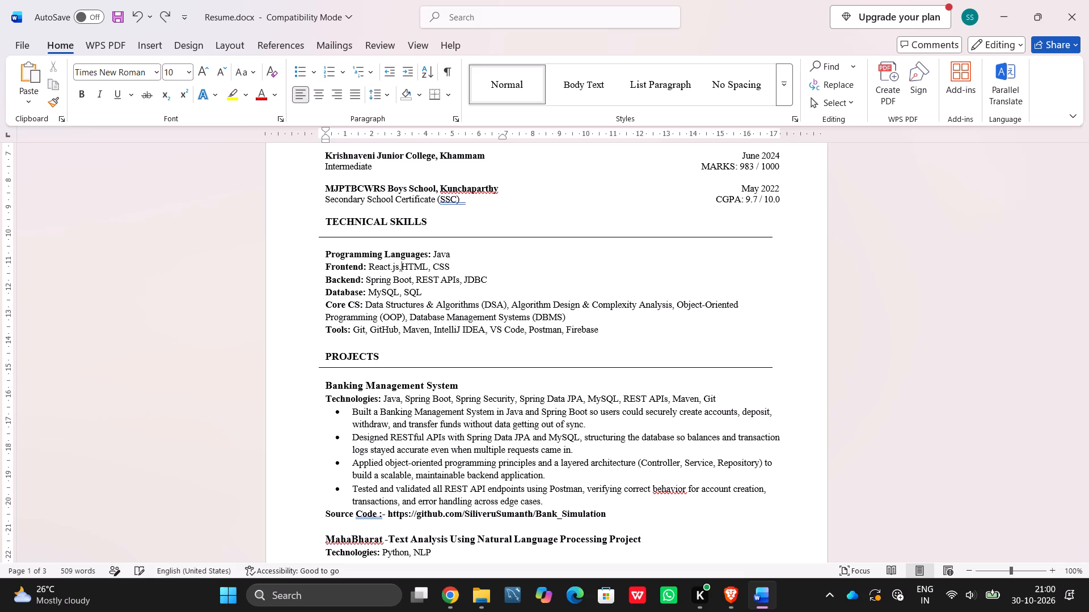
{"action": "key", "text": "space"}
Look over the edited resume, from the Projects section back up to the career objective and the Technical Skills heading.
{"action": "scroll", "coordinate": [471, 329], "scroll_direction": "down", "scroll_amount": 2}
{"action": "scroll", "coordinate": [471, 329], "scroll_direction": "up", "scroll_amount": 1}
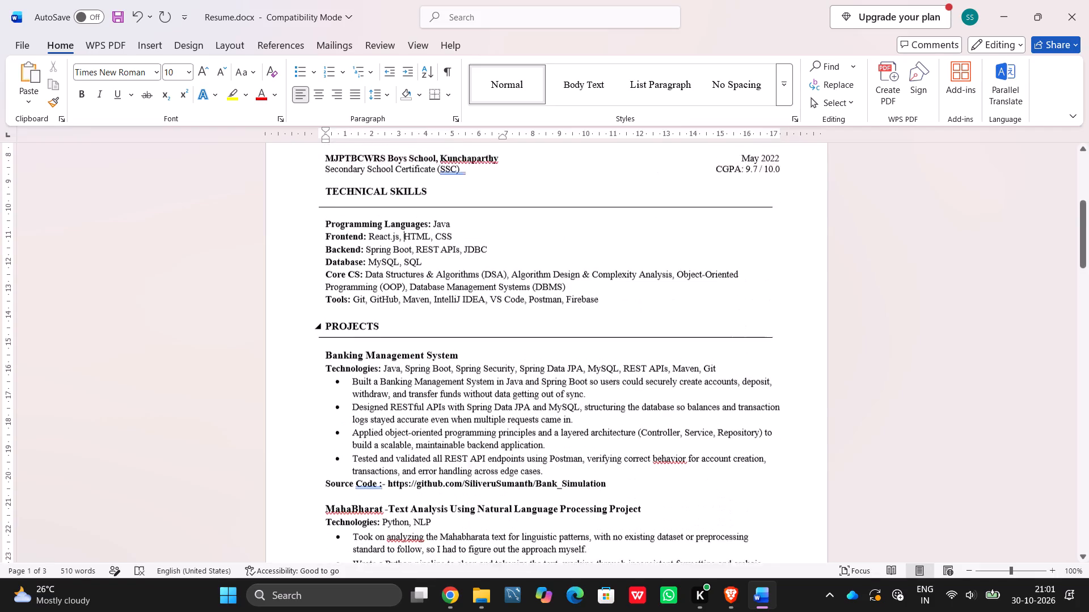
{"action": "scroll", "coordinate": [471, 329], "scroll_direction": "up", "scroll_amount": 2}
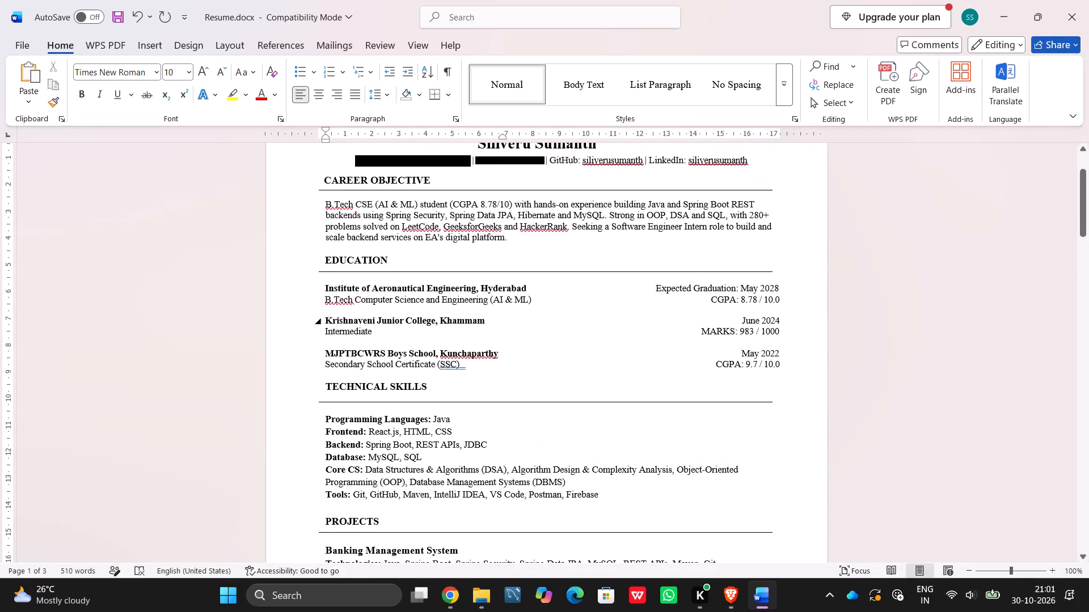
{"action": "scroll", "coordinate": [377, 405], "scroll_direction": "up", "scroll_amount": 1}
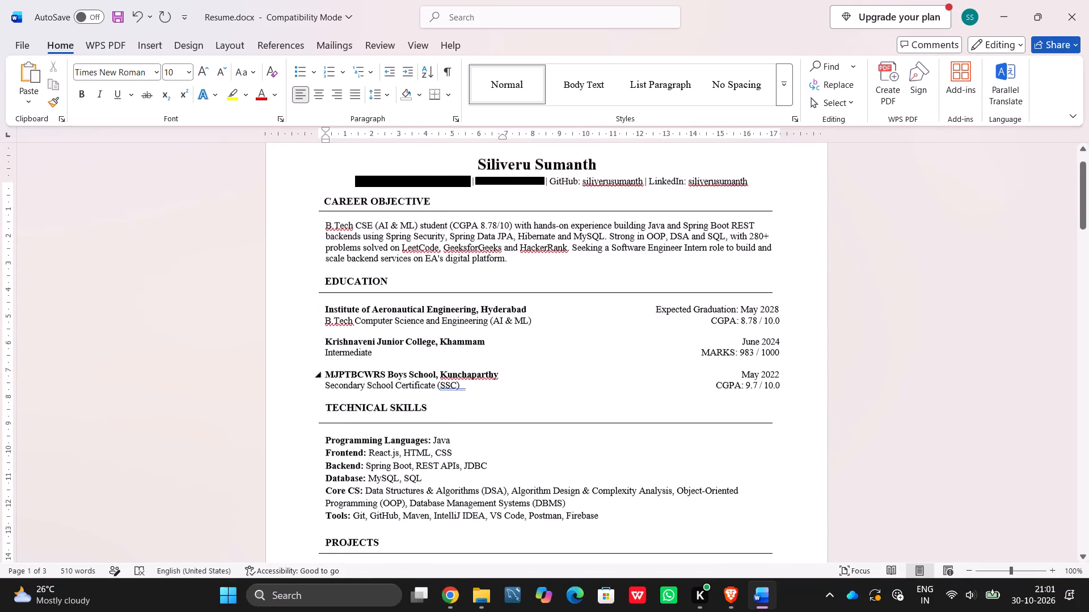
{"action": "scroll", "coordinate": [377, 405], "scroll_direction": "up", "scroll_amount": 1}
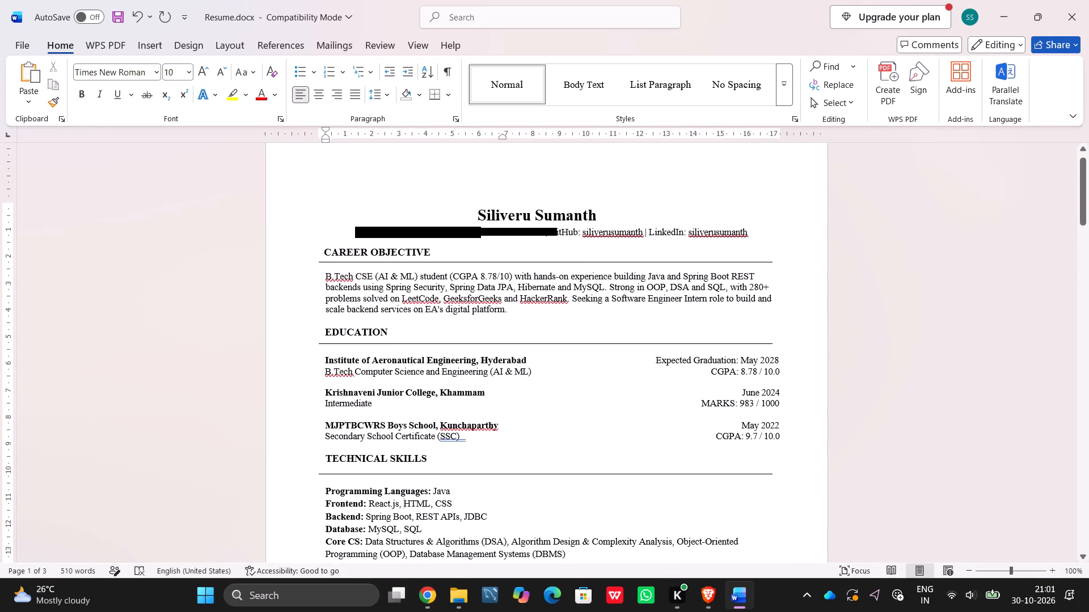
{"action": "left_click", "coordinate": [335, 471]}
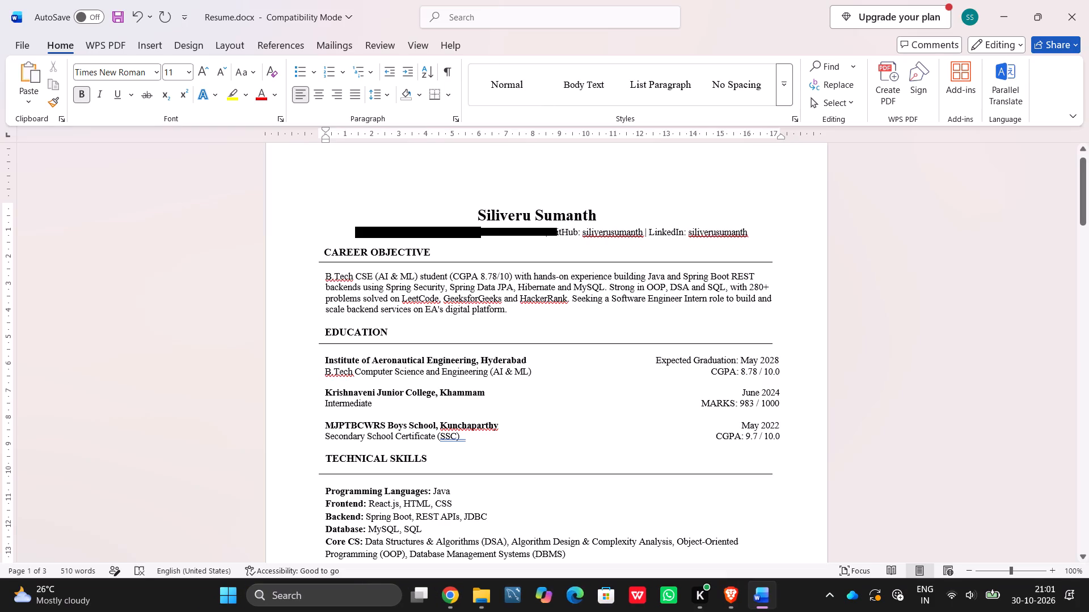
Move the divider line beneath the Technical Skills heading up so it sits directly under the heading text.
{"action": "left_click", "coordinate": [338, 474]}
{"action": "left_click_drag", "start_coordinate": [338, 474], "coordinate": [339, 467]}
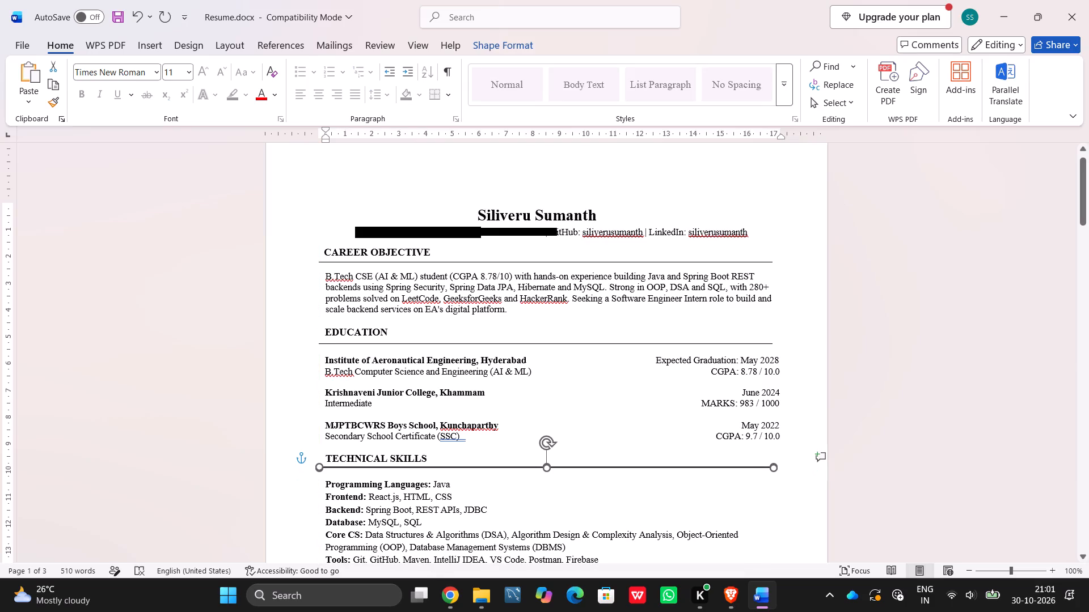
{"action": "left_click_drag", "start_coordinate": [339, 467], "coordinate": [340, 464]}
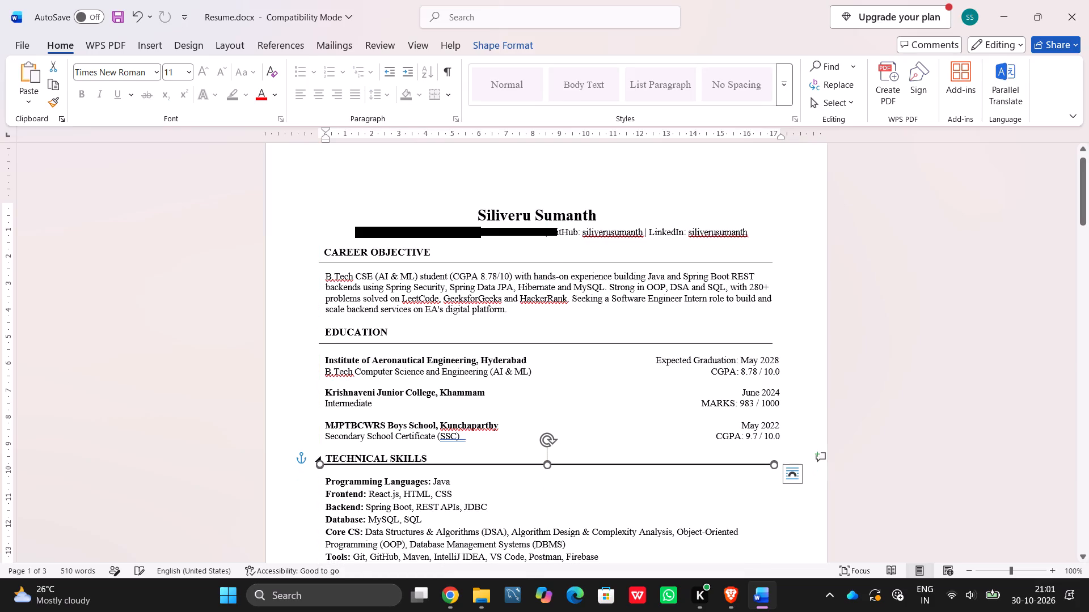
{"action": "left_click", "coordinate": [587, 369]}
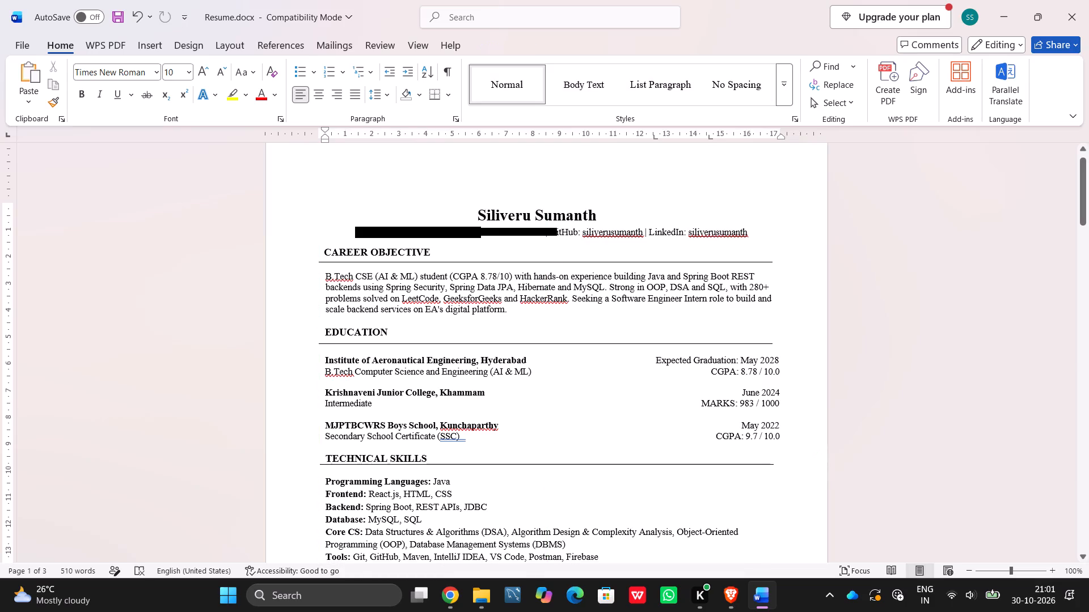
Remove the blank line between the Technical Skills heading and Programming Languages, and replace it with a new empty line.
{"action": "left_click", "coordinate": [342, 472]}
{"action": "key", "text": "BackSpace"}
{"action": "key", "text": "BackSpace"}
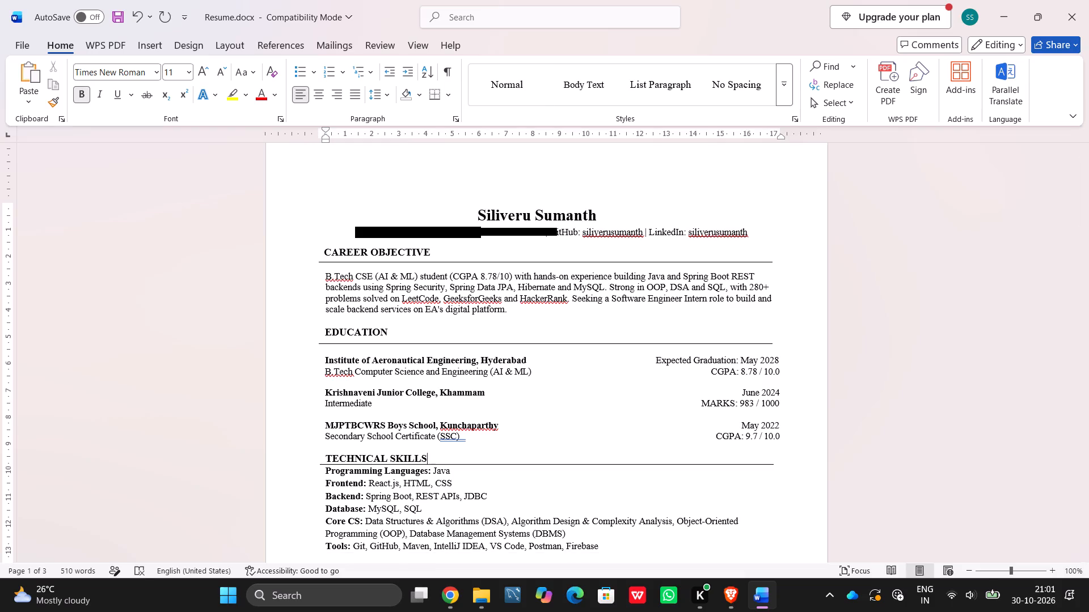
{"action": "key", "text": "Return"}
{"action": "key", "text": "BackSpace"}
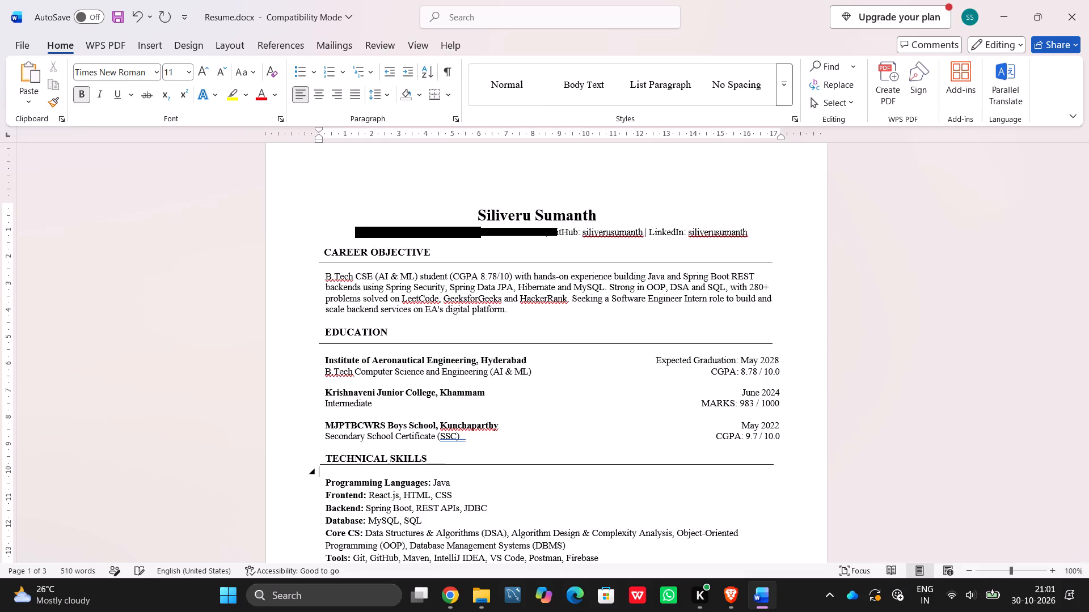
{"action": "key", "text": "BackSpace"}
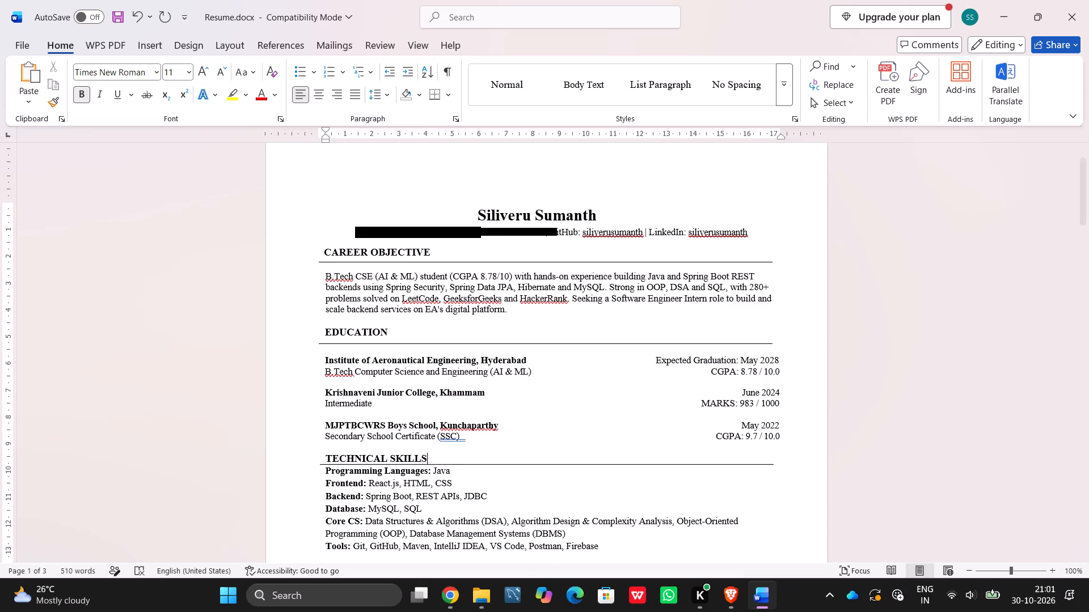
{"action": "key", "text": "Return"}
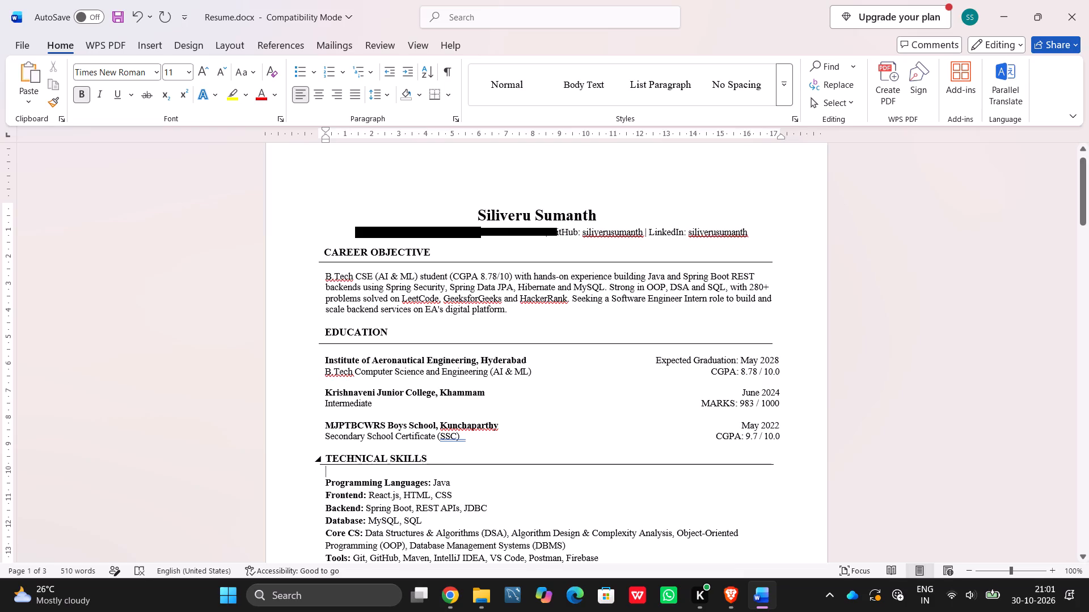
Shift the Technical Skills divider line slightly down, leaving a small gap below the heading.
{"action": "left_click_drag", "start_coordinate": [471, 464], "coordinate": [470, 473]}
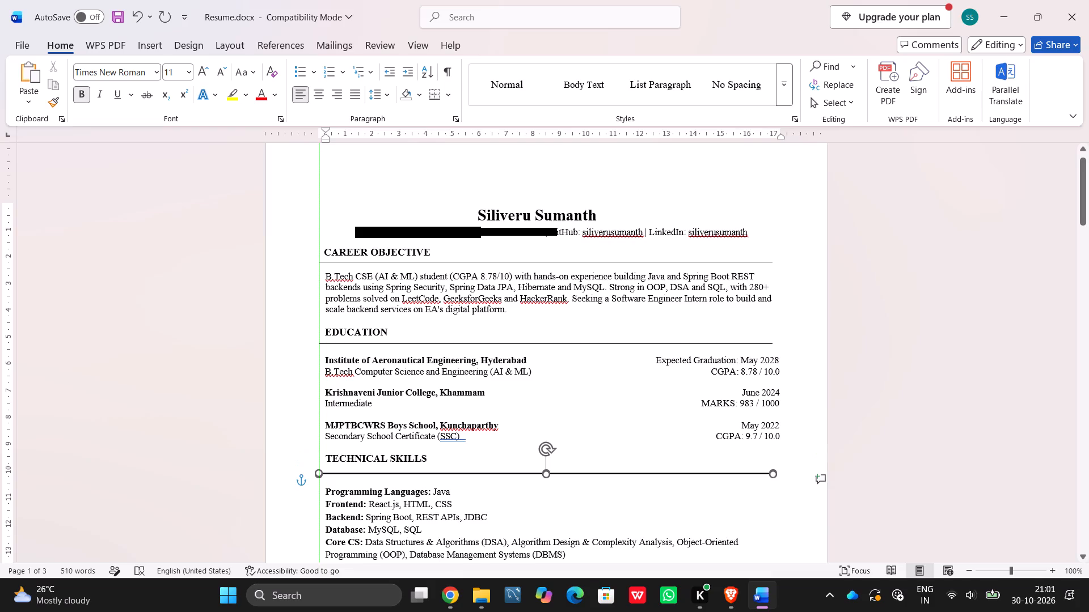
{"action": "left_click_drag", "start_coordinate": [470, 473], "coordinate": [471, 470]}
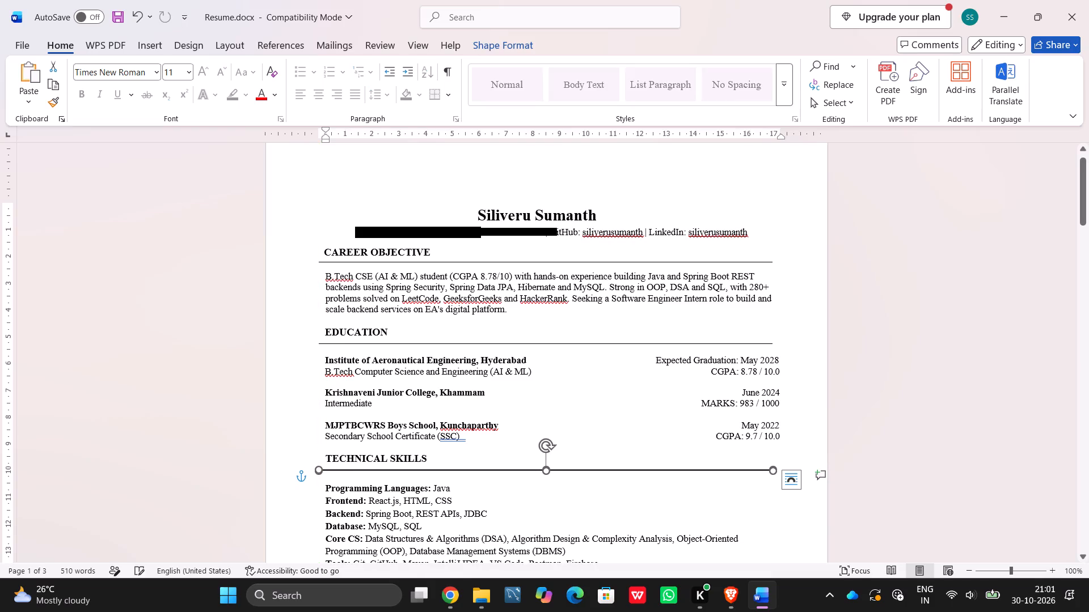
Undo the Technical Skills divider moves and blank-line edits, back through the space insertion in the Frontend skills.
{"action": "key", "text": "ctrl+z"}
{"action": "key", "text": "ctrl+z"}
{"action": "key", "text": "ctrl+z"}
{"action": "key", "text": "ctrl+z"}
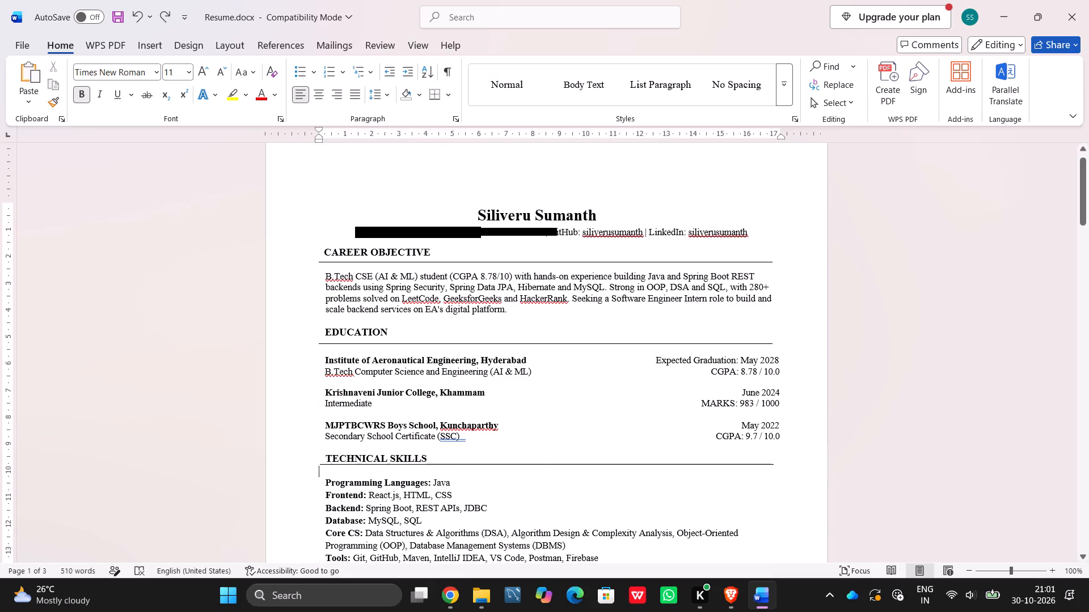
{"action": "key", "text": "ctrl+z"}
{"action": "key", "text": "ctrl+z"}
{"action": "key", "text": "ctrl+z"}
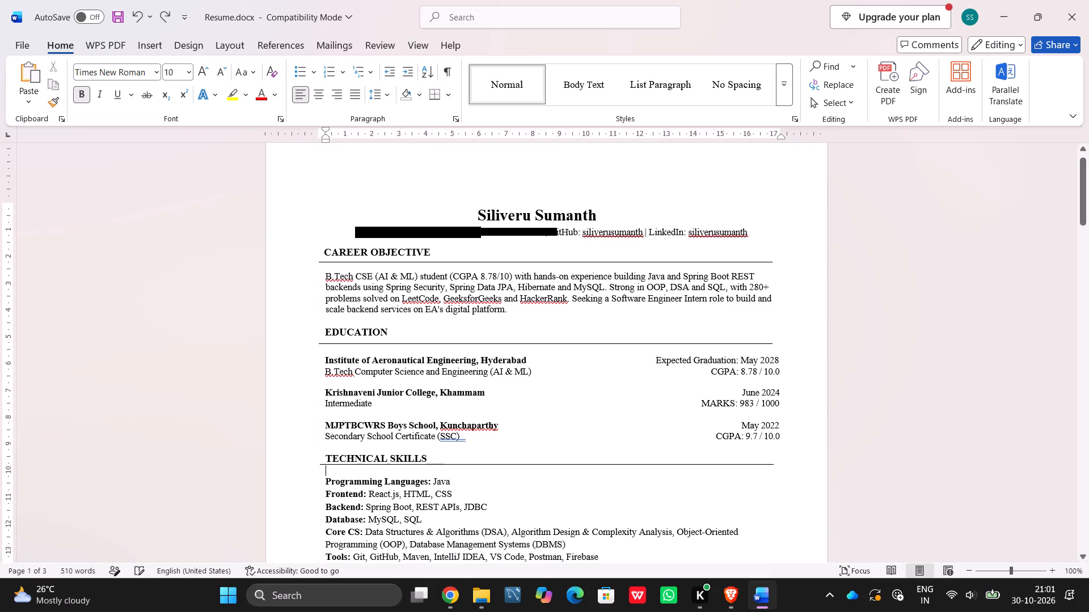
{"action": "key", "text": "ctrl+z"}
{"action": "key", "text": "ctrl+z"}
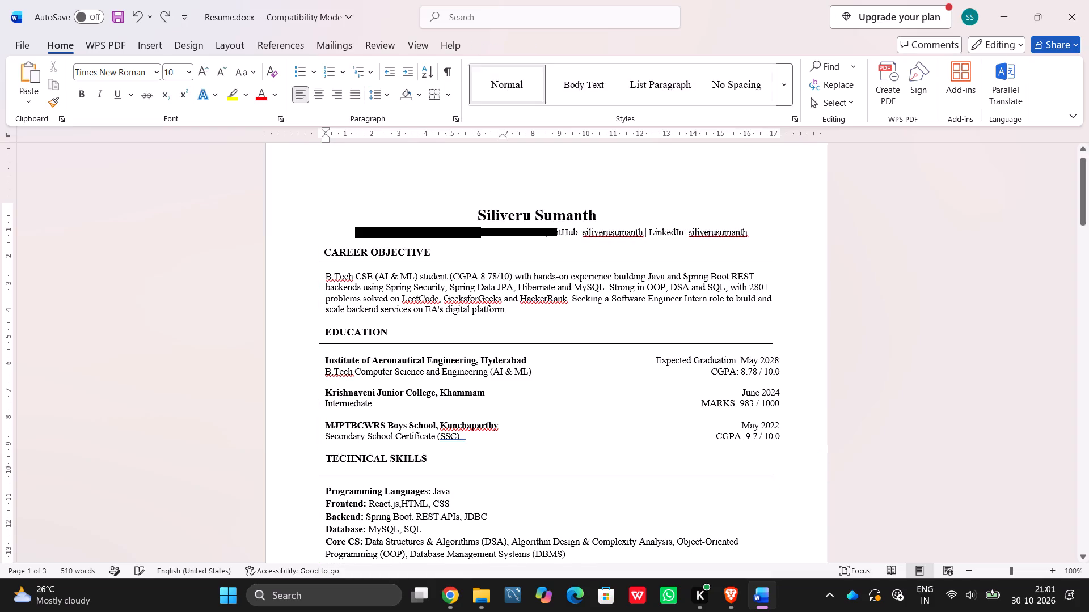
Move the divider lines beneath the Education and Technical Skills headings up, closer to their headings.
{"action": "left_click", "coordinate": [401, 471]}
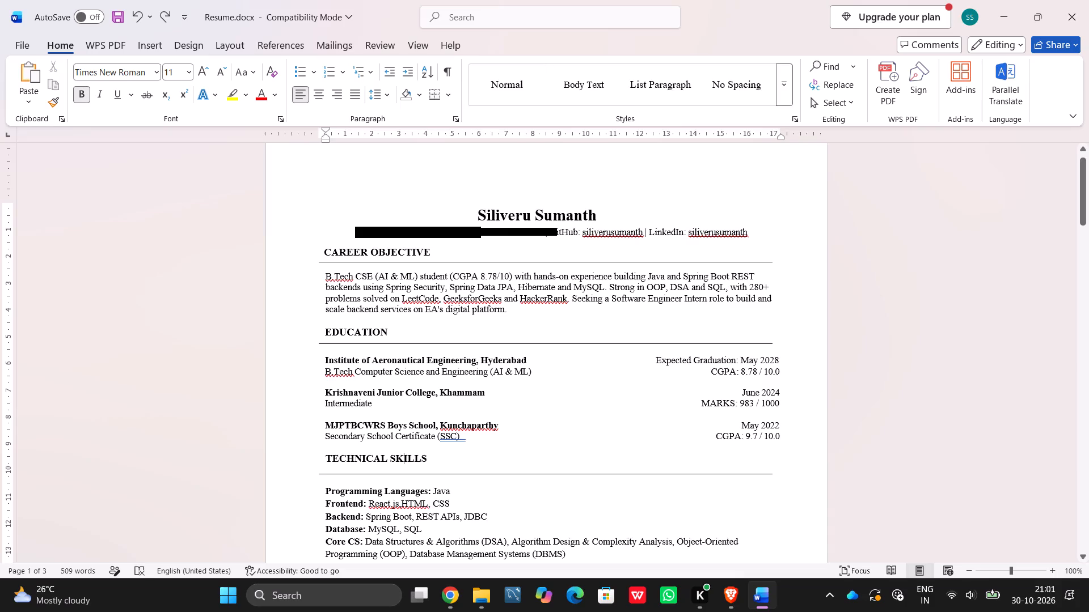
{"action": "left_click_drag", "start_coordinate": [400, 474], "coordinate": [400, 470]}
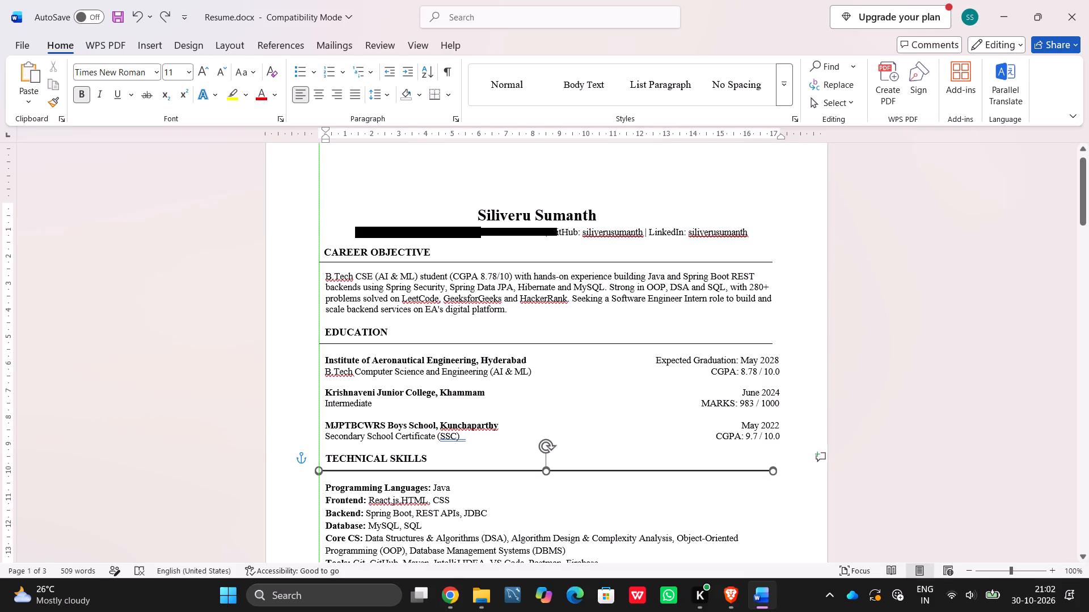
{"action": "left_click_drag", "start_coordinate": [400, 470], "coordinate": [401, 467]}
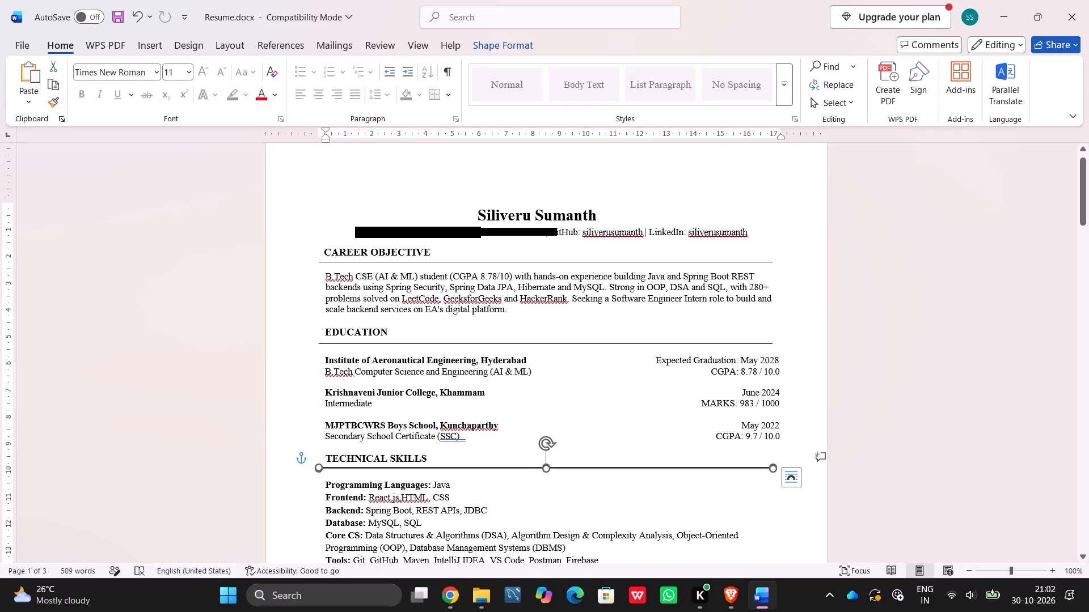
{"action": "left_click_drag", "start_coordinate": [547, 343], "coordinate": [547, 342]}
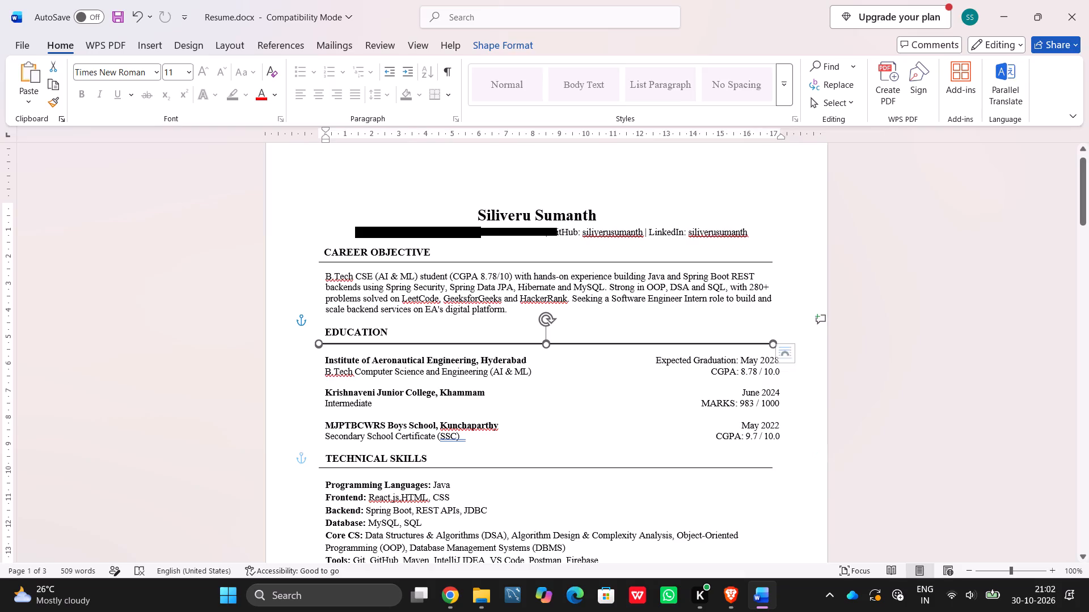
{"action": "left_click_drag", "start_coordinate": [547, 342], "coordinate": [547, 338]}
{"action": "left_click", "coordinate": [452, 325]}
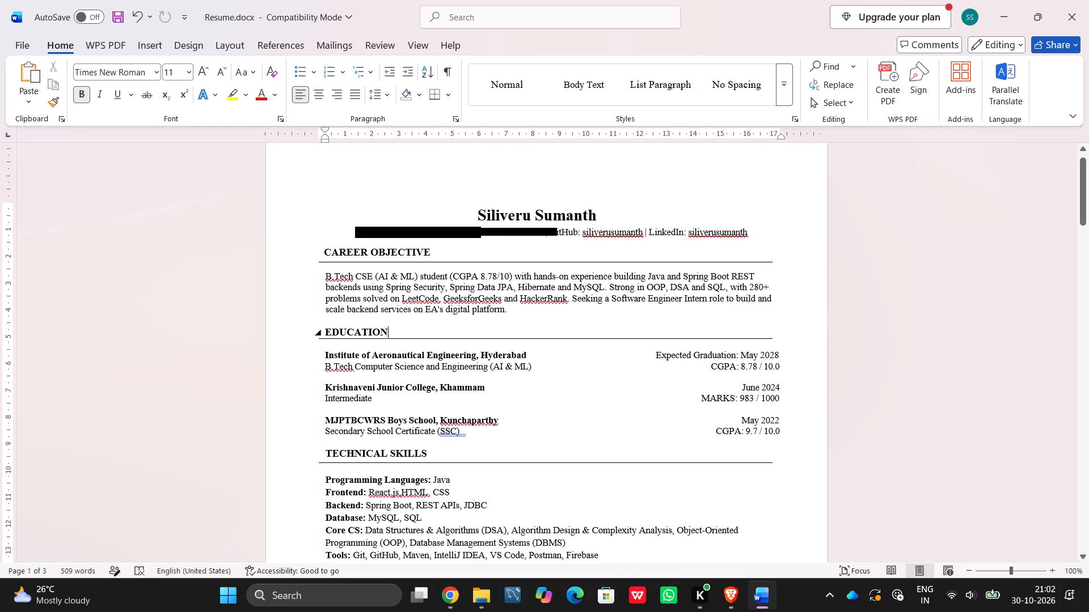
{"action": "left_click", "coordinate": [530, 462]}
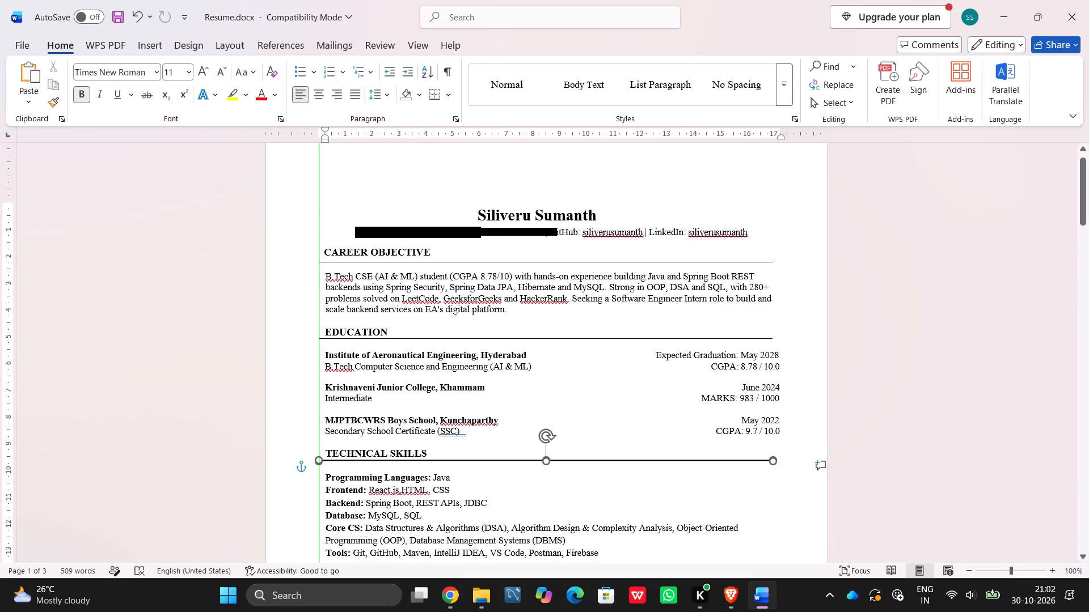
{"action": "left_click", "coordinate": [546, 503]}
Insert a space before HTML in the Frontend skills so the line reads "React.js, HTML, CSS".
{"action": "scroll", "coordinate": [546, 503], "scroll_direction": "down", "scroll_amount": 1}
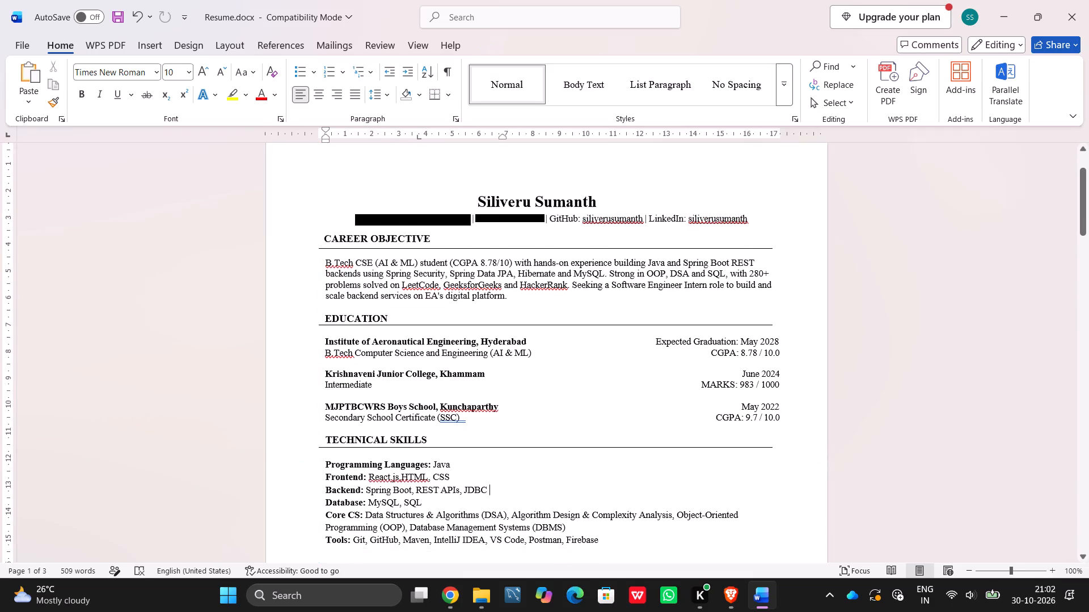
{"action": "scroll", "coordinate": [546, 503], "scroll_direction": "down", "scroll_amount": 1}
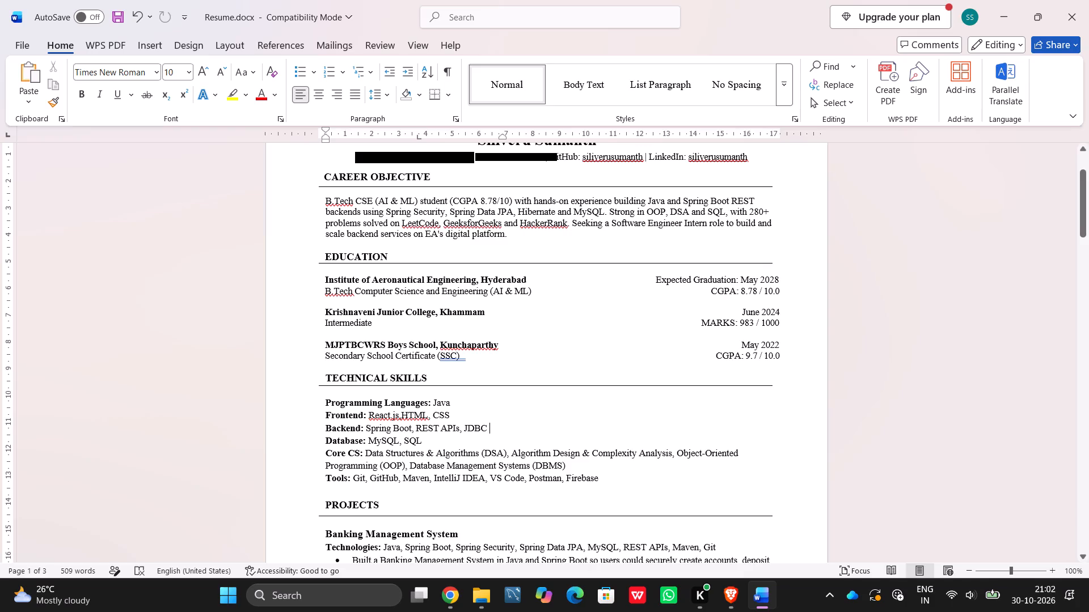
{"action": "left_click", "coordinate": [403, 416]}
{"action": "key", "text": "space"}
Move the divider line beneath the Projects heading slightly up toward the heading.
{"action": "scroll", "coordinate": [437, 426], "scroll_direction": "down", "scroll_amount": 1}
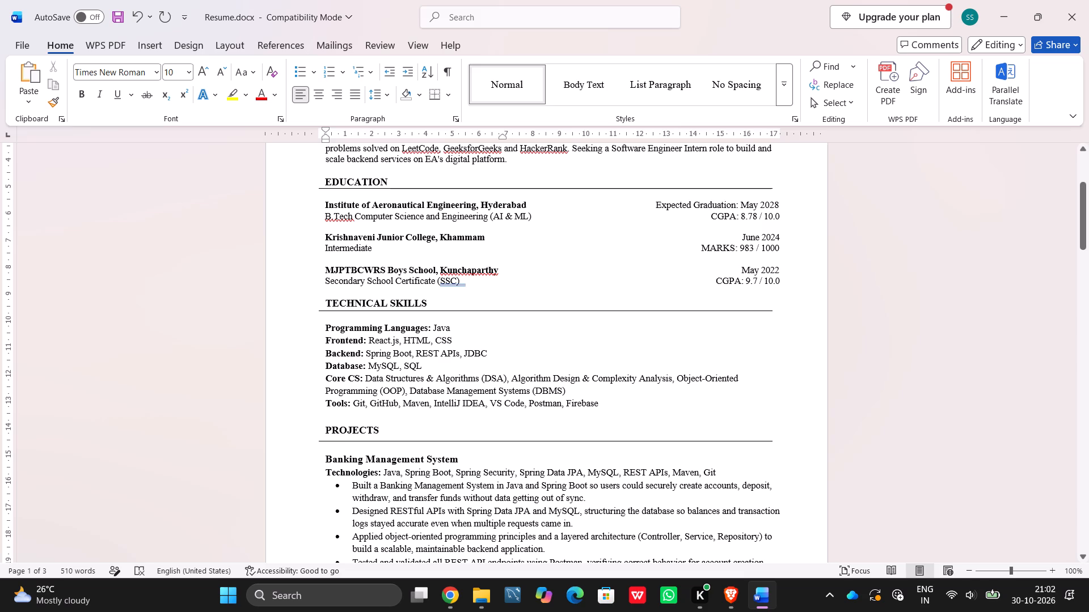
{"action": "left_click", "coordinate": [411, 441]}
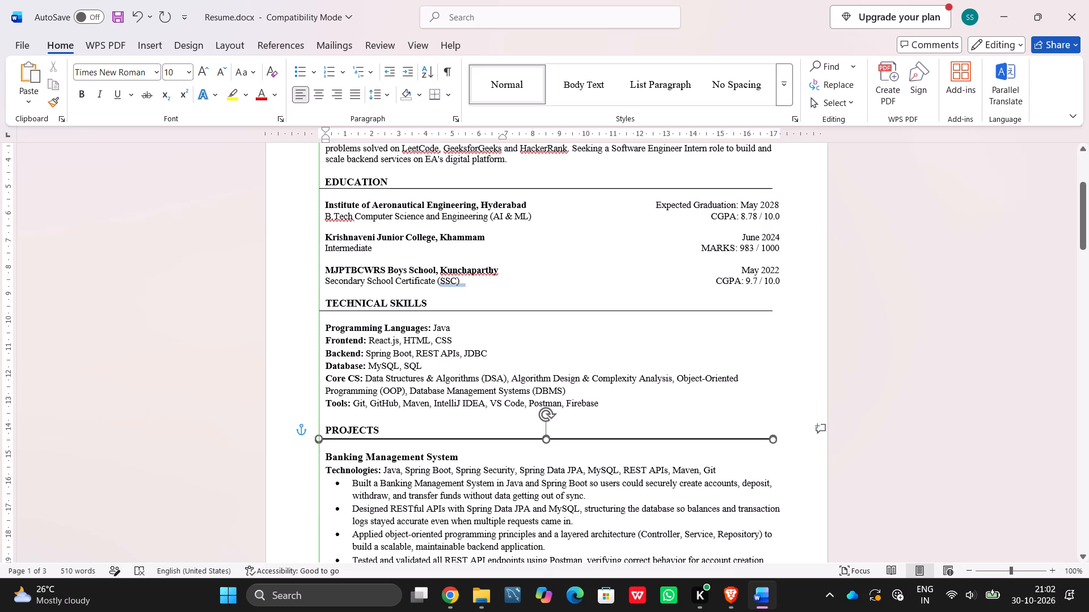
Delete the Source Code link lines from the Banking Management System and MahaBharat text analysis projects.
{"action": "scroll", "coordinate": [466, 401], "scroll_direction": "down", "scroll_amount": 2}
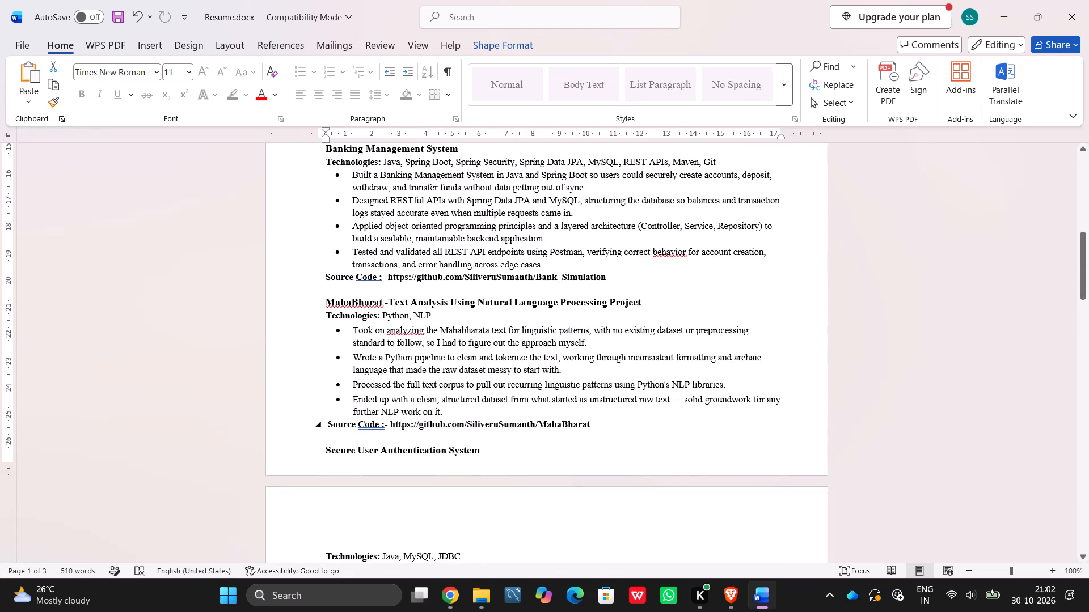
{"action": "left_click_drag", "start_coordinate": [609, 274], "coordinate": [587, 266]}
{"action": "key", "text": "BackSpace"}
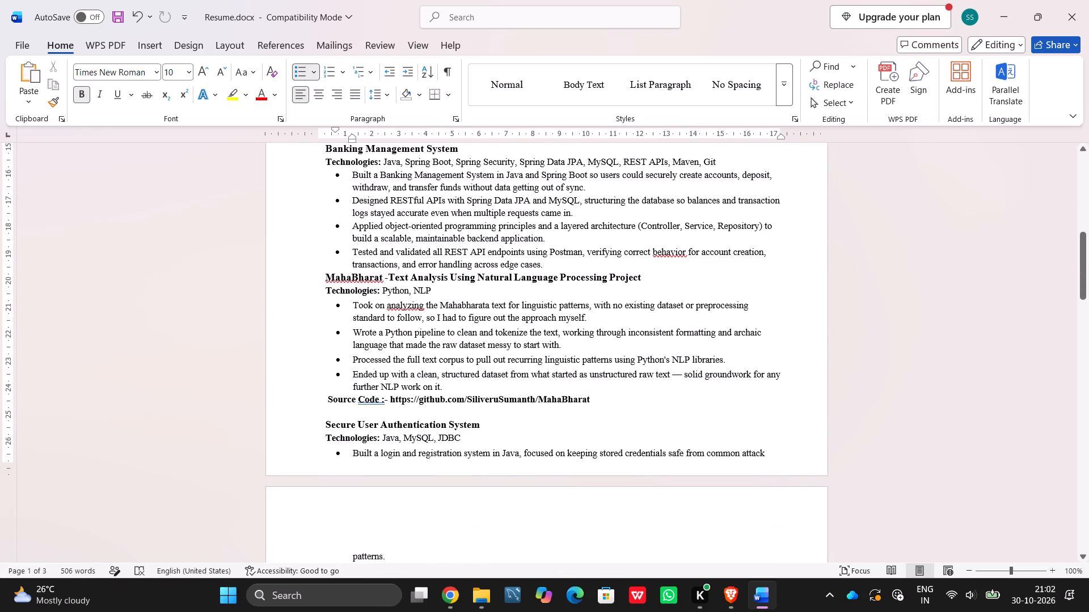
{"action": "left_click_drag", "start_coordinate": [593, 399], "coordinate": [584, 391]}
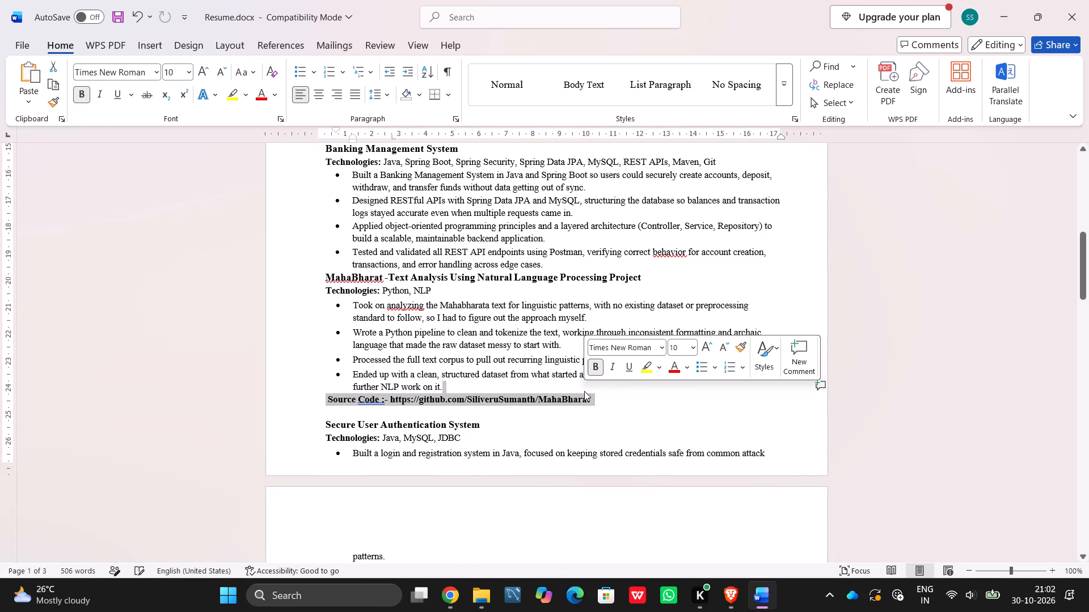
{"action": "key", "text": "BackSpace"}
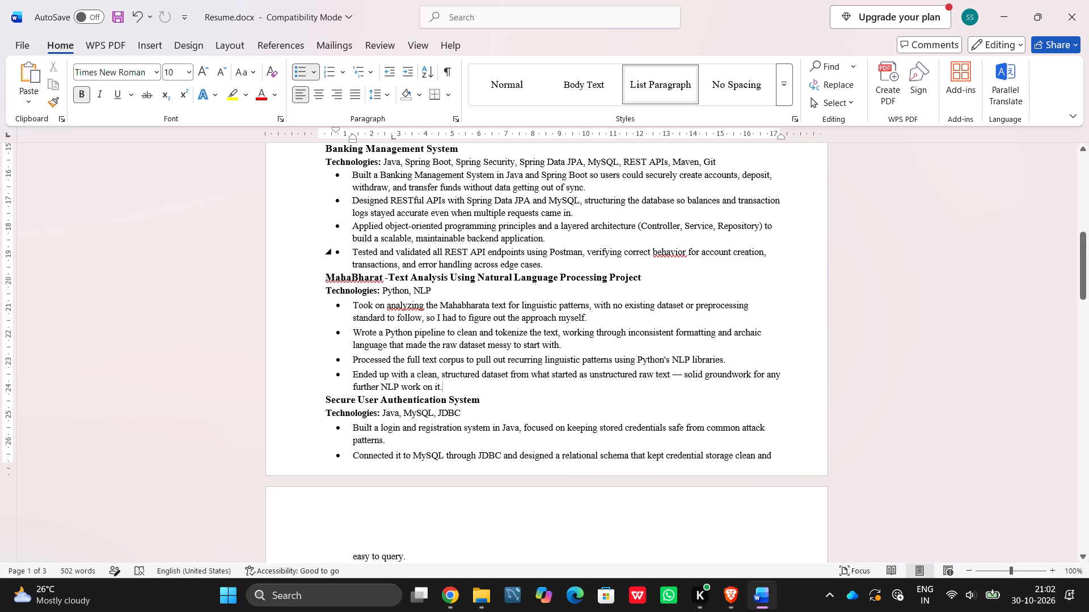
{"action": "left_click", "coordinate": [557, 270]}
{"action": "key", "text": "Return"}
{"action": "scroll", "coordinate": [557, 270], "scroll_direction": "up", "scroll_amount": 1}
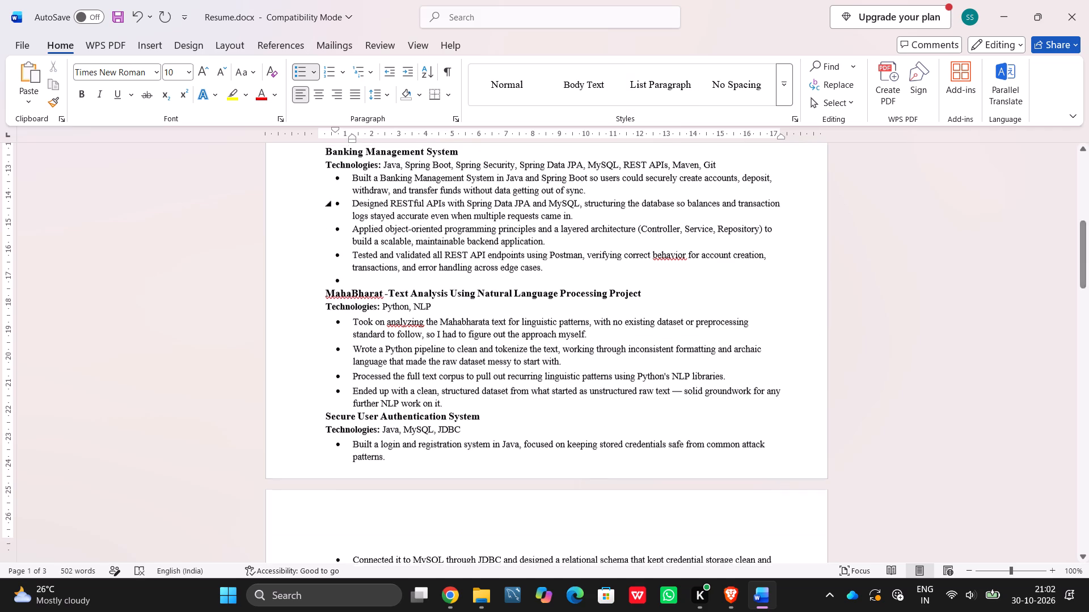
{"action": "scroll", "coordinate": [557, 270], "scroll_direction": "up", "scroll_amount": 1}
{"action": "key", "text": "BackSpace"}
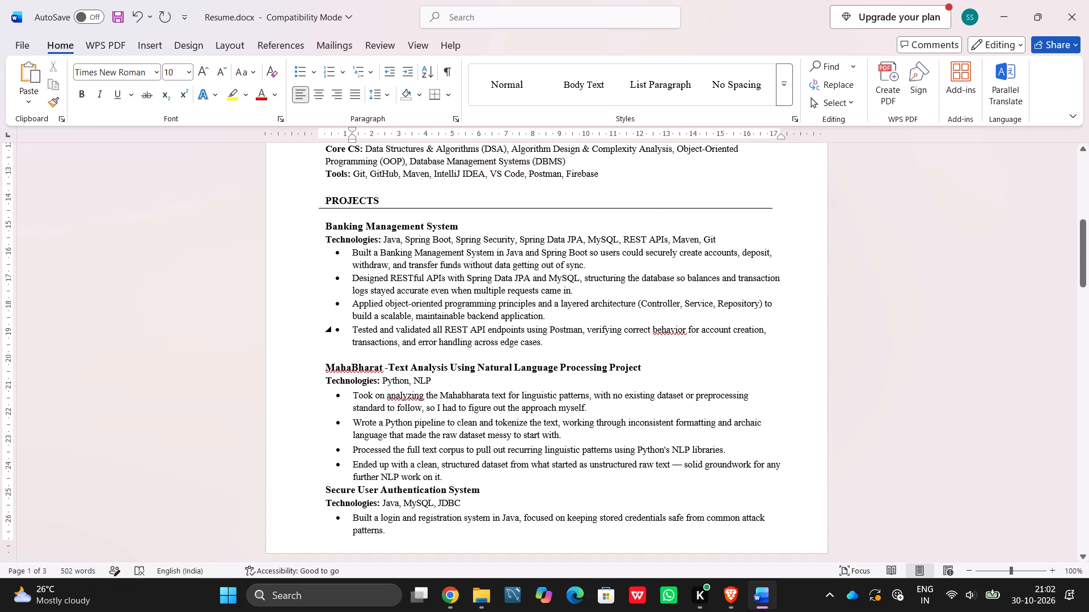
{"action": "left_click", "coordinate": [465, 474]}
{"action": "key", "text": "Return"}
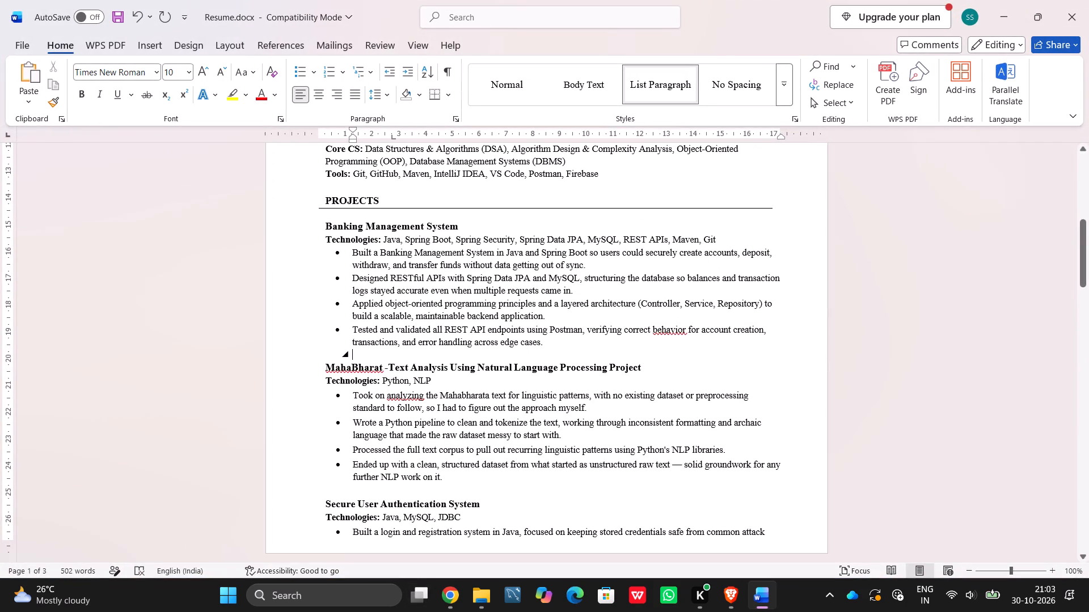
{"action": "key", "text": "Return"}
{"action": "key", "text": "BackSpace"}
{"action": "key", "text": "BackSpace"}
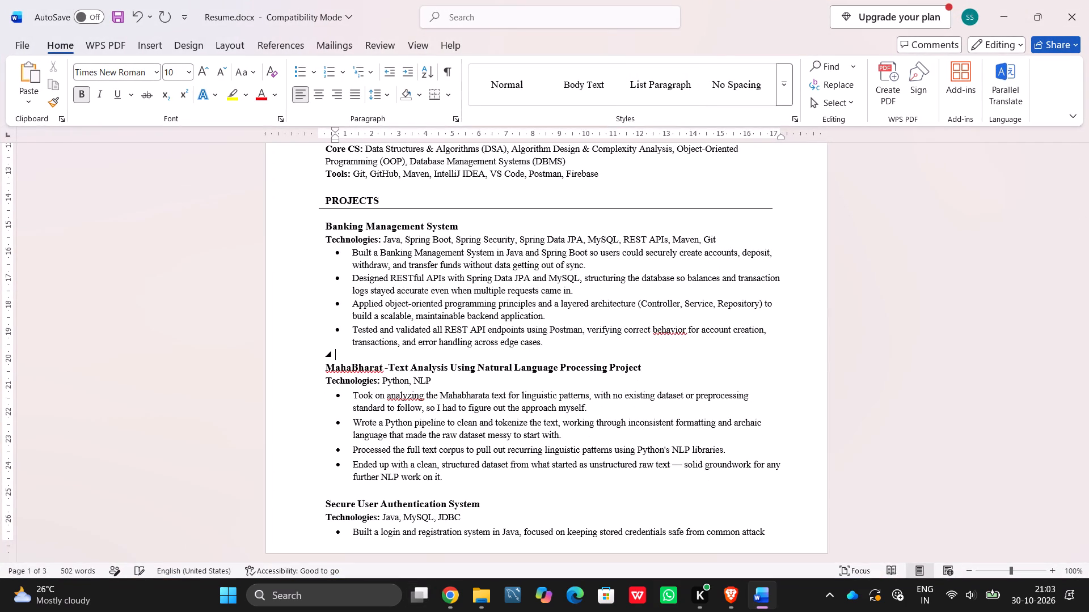
{"action": "key", "text": "ctrl+v"}
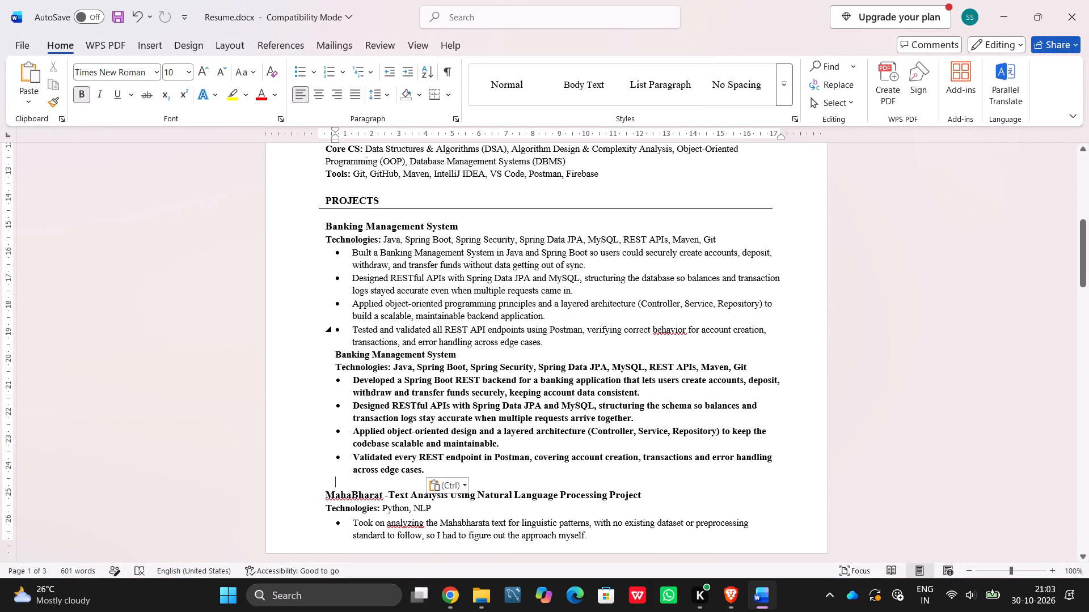
Remove the indent from the pasted Banking Management System title and Technologies line so both align with the other project titles.
{"action": "left_click", "coordinate": [334, 355]}
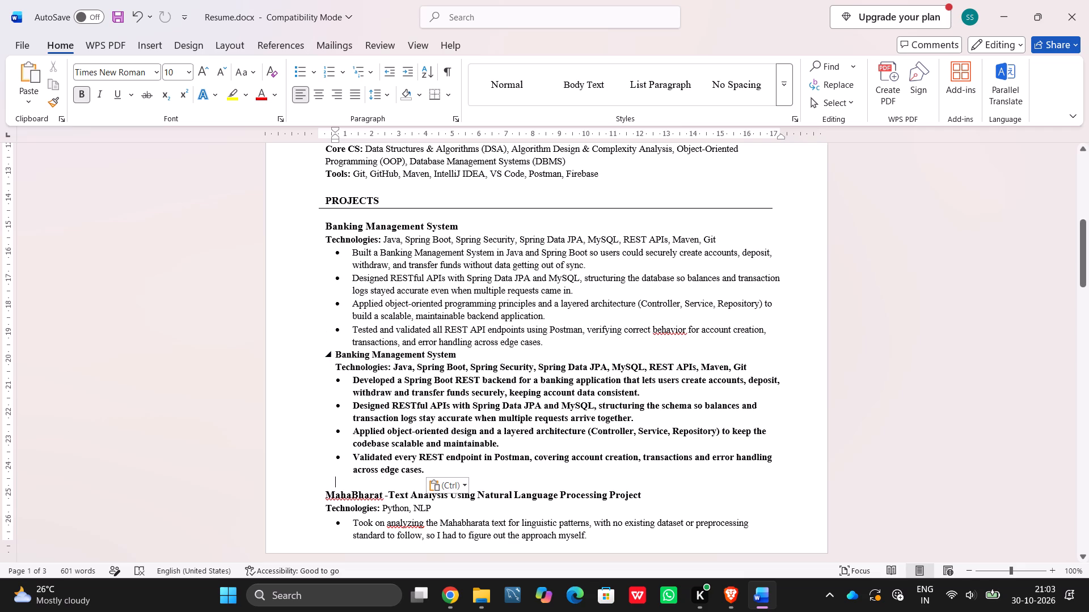
{"action": "left_click", "coordinate": [334, 355]}
{"action": "left_click_drag", "start_coordinate": [328, 355], "coordinate": [321, 355]}
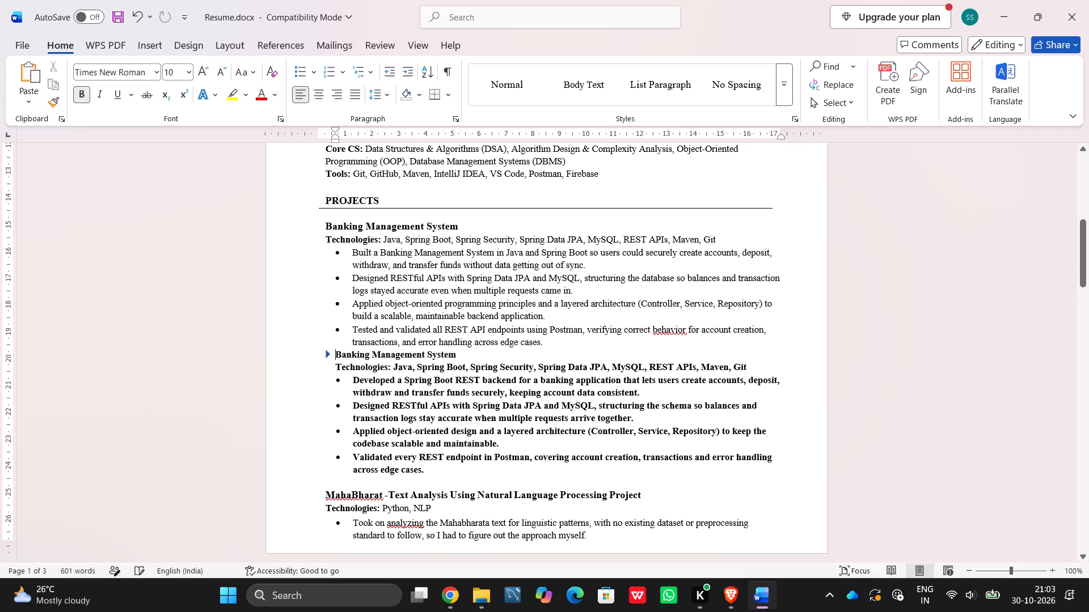
{"action": "left_click_drag", "start_coordinate": [321, 355], "coordinate": [320, 355]}
{"action": "left_click_drag", "start_coordinate": [334, 139], "coordinate": [324, 140]}
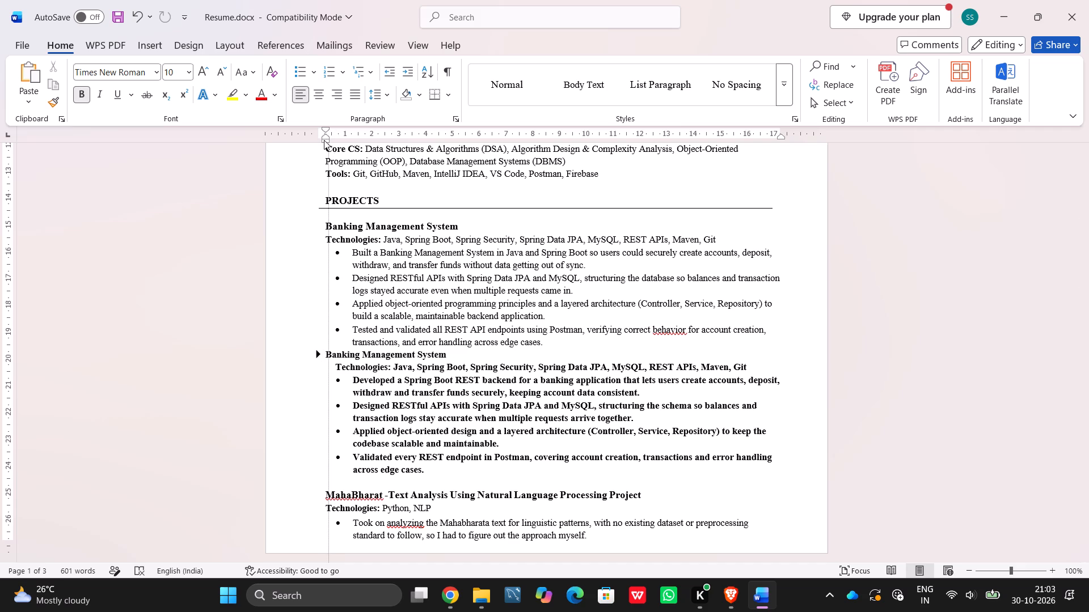
{"action": "left_click_drag", "start_coordinate": [324, 140], "coordinate": [323, 140]}
{"action": "left_click", "coordinate": [339, 364]}
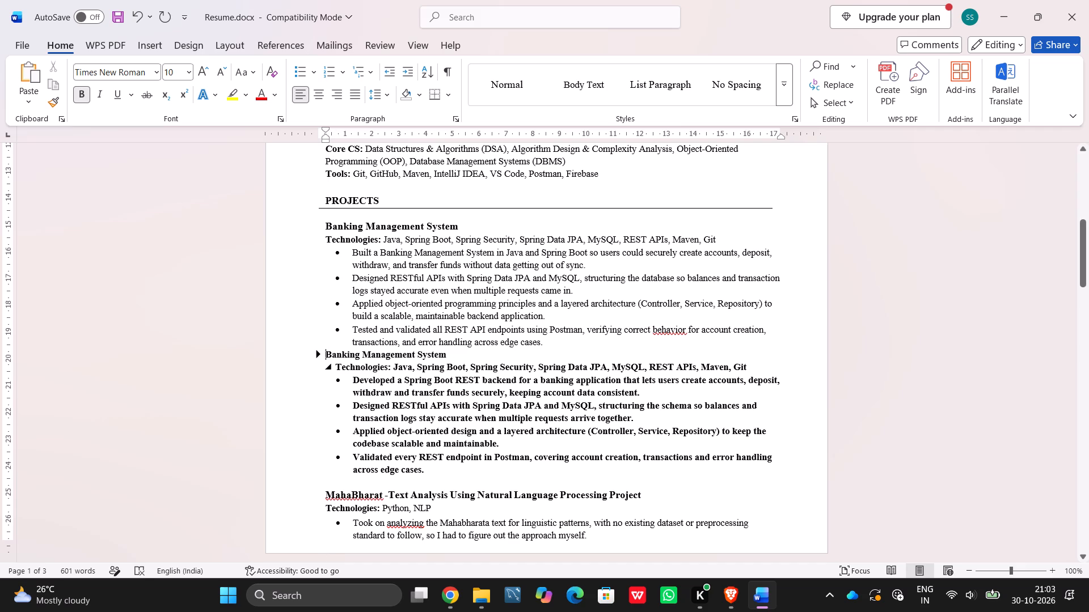
{"action": "left_click", "coordinate": [336, 364]}
{"action": "left_click_drag", "start_coordinate": [335, 138], "coordinate": [324, 142]}
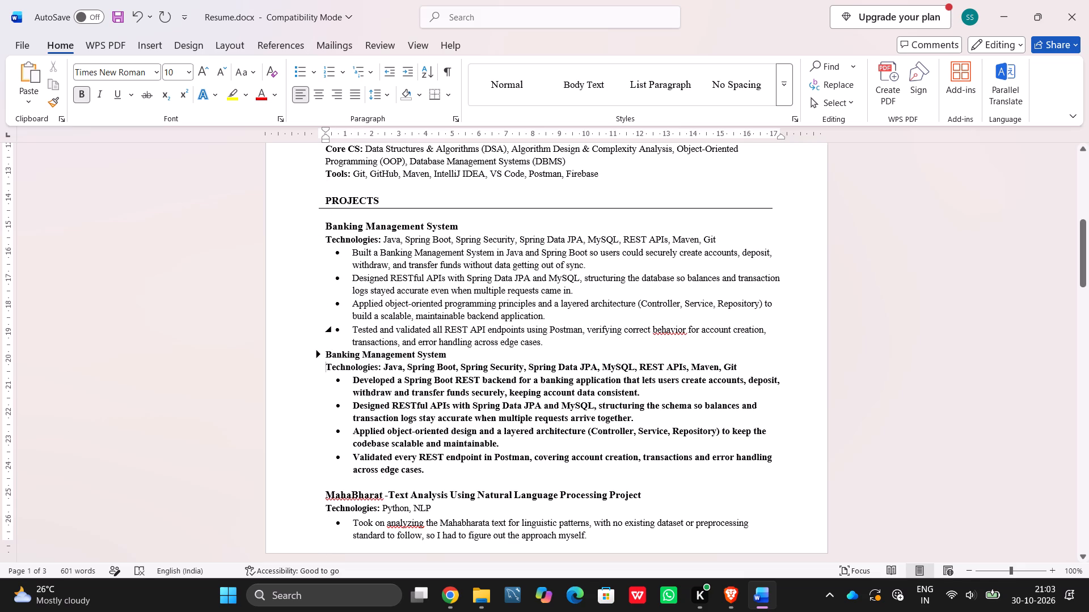
Delete the old Banking Management System entry above the pasted one, including its title, Technologies line and bullets.
{"action": "left_click_drag", "start_coordinate": [544, 341], "coordinate": [353, 239]}
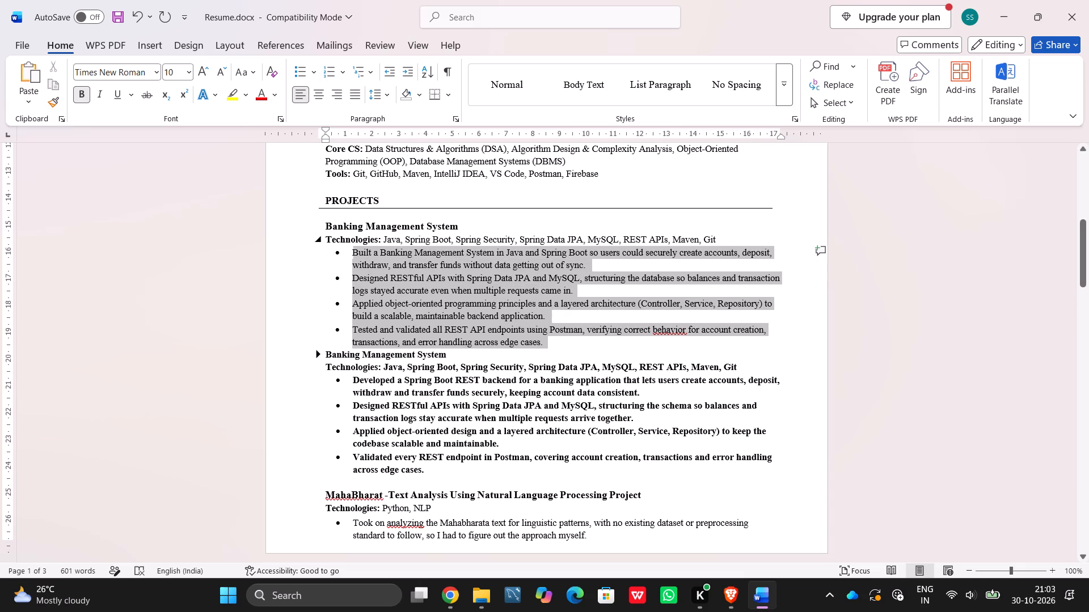
{"action": "left_click_drag", "start_coordinate": [353, 239], "coordinate": [337, 231]}
{"action": "key", "text": "BackSpace"}
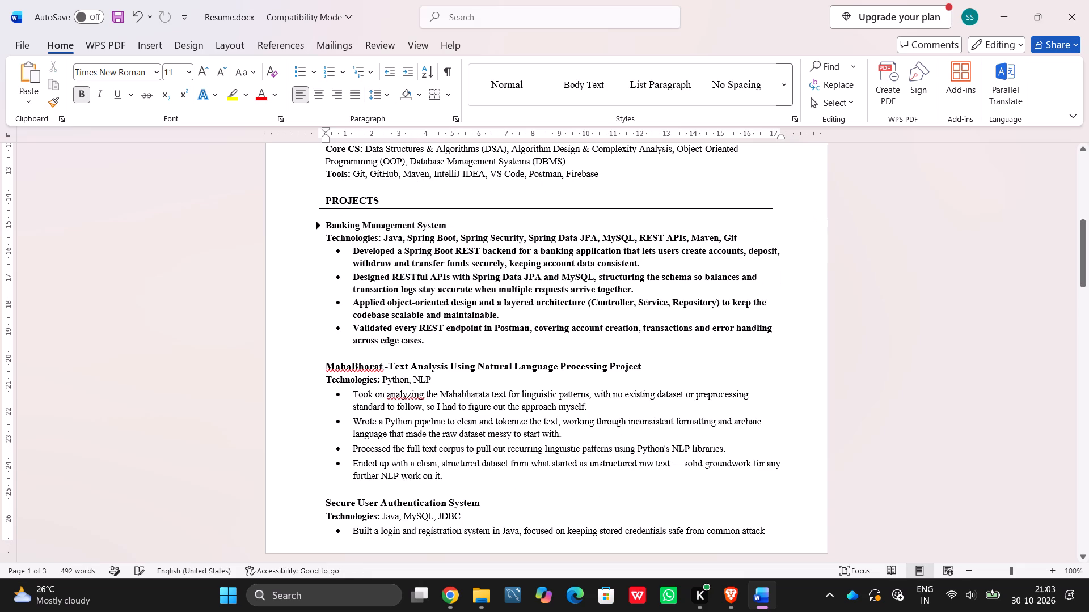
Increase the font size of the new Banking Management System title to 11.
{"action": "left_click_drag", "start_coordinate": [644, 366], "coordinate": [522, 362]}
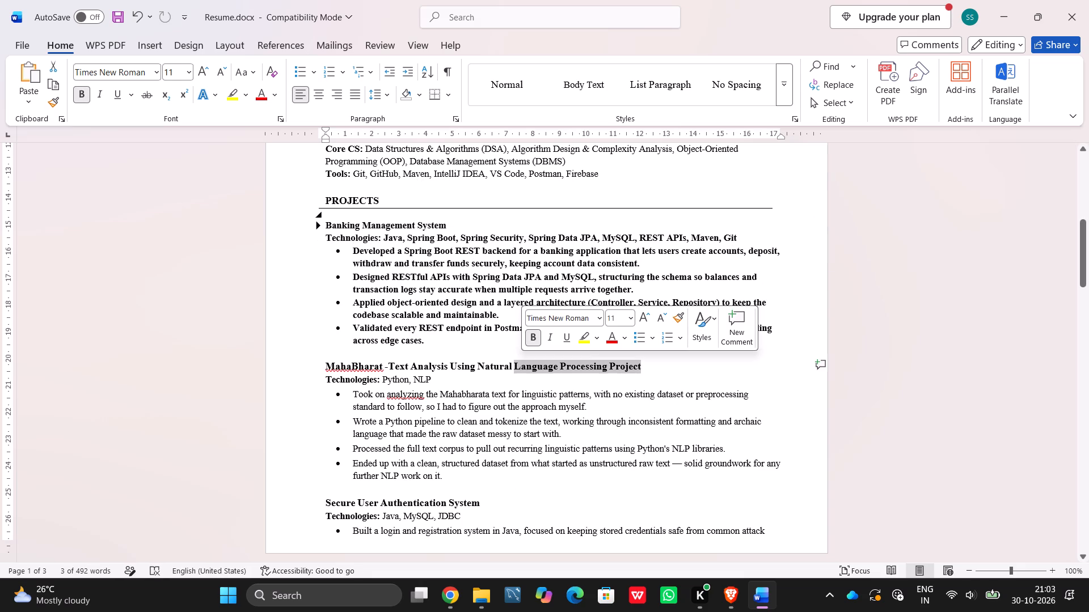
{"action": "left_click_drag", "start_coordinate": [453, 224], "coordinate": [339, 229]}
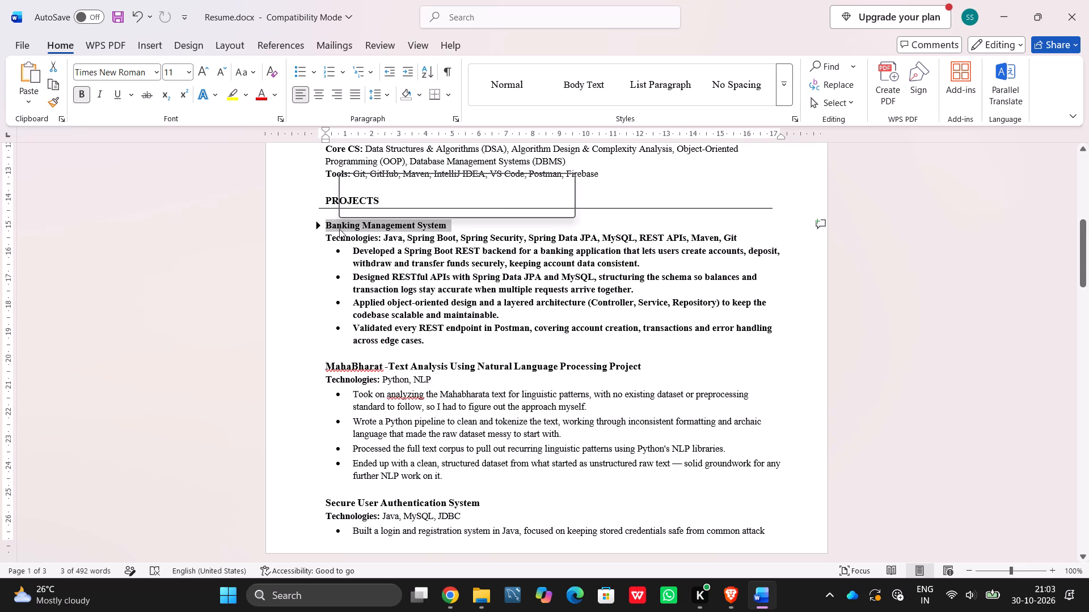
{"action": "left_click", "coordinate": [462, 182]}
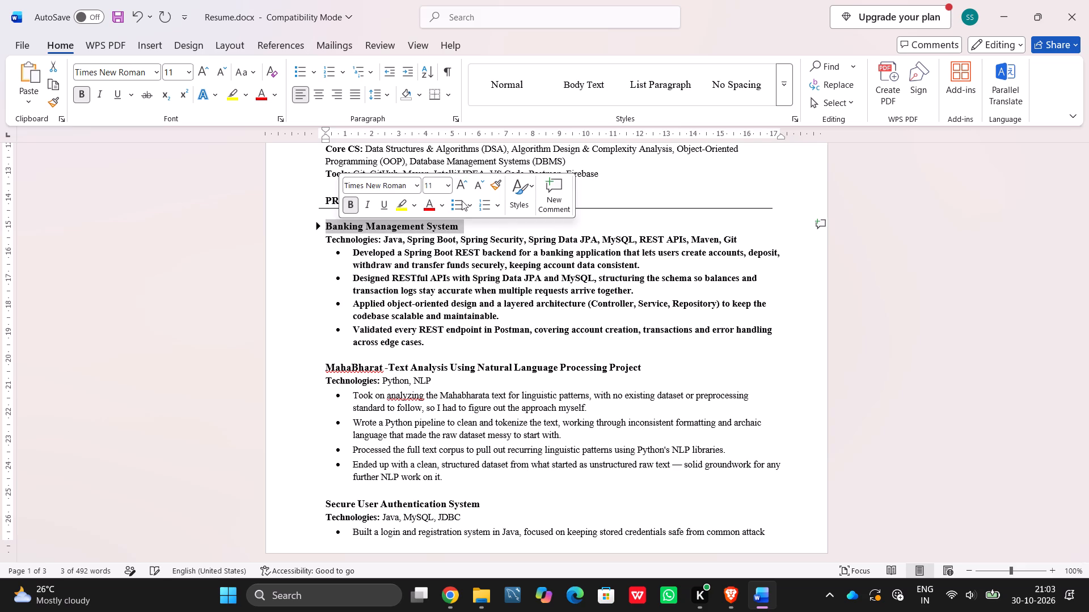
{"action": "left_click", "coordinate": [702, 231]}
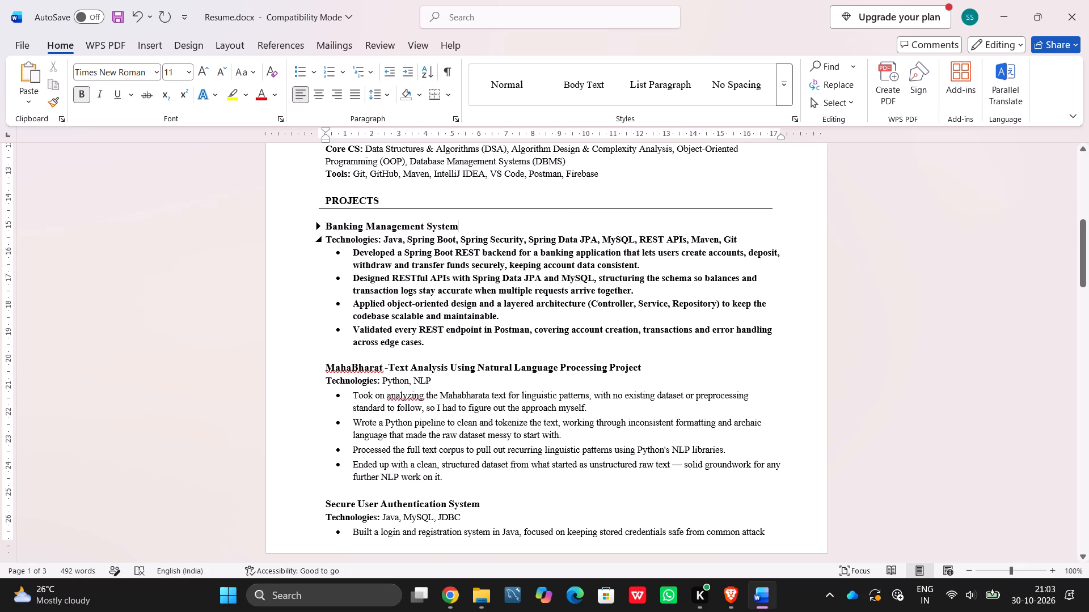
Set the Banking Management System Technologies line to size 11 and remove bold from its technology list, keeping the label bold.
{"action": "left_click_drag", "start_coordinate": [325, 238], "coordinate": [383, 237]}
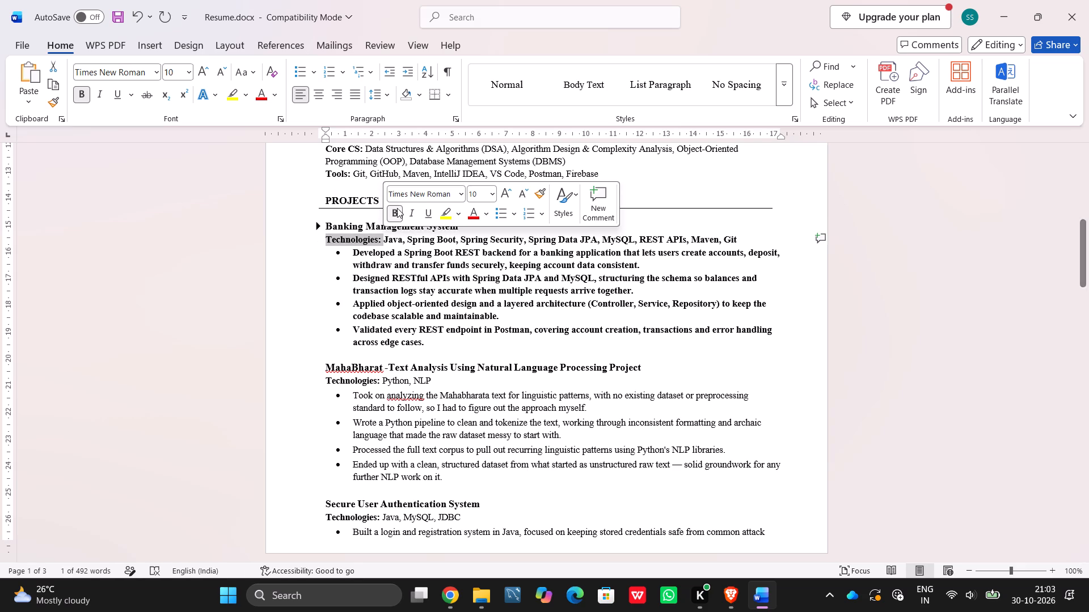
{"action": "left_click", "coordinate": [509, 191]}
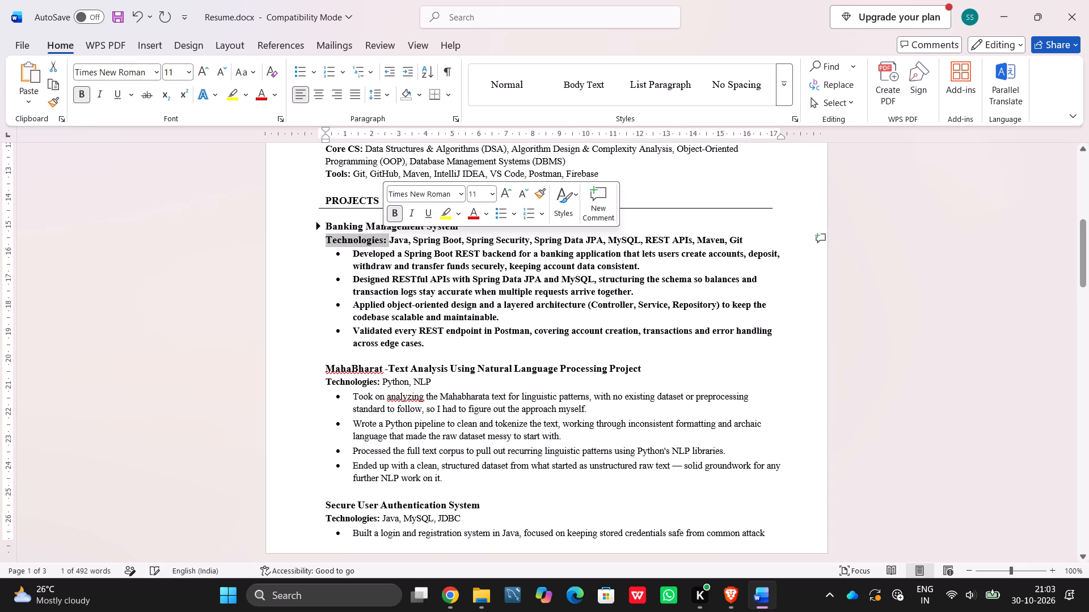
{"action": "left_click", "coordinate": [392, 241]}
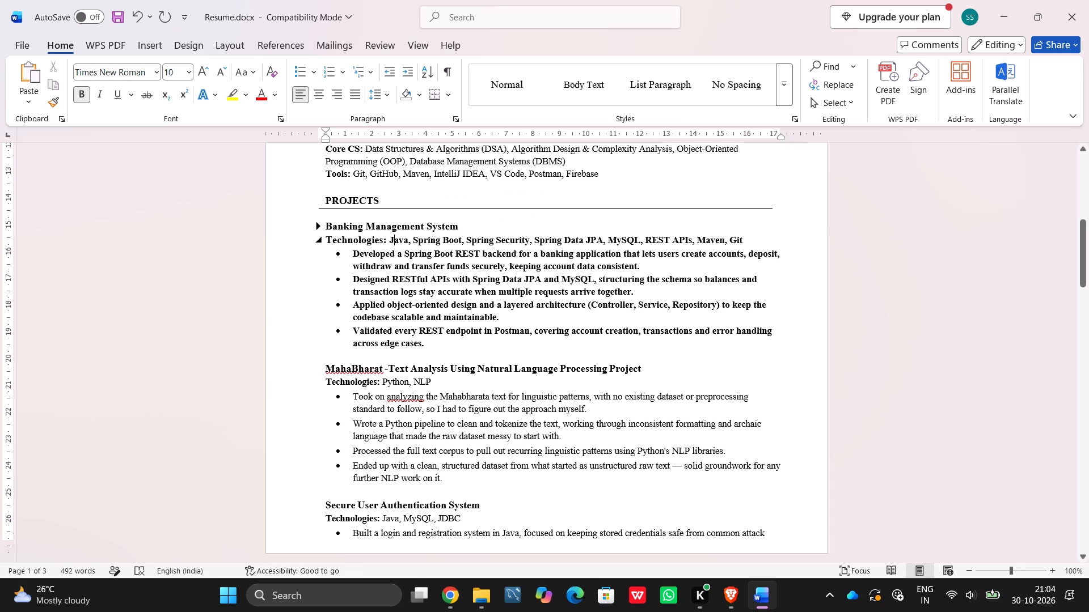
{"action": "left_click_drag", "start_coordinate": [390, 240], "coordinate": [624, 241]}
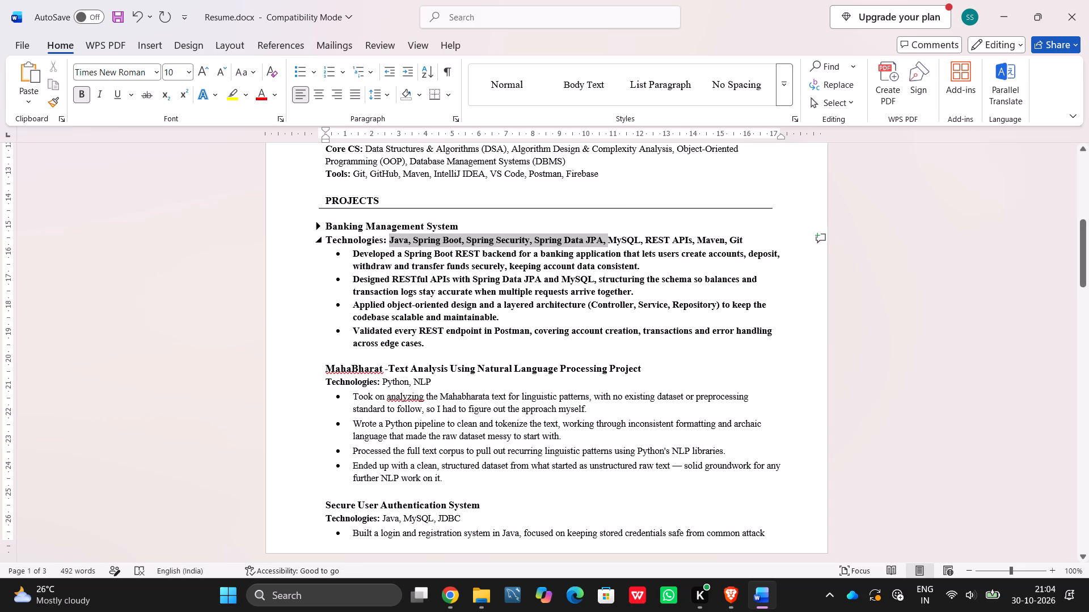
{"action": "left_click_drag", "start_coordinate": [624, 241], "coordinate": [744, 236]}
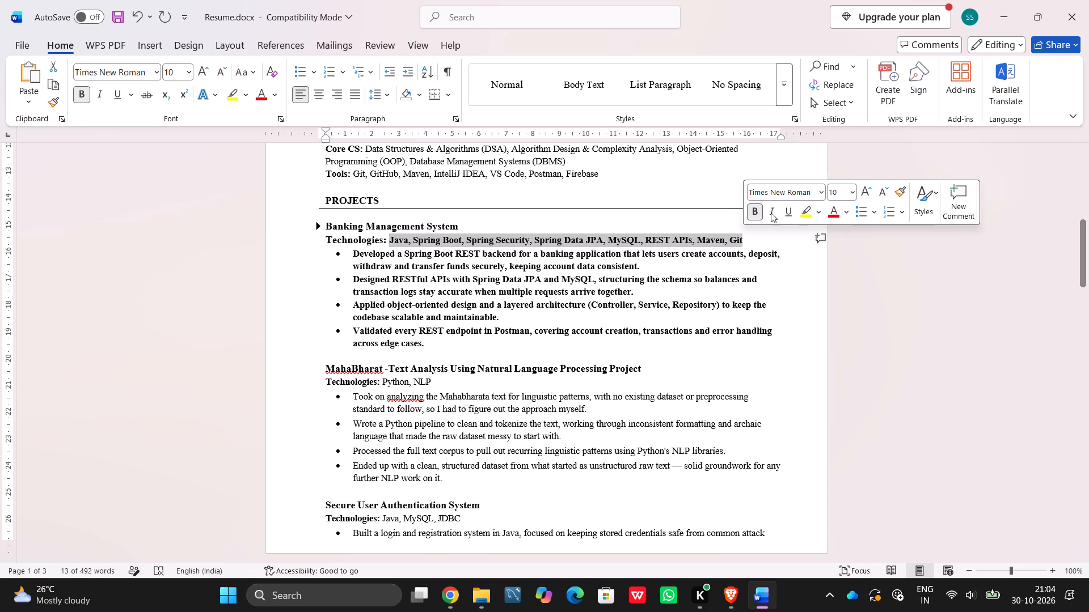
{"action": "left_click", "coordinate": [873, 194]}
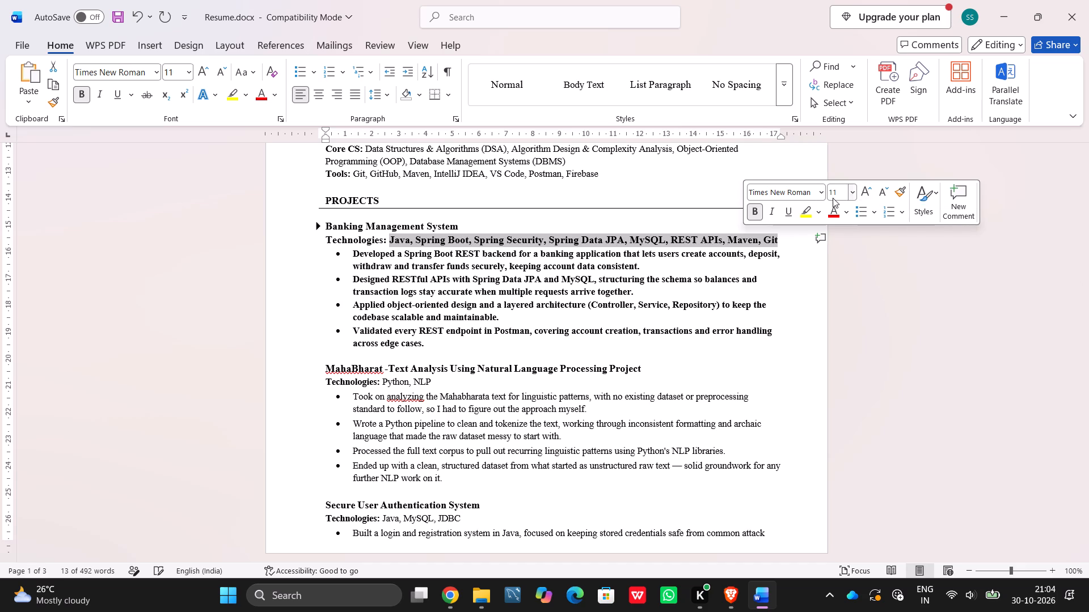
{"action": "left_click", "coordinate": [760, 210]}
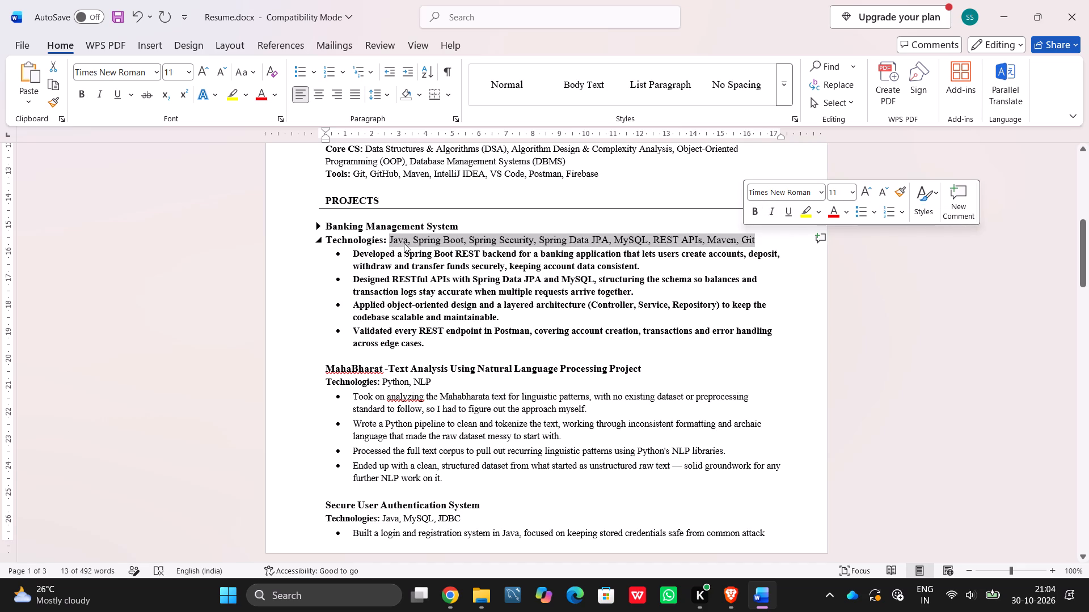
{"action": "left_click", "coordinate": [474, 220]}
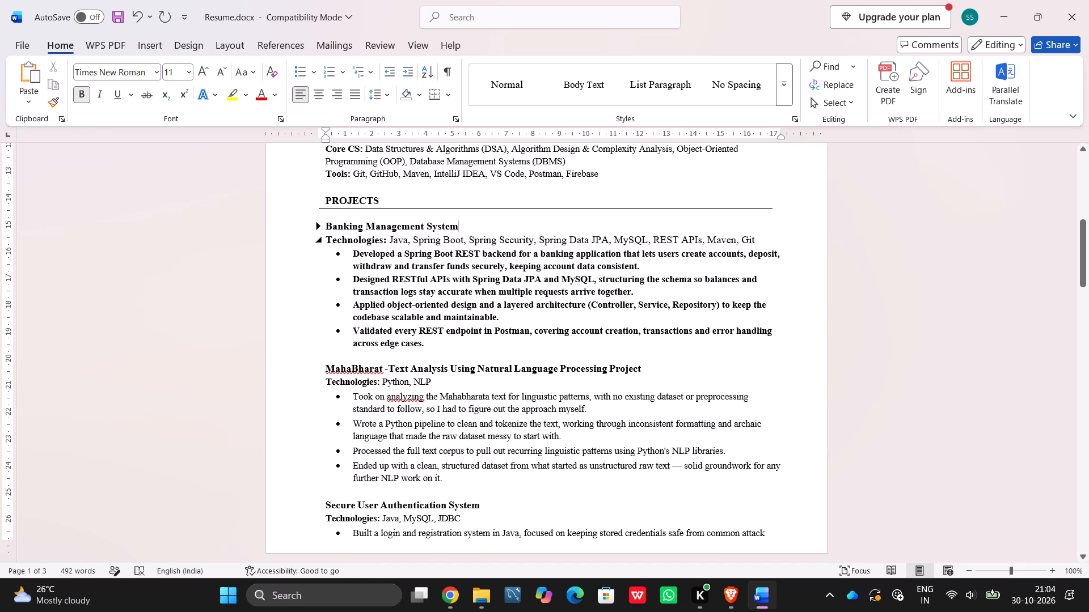
Remove bold from the whole Banking Management System entry and set all its text to size 11.
{"action": "left_click_drag", "start_coordinate": [326, 228], "coordinate": [346, 228]}
{"action": "left_click_drag", "start_coordinate": [346, 228], "coordinate": [670, 342]}
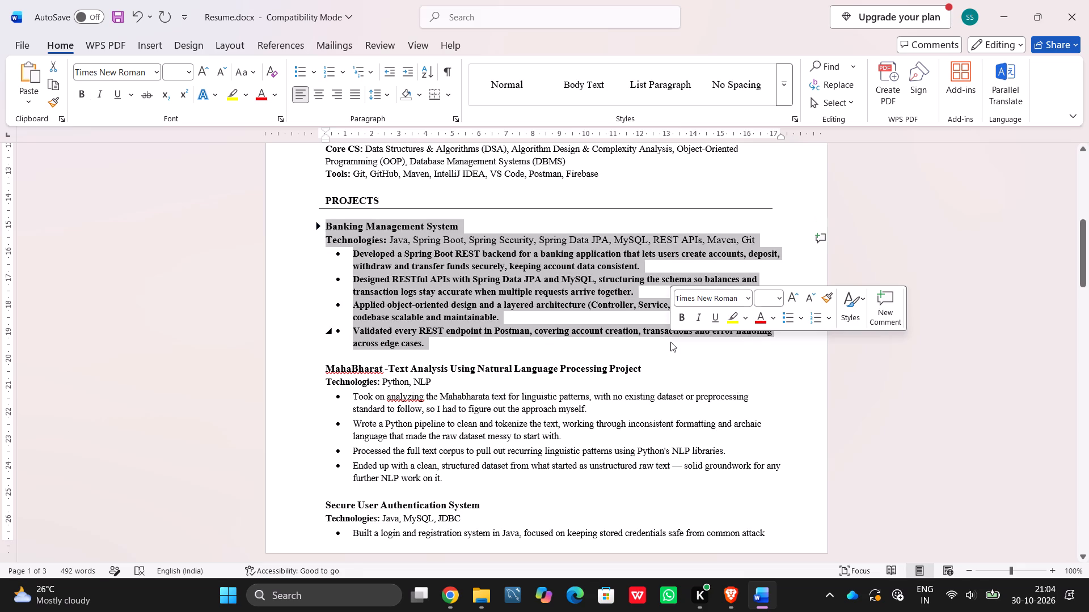
{"action": "left_click", "coordinate": [679, 321]}
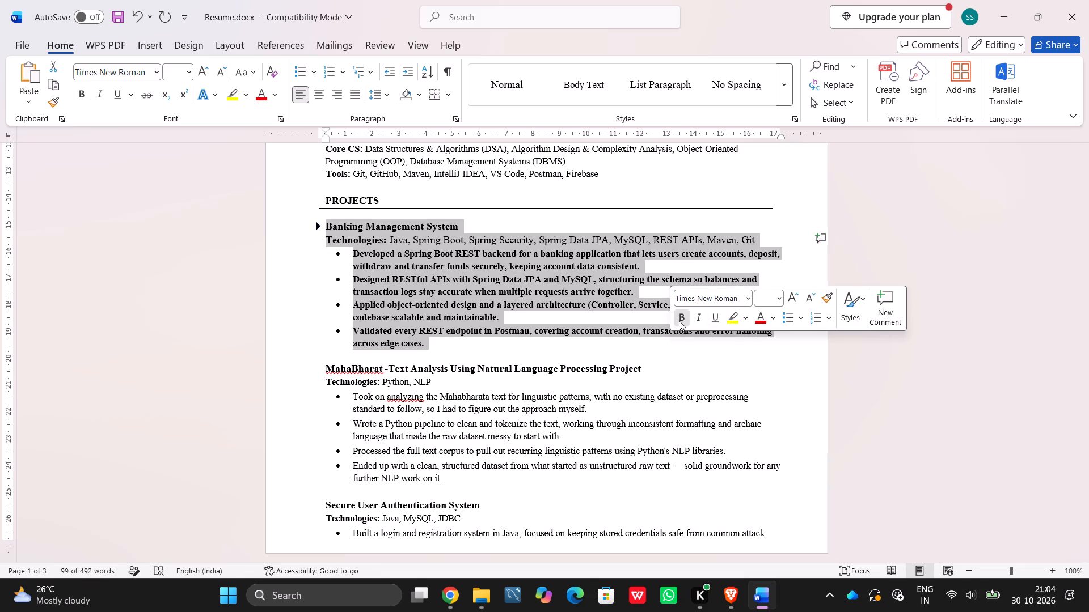
{"action": "left_click", "coordinate": [679, 321]}
{"action": "left_click", "coordinate": [679, 321]}
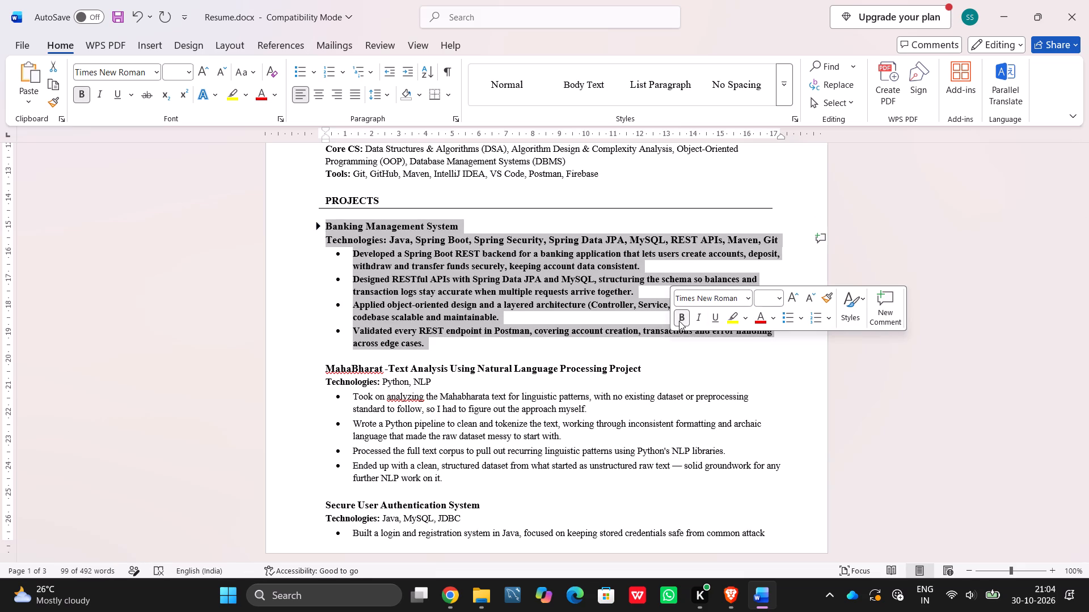
{"action": "left_click", "coordinate": [779, 297]}
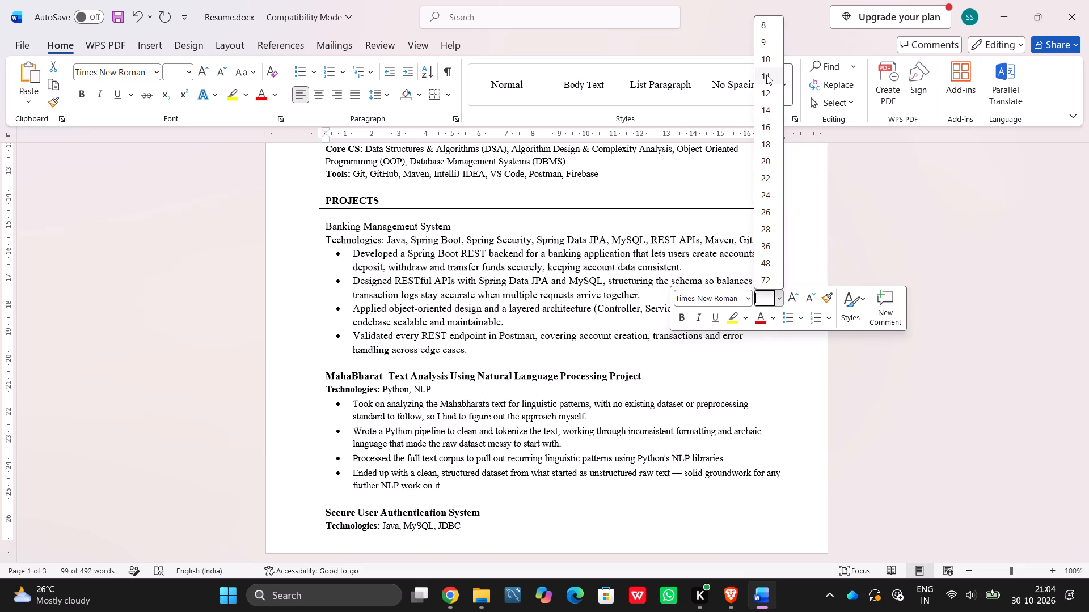
{"action": "left_click", "coordinate": [766, 75]}
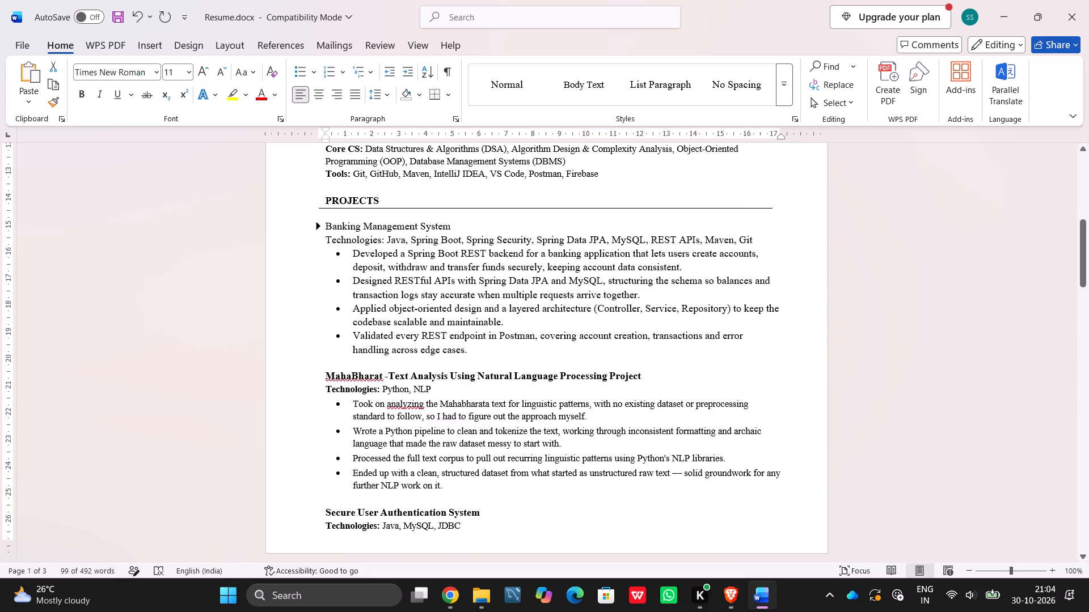
Make the Banking Management System project title bold.
{"action": "left_click", "coordinate": [462, 223]}
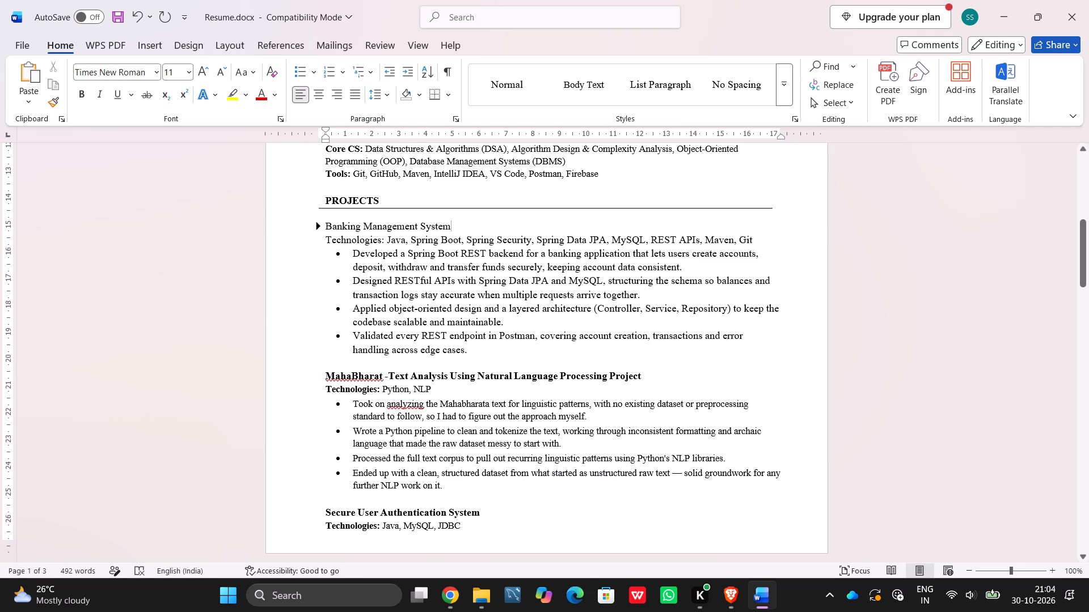
{"action": "left_click_drag", "start_coordinate": [450, 227], "coordinate": [327, 227]}
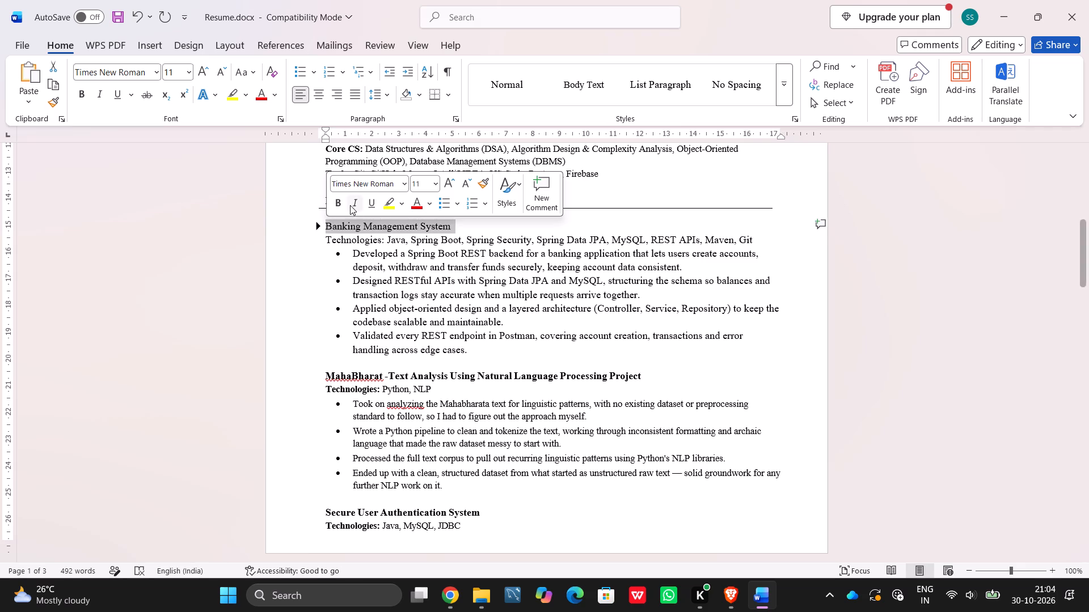
{"action": "left_click", "coordinate": [344, 203]}
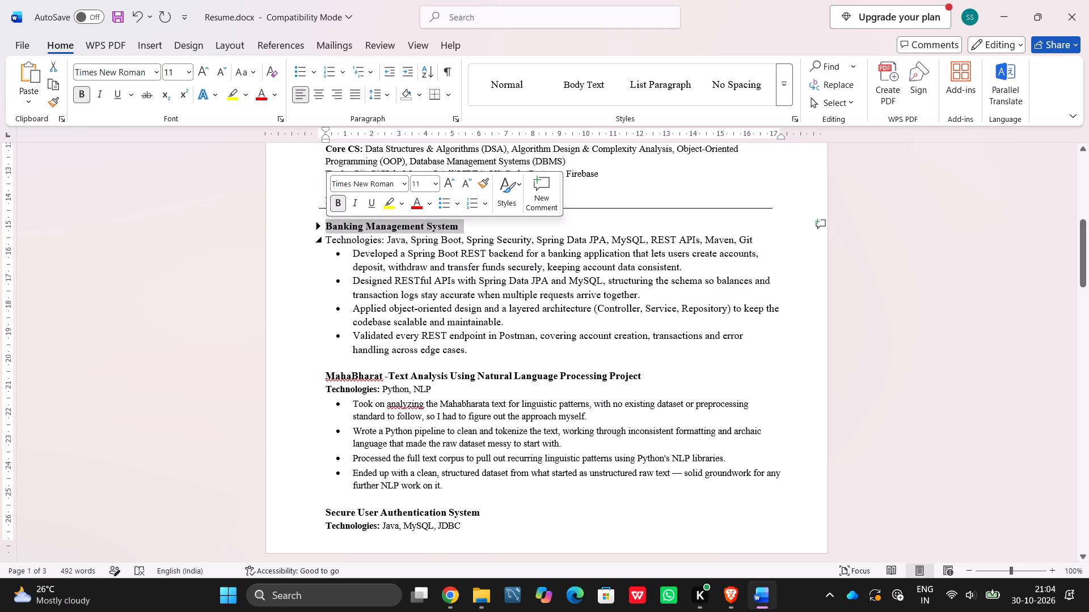
{"action": "left_click", "coordinate": [324, 240]}
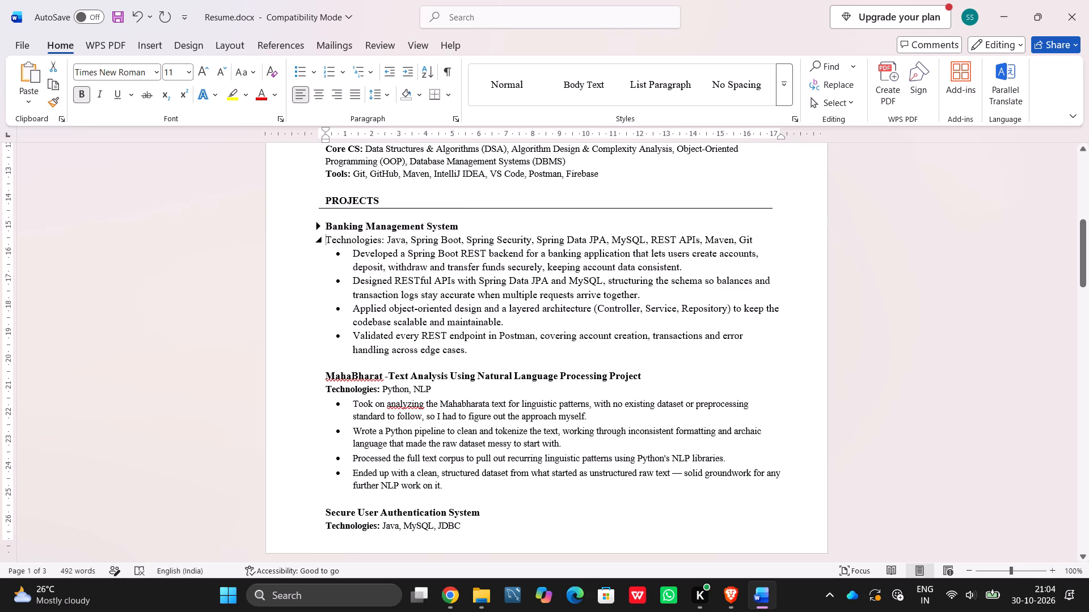
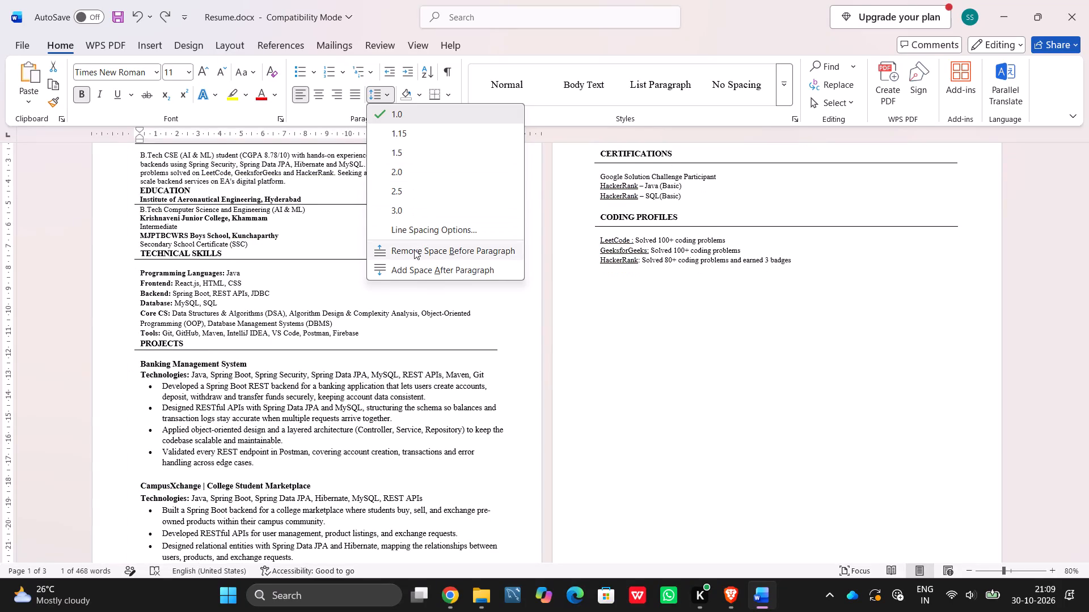
Remove the space before the EDUCATION heading paragraph.
{"action": "left_click", "coordinate": [413, 249]}
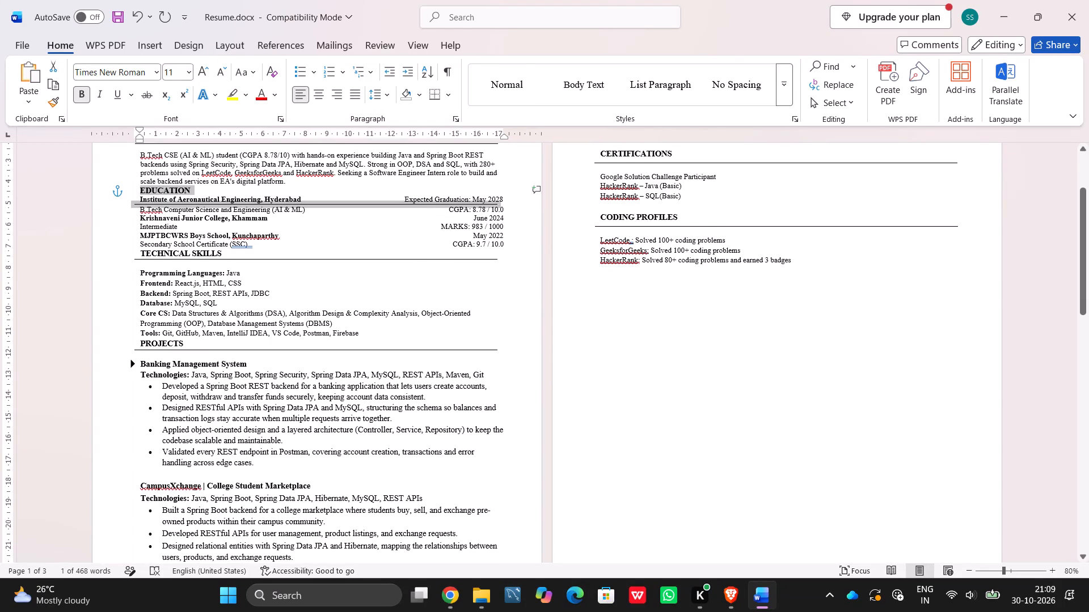
{"action": "left_click", "coordinate": [216, 266]}
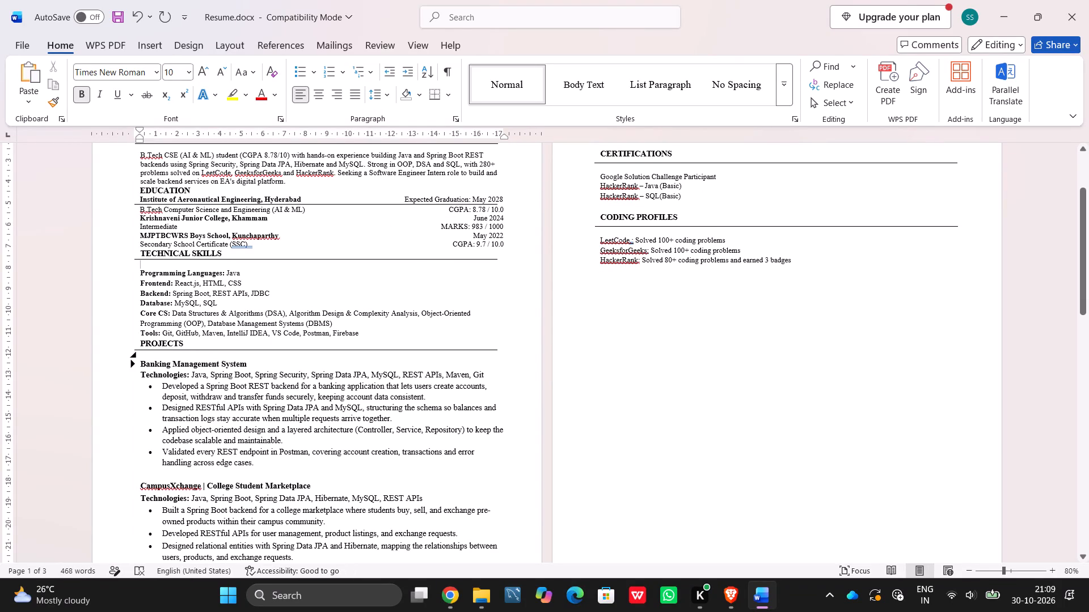
Move the horizontal divider line up so it sits directly beneath the EDUCATION heading, above the first institute entry.
{"action": "scroll", "coordinate": [170, 356], "scroll_direction": "up", "scroll_amount": 1}
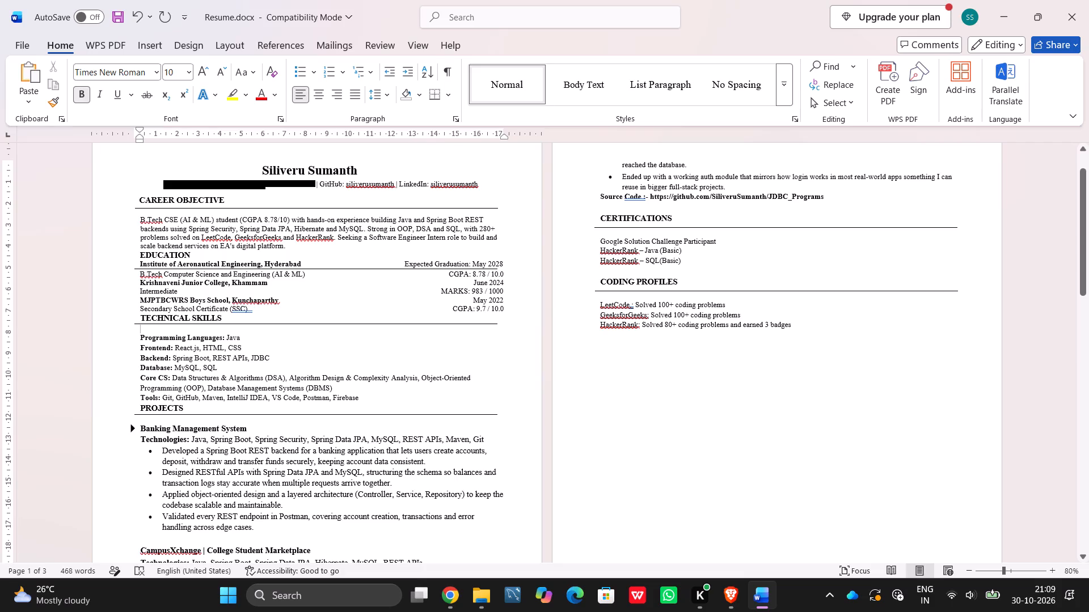
{"action": "left_click_drag", "start_coordinate": [328, 269], "coordinate": [328, 260]}
{"action": "left_click", "coordinate": [344, 288]}
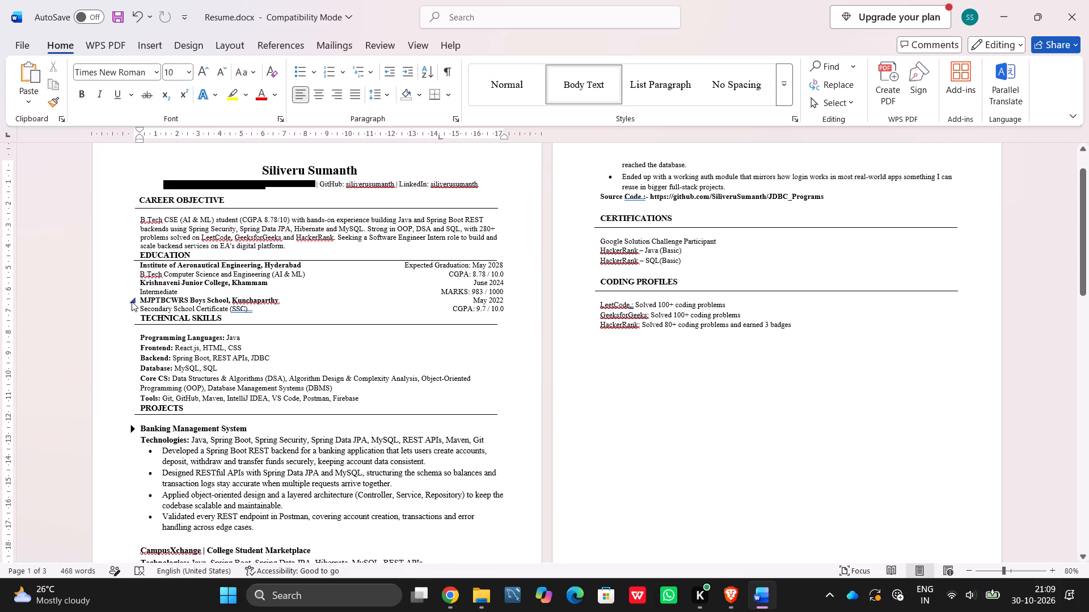
Delete the blank line between the TECHNICAL SKILLS heading and the Programming Languages line.
{"action": "left_click", "coordinate": [164, 332]}
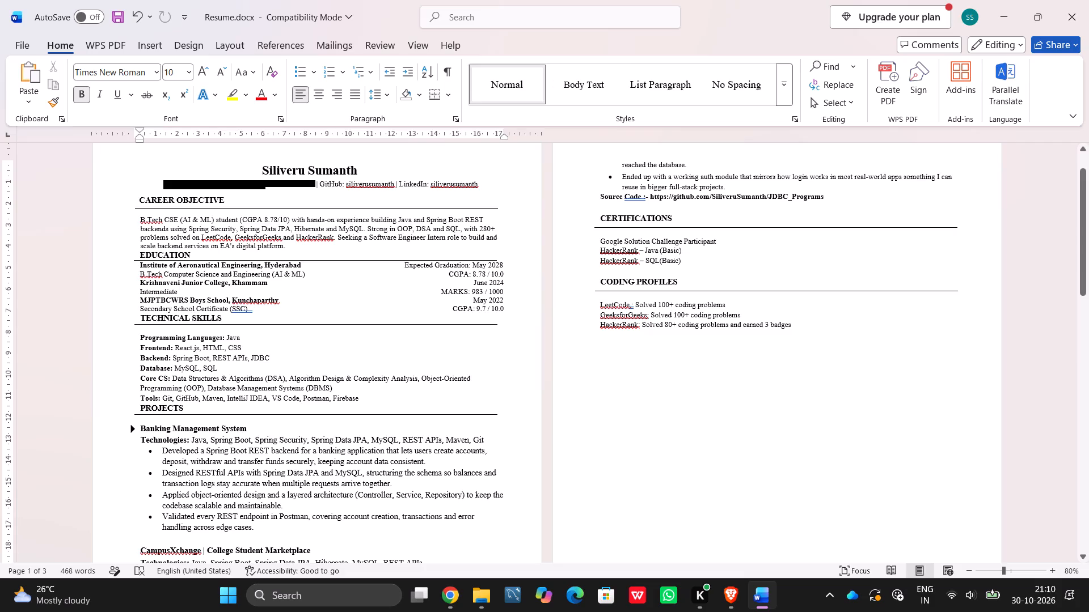
{"action": "key", "text": "BackSpace"}
{"action": "key", "text": "BackSpace"}
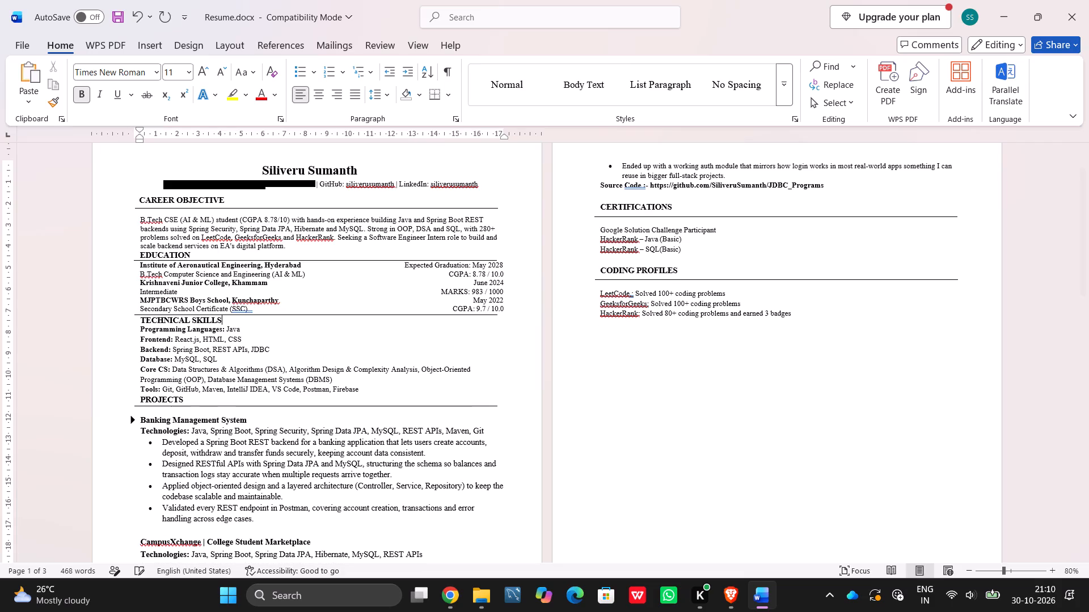
Reposition the horizontal divider line so it sits between the TECHNICAL SKILLS heading and the Programming Languages line.
{"action": "left_click", "coordinate": [269, 314]}
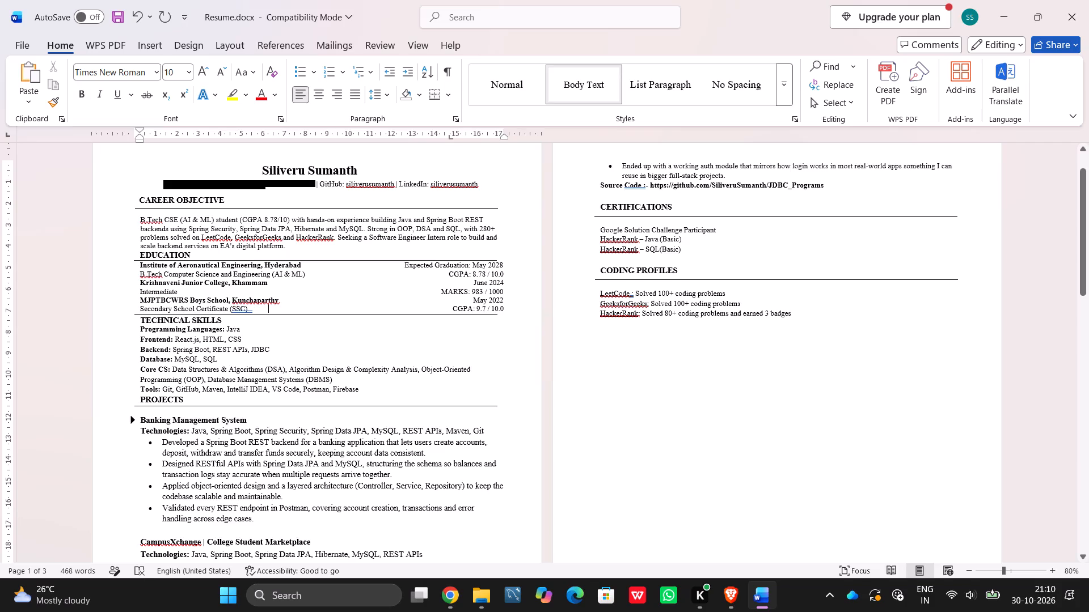
{"action": "left_click", "coordinate": [267, 314]}
{"action": "left_click", "coordinate": [266, 316]}
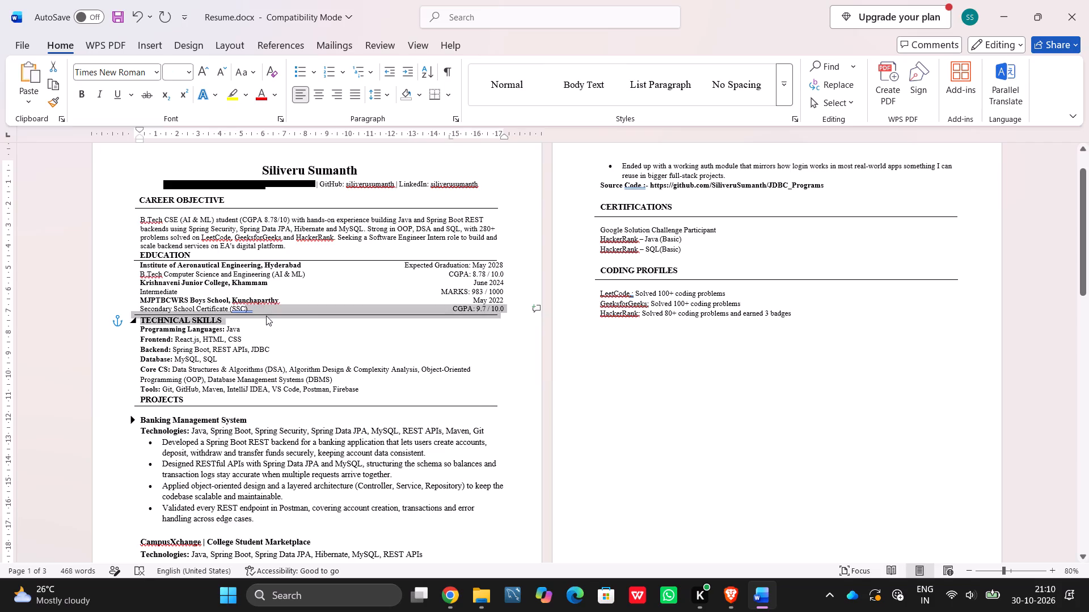
{"action": "left_click_drag", "start_coordinate": [266, 316], "coordinate": [266, 323]}
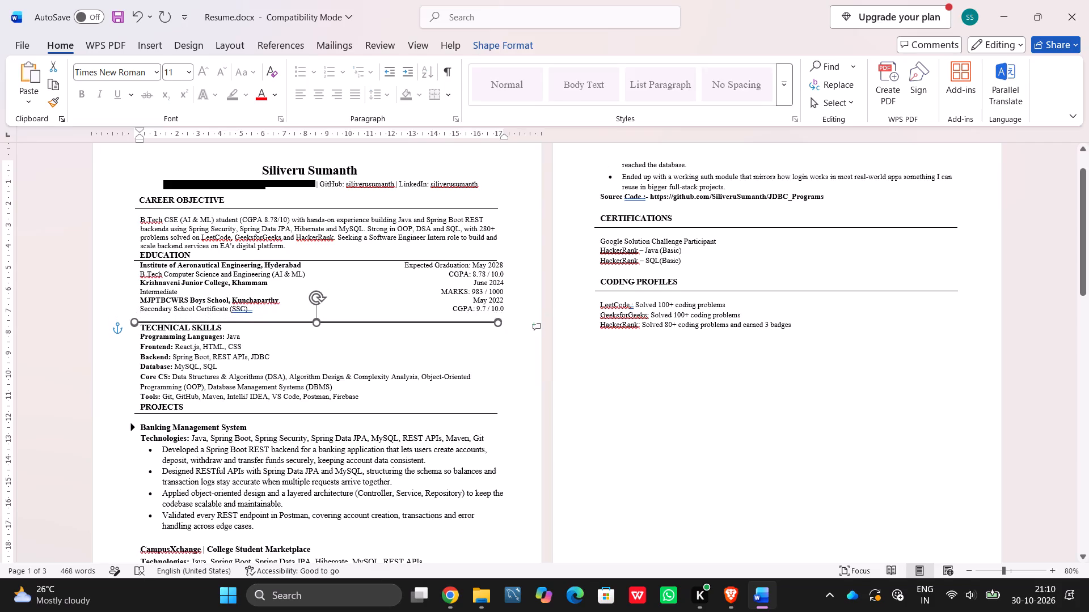
{"action": "left_click_drag", "start_coordinate": [266, 323], "coordinate": [265, 326]}
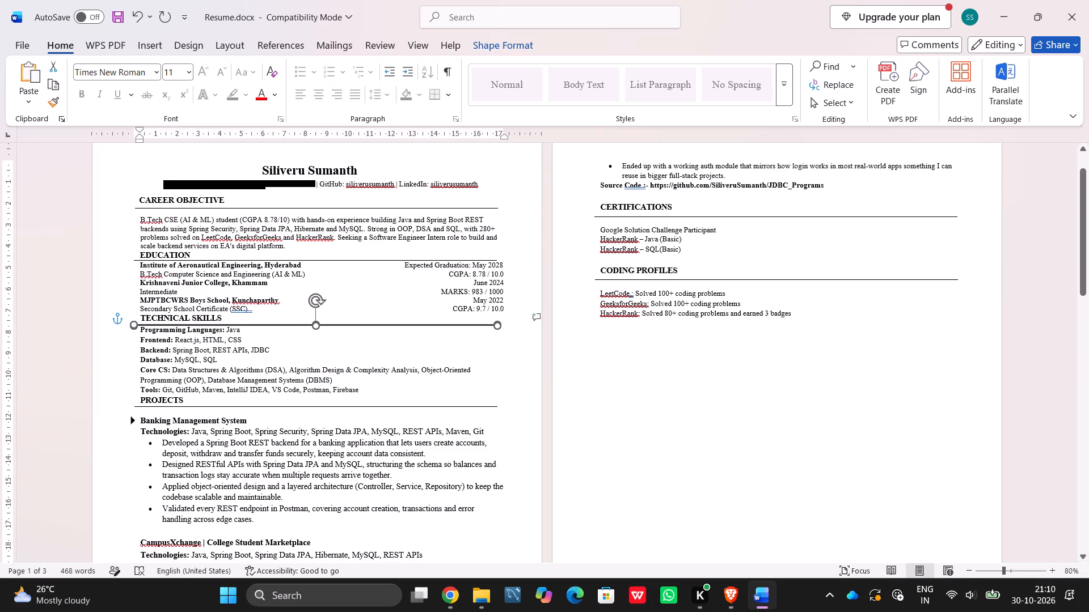
{"action": "left_click_drag", "start_coordinate": [265, 326], "coordinate": [265, 324]}
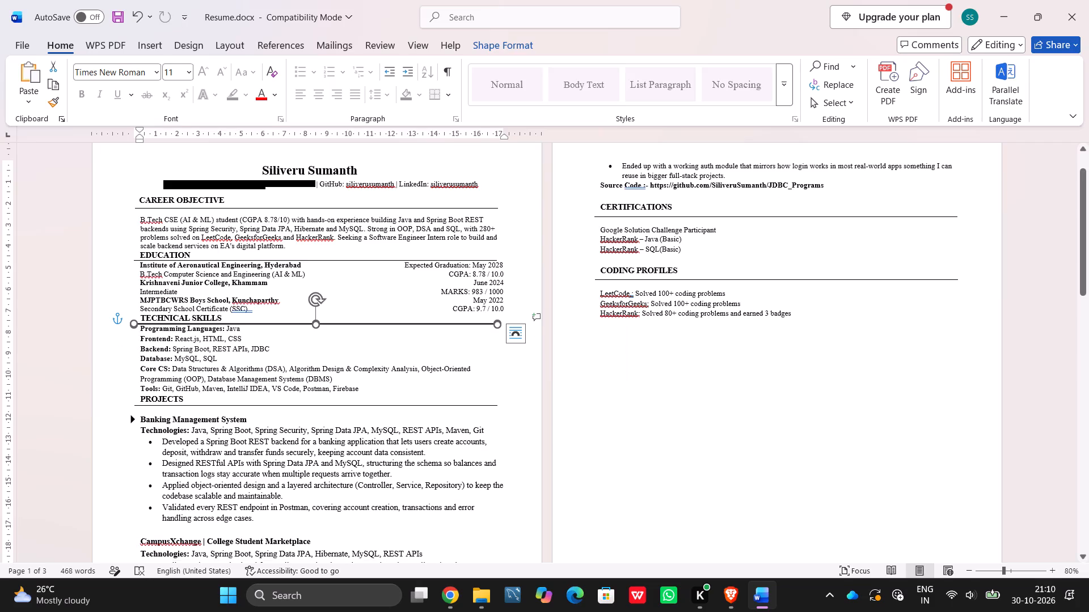
{"action": "left_click", "coordinate": [281, 339]}
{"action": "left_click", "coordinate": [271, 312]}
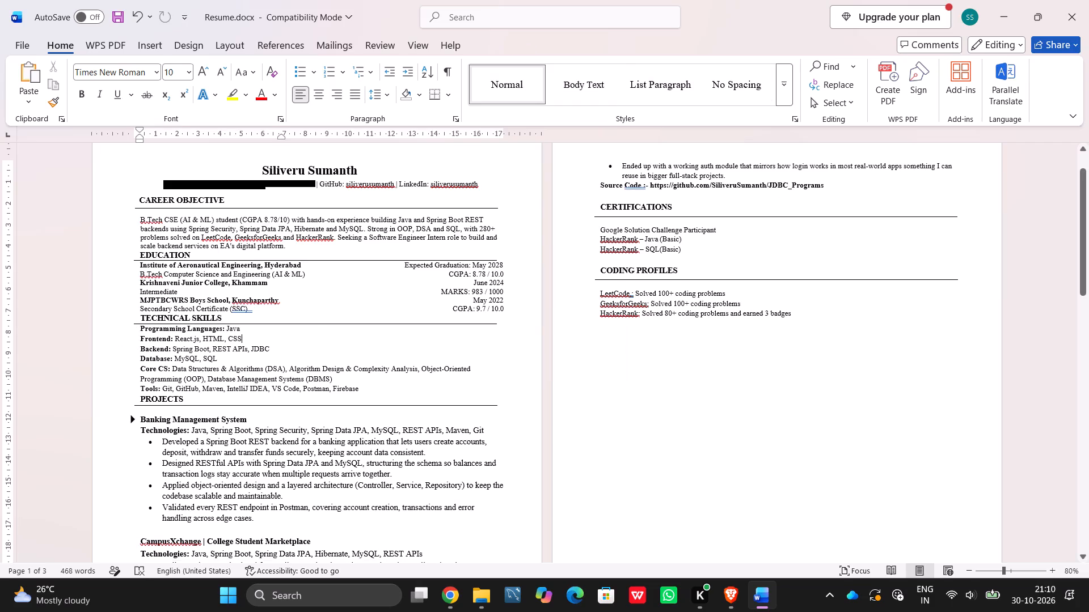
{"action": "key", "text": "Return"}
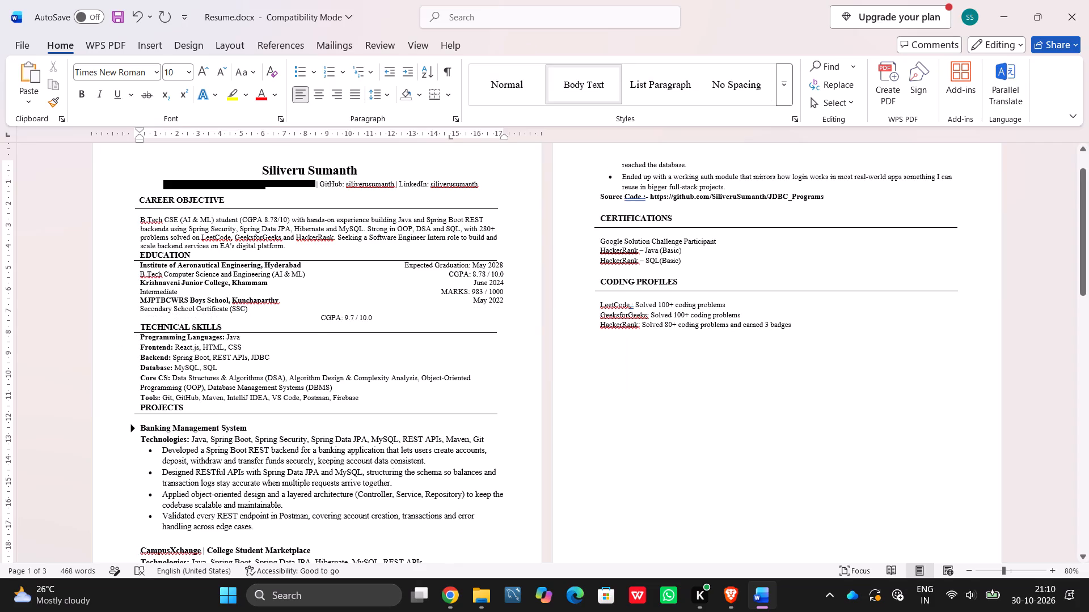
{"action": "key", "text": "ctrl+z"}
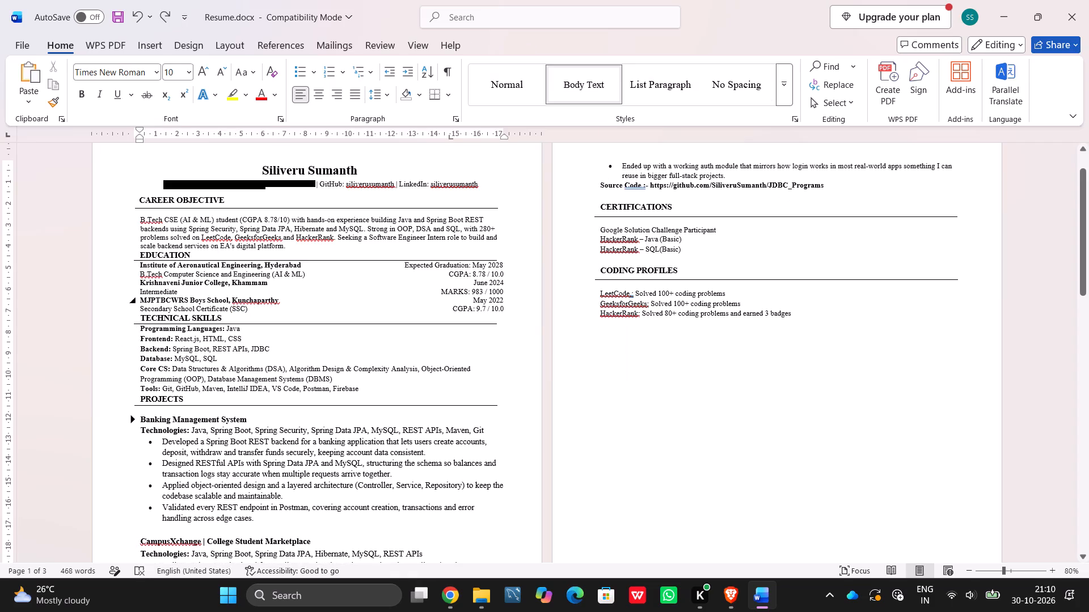
Insert a blank line after the Secondary School Certificate row to separate the education section from TECHNICAL SKILLS.
{"action": "left_click", "coordinate": [513, 306]}
{"action": "key", "text": "Return"}
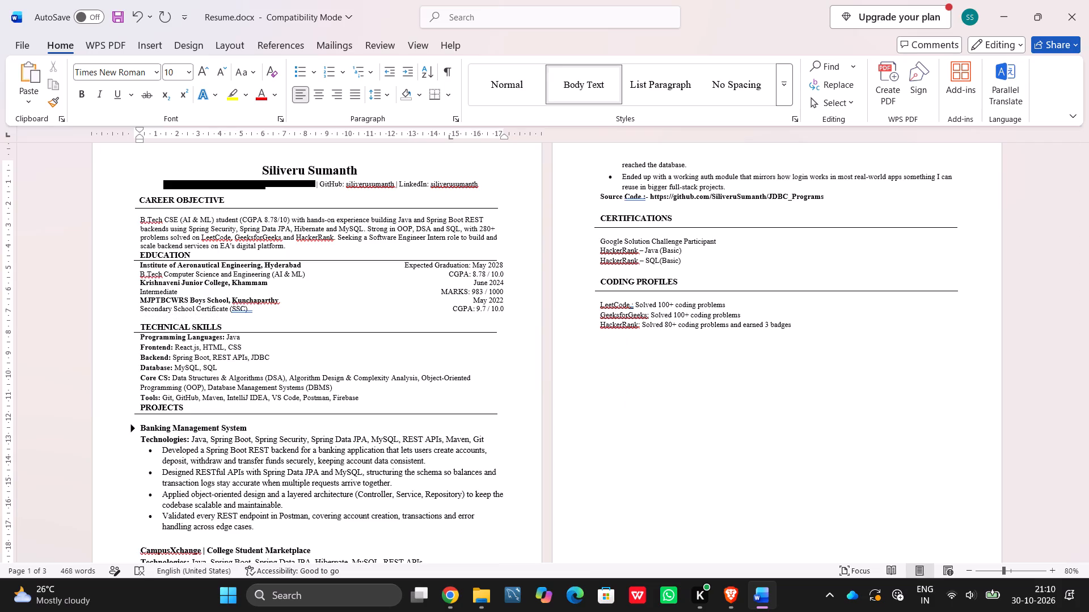
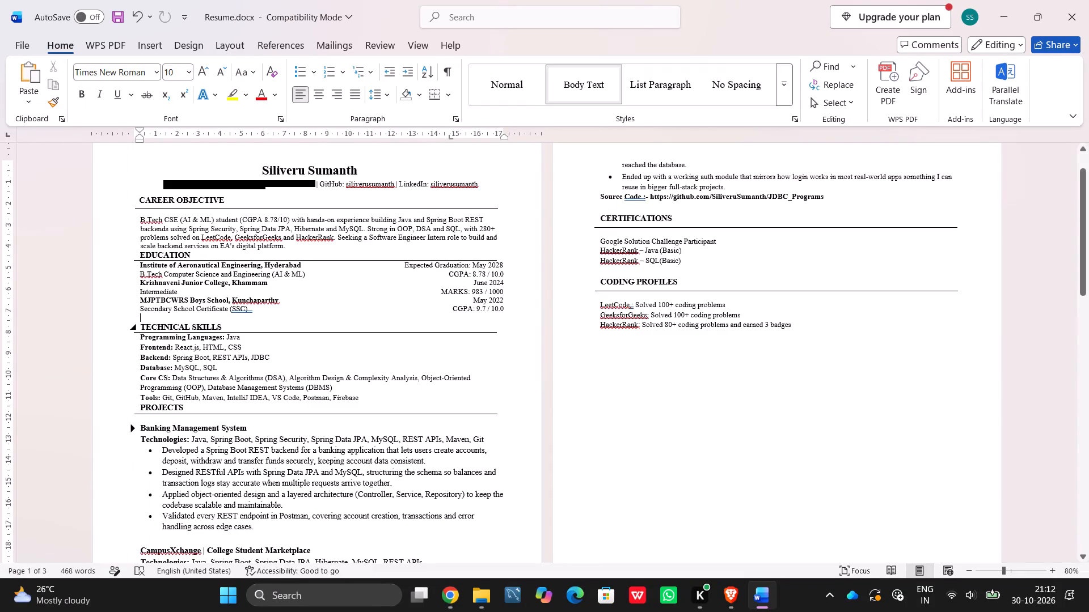
Delete the blank line between the Secondary School Certificate row and the TECHNICAL SKILLS heading.
{"action": "key", "text": "BackSpace"}
{"action": "key", "text": "BackSpace"}
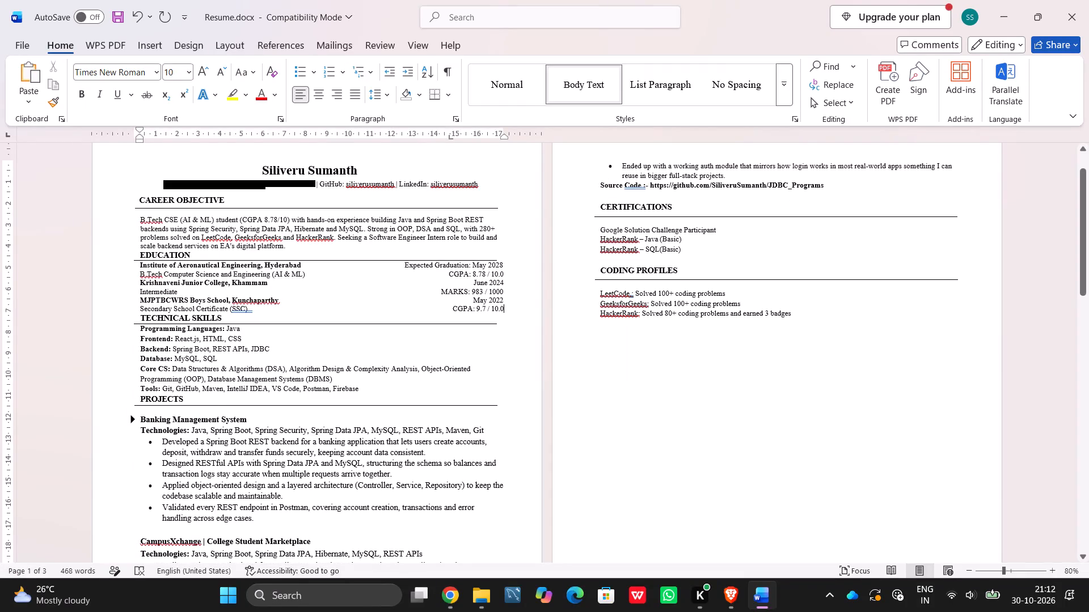
Insert a blank line above the Programming Languages line and another above the Institute of Aeronautical Engineering entry.
{"action": "left_click", "coordinate": [138, 329]}
{"action": "key", "text": "Return"}
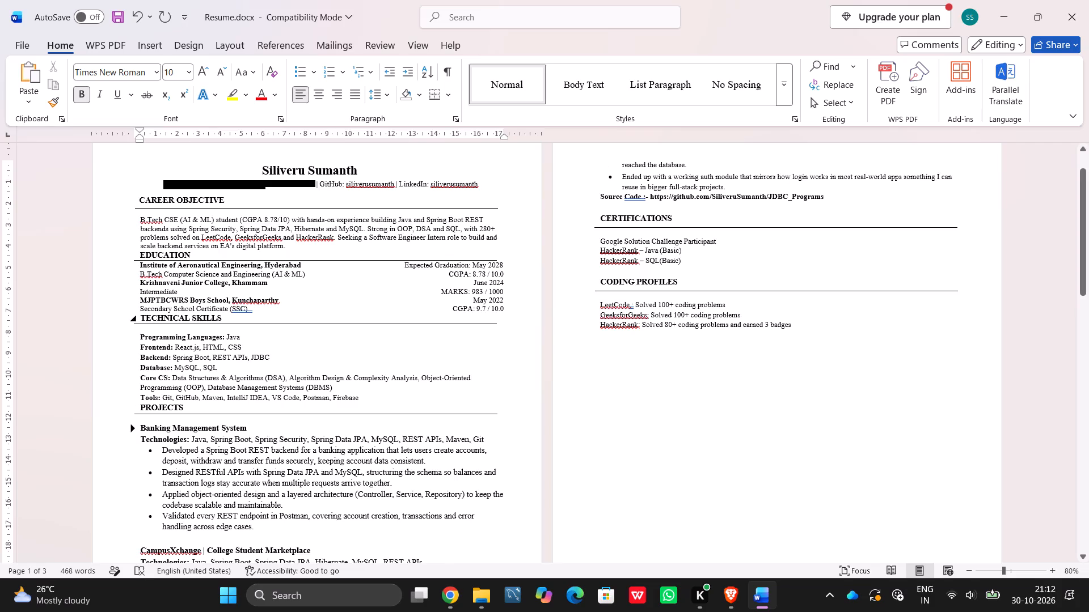
{"action": "left_click", "coordinate": [139, 266]}
{"action": "key", "text": "Return"}
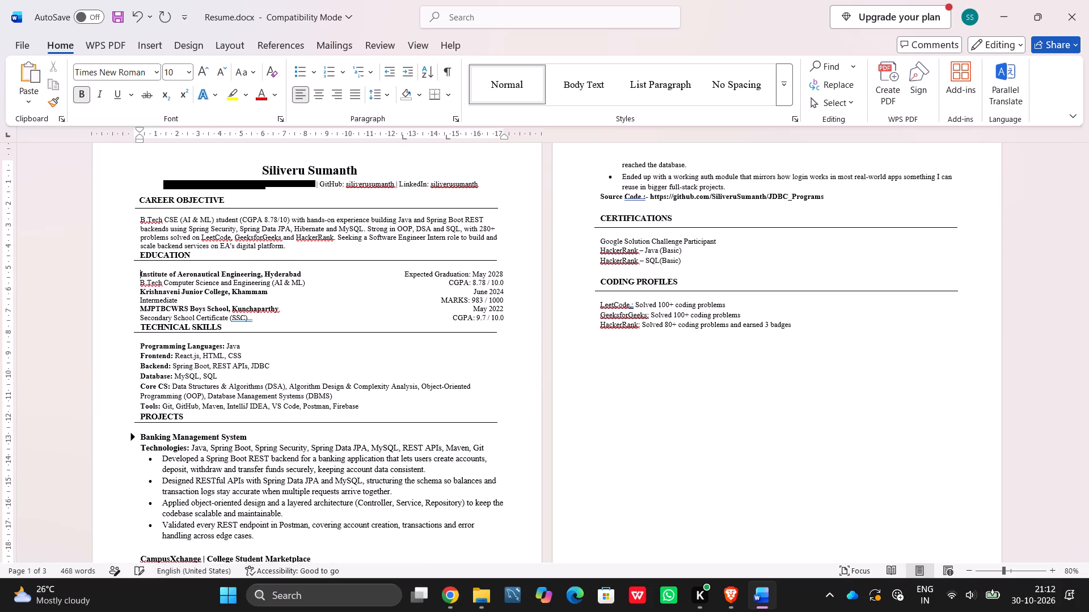
Delete the whole Secure User Authentication System project from PROJECTS, from its title through its Source Code line.
{"action": "scroll", "coordinate": [163, 290], "scroll_direction": "down", "scroll_amount": 1}
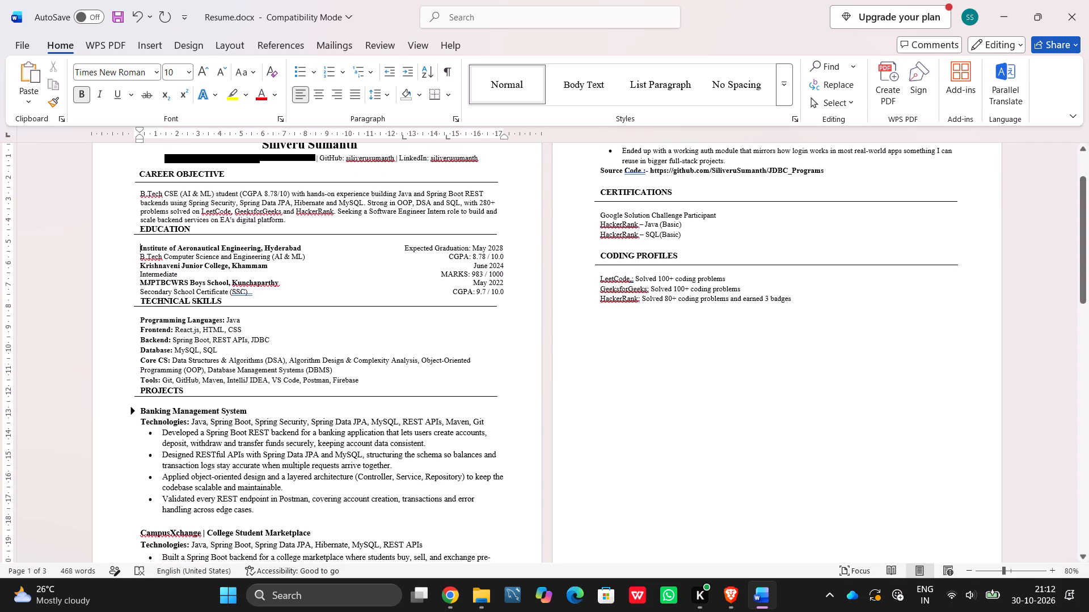
{"action": "scroll", "coordinate": [143, 417], "scroll_direction": "down", "scroll_amount": 1}
{"action": "scroll", "coordinate": [197, 481], "scroll_direction": "down", "scroll_amount": 1}
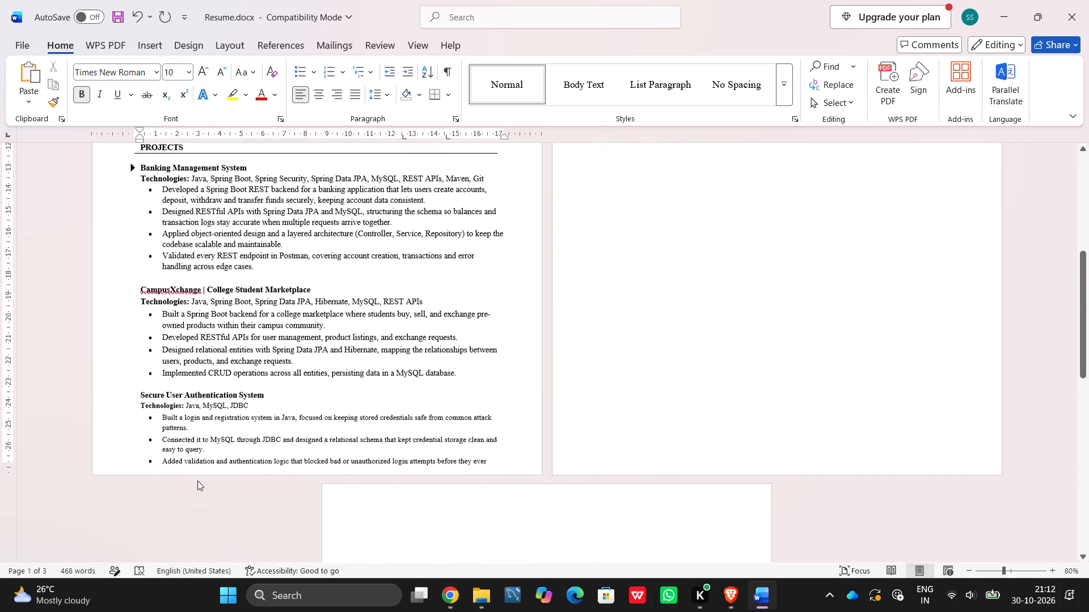
{"action": "scroll", "coordinate": [253, 428], "scroll_direction": "down", "scroll_amount": 1}
{"action": "scroll", "coordinate": [253, 428], "scroll_direction": "up", "scroll_amount": 2}
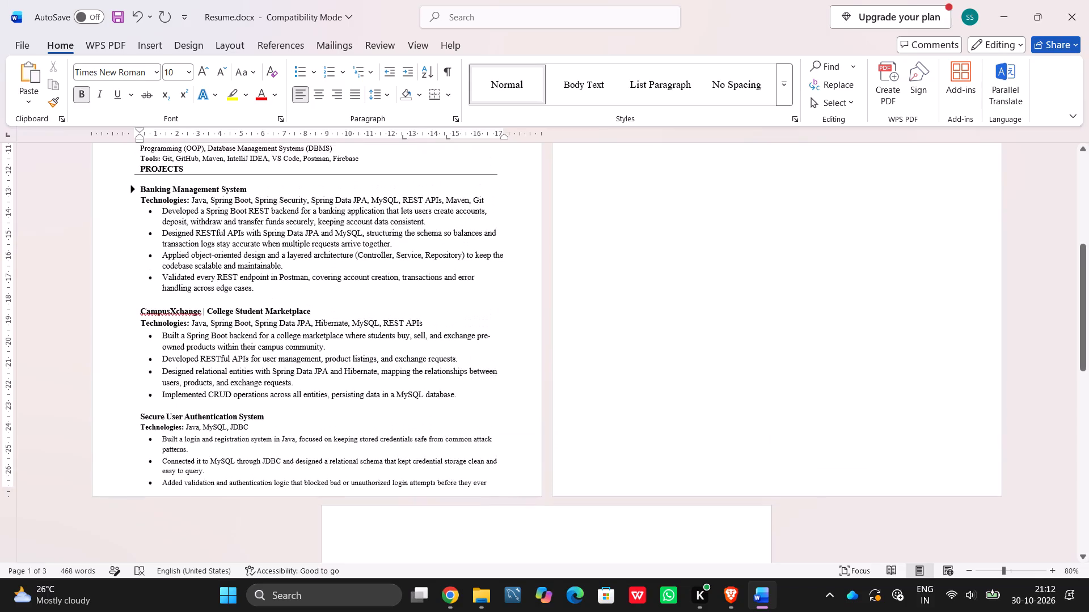
{"action": "scroll", "coordinate": [253, 428], "scroll_direction": "up", "scroll_amount": 2}
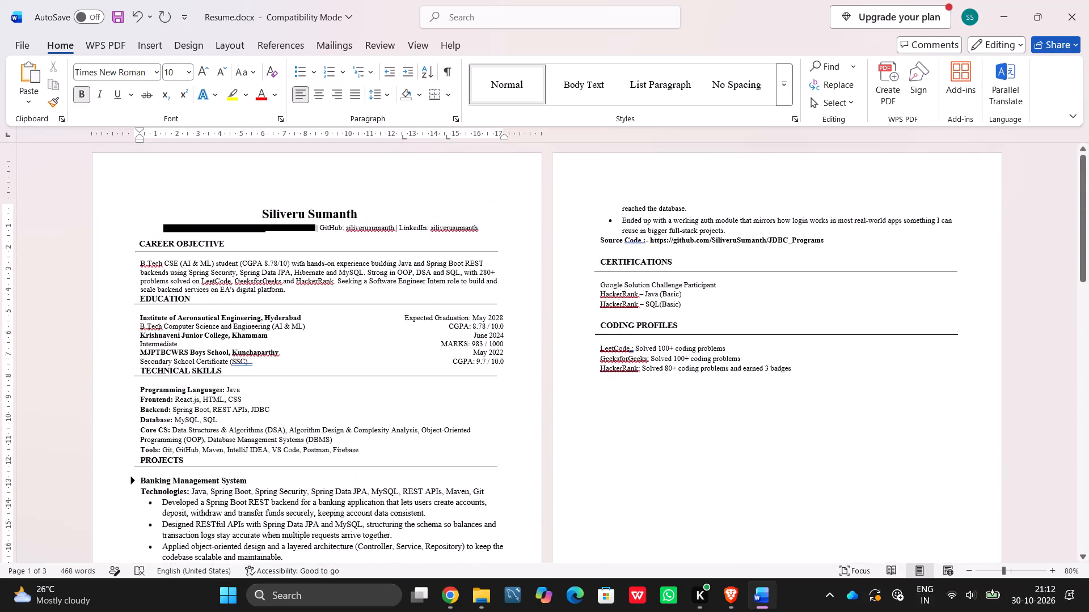
{"action": "scroll", "coordinate": [253, 428], "scroll_direction": "down", "scroll_amount": 2}
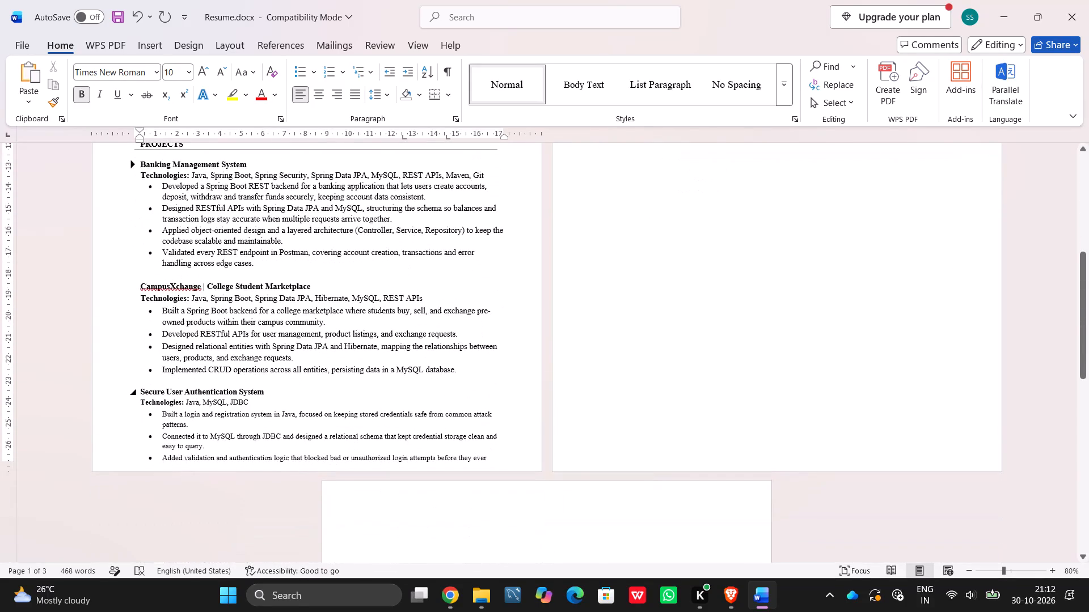
{"action": "left_click_drag", "start_coordinate": [139, 392], "coordinate": [564, 361]}
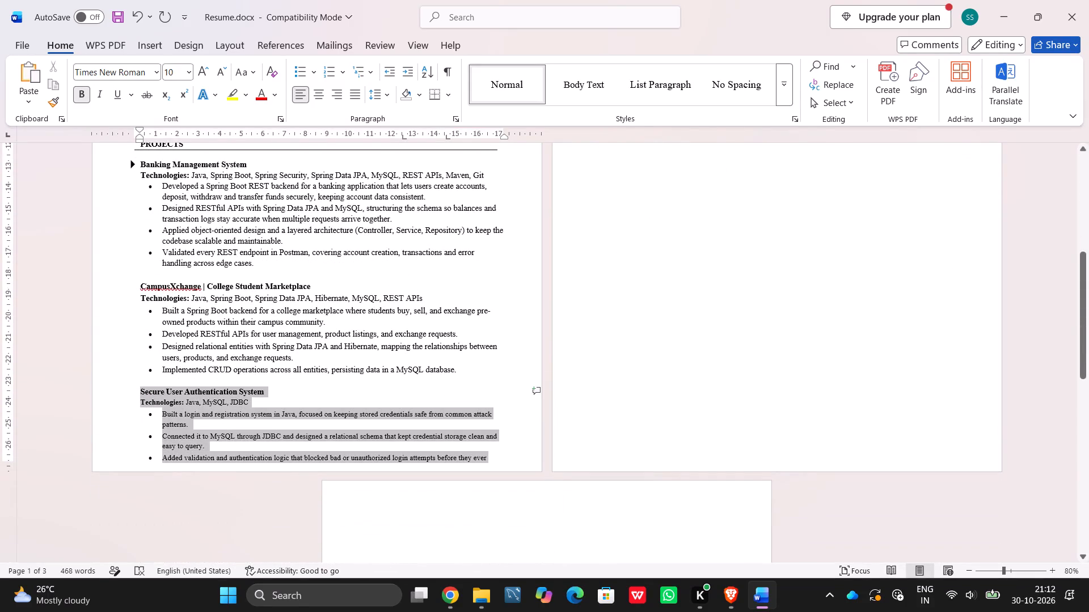
{"action": "left_click_drag", "start_coordinate": [564, 361], "coordinate": [669, 241]}
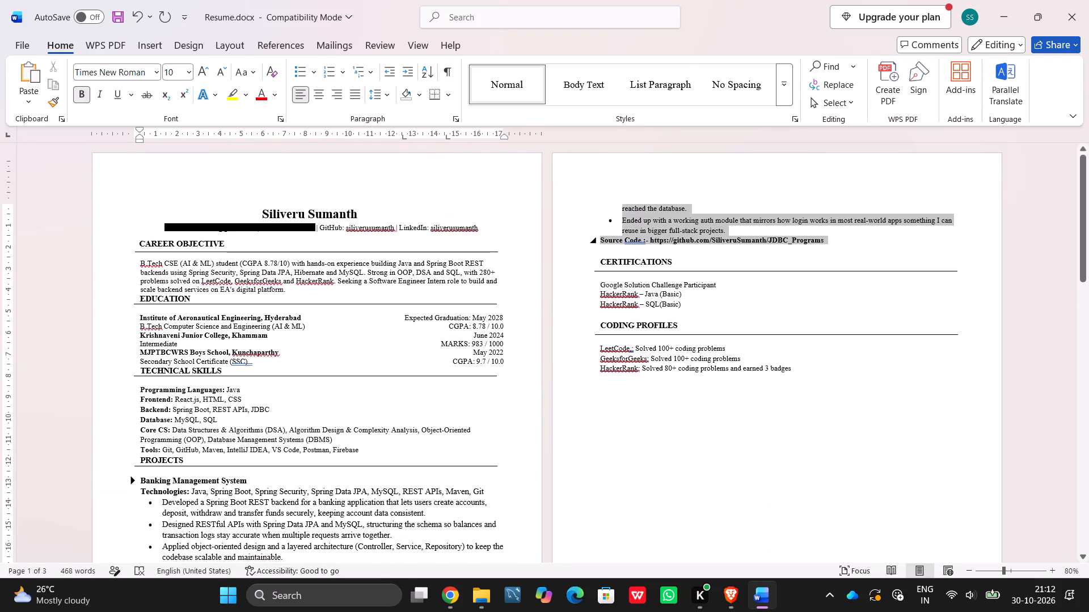
{"action": "left_click_drag", "start_coordinate": [669, 241], "coordinate": [904, 249]}
{"action": "key", "text": "BackSpace"}
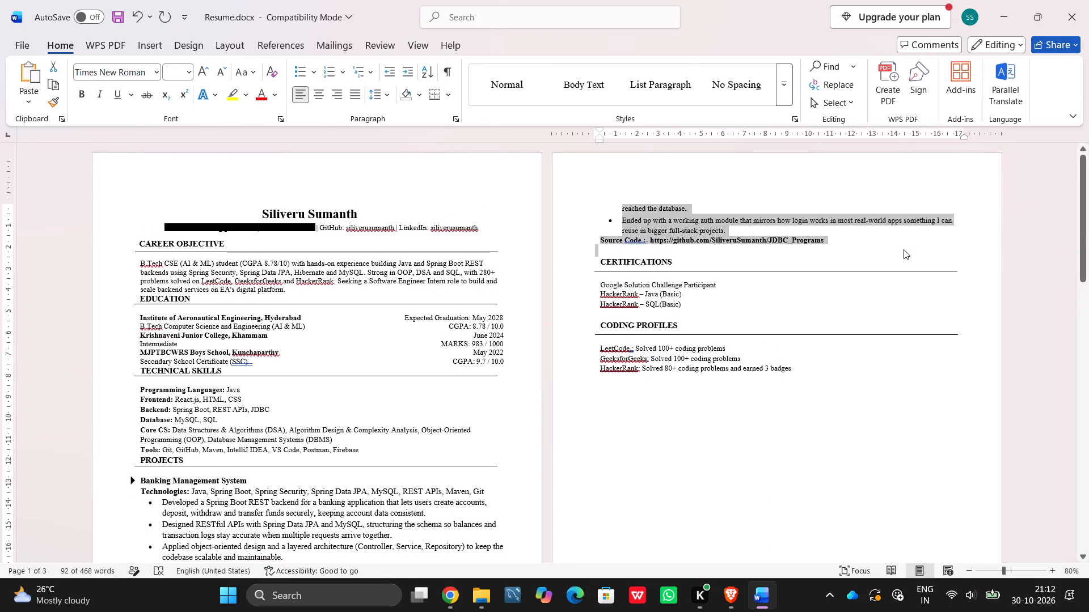
Open the first page's header for editing and turn off Show Document Text.
{"action": "scroll", "coordinate": [563, 340], "scroll_direction": "down", "scroll_amount": 1}
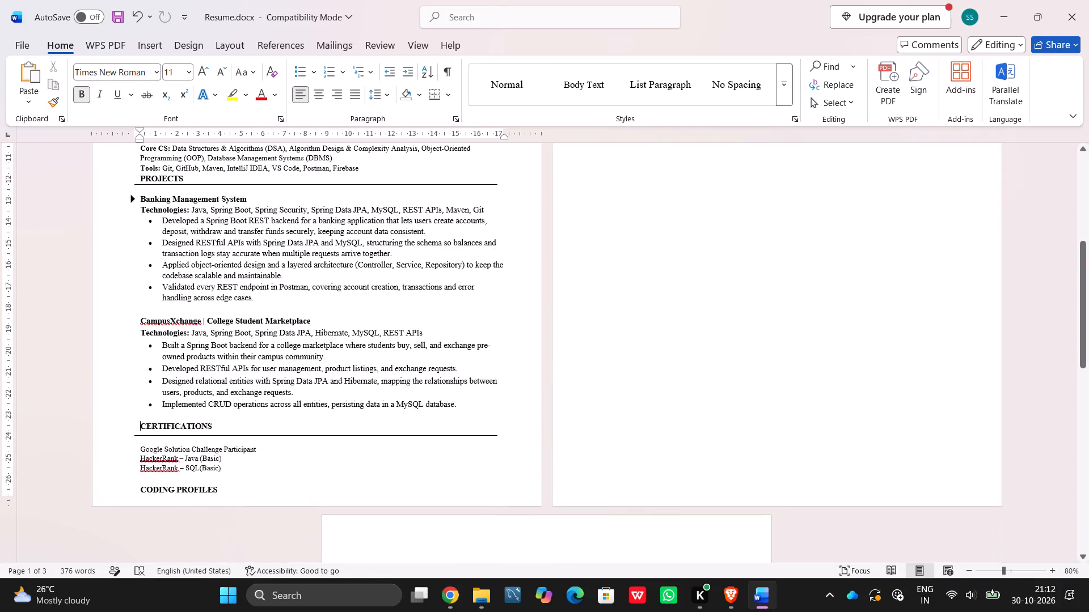
{"action": "scroll", "coordinate": [433, 374], "scroll_direction": "down", "scroll_amount": 2}
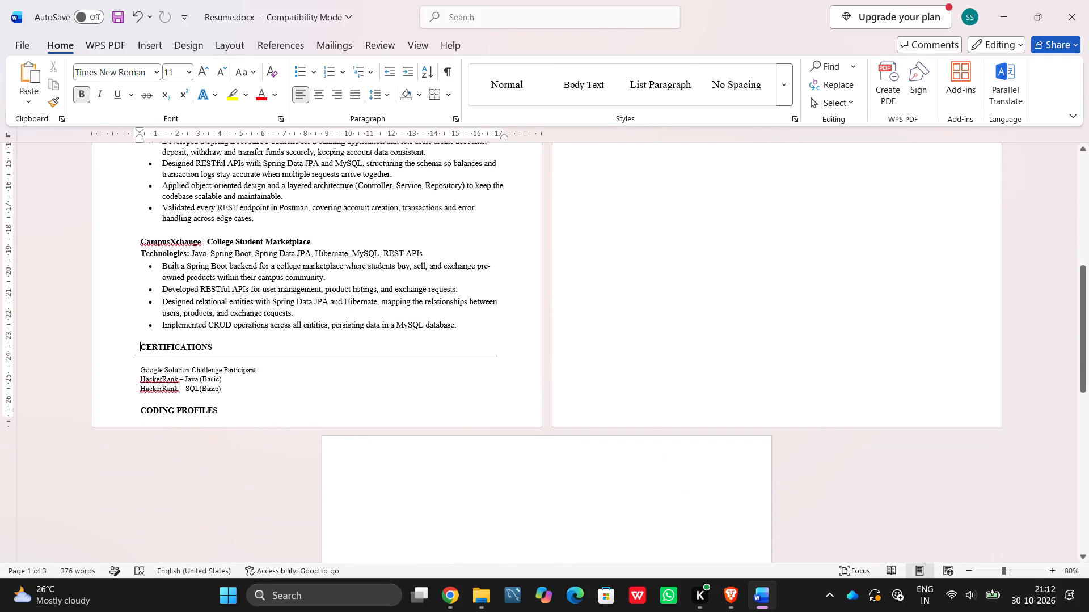
{"action": "scroll", "coordinate": [363, 387], "scroll_direction": "up", "scroll_amount": 3}
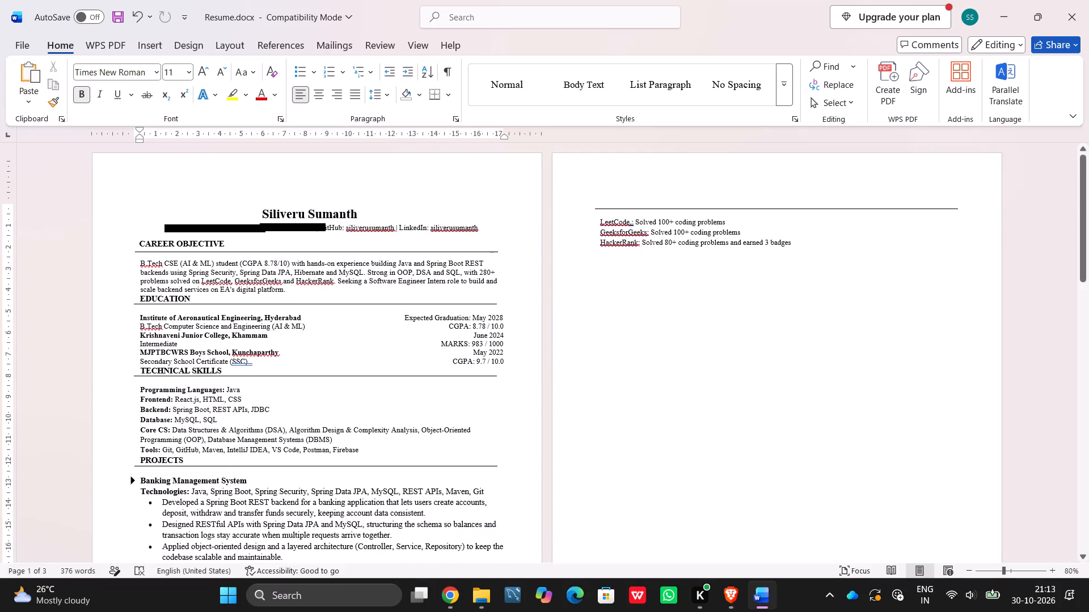
{"action": "left_click", "coordinate": [290, 182]}
{"action": "double_click", "coordinate": [284, 182]}
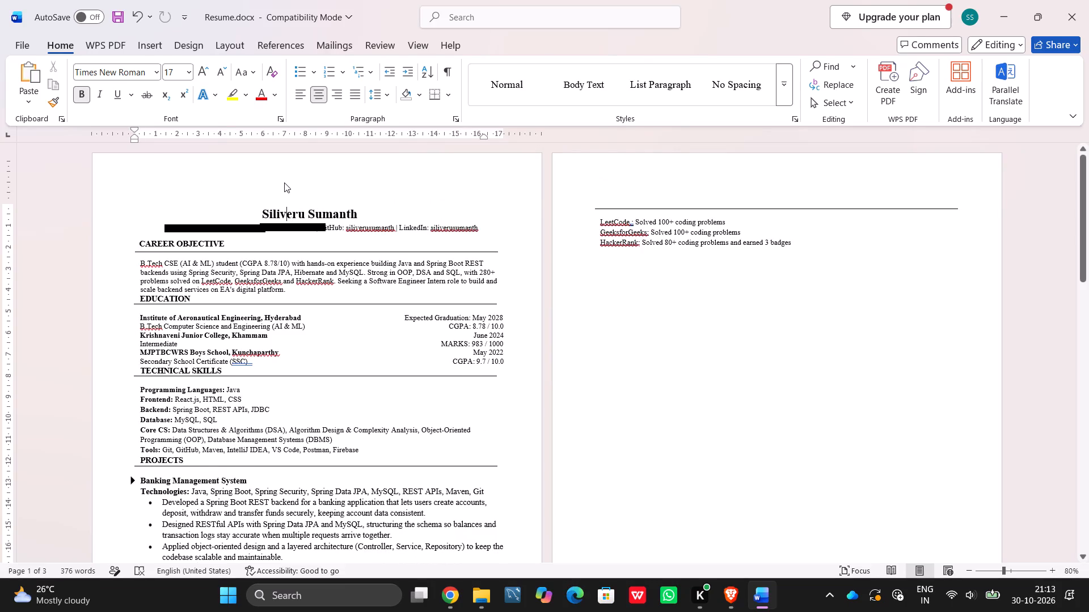
{"action": "left_click", "coordinate": [284, 182]}
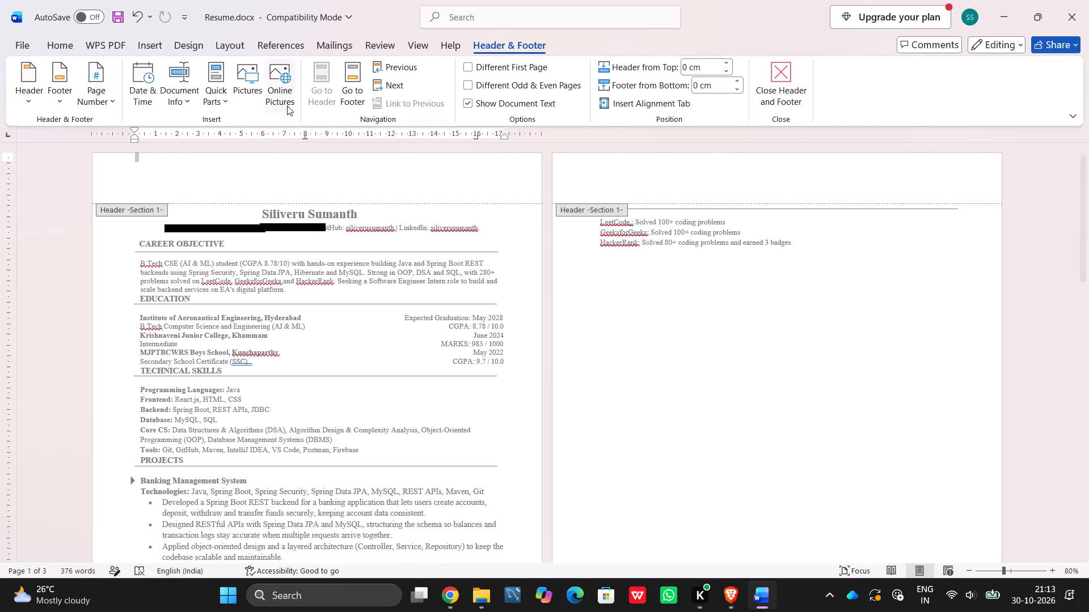
{"action": "left_click", "coordinate": [189, 102]}
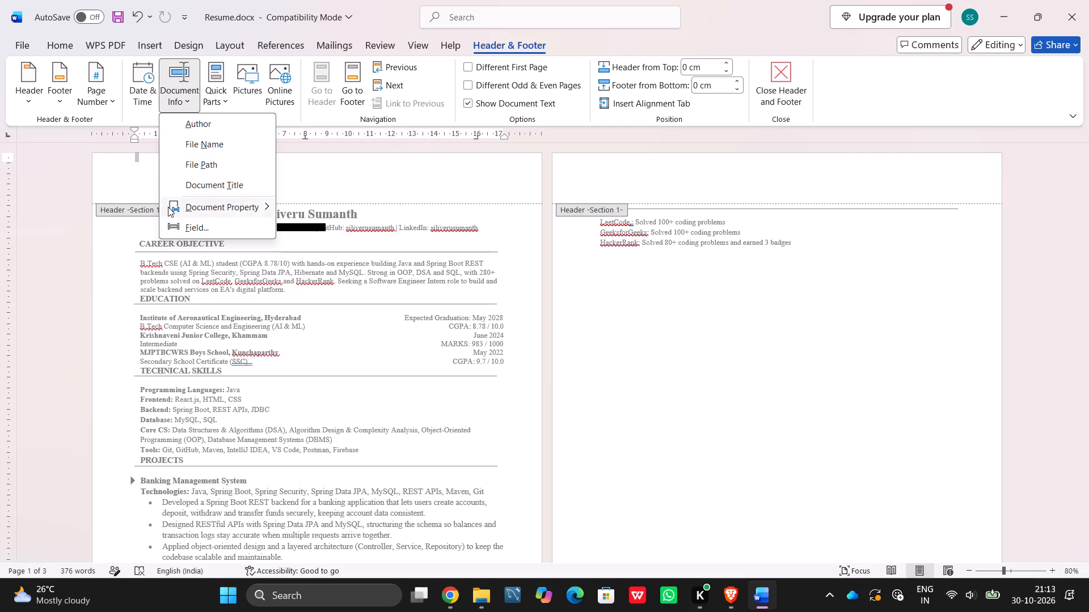
{"action": "left_click", "coordinate": [138, 180]}
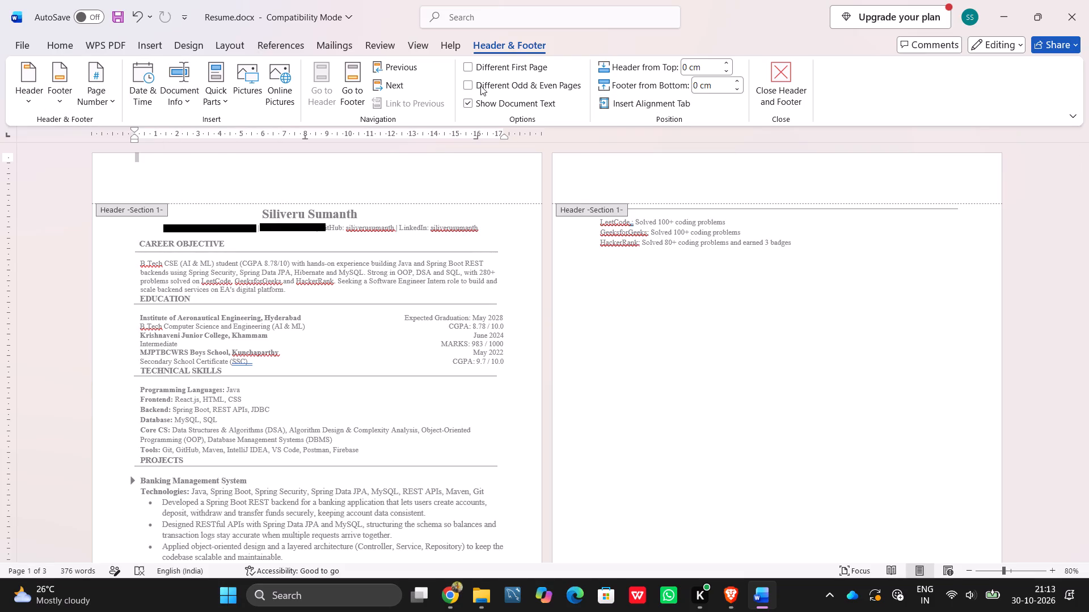
{"action": "left_click", "coordinate": [468, 103]}
Remove the header from the document and return to editing the body text.
{"action": "left_click", "coordinate": [31, 87]}
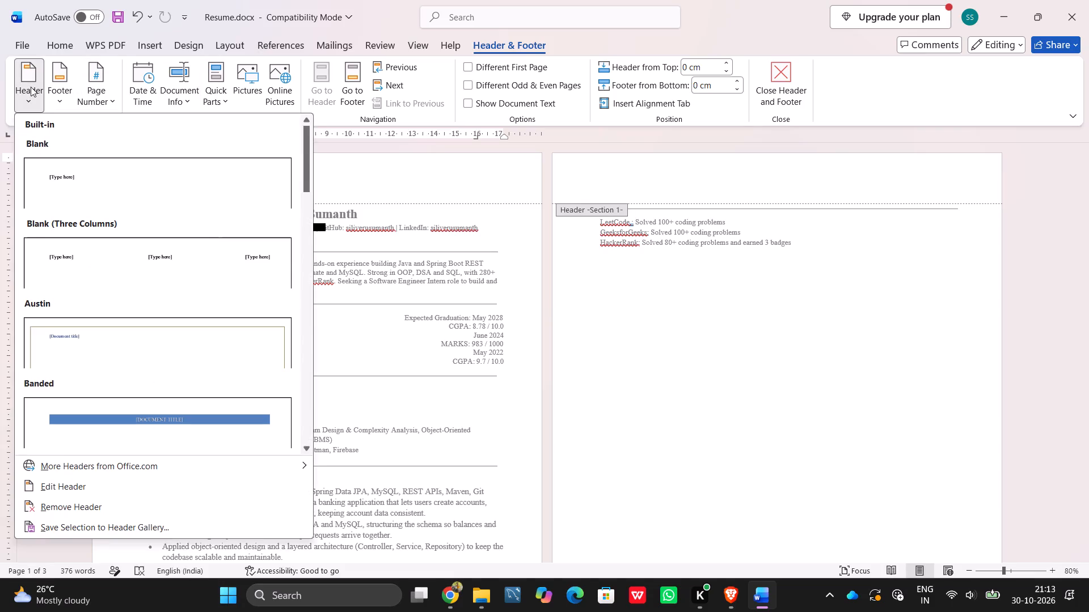
{"action": "scroll", "coordinate": [71, 170], "scroll_direction": "down", "scroll_amount": 1}
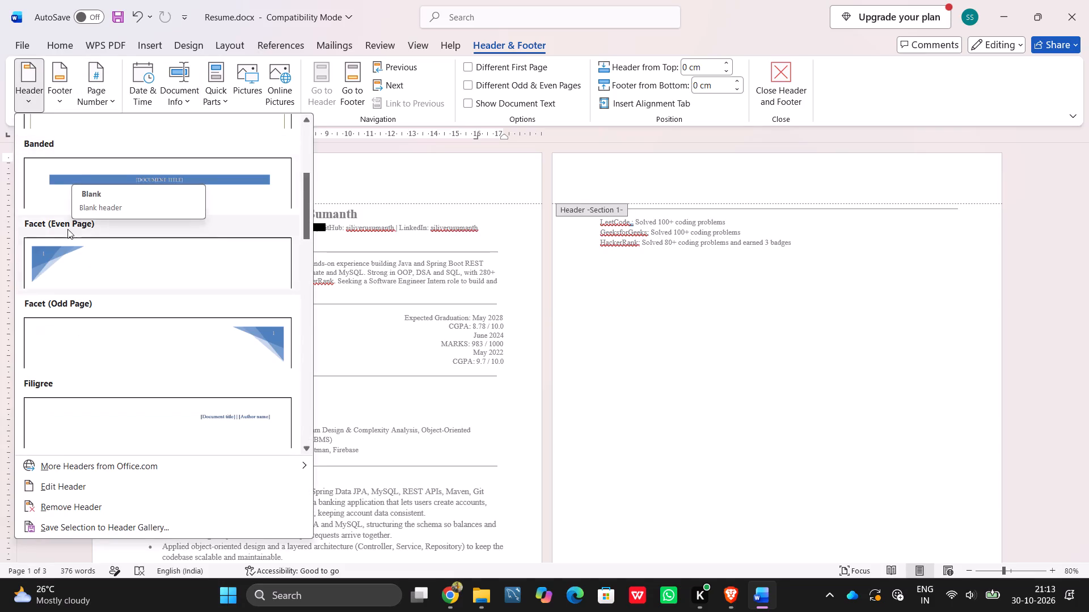
{"action": "scroll", "coordinate": [67, 229], "scroll_direction": "down", "scroll_amount": 1}
{"action": "scroll", "coordinate": [68, 280], "scroll_direction": "down", "scroll_amount": 2}
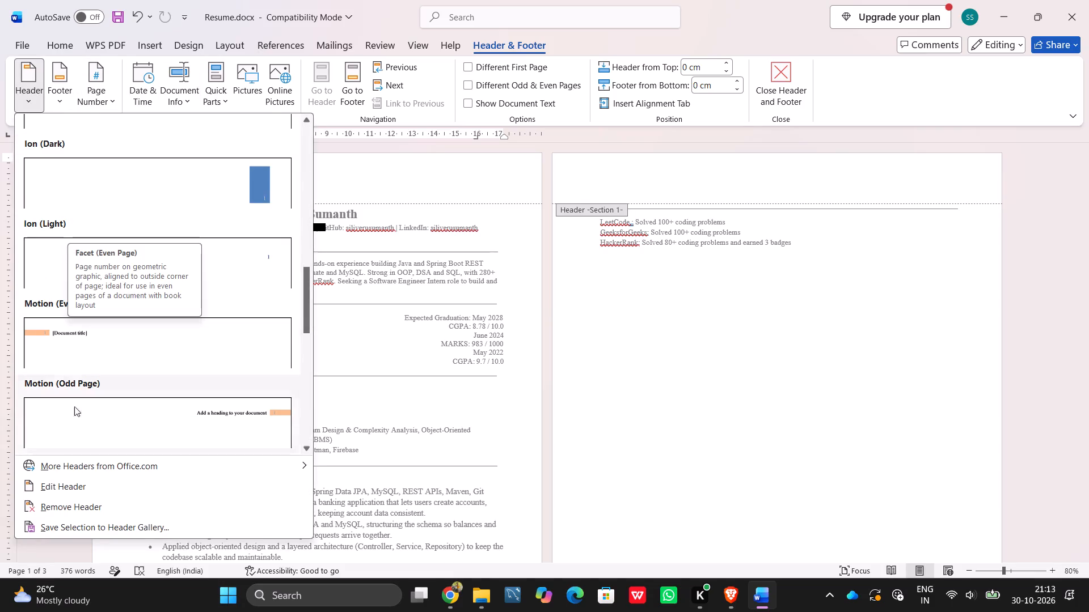
{"action": "scroll", "coordinate": [75, 418], "scroll_direction": "down", "scroll_amount": 6}
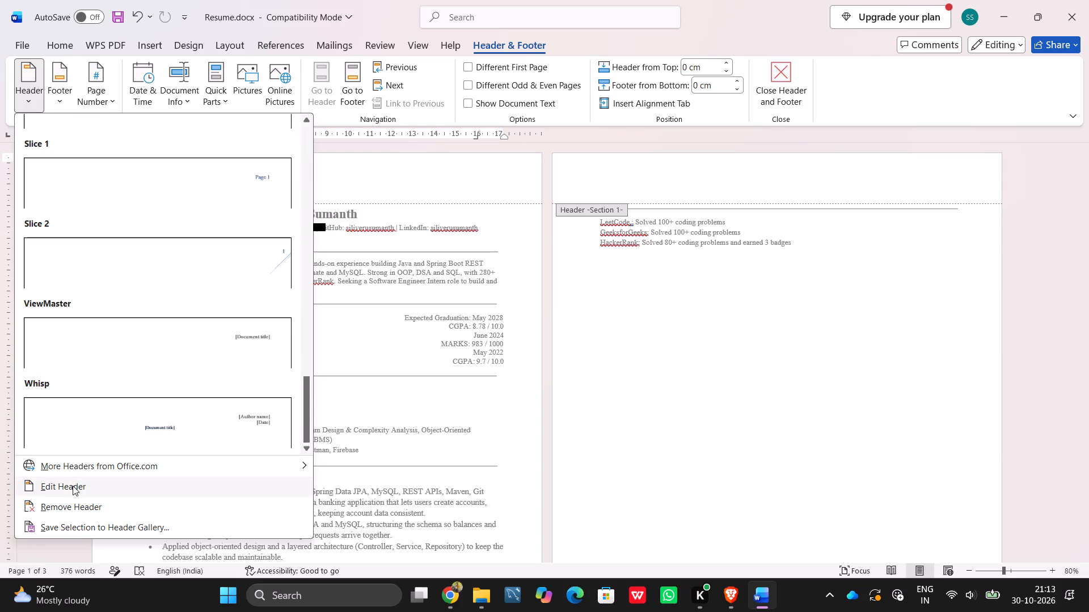
{"action": "left_click", "coordinate": [71, 487]}
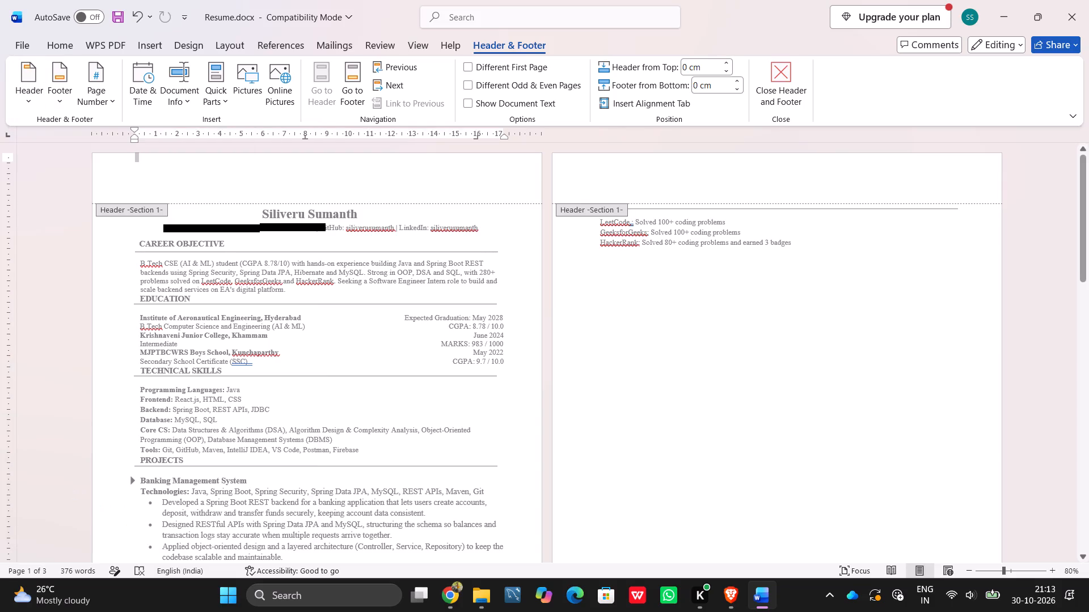
{"action": "left_click", "coordinate": [31, 101]}
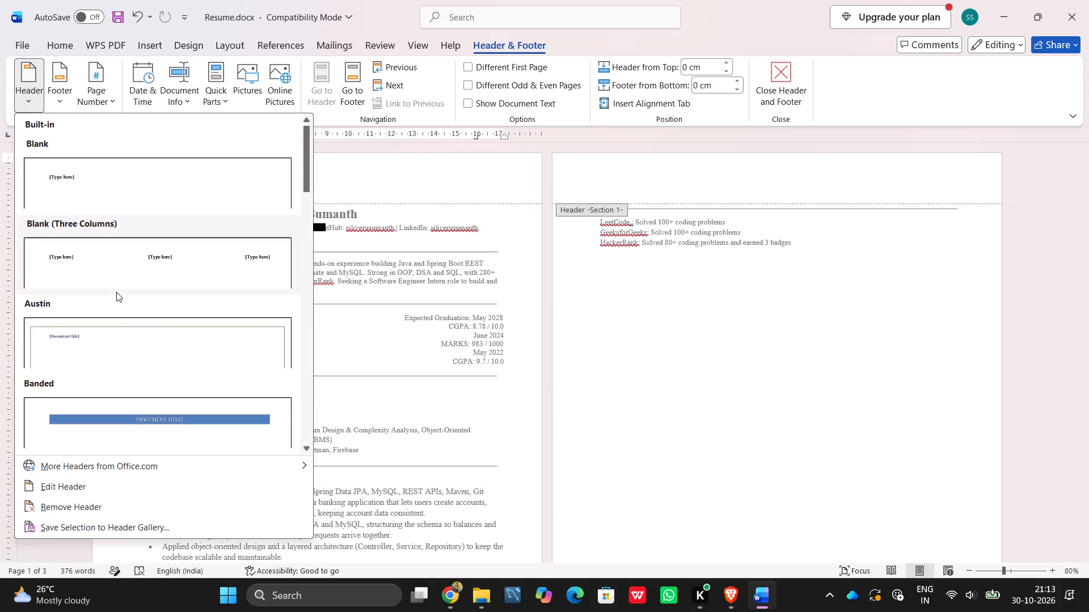
{"action": "scroll", "coordinate": [133, 492], "scroll_direction": "down", "scroll_amount": 1}
{"action": "left_click", "coordinate": [118, 511]}
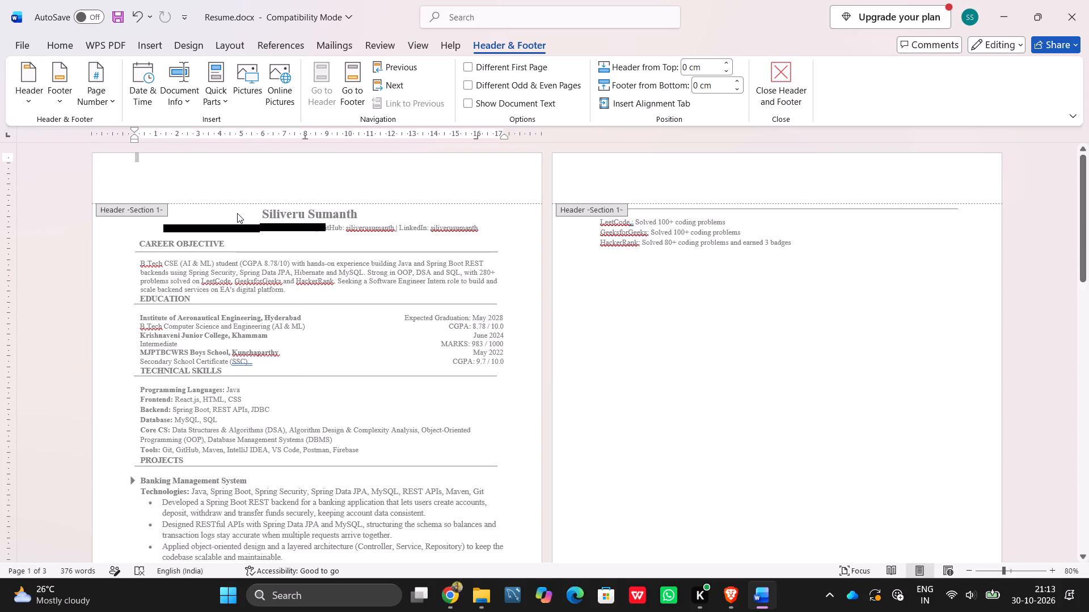
{"action": "left_click", "coordinate": [237, 213]}
{"action": "left_click", "coordinate": [225, 104]}
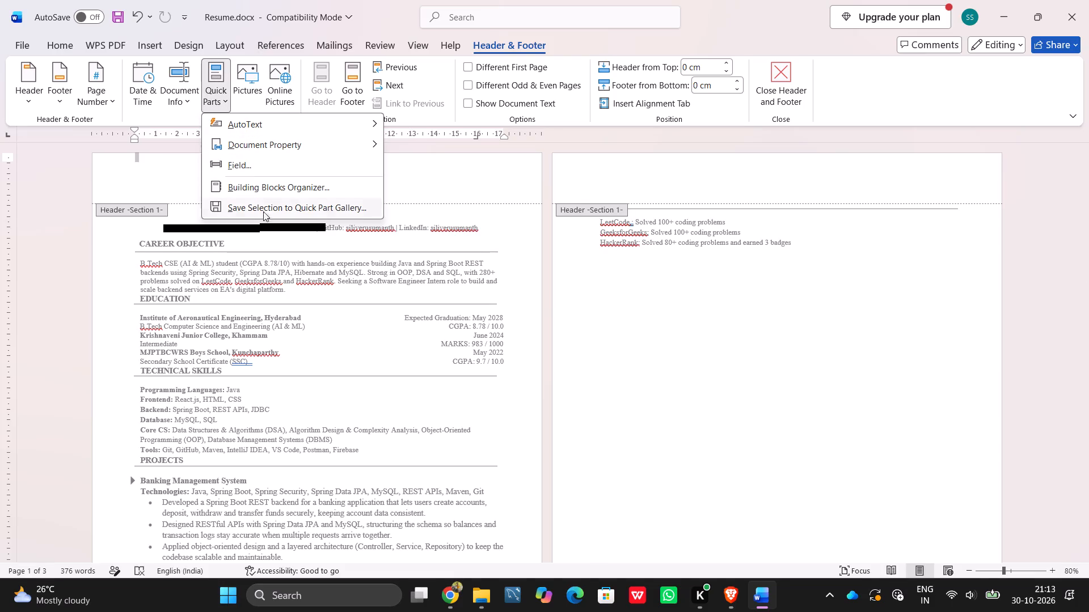
{"action": "left_click", "coordinate": [589, 279]}
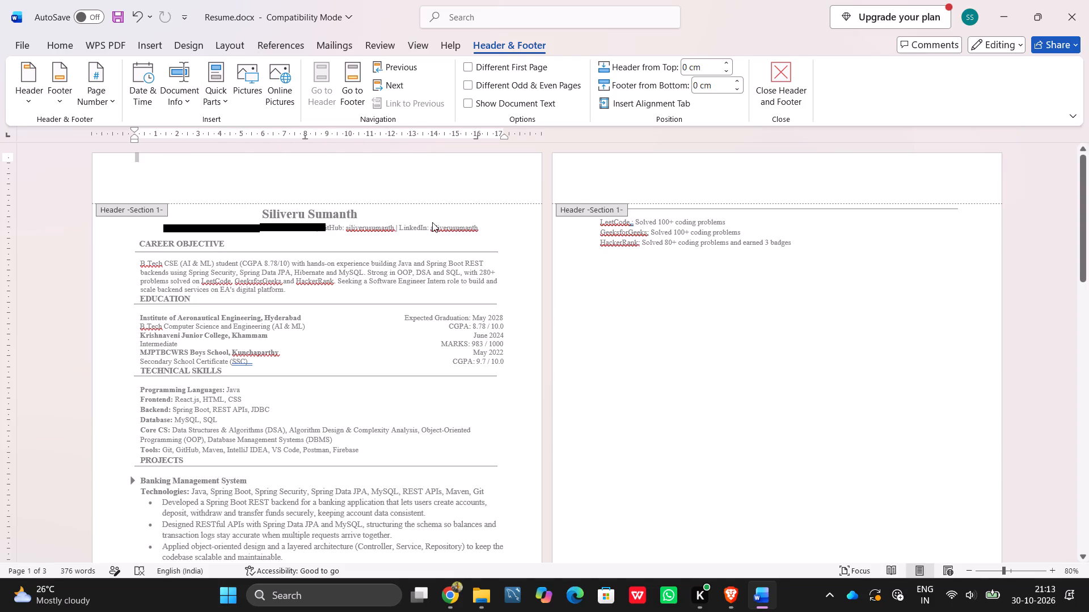
{"action": "left_click", "coordinate": [432, 222]}
{"action": "key", "text": "Escape"}
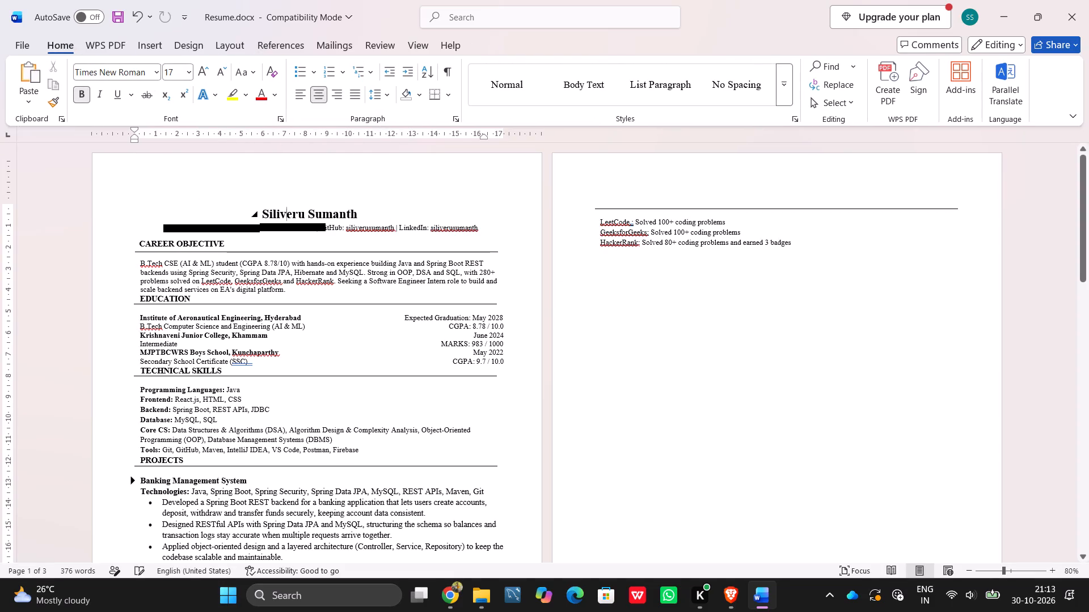
Copy the entire resume content, from the name heading through the HackerRank line under CODING PROFILES.
{"action": "left_click_drag", "start_coordinate": [261, 214], "coordinate": [782, 248]}
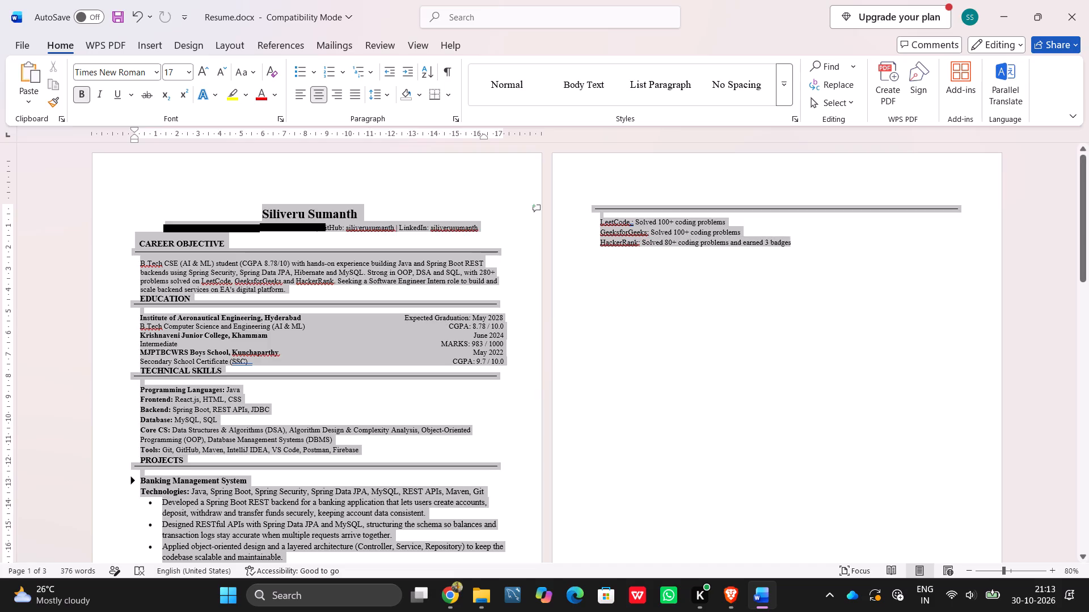
{"action": "left_click_drag", "start_coordinate": [782, 248], "coordinate": [802, 248]}
{"action": "key", "text": "ctrl+c"}
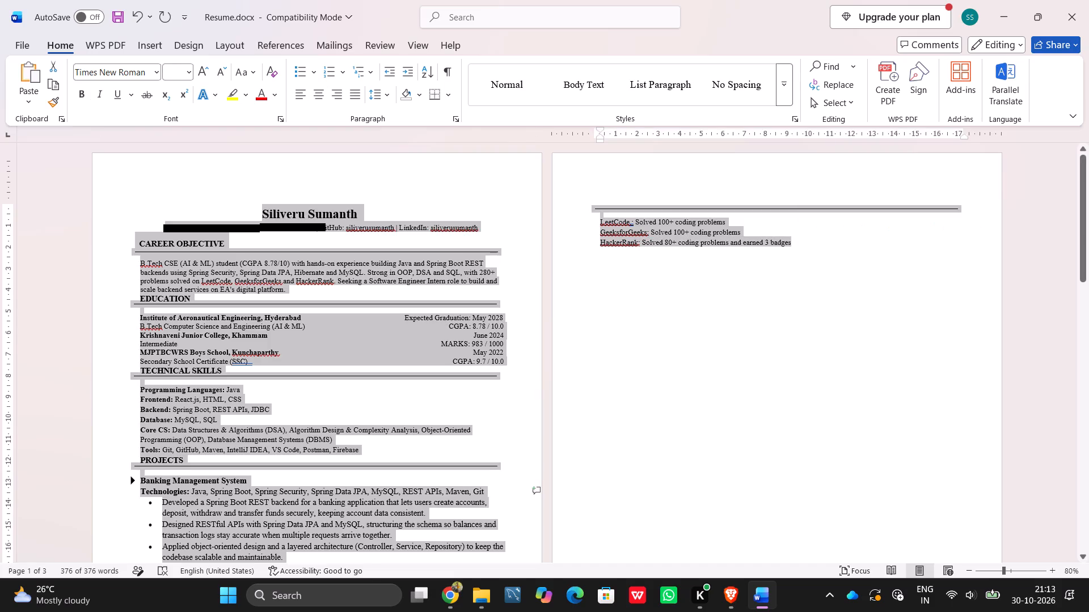
Create a new blank document with the cursor at its start.
{"action": "key", "text": "ctrl+n"}
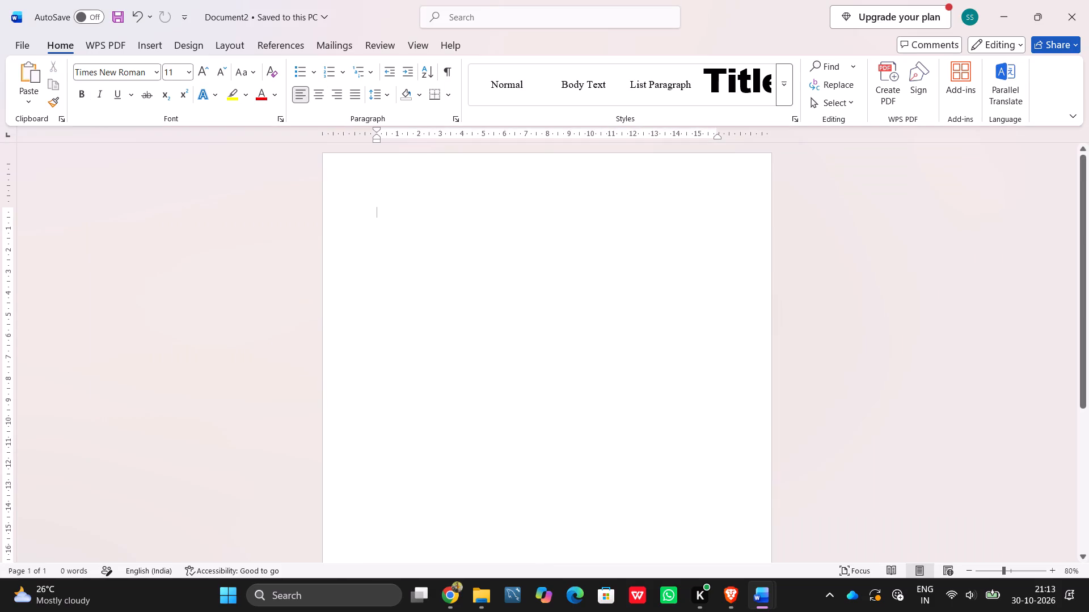
{"action": "key", "text": "BackSpace"}
{"action": "key", "text": "BackSpace"}
{"action": "key", "text": "BackSpace"}
{"action": "key", "text": "BackSpace"}
{"action": "key", "text": "BackSpace"}
{"action": "key", "text": "BackSpace"}
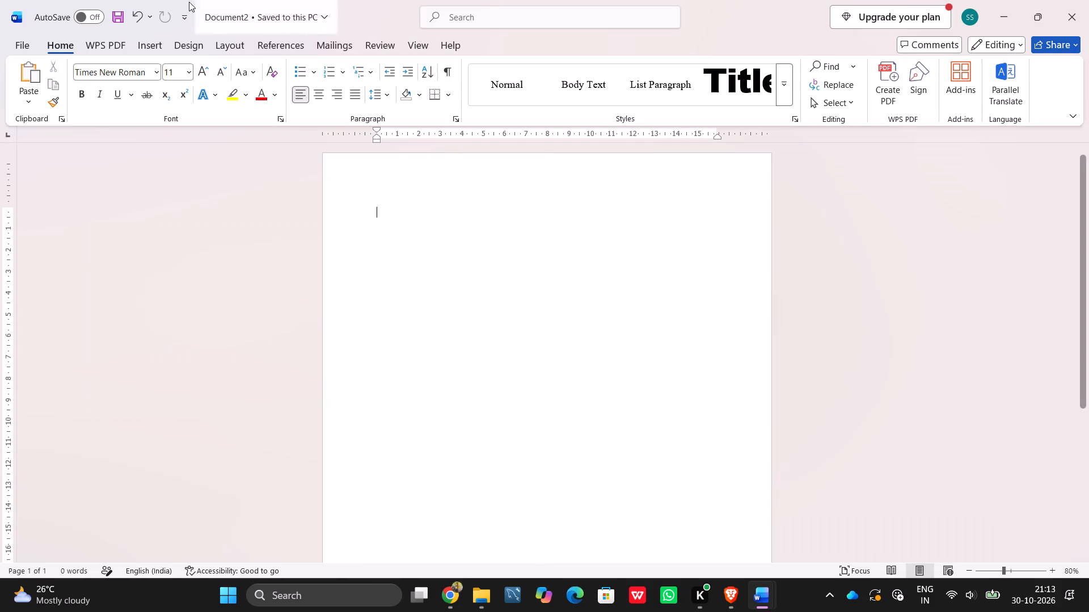
Create another new blank document with the cursor at its start.
{"action": "left_click", "coordinate": [28, 49]}
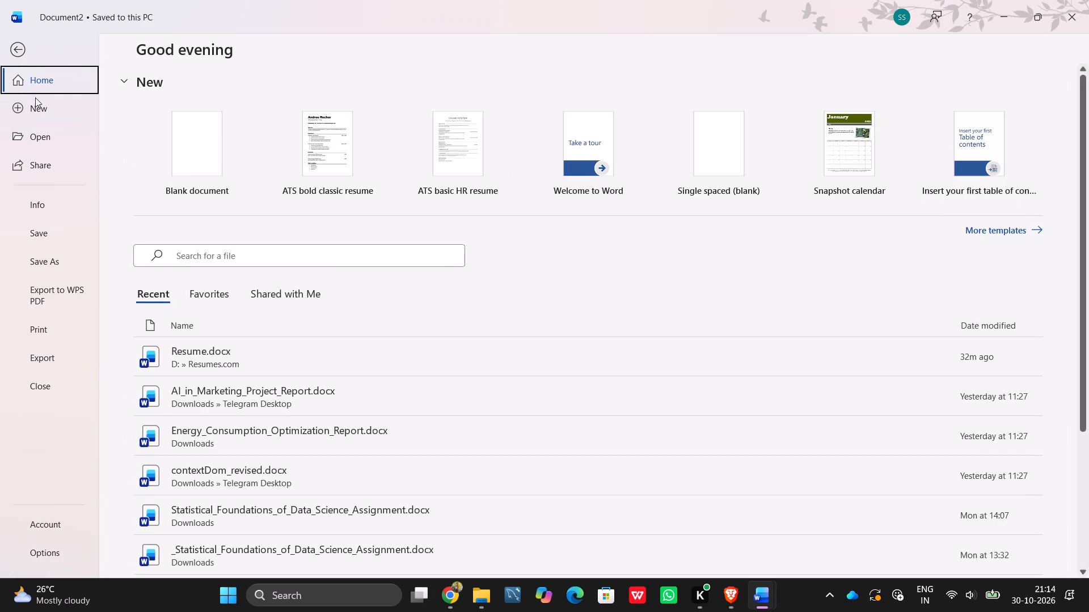
{"action": "left_click", "coordinate": [178, 171]}
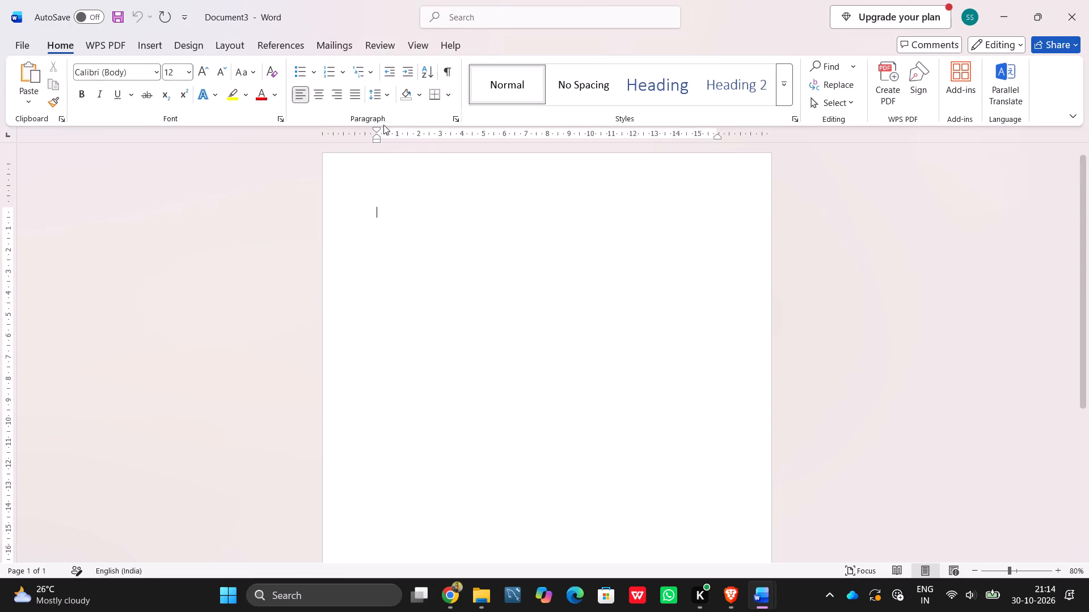
{"action": "left_click", "coordinate": [384, 190]}
{"action": "key", "text": "Up"}
{"action": "key", "text": "Up"}
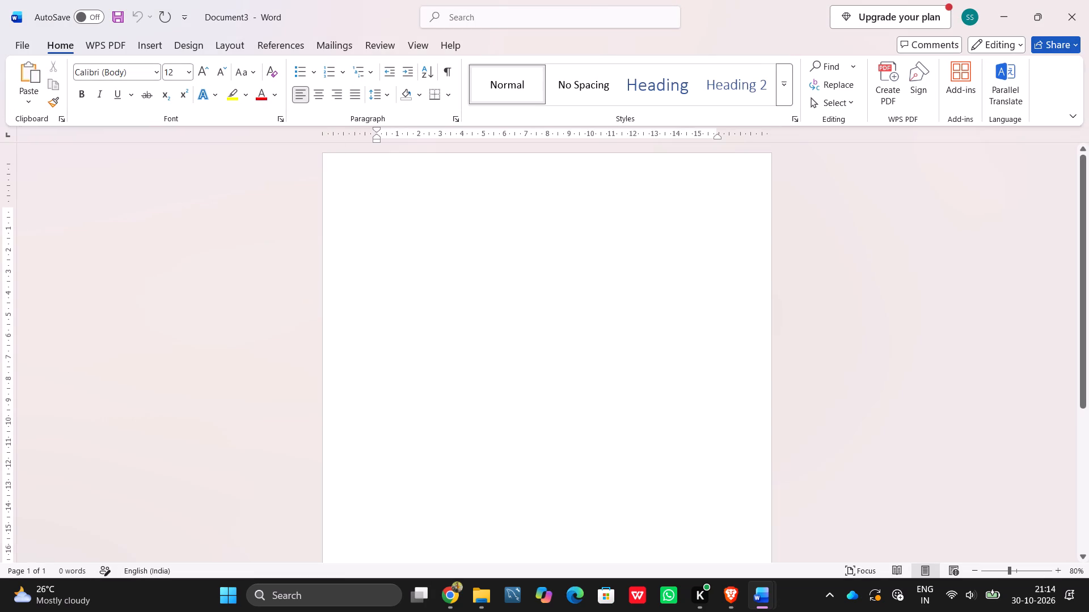
{"action": "key", "text": "Up"}
{"action": "key", "text": "Up"}
{"action": "key", "text": "Up"}
Open the new document's header for editing and remove the header.
{"action": "double_click", "coordinate": [377, 186]}
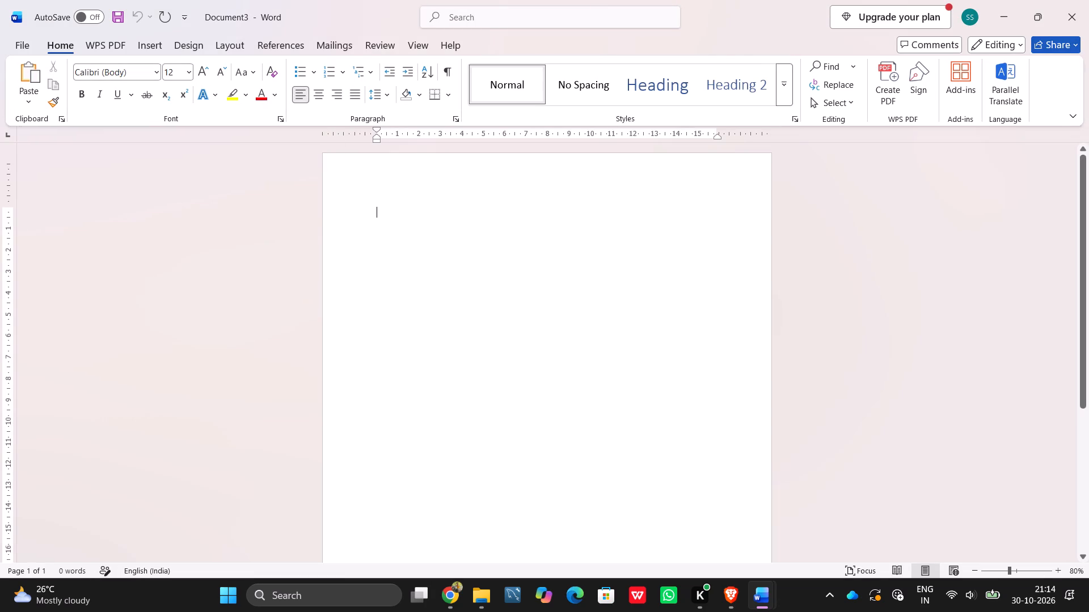
{"action": "left_click", "coordinate": [377, 186]}
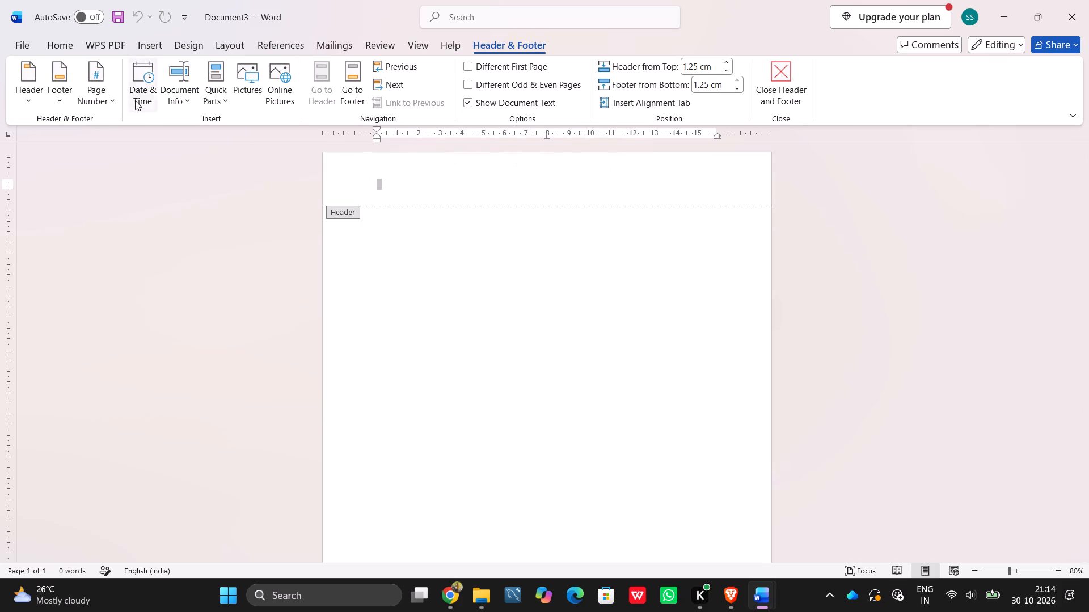
{"action": "left_click", "coordinate": [28, 104]}
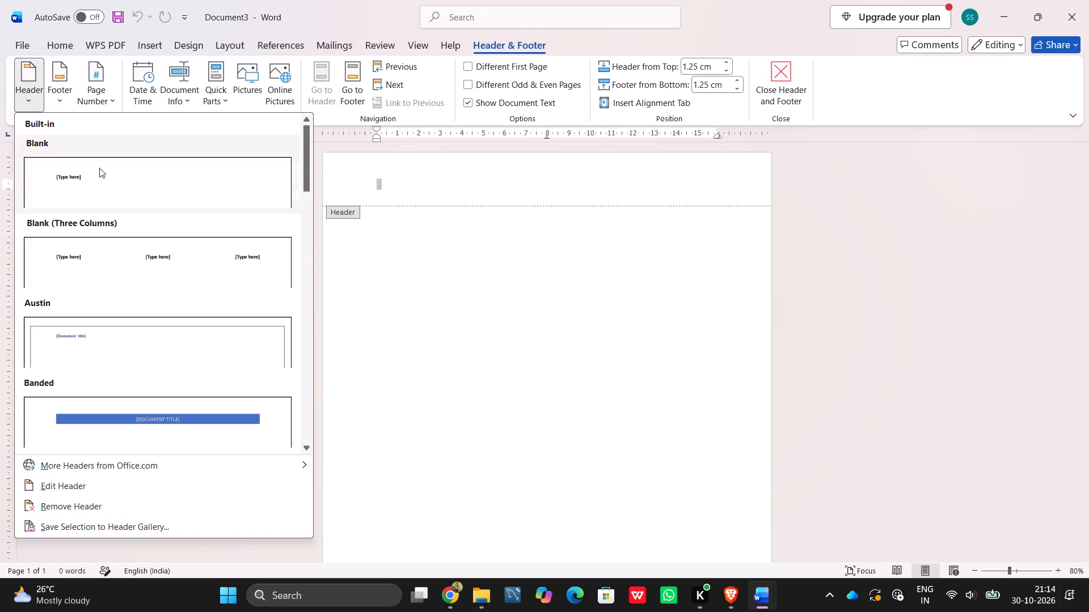
{"action": "scroll", "coordinate": [188, 360], "scroll_direction": "down", "scroll_amount": 5}
{"action": "left_click", "coordinate": [101, 509]}
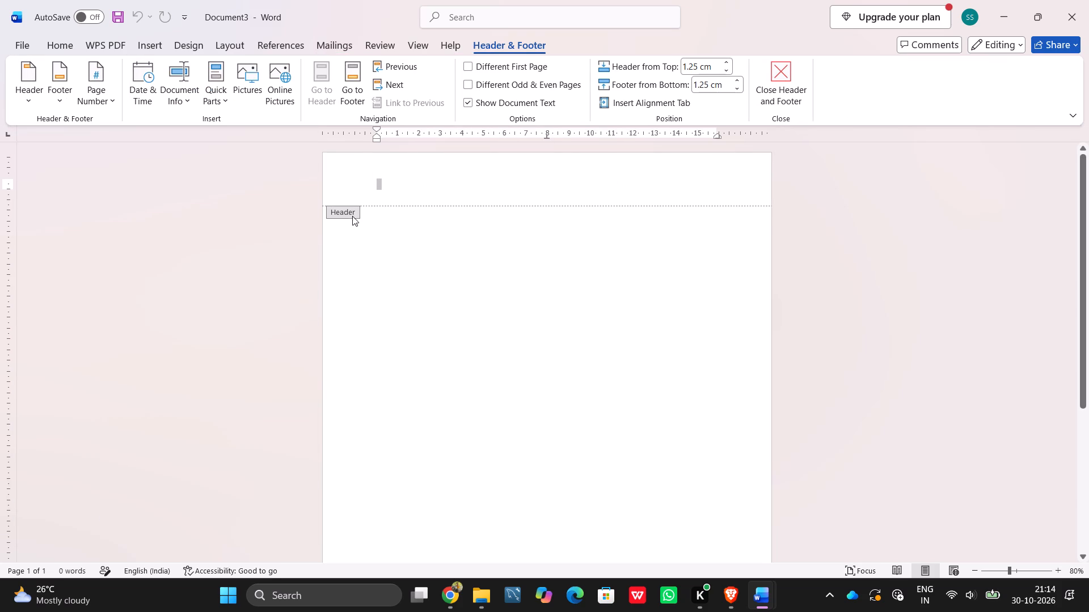
{"action": "left_click", "coordinate": [351, 211]}
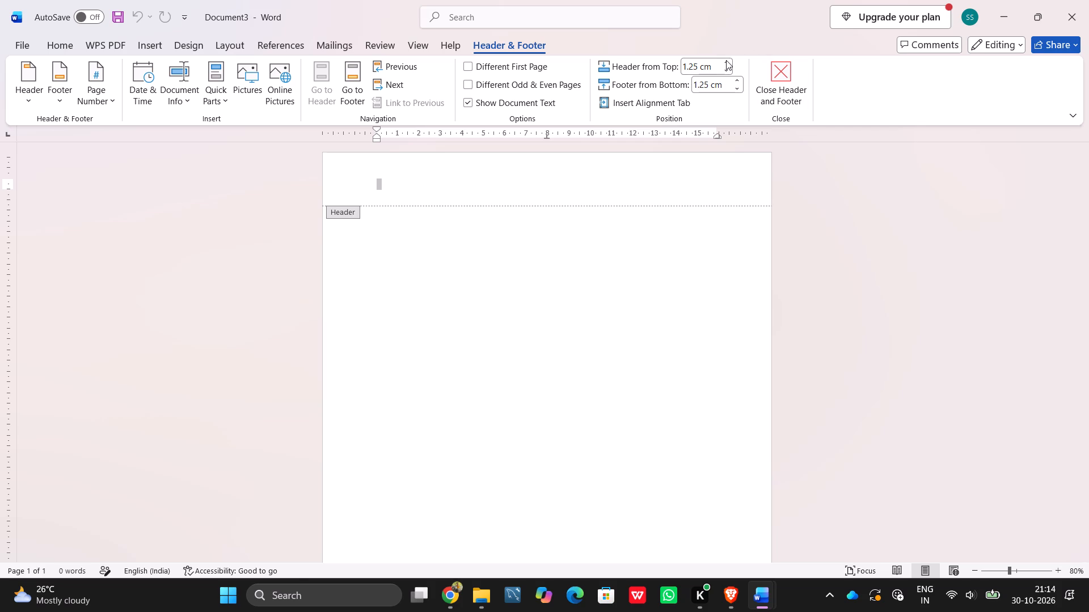
Set both the header's distance from the top and the footer's distance from the bottom to 0 cm.
{"action": "triple_click", "coordinate": [726, 60]}
{"action": "triple_click", "coordinate": [726, 60]}
{"action": "triple_click", "coordinate": [726, 60]}
{"action": "triple_click", "coordinate": [726, 60]}
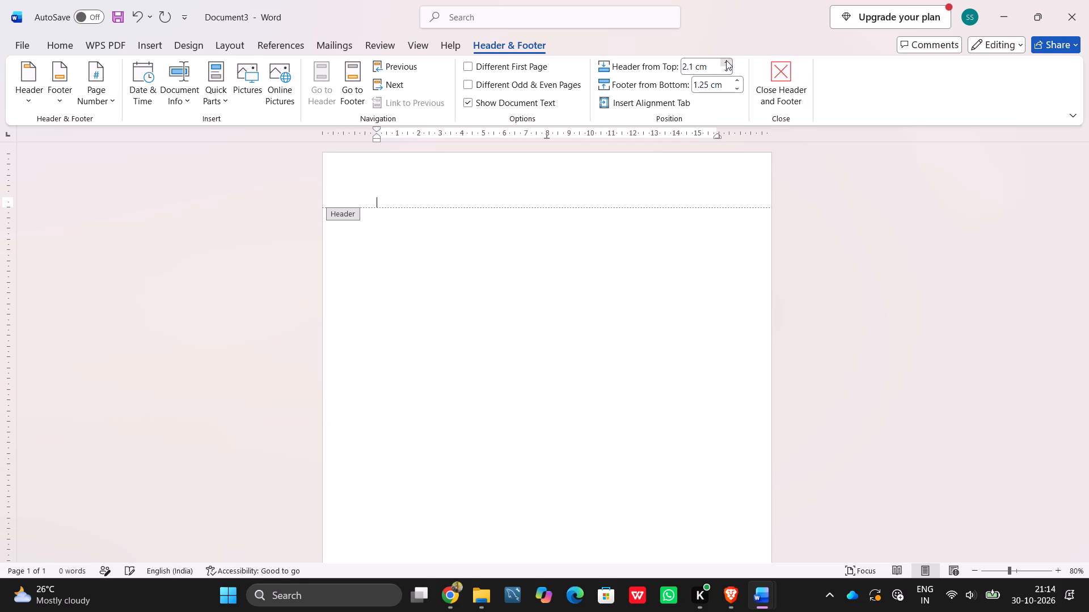
{"action": "double_click", "coordinate": [726, 60]}
{"action": "triple_click", "coordinate": [725, 70]}
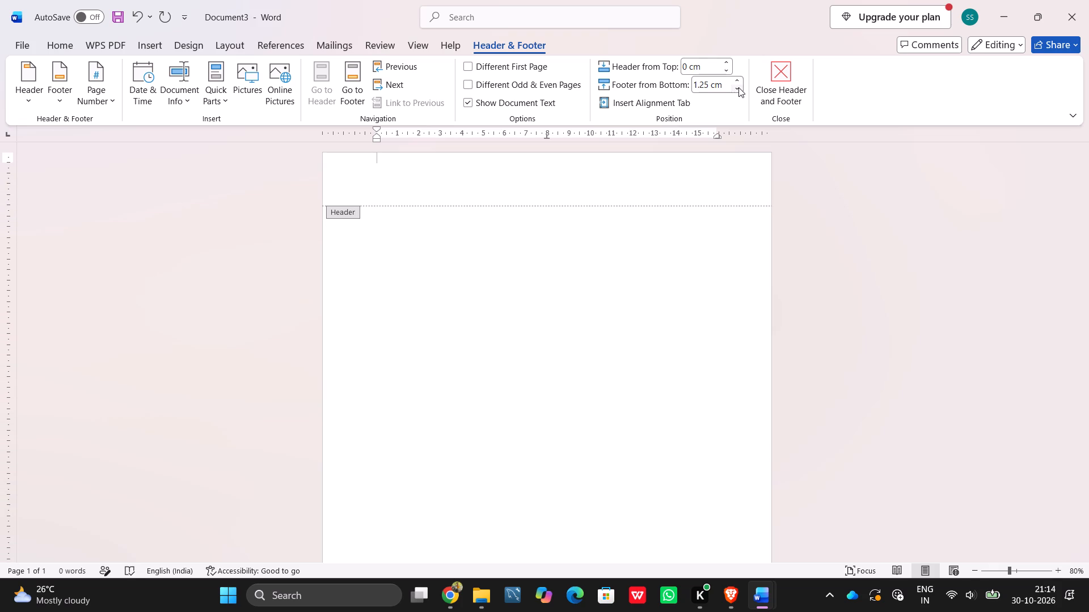
{"action": "triple_click", "coordinate": [738, 87]}
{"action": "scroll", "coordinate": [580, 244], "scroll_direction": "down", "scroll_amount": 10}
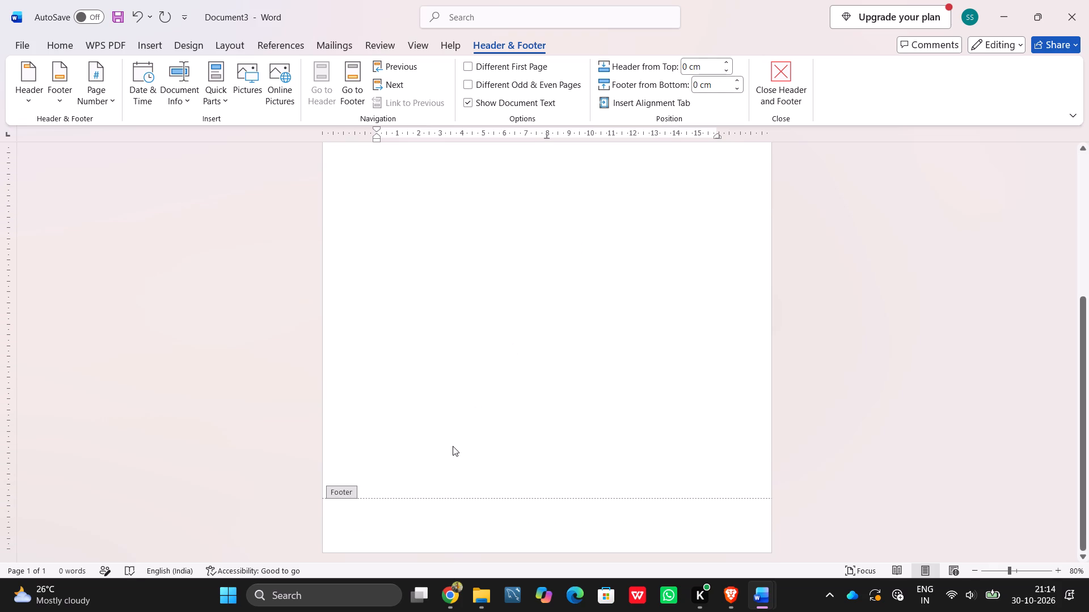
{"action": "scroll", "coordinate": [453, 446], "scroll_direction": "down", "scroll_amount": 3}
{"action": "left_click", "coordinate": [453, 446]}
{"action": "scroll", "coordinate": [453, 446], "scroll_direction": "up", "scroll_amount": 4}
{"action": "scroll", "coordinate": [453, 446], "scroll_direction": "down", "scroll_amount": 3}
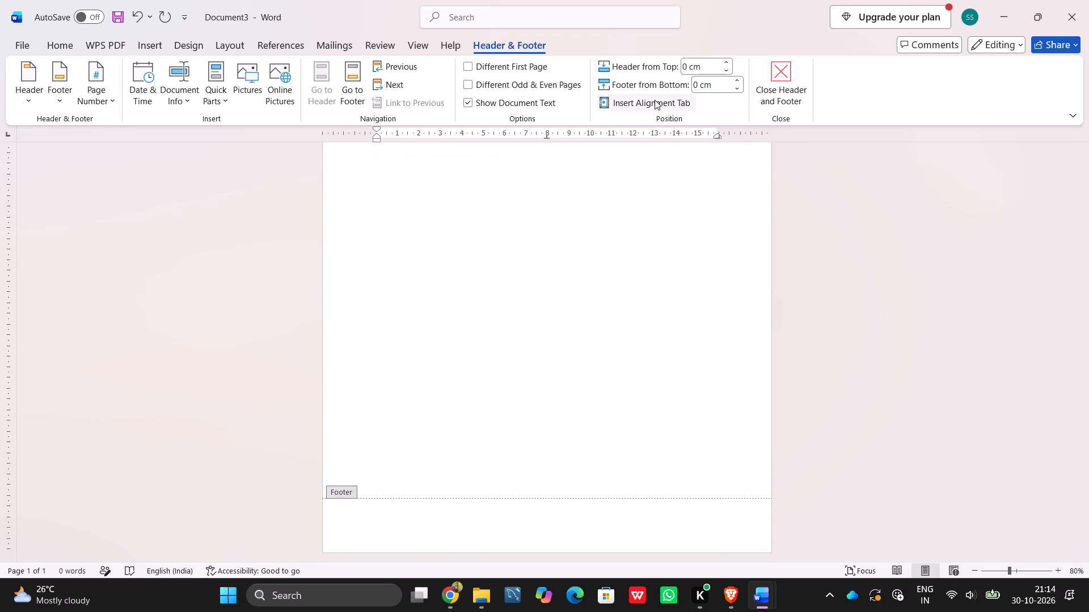
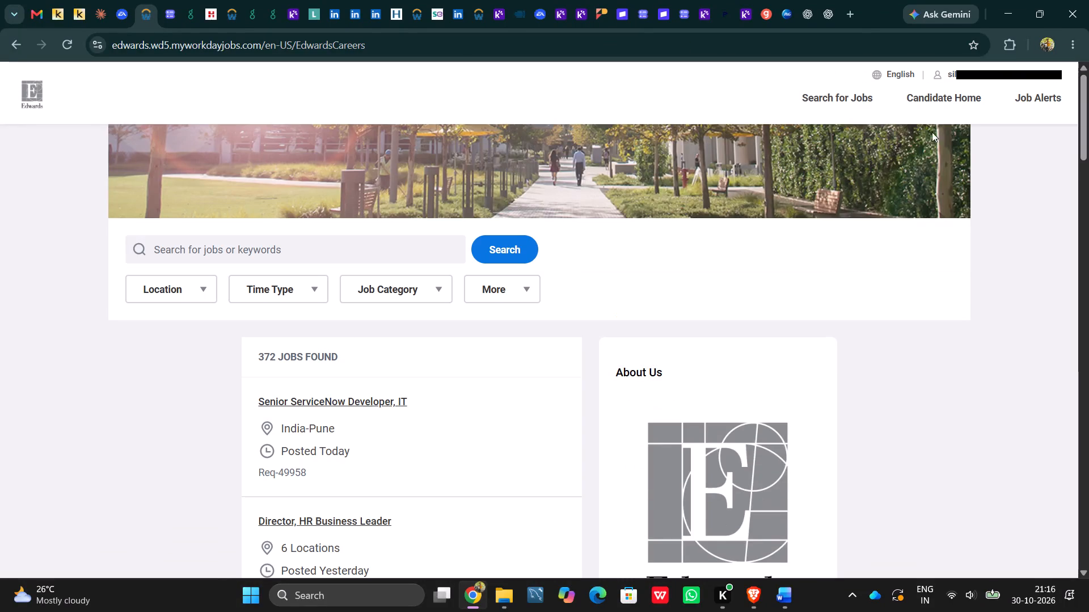
Check My Applications in Candidate Home on the Edwards careers site and return to the job search.
{"action": "left_click", "coordinate": [930, 101]}
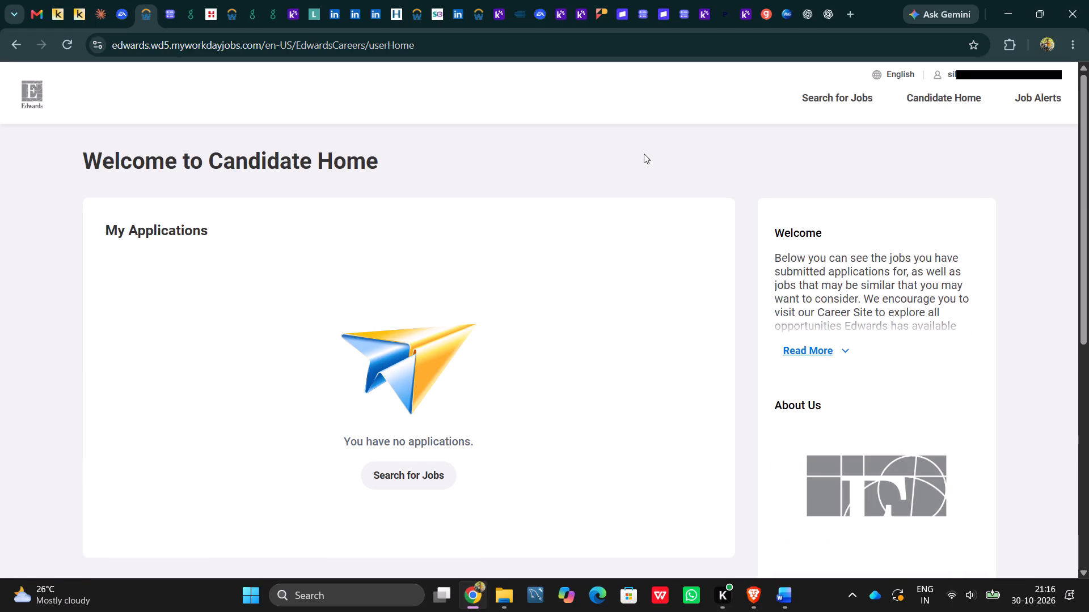
{"action": "scroll", "coordinate": [427, 327], "scroll_direction": "down", "scroll_amount": 2}
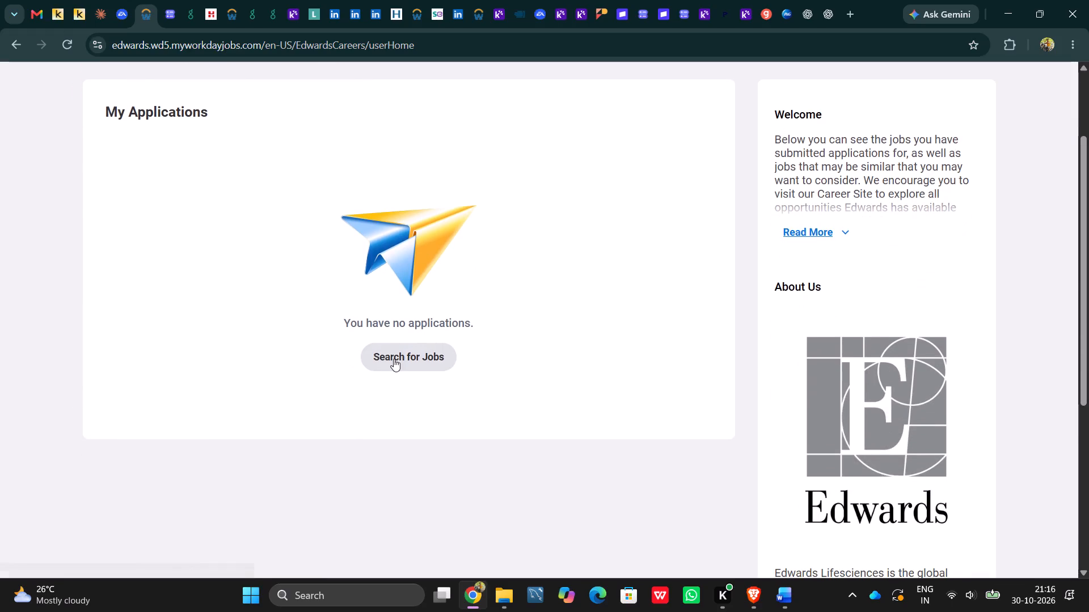
{"action": "left_click", "coordinate": [394, 359]}
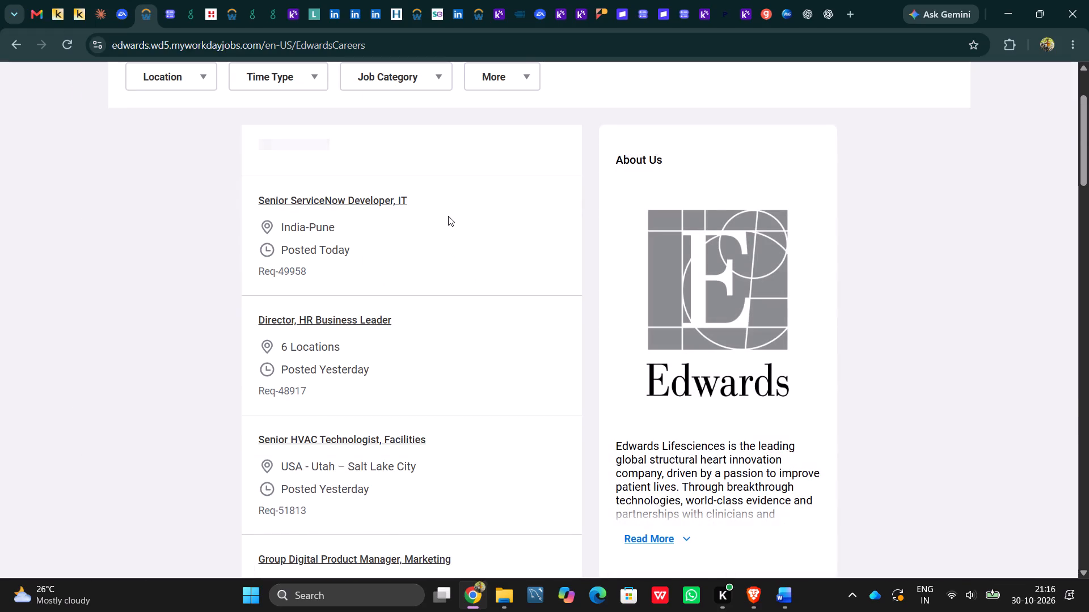
Search the Edwards job listings for "intern" and look through the roles returned.
{"action": "left_click", "coordinate": [273, 136]}
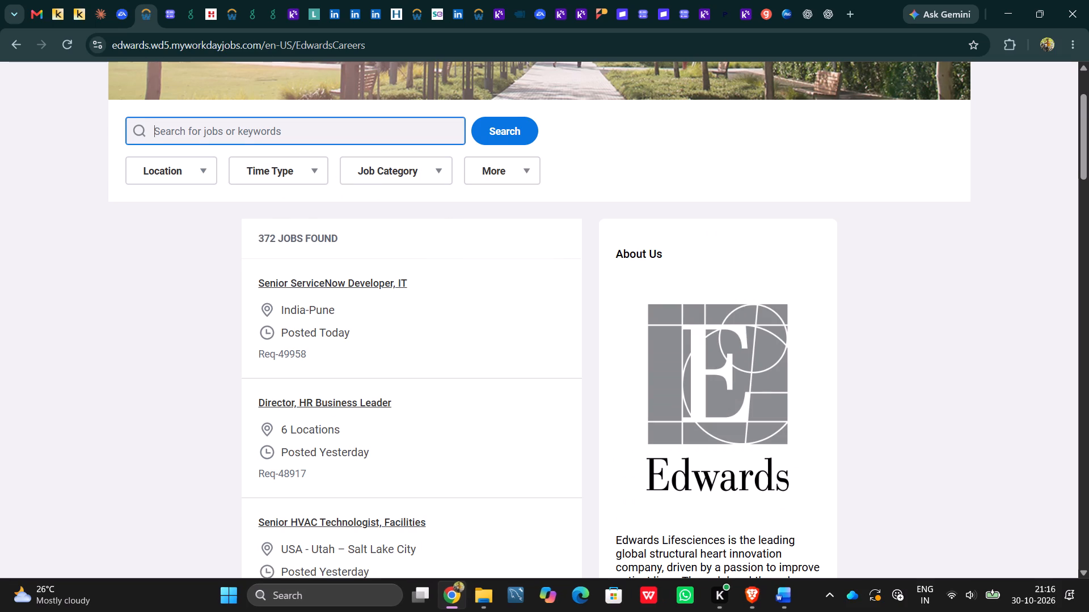
{"action": "type", "text": "intern"}
{"action": "key", "text": "Return"}
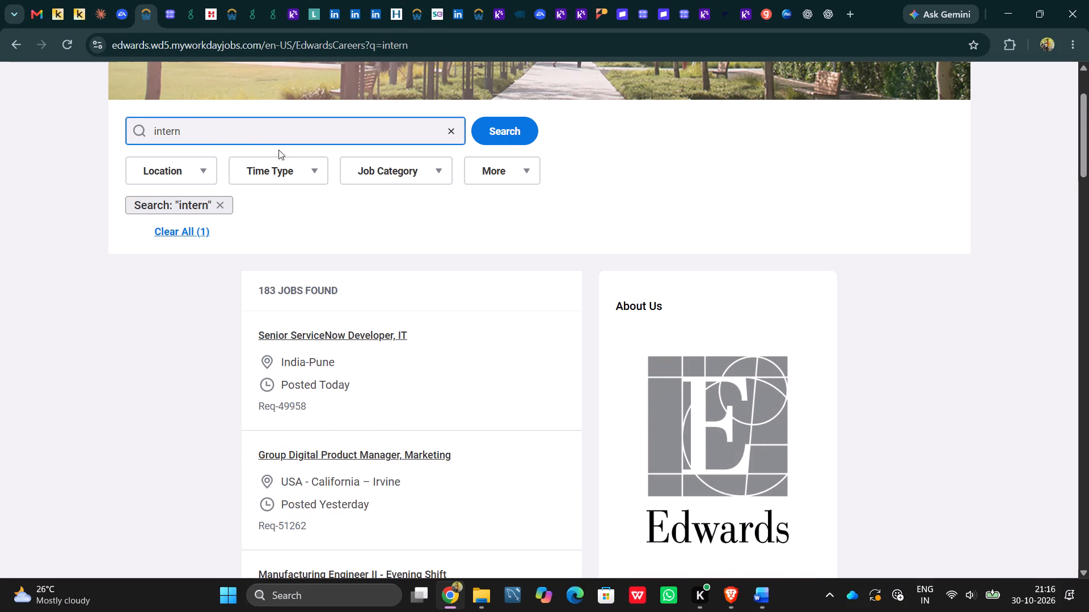
{"action": "scroll", "coordinate": [339, 231], "scroll_direction": "down", "scroll_amount": 5}
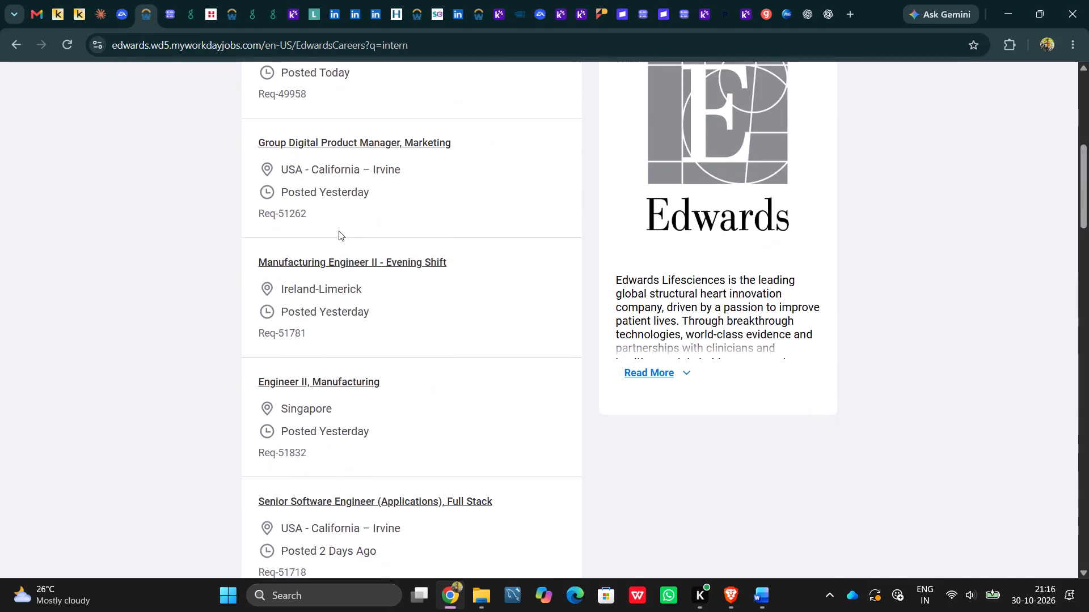
{"action": "scroll", "coordinate": [339, 231], "scroll_direction": "down", "scroll_amount": 10}
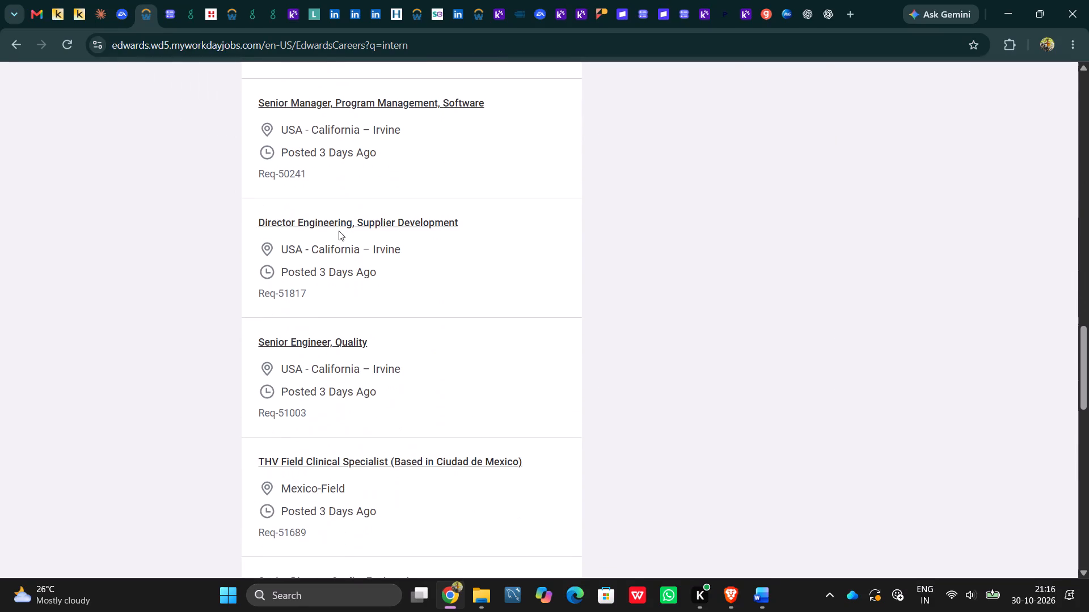
{"action": "scroll", "coordinate": [339, 231], "scroll_direction": "up", "scroll_amount": 13}
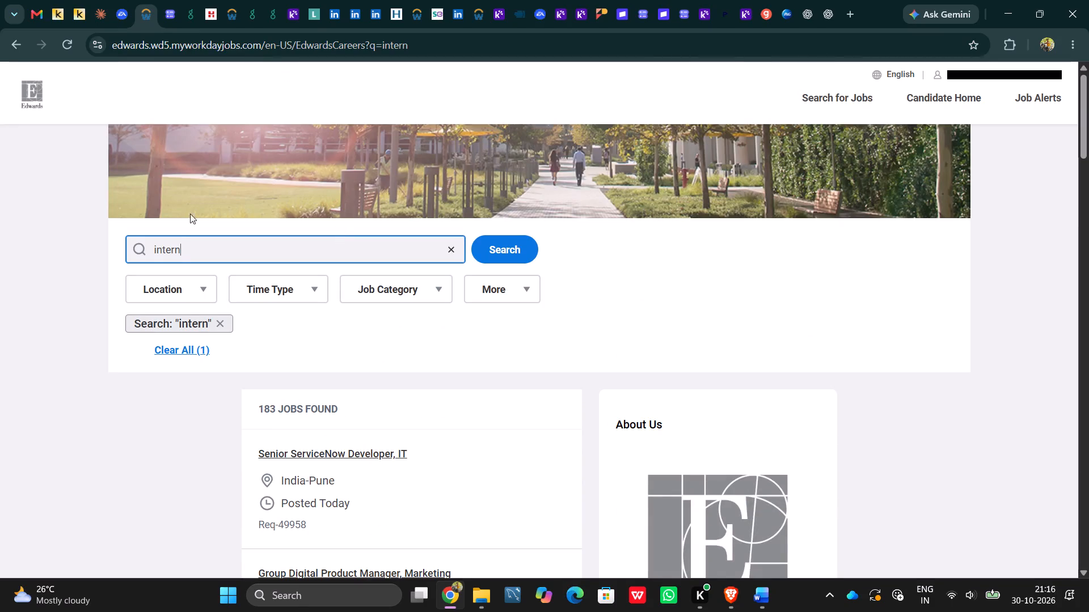
Close the Edwards careers tab and the "SDE Intern - Submission Form" tab.
{"action": "left_click", "coordinate": [149, 14]}
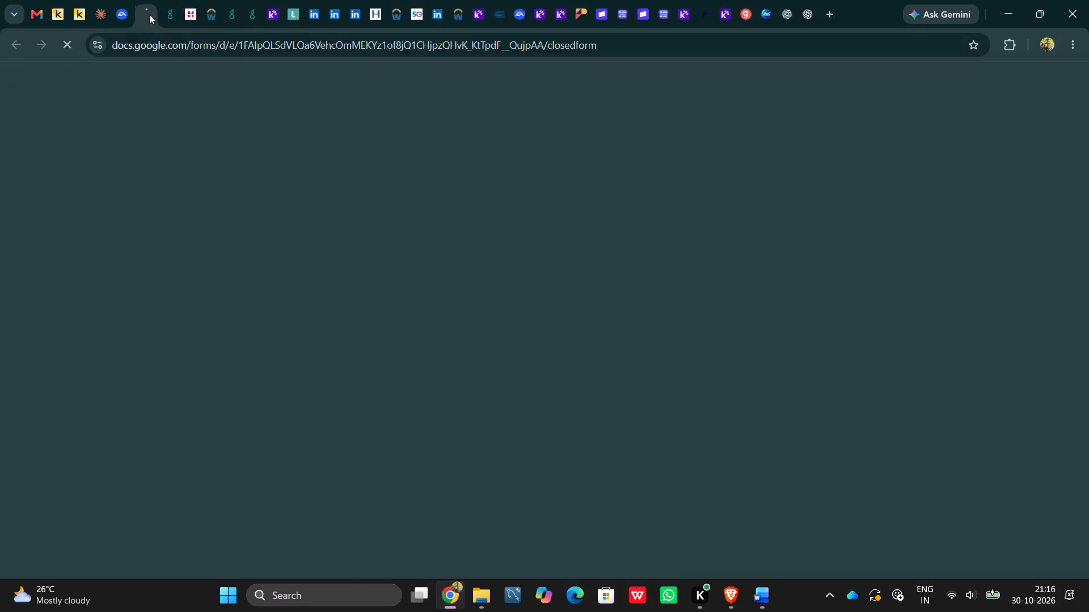
{"action": "left_click", "coordinate": [198, 258]}
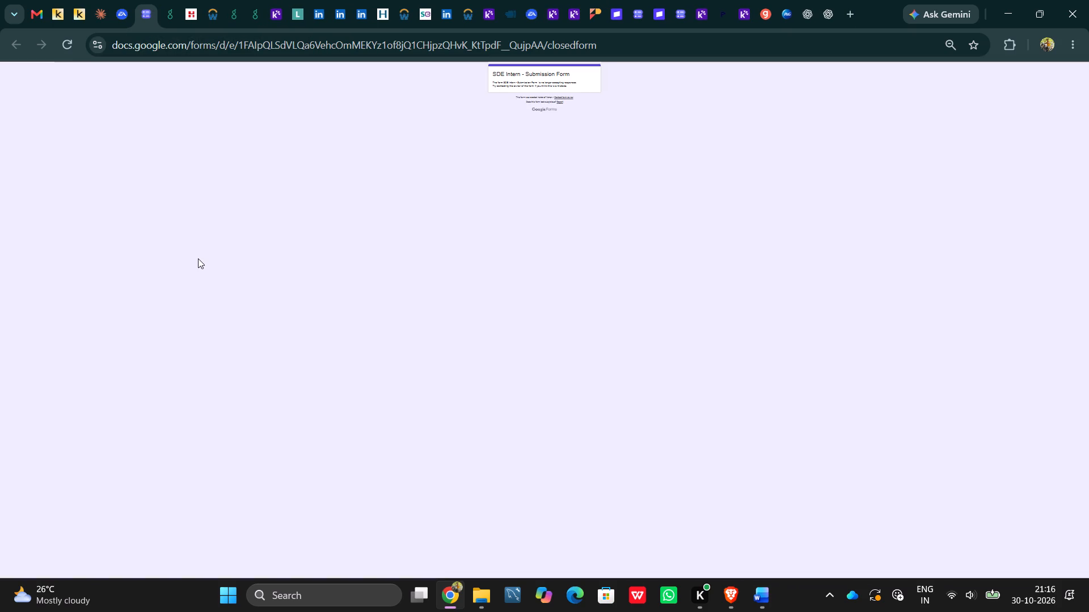
{"action": "left_click", "coordinate": [149, 12]}
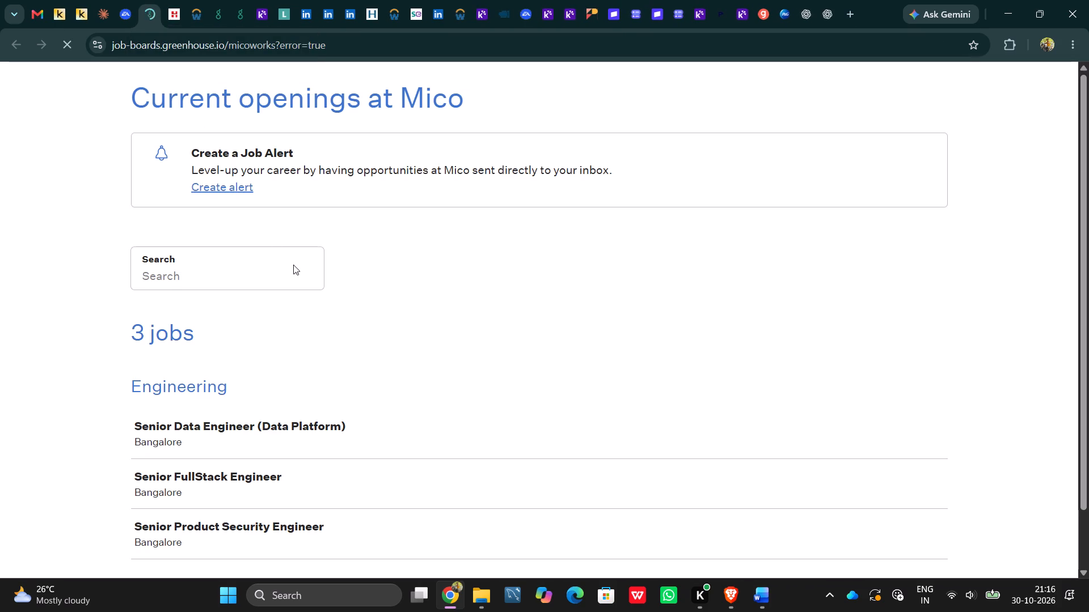
Look over the current openings at Mico, search them for "intern" and reload the page.
{"action": "scroll", "coordinate": [293, 265], "scroll_direction": "down", "scroll_amount": 1}
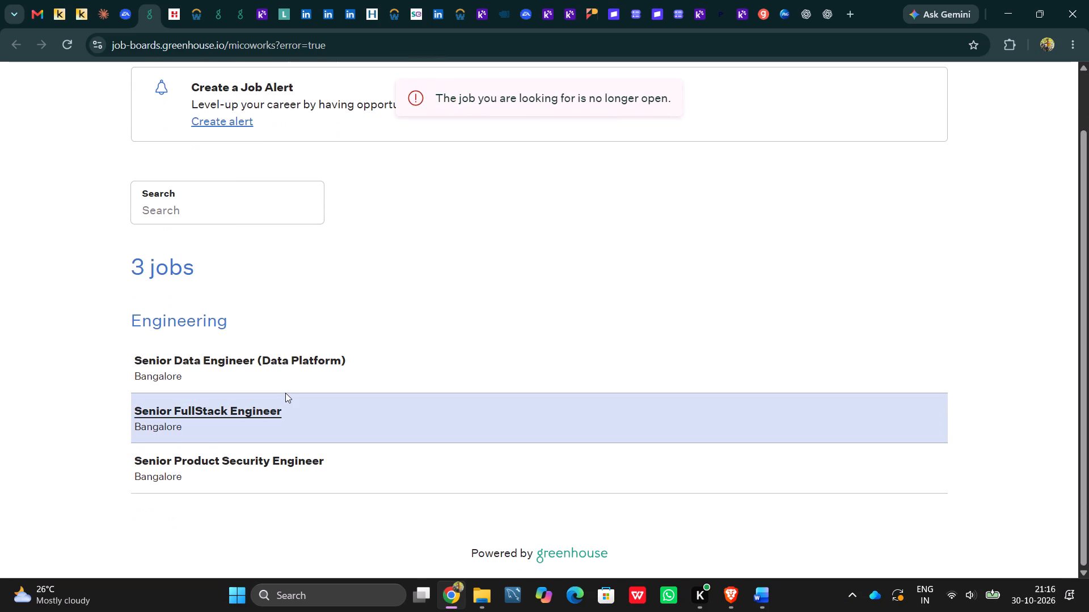
{"action": "scroll", "coordinate": [285, 393], "scroll_direction": "up", "scroll_amount": 1}
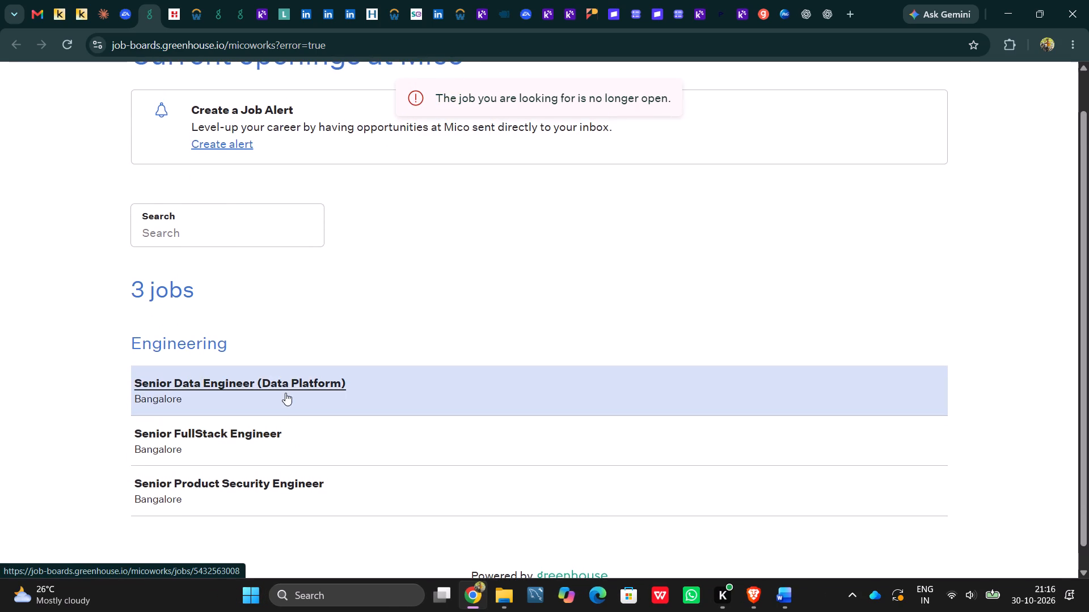
{"action": "scroll", "coordinate": [285, 393], "scroll_direction": "up", "scroll_amount": 2}
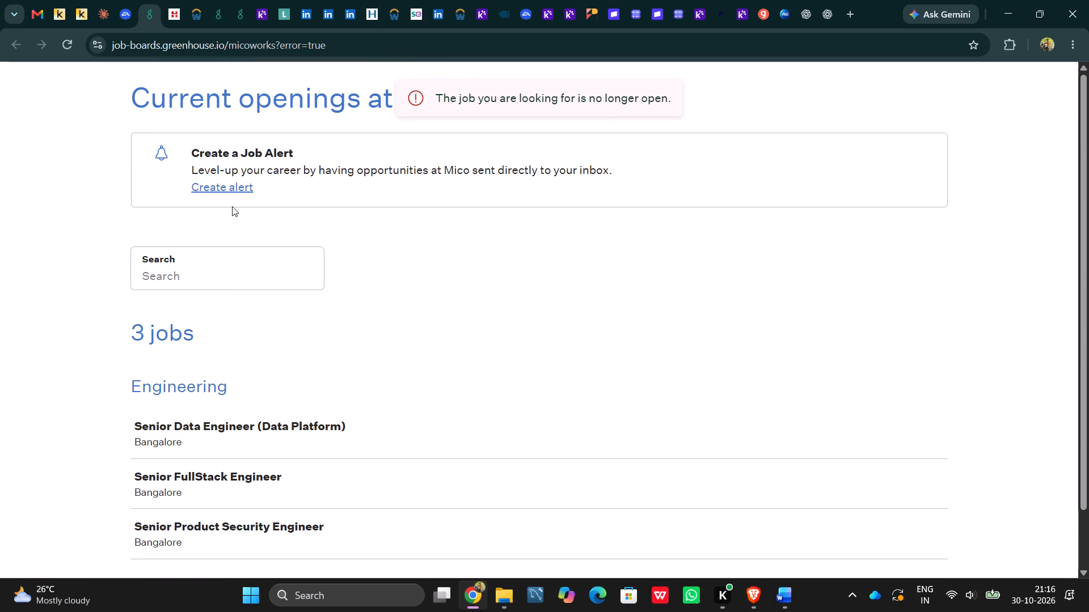
{"action": "left_click", "coordinate": [206, 251]}
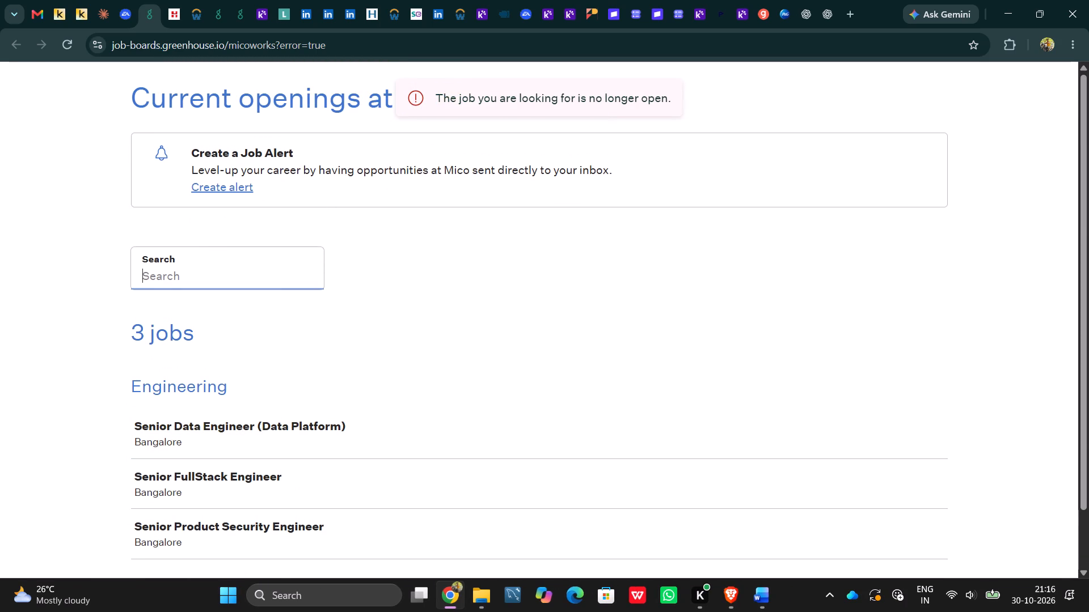
{"action": "type", "text": "intern"}
{"action": "key", "text": "Return"}
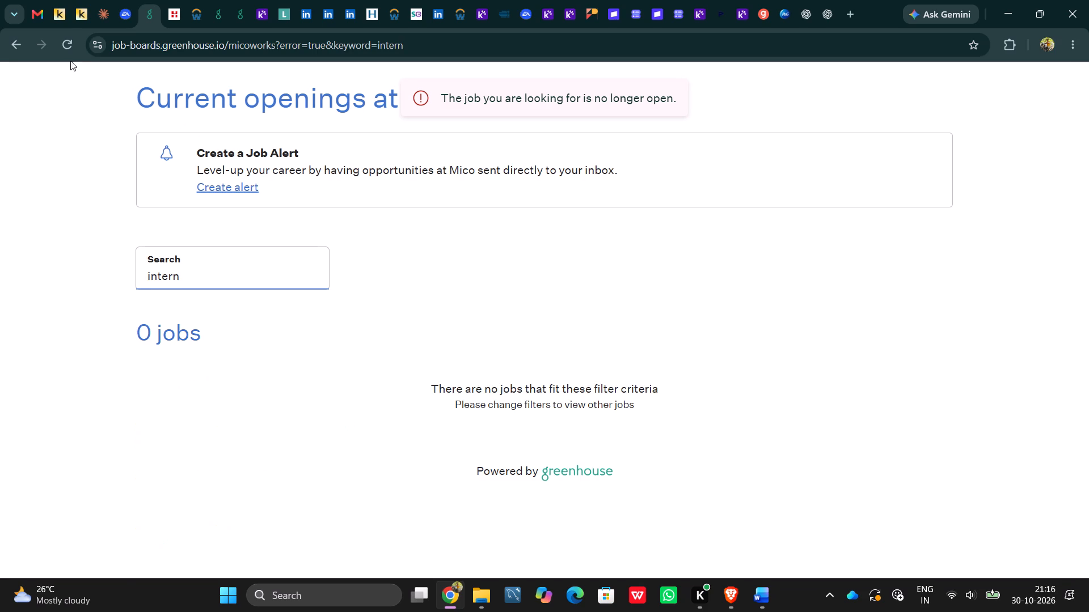
{"action": "left_click", "coordinate": [69, 47]}
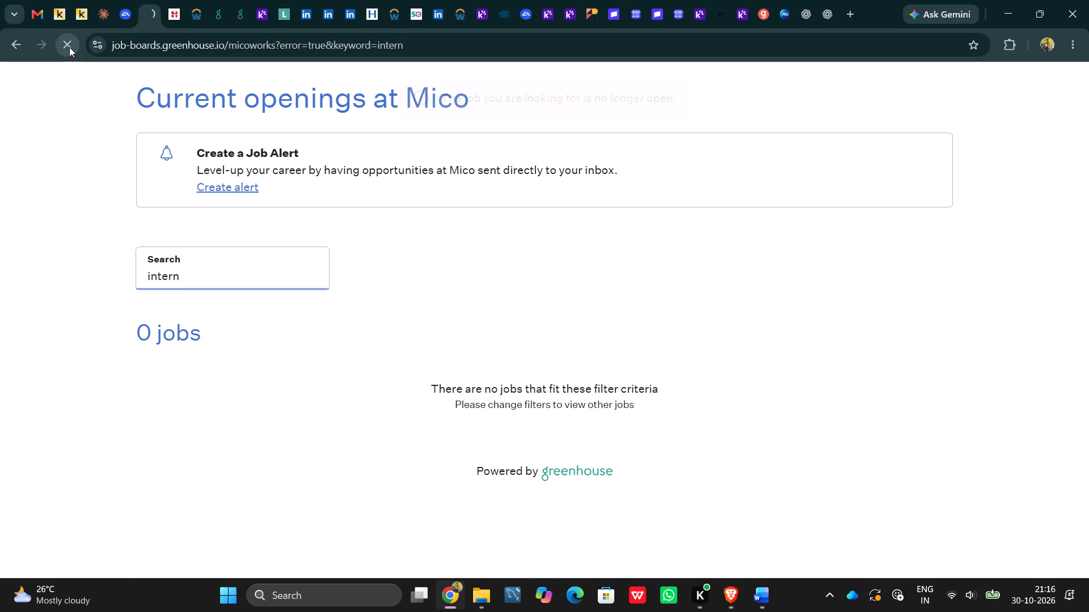
Close the Mico job board tab.
{"action": "left_click", "coordinate": [152, 15]}
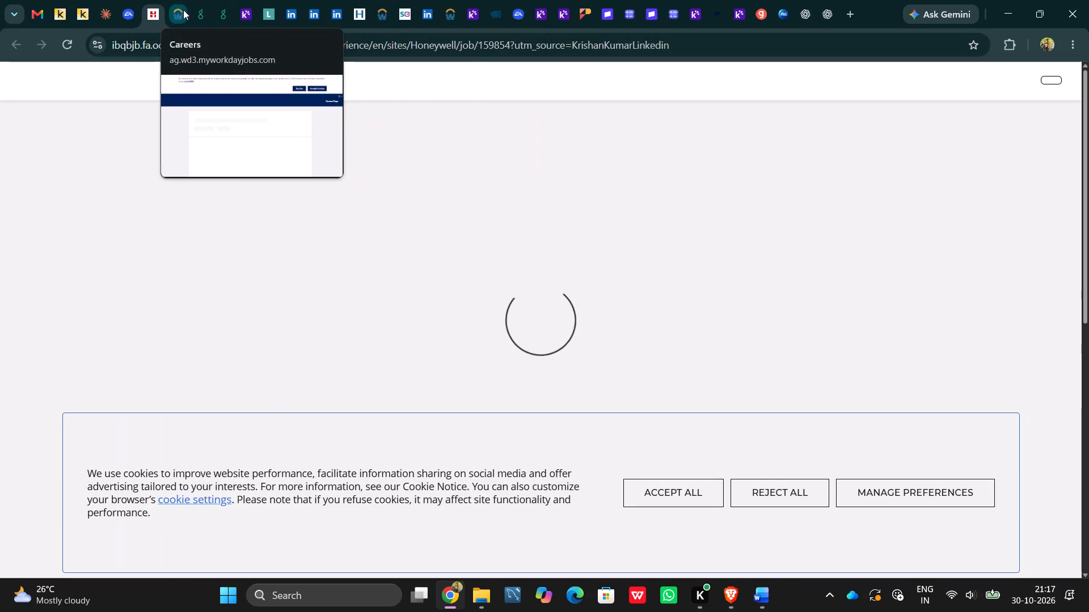
Reject all cookies on the Honeywell Technologies careers page and open its general jobs listing.
{"action": "left_click", "coordinate": [807, 497]}
{"action": "scroll", "coordinate": [533, 359], "scroll_direction": "down", "scroll_amount": 1}
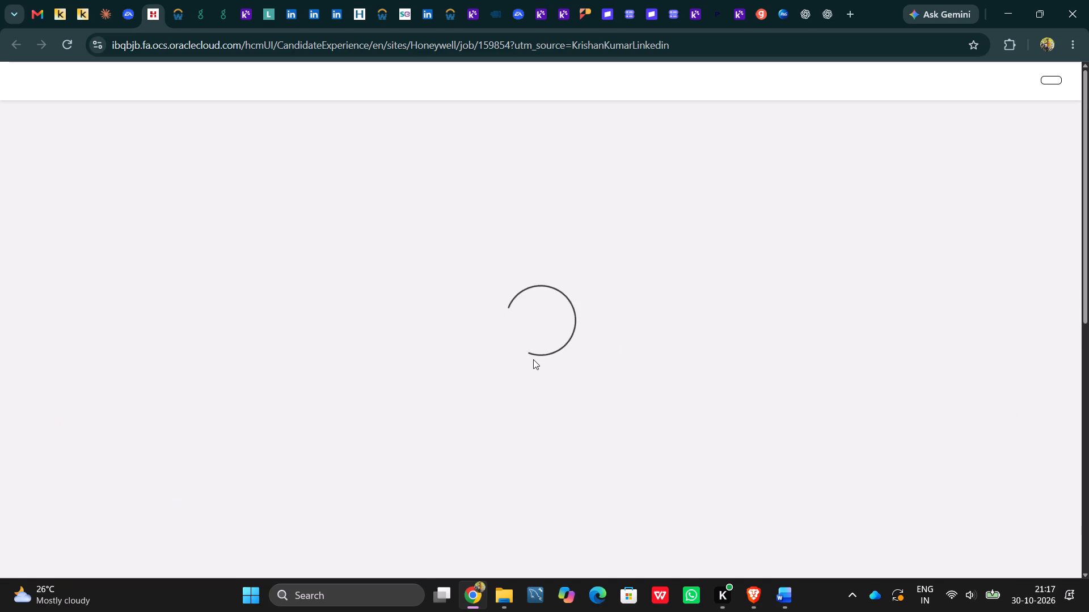
{"action": "scroll", "coordinate": [533, 359], "scroll_direction": "down", "scroll_amount": 1}
{"action": "scroll", "coordinate": [533, 359], "scroll_direction": "up", "scroll_amount": 3}
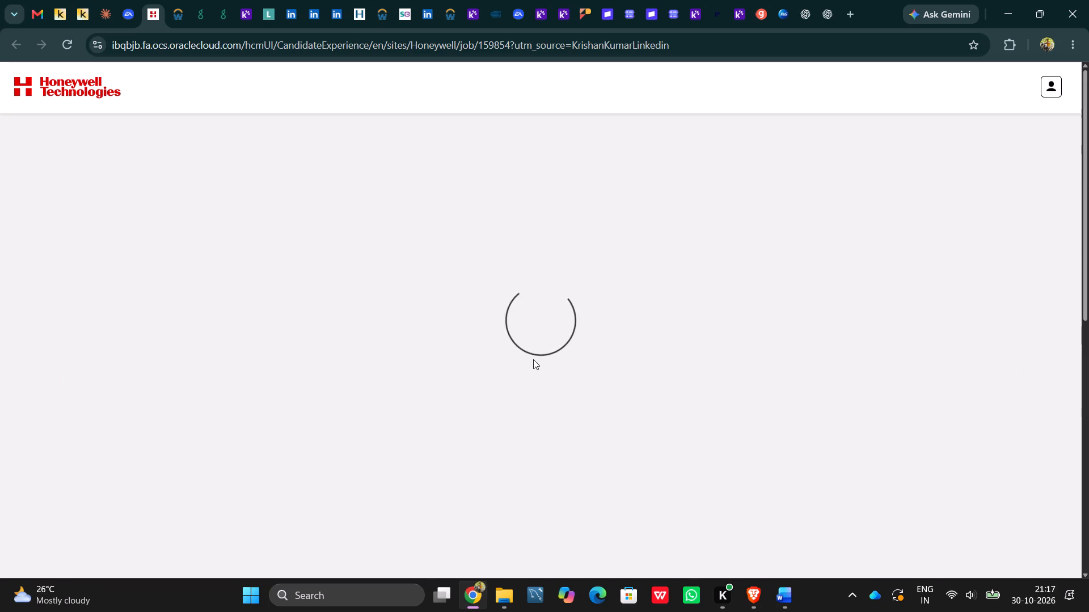
{"action": "left_click", "coordinate": [547, 426]}
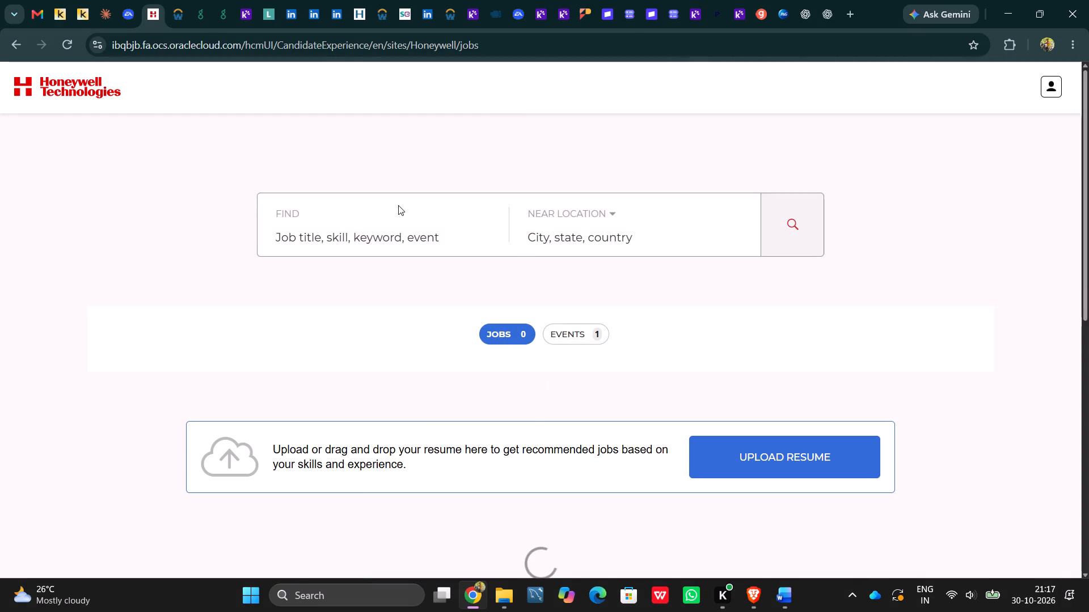
Search the Honeywell job listings for "intern" without a location.
{"action": "left_click", "coordinate": [398, 205]}
{"action": "left_click", "coordinate": [382, 226]}
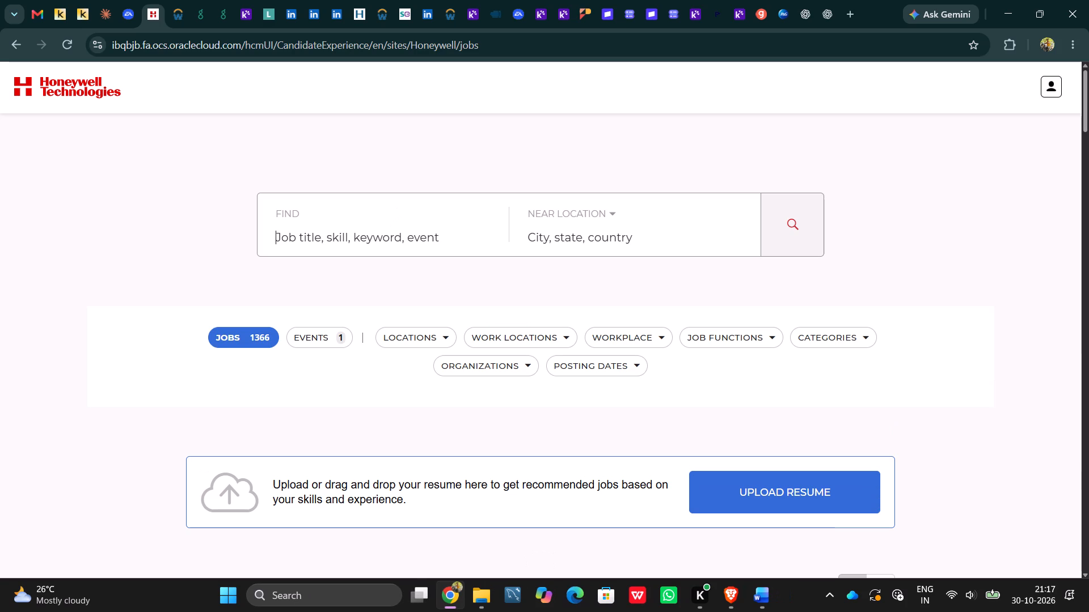
{"action": "type", "text": "inter"}
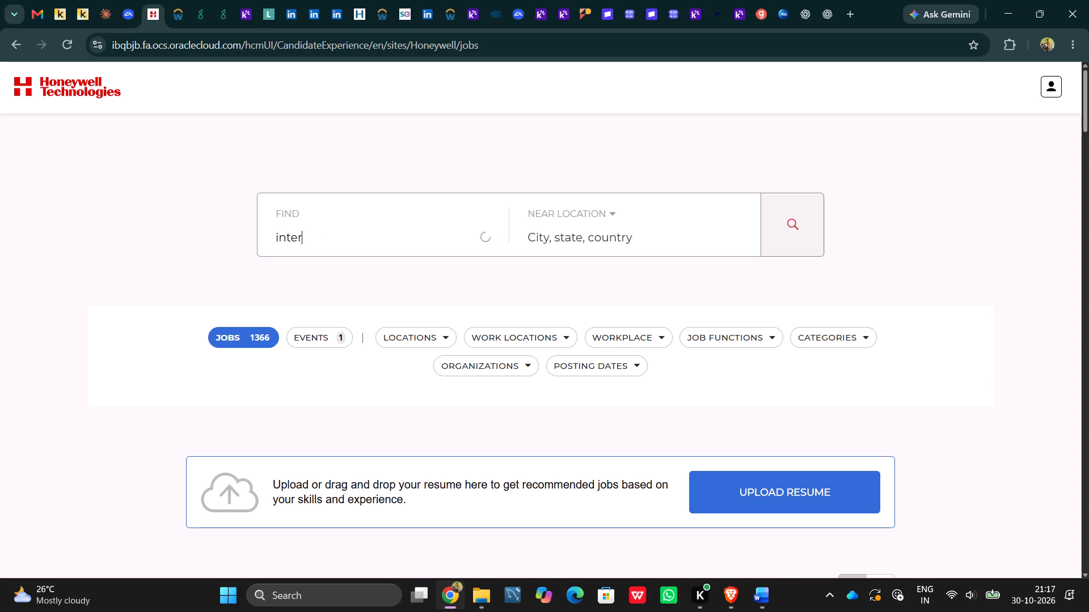
{"action": "key", "text": "n"}
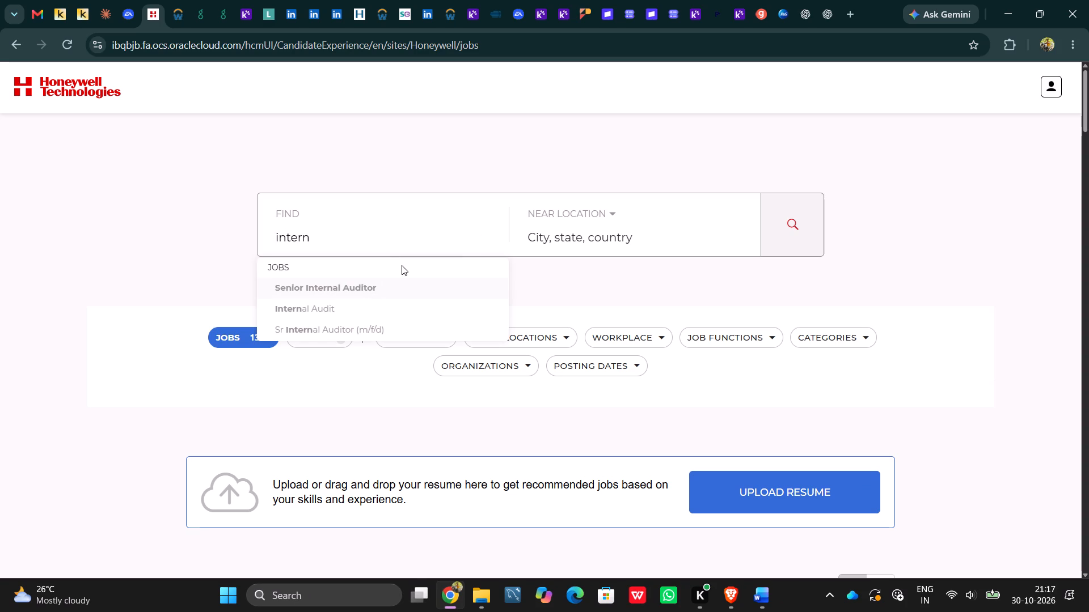
{"action": "left_click", "coordinate": [786, 219]}
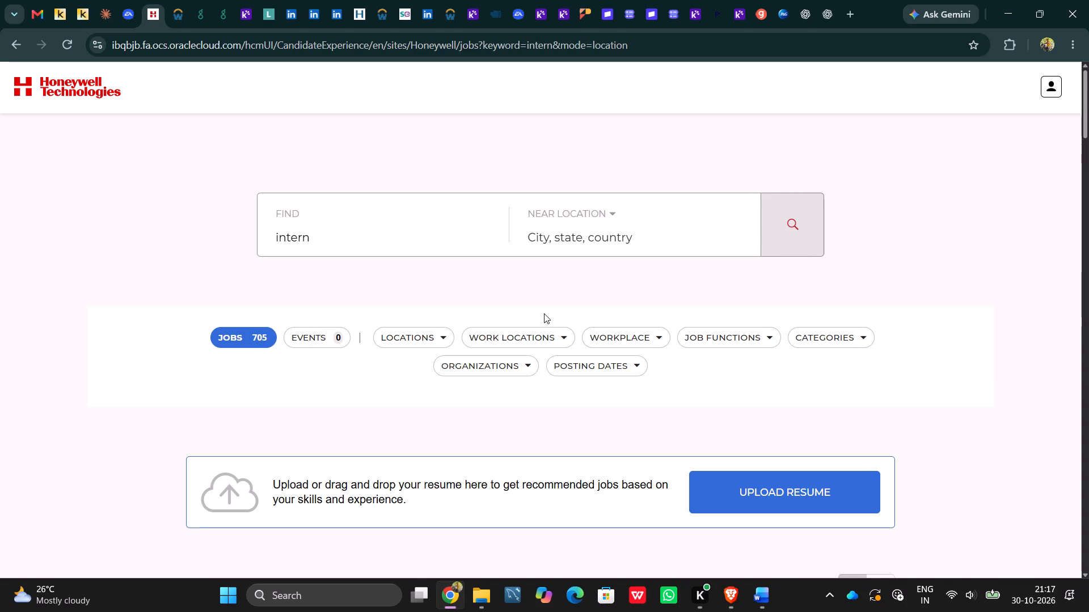
Look through the worldwide Honeywell intern listings, checking role titles and locations for suitable internships.
{"action": "scroll", "coordinate": [544, 313], "scroll_direction": "down", "scroll_amount": 4}
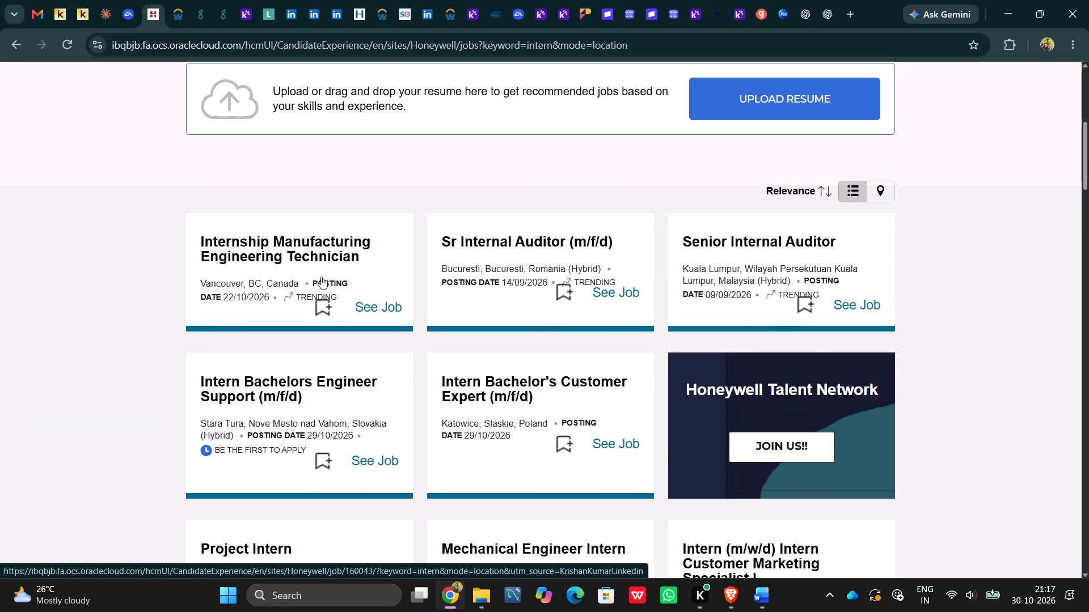
{"action": "scroll", "coordinate": [321, 277], "scroll_direction": "down", "scroll_amount": 1}
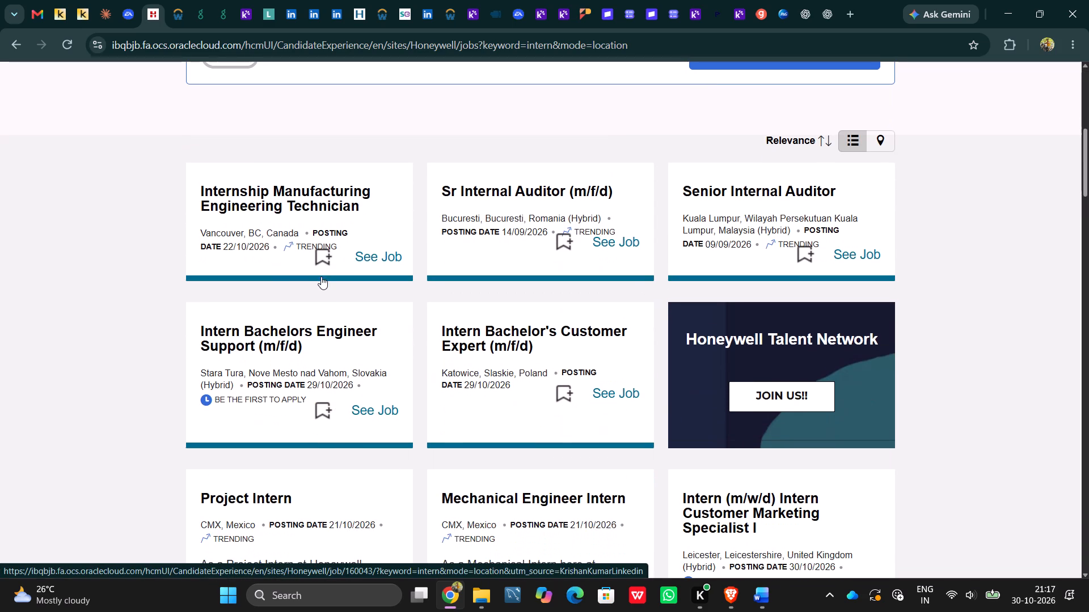
{"action": "scroll", "coordinate": [321, 277], "scroll_direction": "down", "scroll_amount": 2}
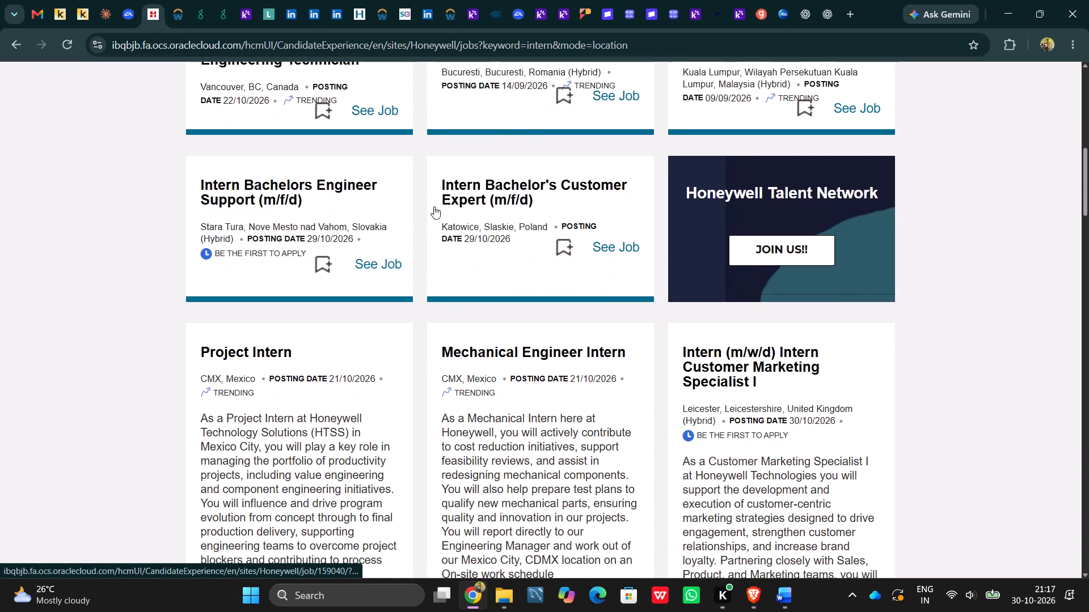
{"action": "scroll", "coordinate": [487, 198], "scroll_direction": "down", "scroll_amount": 1}
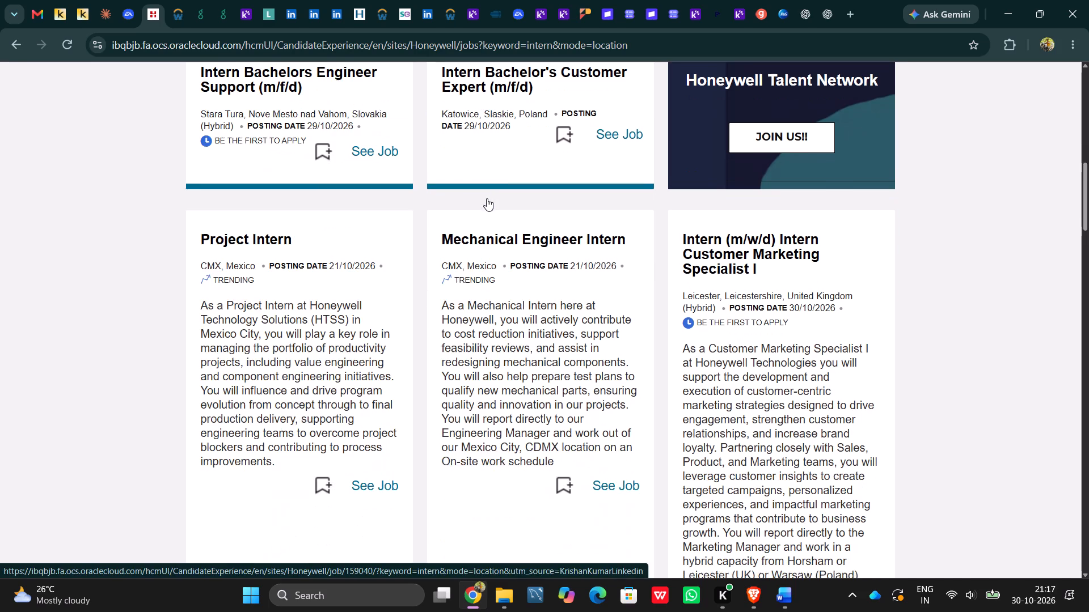
{"action": "scroll", "coordinate": [487, 198], "scroll_direction": "down", "scroll_amount": 4}
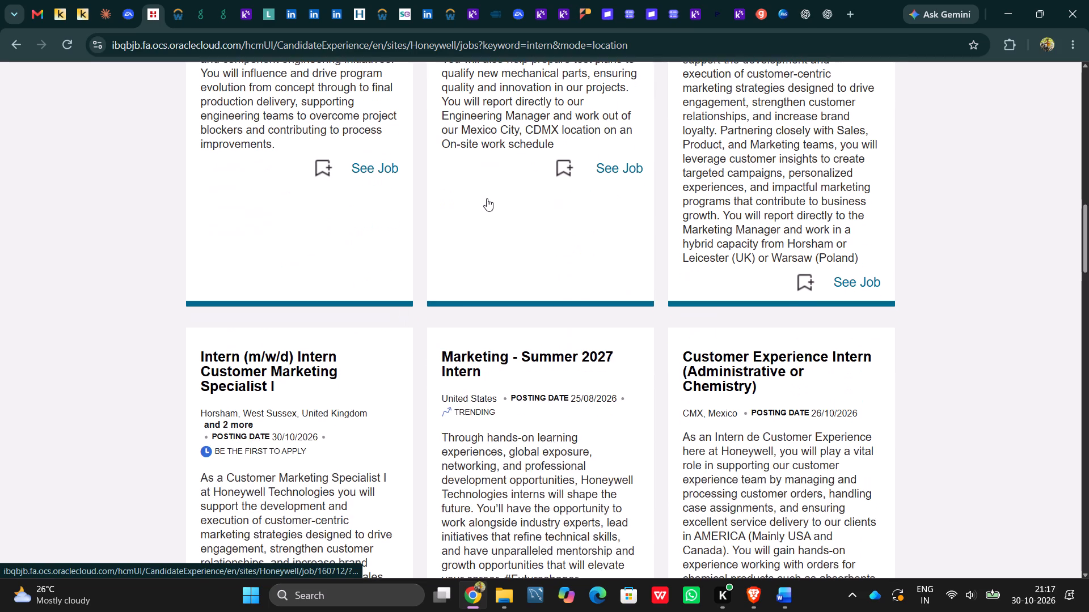
{"action": "scroll", "coordinate": [487, 198], "scroll_direction": "down", "scroll_amount": 1}
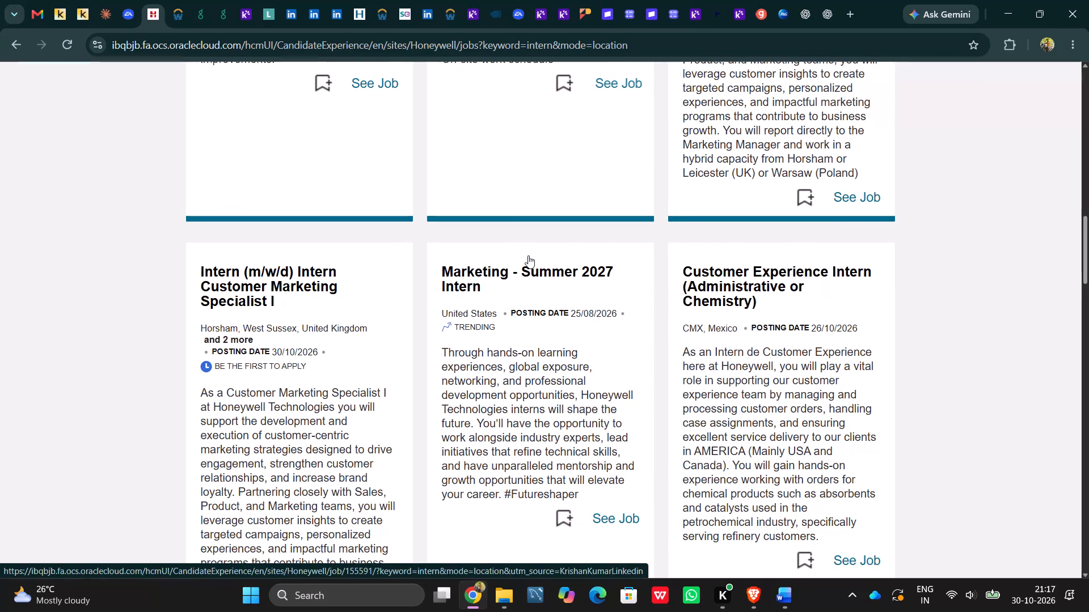
{"action": "scroll", "coordinate": [534, 271], "scroll_direction": "down", "scroll_amount": 4}
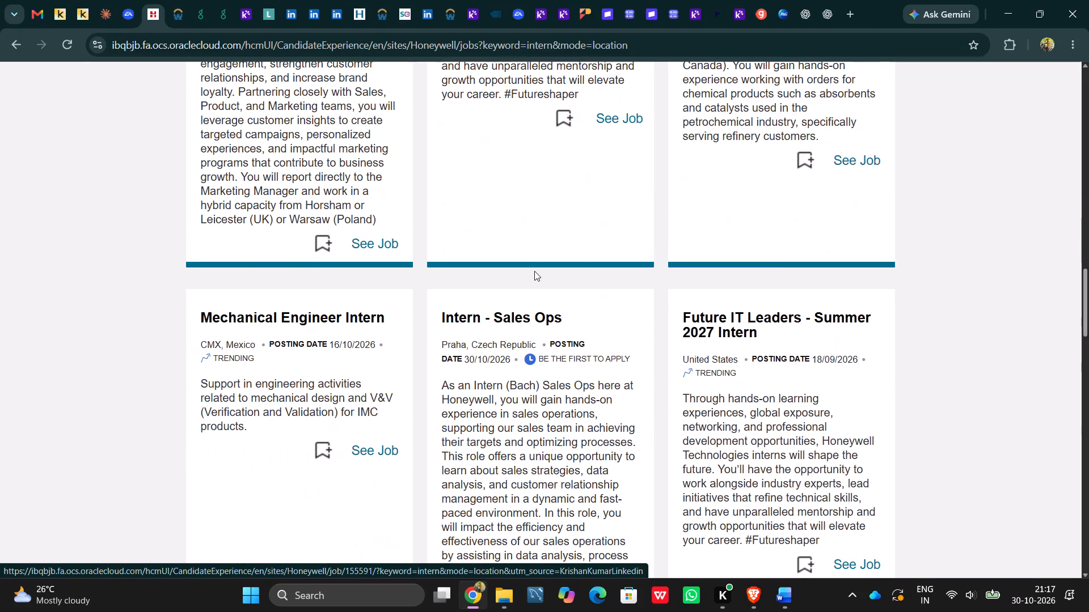
{"action": "scroll", "coordinate": [534, 271], "scroll_direction": "down", "scroll_amount": 5}
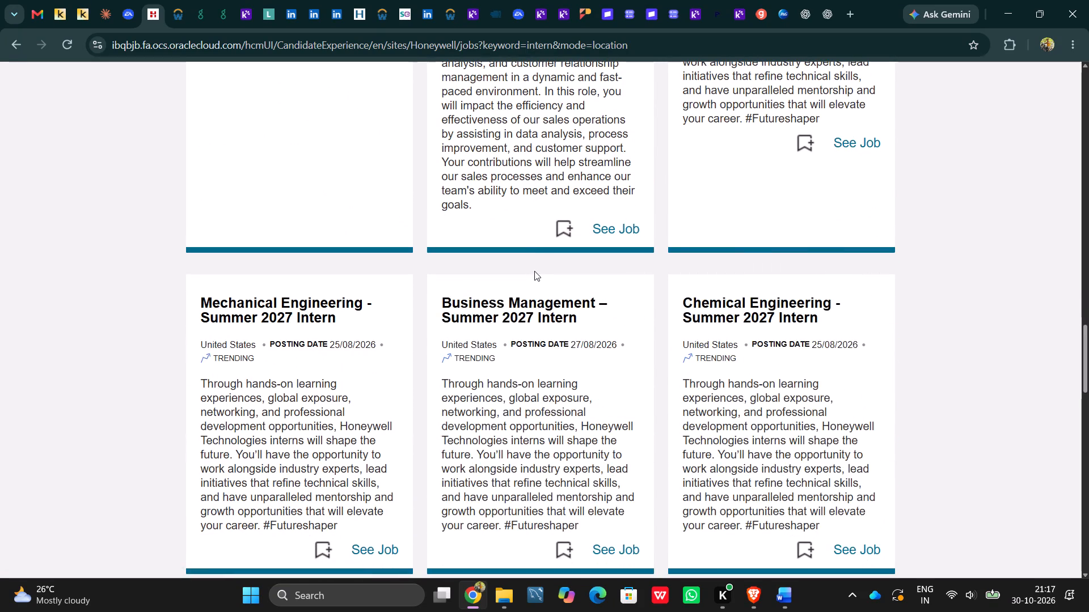
{"action": "scroll", "coordinate": [534, 271], "scroll_direction": "down", "scroll_amount": 4}
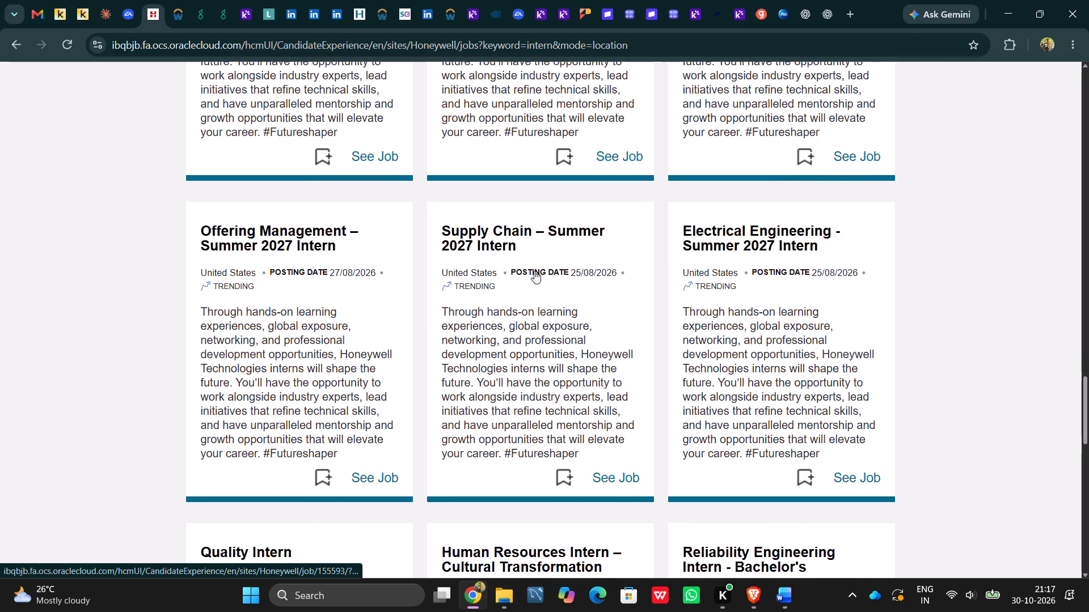
{"action": "scroll", "coordinate": [534, 271], "scroll_direction": "down", "scroll_amount": 4}
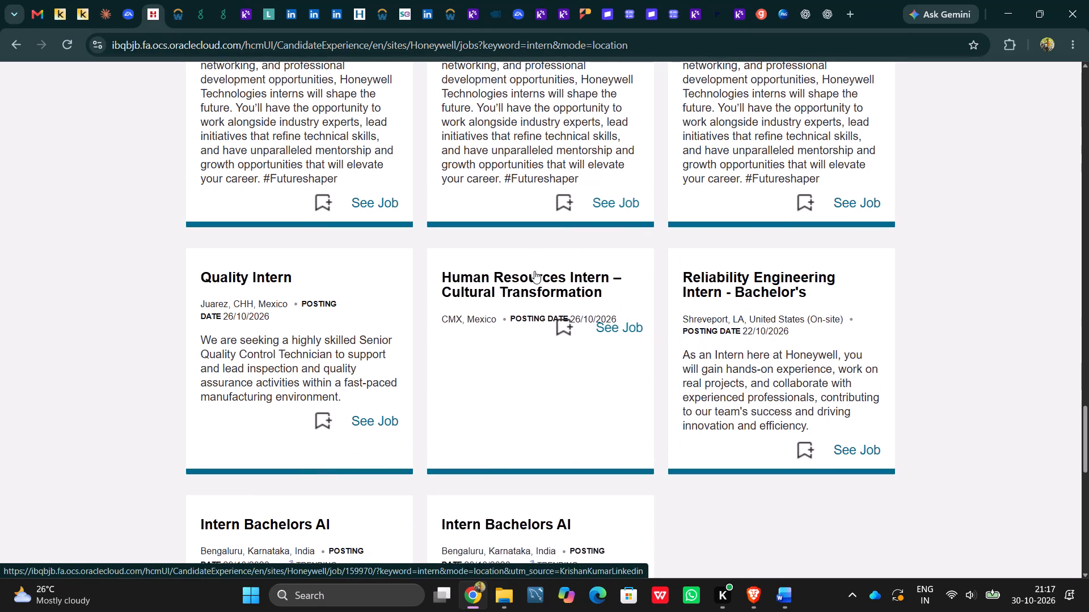
{"action": "scroll", "coordinate": [534, 271], "scroll_direction": "down", "scroll_amount": 2}
Narrow the Honeywell "intern" job search to the location India.
{"action": "scroll", "coordinate": [534, 271], "scroll_direction": "up", "scroll_amount": 5}
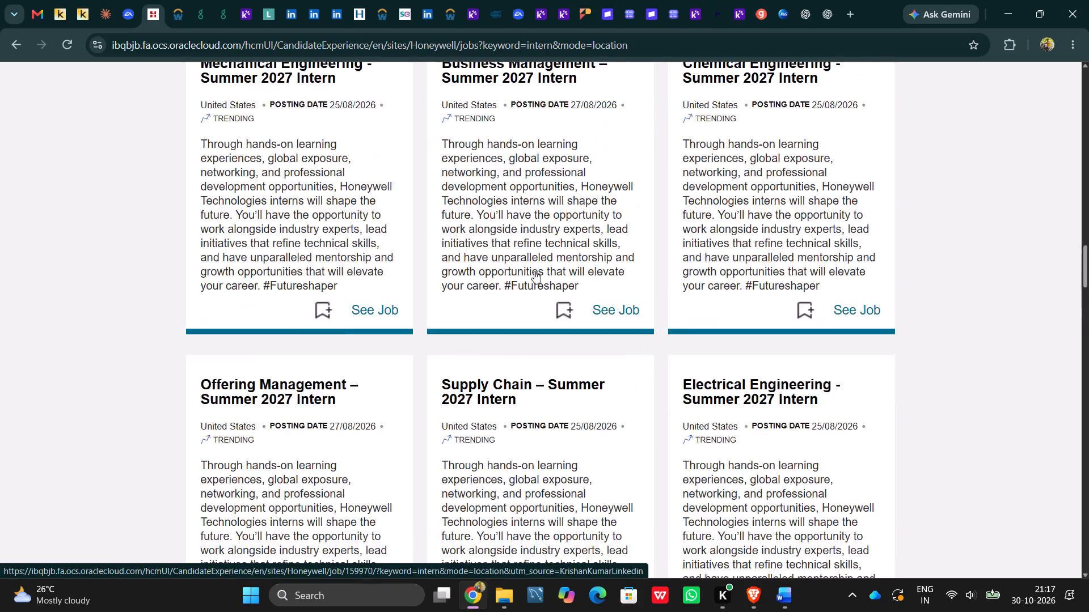
{"action": "scroll", "coordinate": [534, 271], "scroll_direction": "up", "scroll_amount": 5}
{"action": "scroll", "coordinate": [416, 235], "scroll_direction": "up", "scroll_amount": 3}
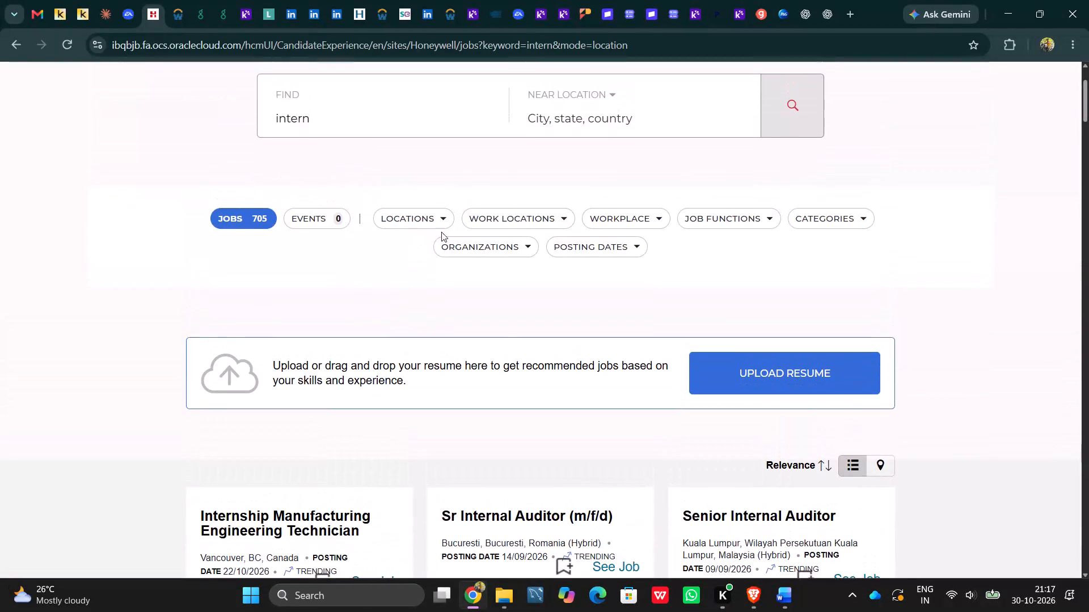
{"action": "scroll", "coordinate": [453, 229], "scroll_direction": "up", "scroll_amount": 2}
{"action": "left_click", "coordinate": [553, 241]}
{"action": "type", "text": "india"}
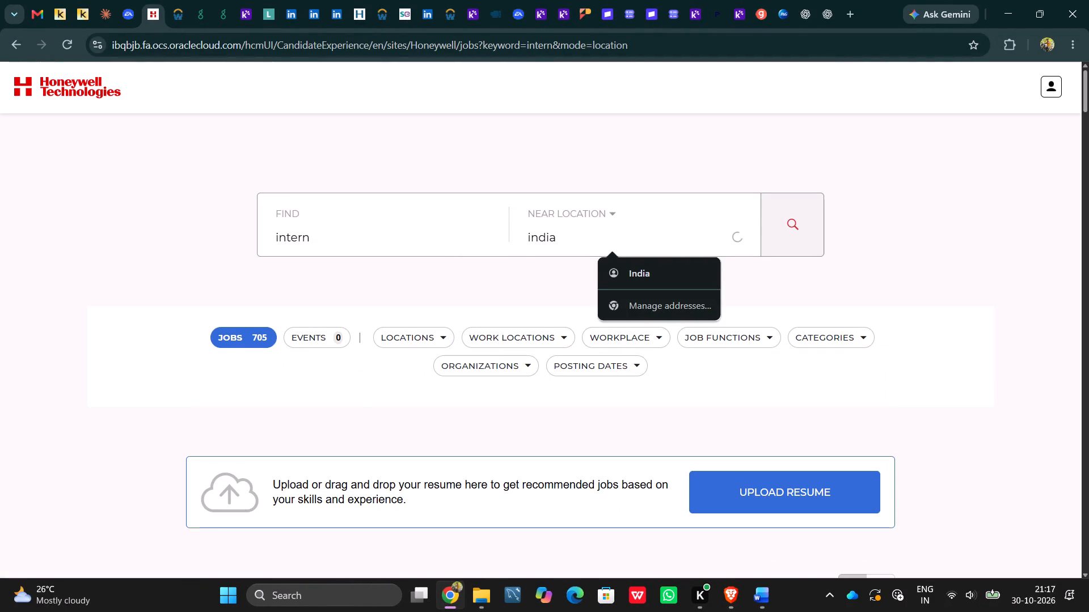
{"action": "left_click", "coordinate": [802, 223]}
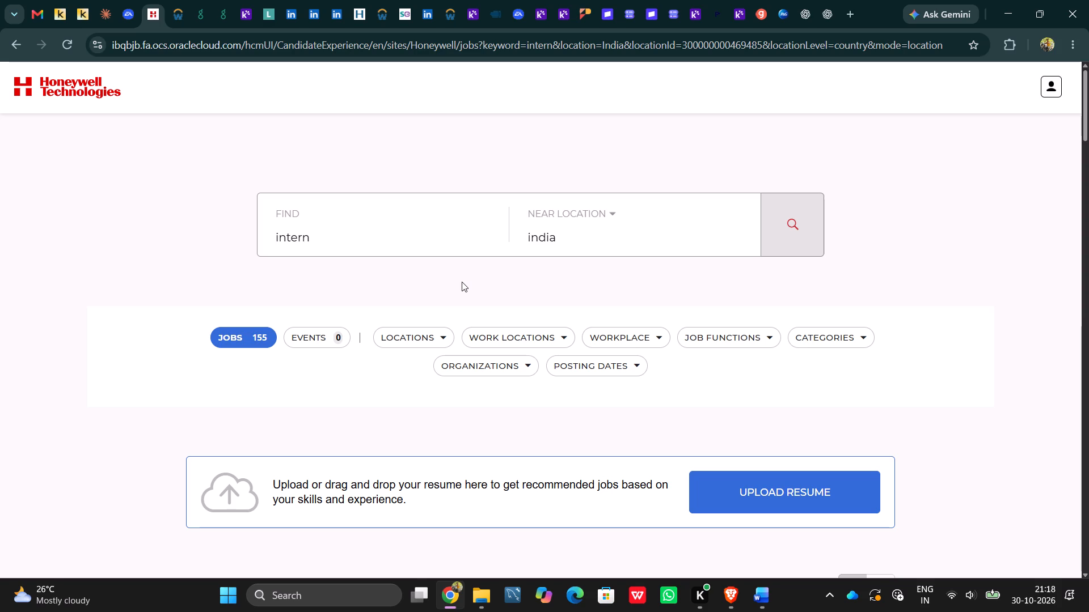
{"action": "left_click", "coordinate": [776, 220]}
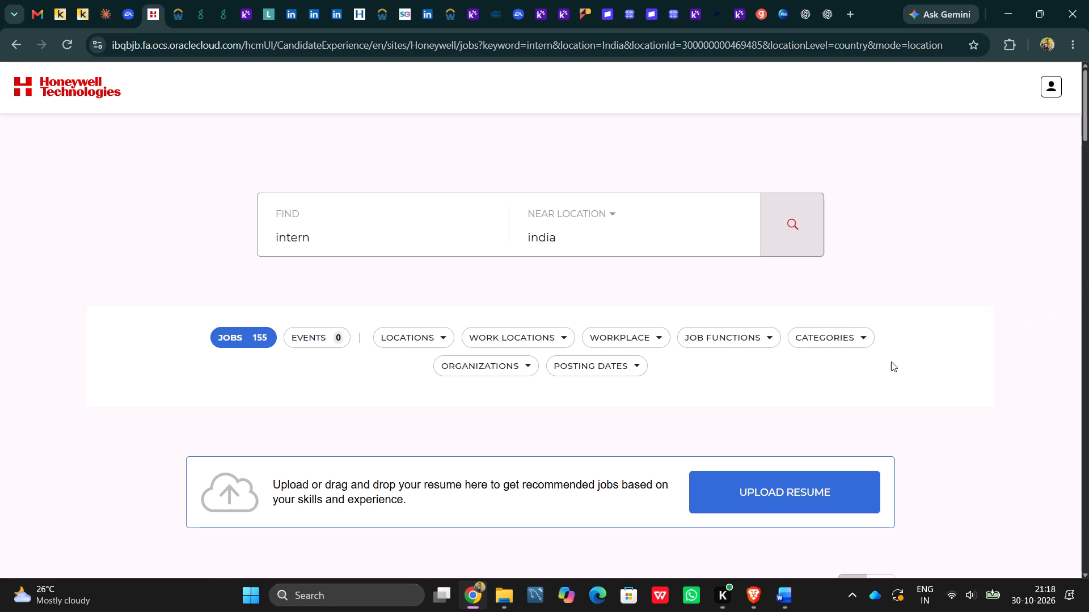
Filter the India intern jobs to posting dates of less than 30 days.
{"action": "left_click", "coordinate": [617, 371]}
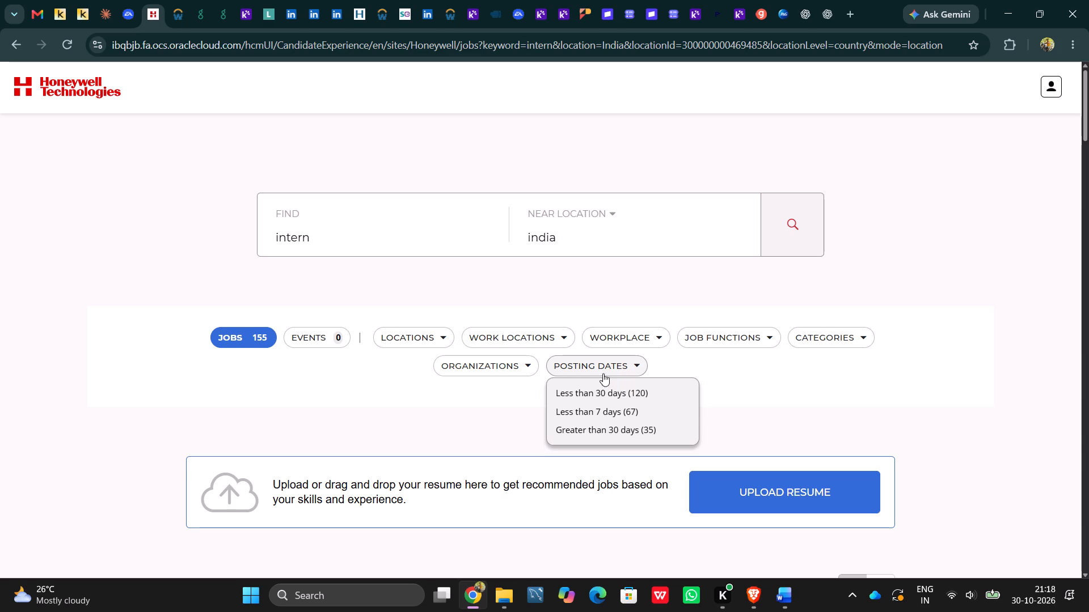
{"action": "left_click", "coordinate": [596, 389]}
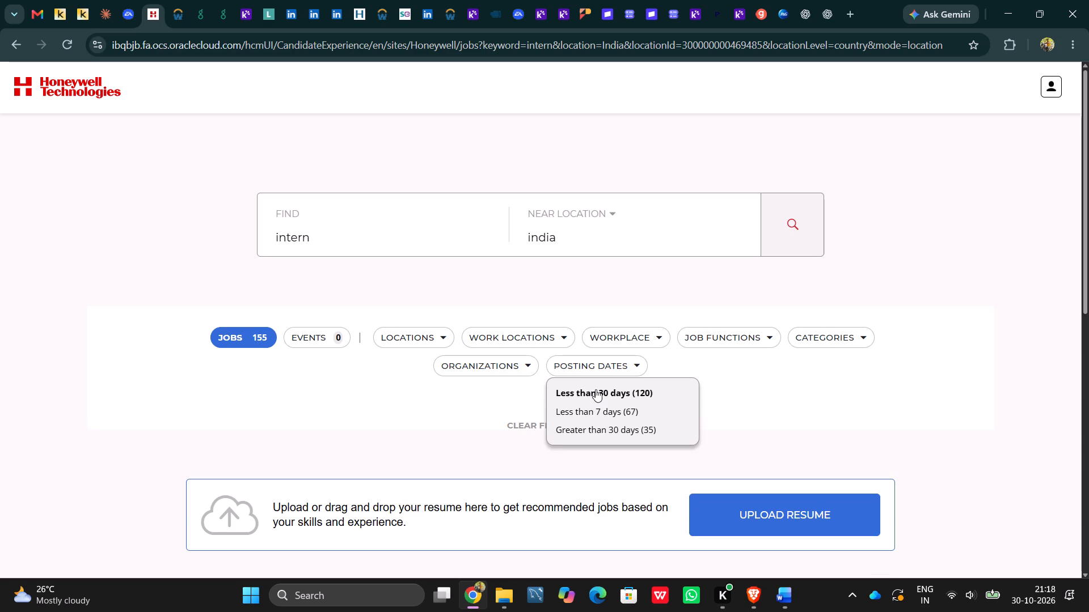
Look through the recent India intern listings for roles that suit a software background.
{"action": "scroll", "coordinate": [534, 416], "scroll_direction": "down", "scroll_amount": 1}
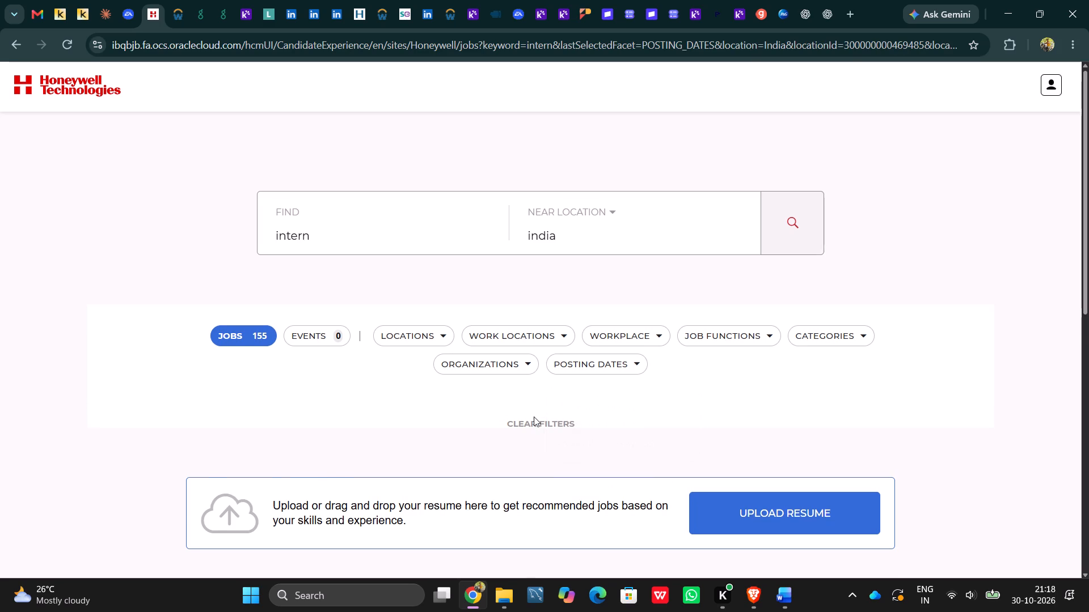
{"action": "scroll", "coordinate": [534, 416], "scroll_direction": "down", "scroll_amount": 4}
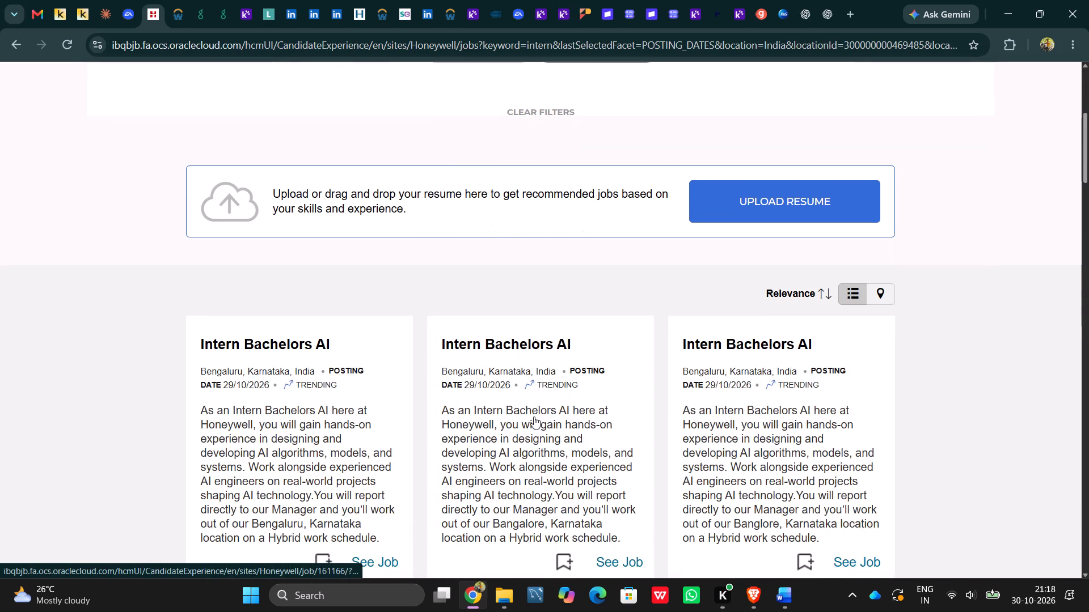
{"action": "scroll", "coordinate": [534, 416], "scroll_direction": "down", "scroll_amount": 3}
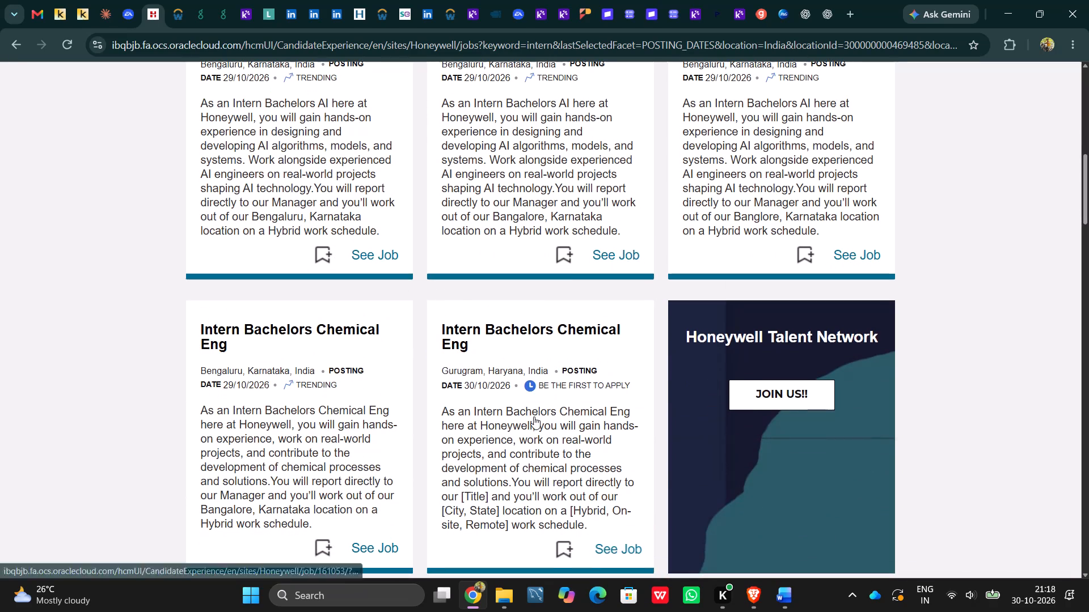
{"action": "scroll", "coordinate": [534, 416], "scroll_direction": "down", "scroll_amount": 1}
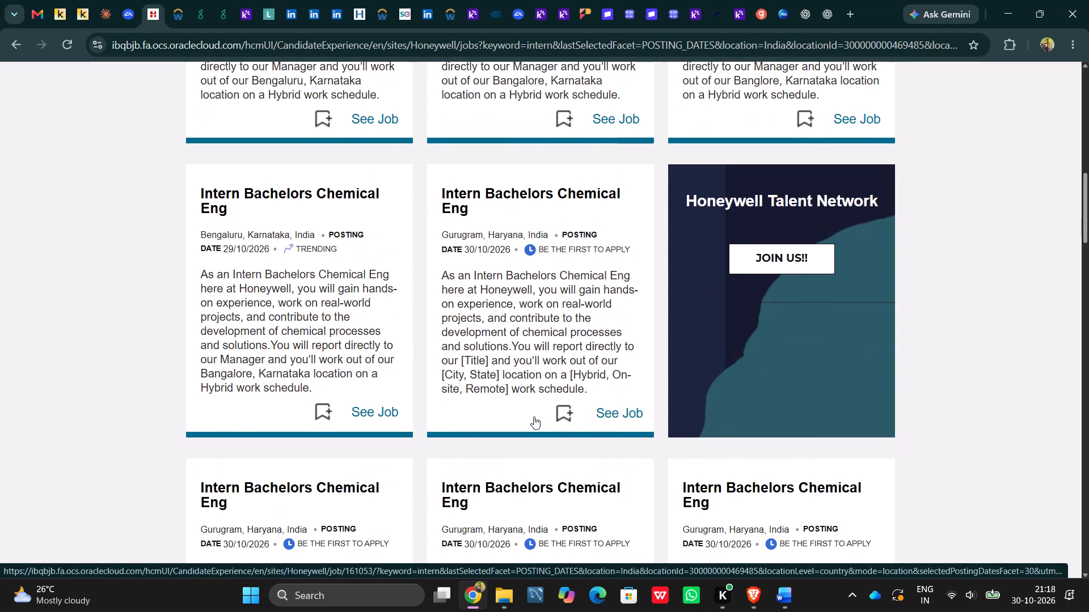
{"action": "scroll", "coordinate": [534, 416], "scroll_direction": "down", "scroll_amount": 3}
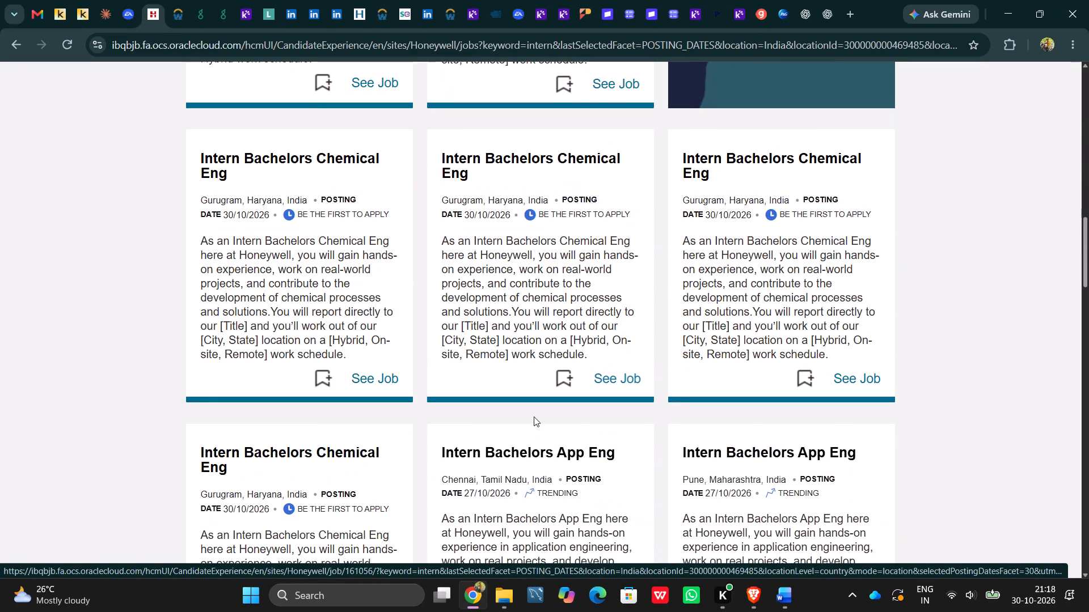
{"action": "scroll", "coordinate": [534, 416], "scroll_direction": "down", "scroll_amount": 4}
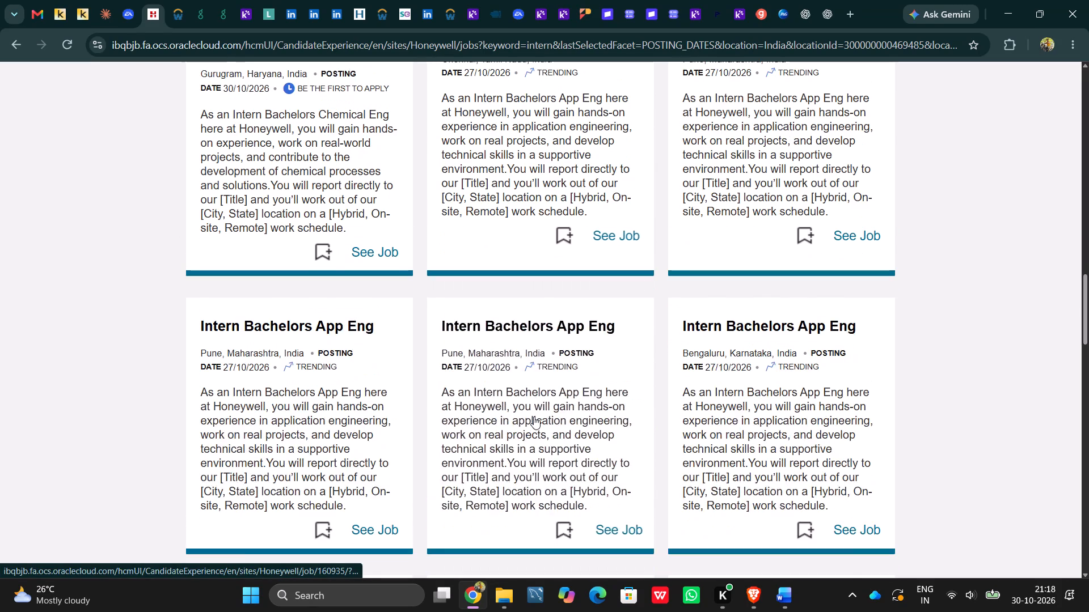
{"action": "scroll", "coordinate": [534, 416], "scroll_direction": "down", "scroll_amount": 6}
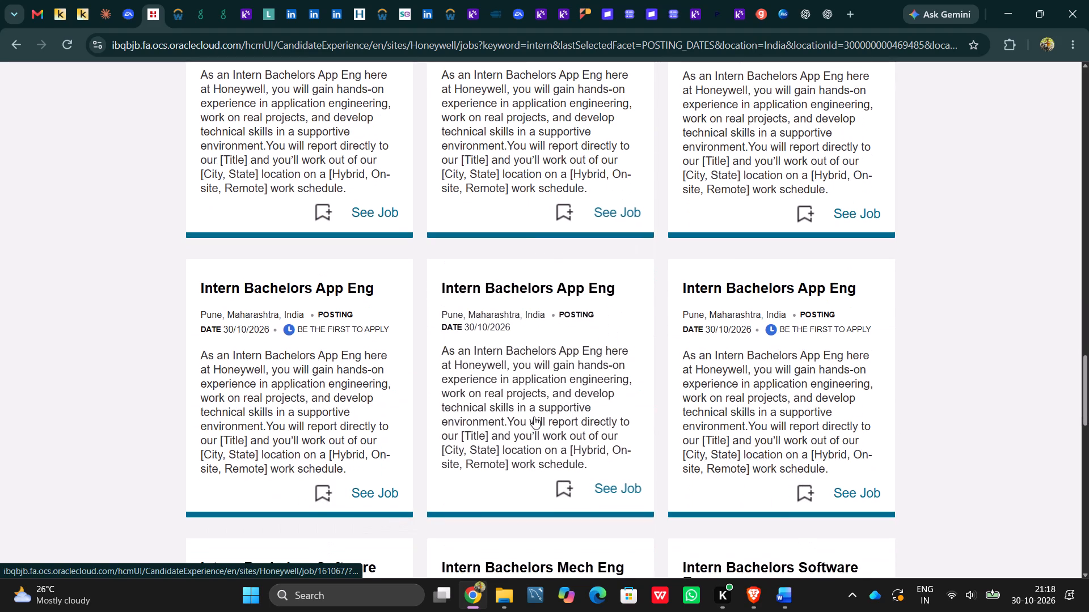
{"action": "scroll", "coordinate": [534, 416], "scroll_direction": "down", "scroll_amount": 8}
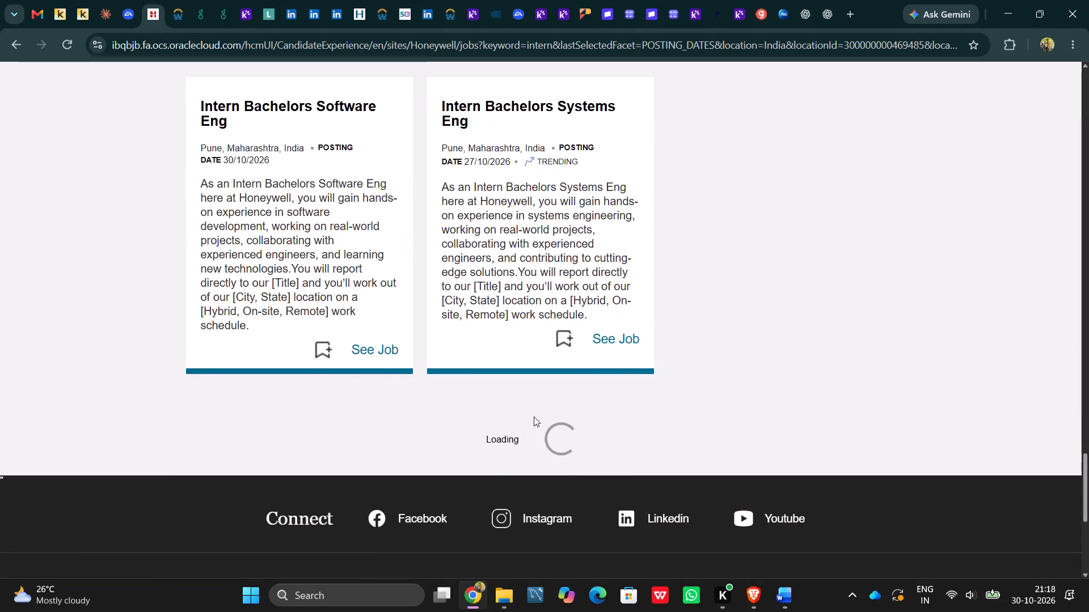
{"action": "scroll", "coordinate": [534, 416], "scroll_direction": "up", "scroll_amount": 2}
{"action": "scroll", "coordinate": [534, 416], "scroll_direction": "down", "scroll_amount": 6}
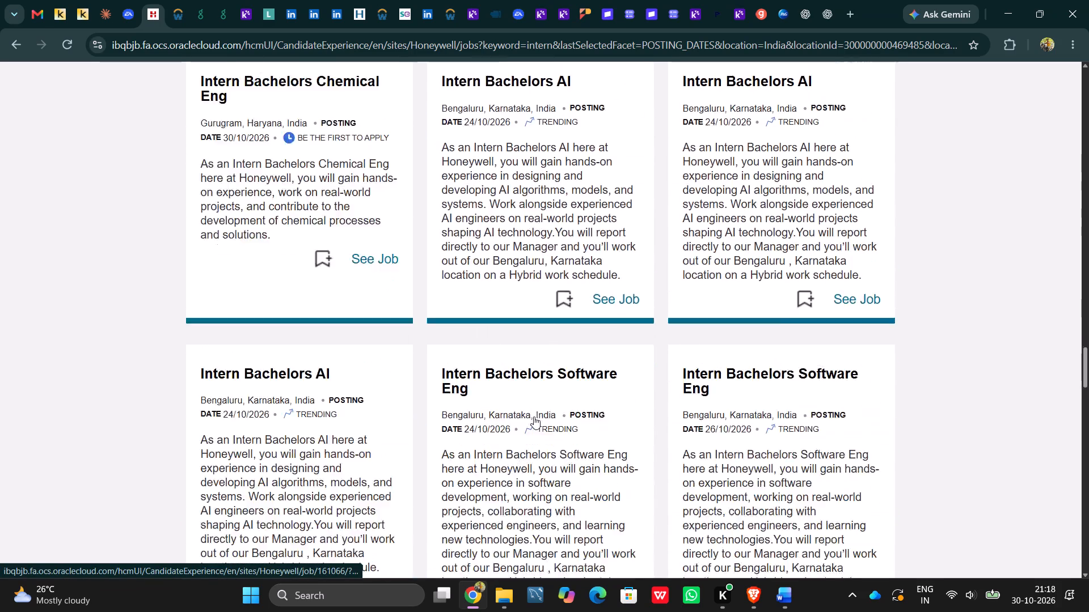
{"action": "scroll", "coordinate": [534, 416], "scroll_direction": "down", "scroll_amount": 9}
{"action": "scroll", "coordinate": [534, 416], "scroll_direction": "up", "scroll_amount": 3}
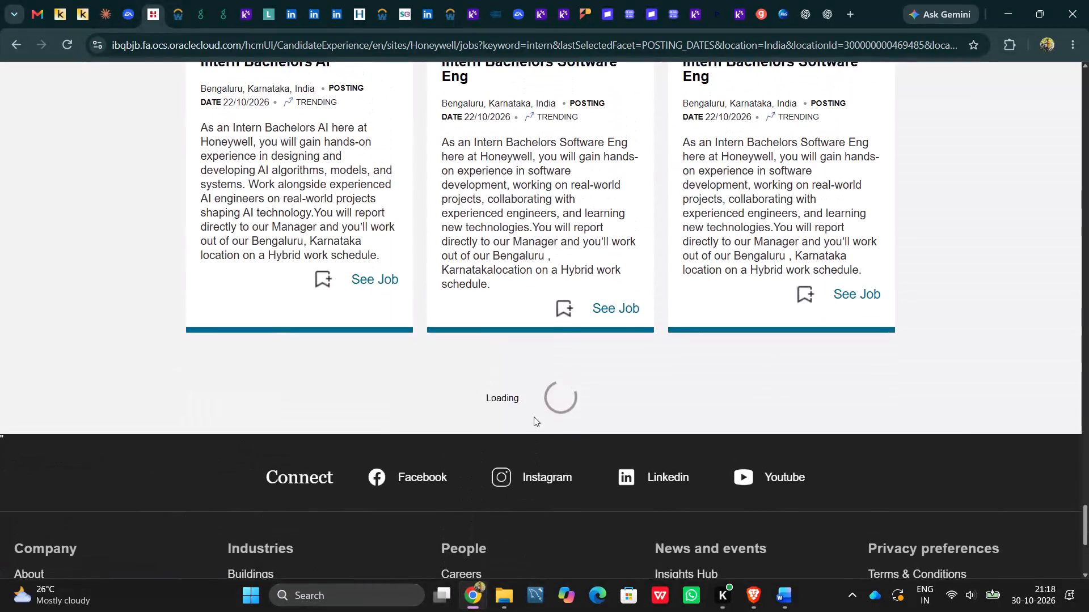
{"action": "scroll", "coordinate": [534, 416], "scroll_direction": "up", "scroll_amount": 1}
{"action": "scroll", "coordinate": [310, 222], "scroll_direction": "down", "scroll_amount": 1}
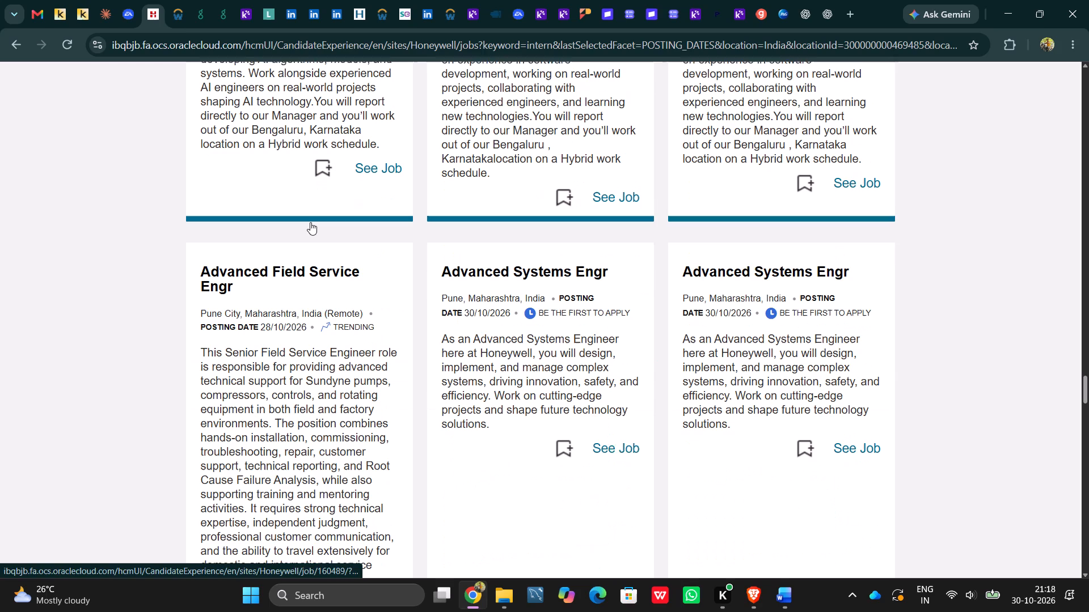
{"action": "scroll", "coordinate": [310, 222], "scroll_direction": "down", "scroll_amount": 1}
{"action": "scroll", "coordinate": [493, 103], "scroll_direction": "up", "scroll_amount": 1}
Open the first Bengaluru Intern Bachelors Software Eng posting dated 22/10/2026 and read its description, responsibilities and qualifications.
{"action": "left_click", "coordinate": [487, 188]}
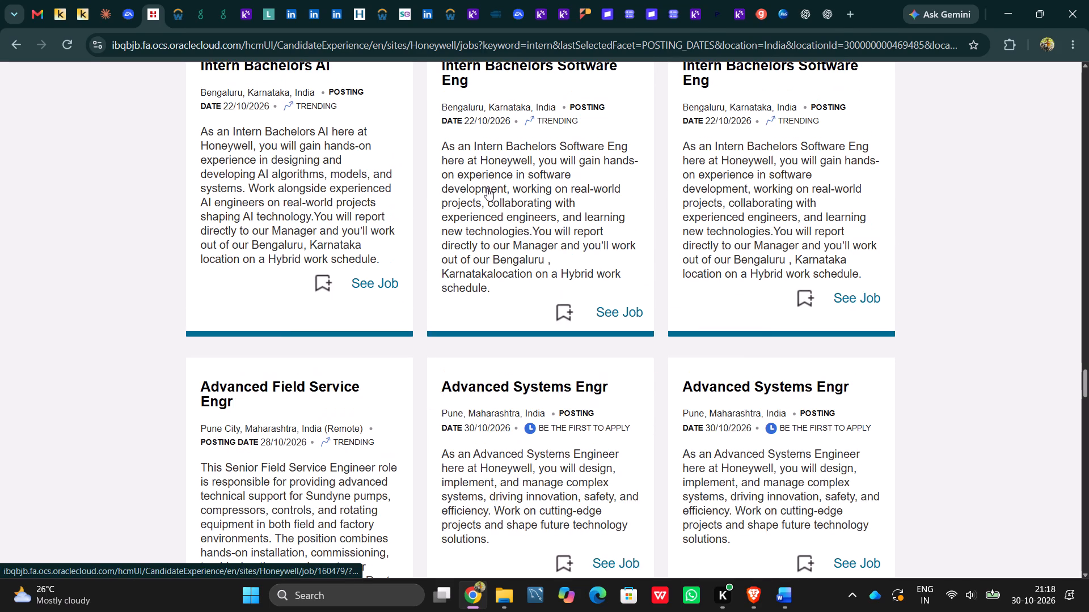
{"action": "scroll", "coordinate": [480, 337], "scroll_direction": "up", "scroll_amount": 4}
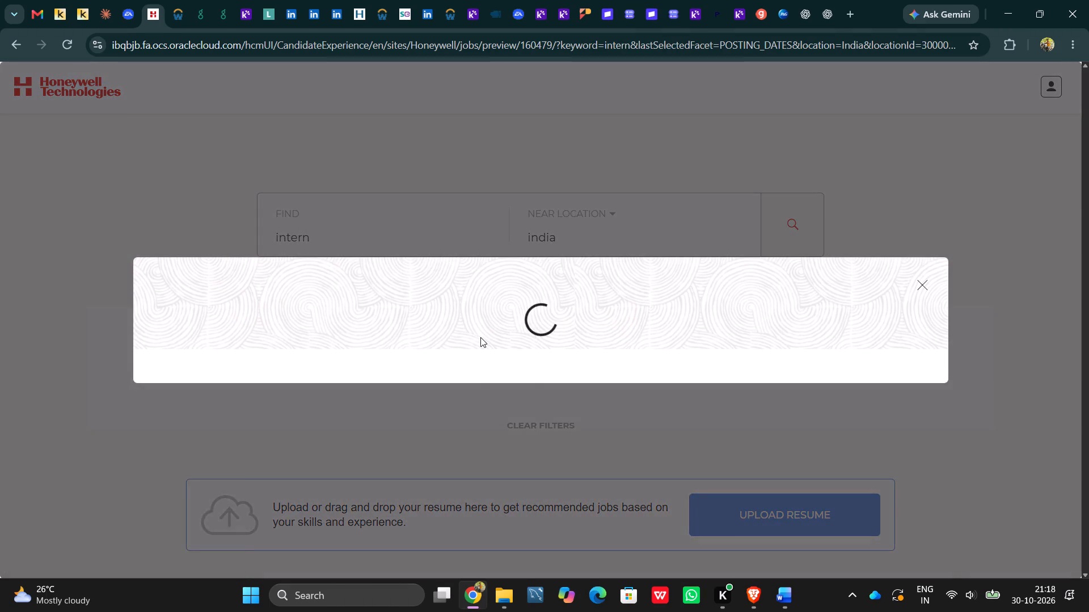
{"action": "scroll", "coordinate": [436, 378], "scroll_direction": "down", "scroll_amount": 2}
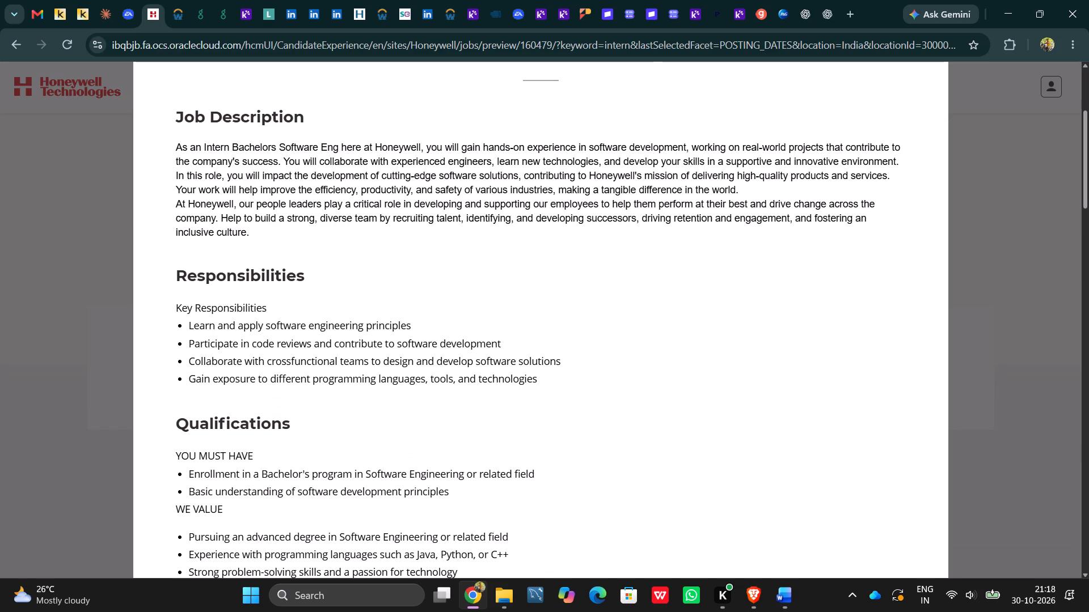
{"action": "scroll", "coordinate": [436, 378], "scroll_direction": "down", "scroll_amount": 2}
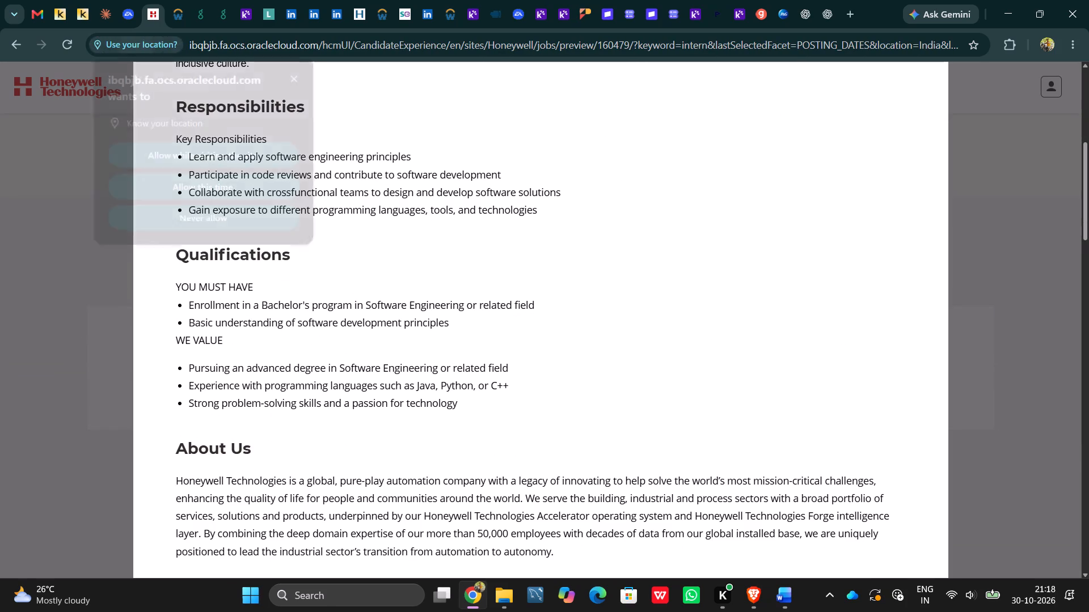
{"action": "scroll", "coordinate": [436, 378], "scroll_direction": "up", "scroll_amount": 1}
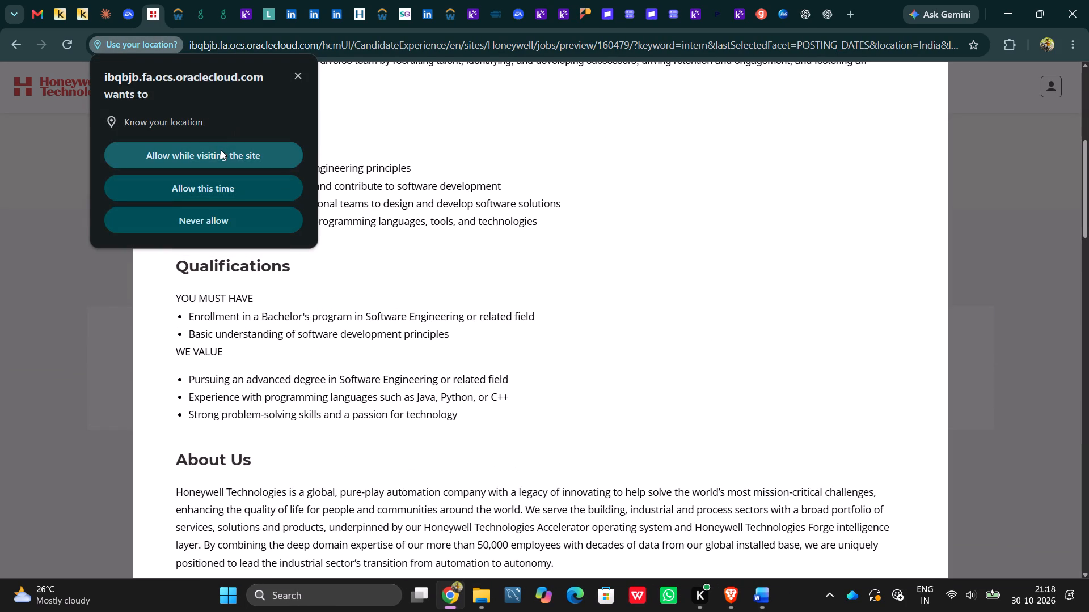
Allow the Honeywell job site to know the location while visiting the site.
{"action": "left_click", "coordinate": [221, 150]}
Reread the software engineering internship's qualifications, responsibilities and job description.
{"action": "scroll", "coordinate": [316, 308], "scroll_direction": "down", "scroll_amount": 1}
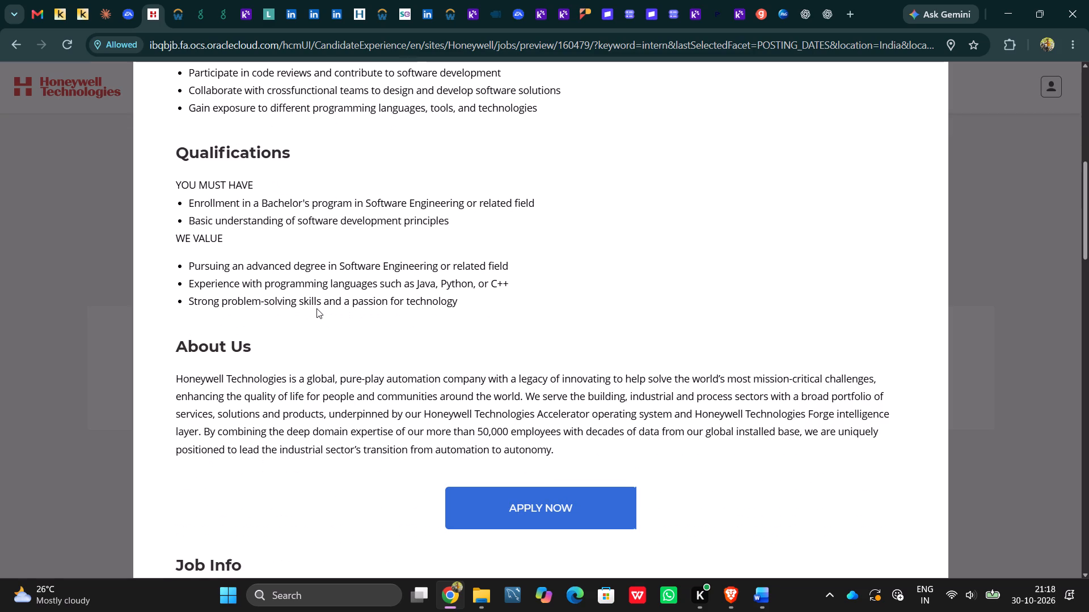
{"action": "scroll", "coordinate": [316, 308], "scroll_direction": "up", "scroll_amount": 8}
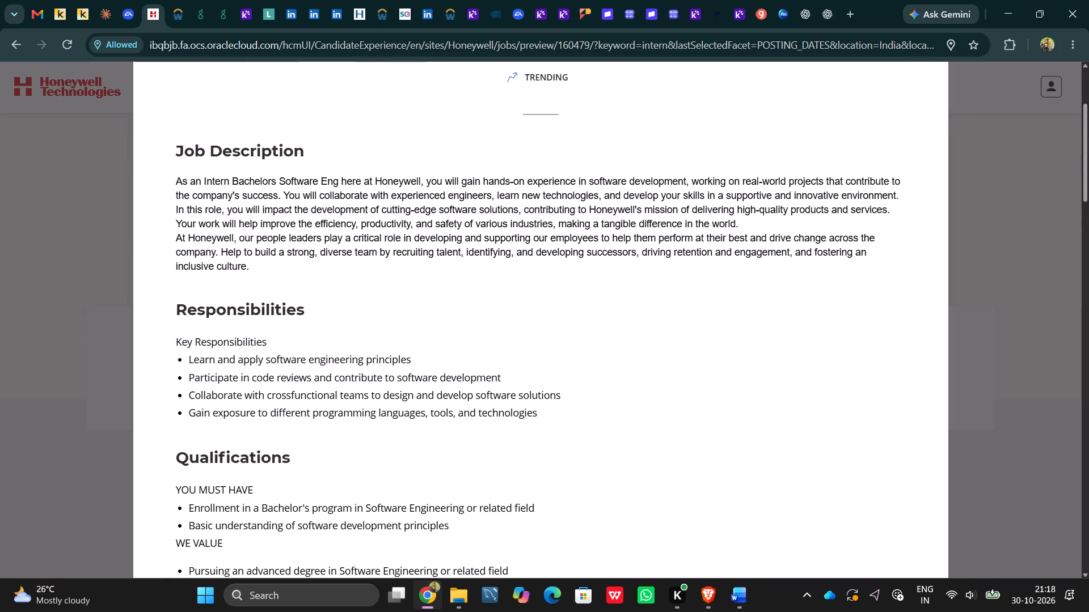
Close the software engineering internship posting and return to the Honeywell job search filters.
{"action": "left_click", "coordinate": [925, 126]}
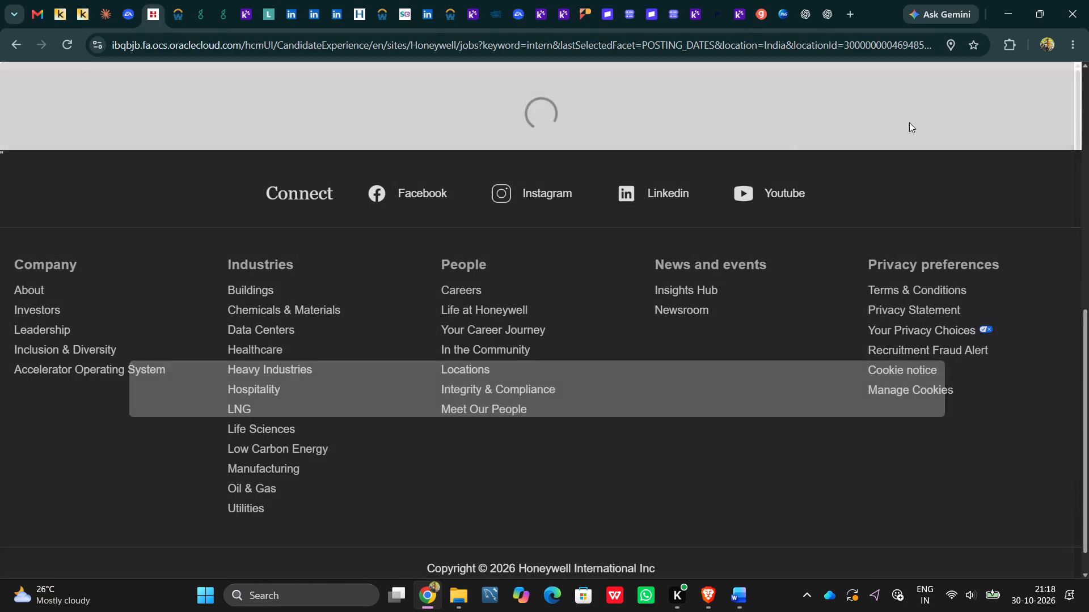
{"action": "scroll", "coordinate": [520, 299], "scroll_direction": "up", "scroll_amount": 9}
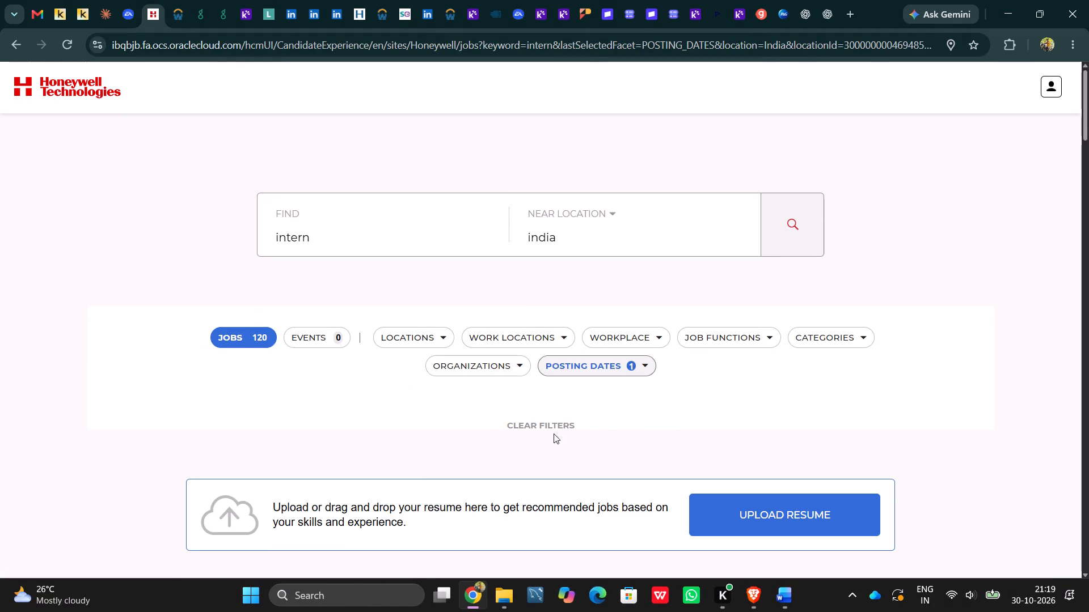
Check which workplace types and work locations the Honeywell intern results can be filtered by.
{"action": "left_click", "coordinate": [634, 345]}
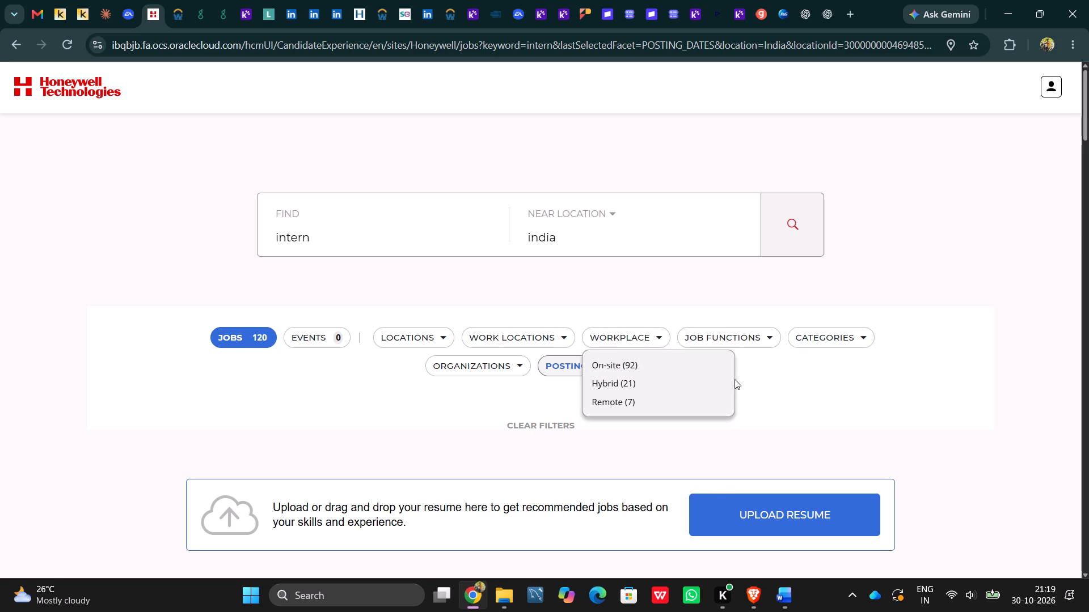
{"action": "left_click", "coordinate": [820, 398]}
{"action": "left_click", "coordinate": [625, 335]}
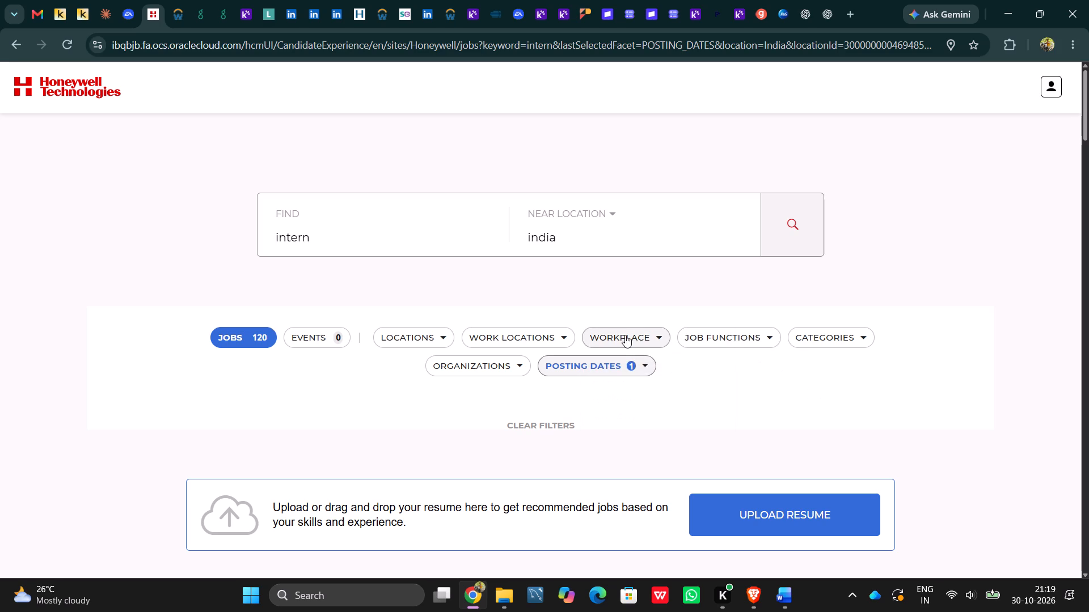
{"action": "left_click", "coordinate": [625, 335]}
{"action": "left_click", "coordinate": [506, 335]}
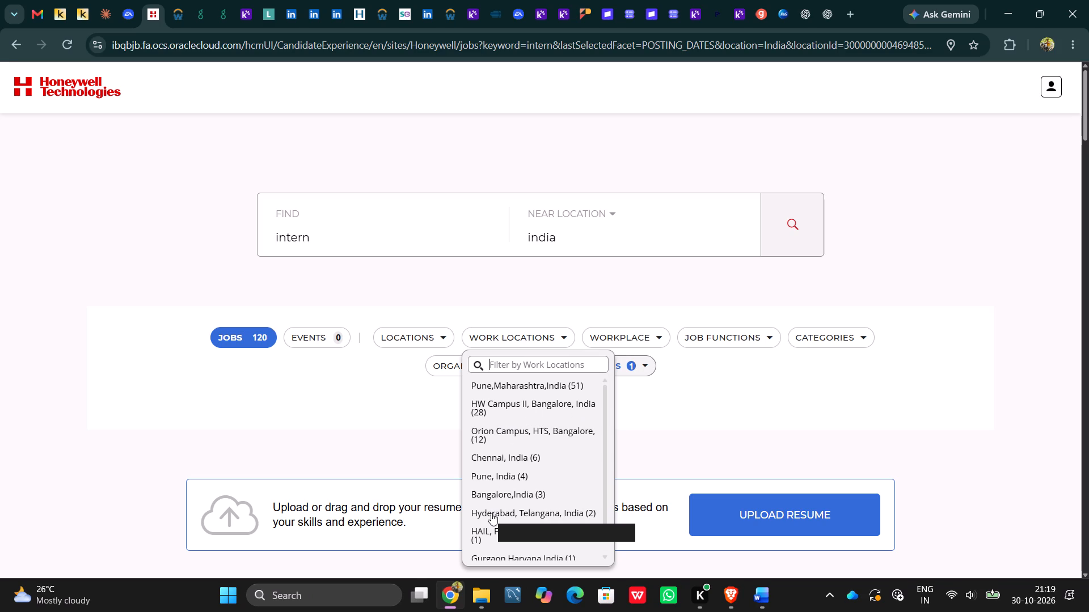
{"action": "scroll", "coordinate": [508, 494], "scroll_direction": "down", "scroll_amount": 1}
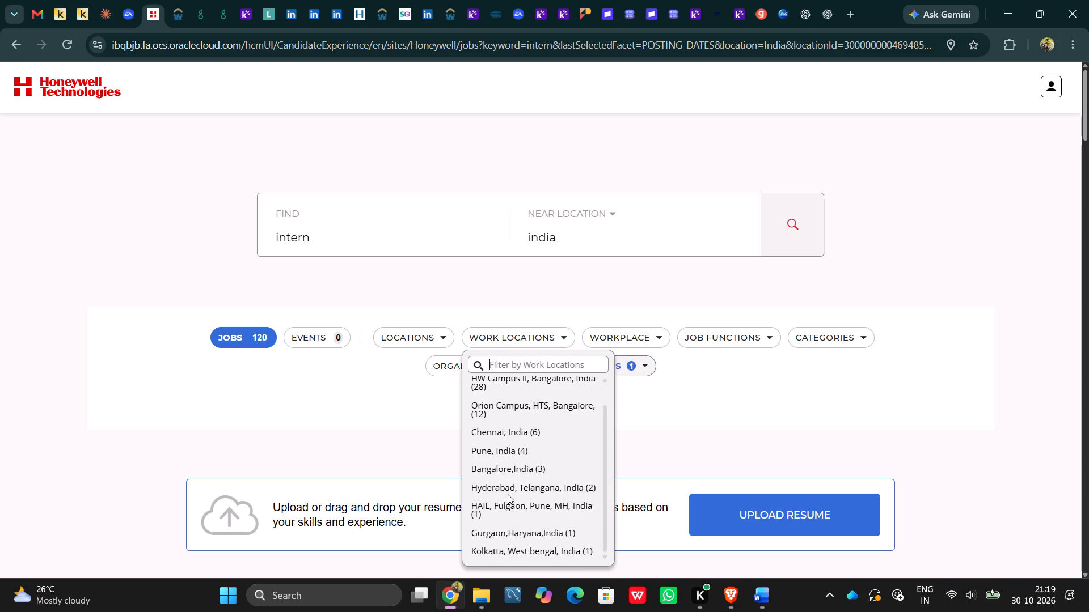
{"action": "left_click", "coordinate": [944, 284]}
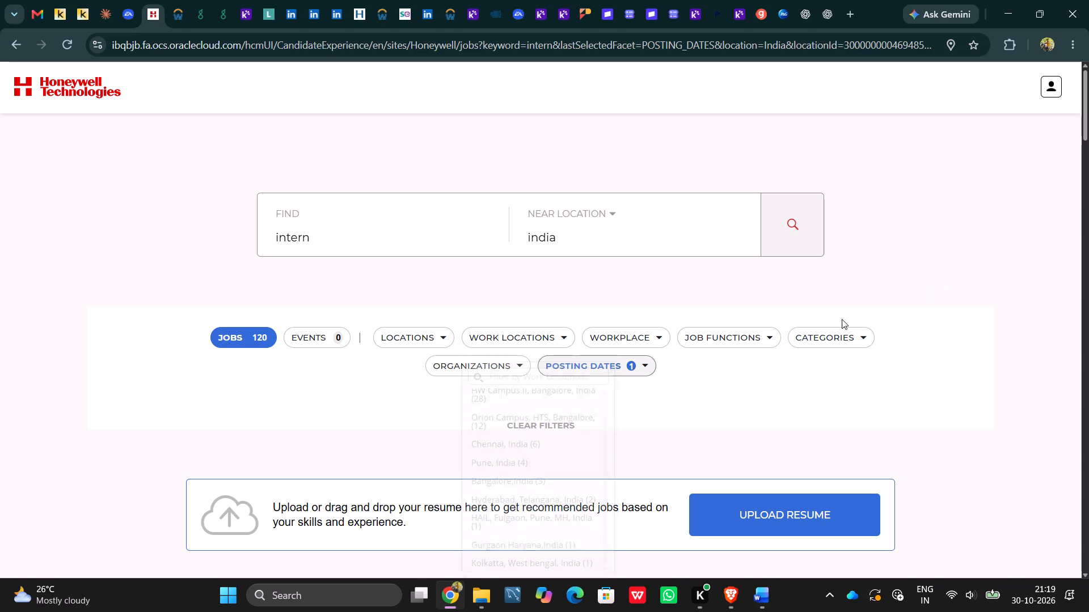
Filter the Honeywell India intern results to the Engineering category.
{"action": "left_click", "coordinate": [818, 326]}
{"action": "left_click", "coordinate": [808, 337]}
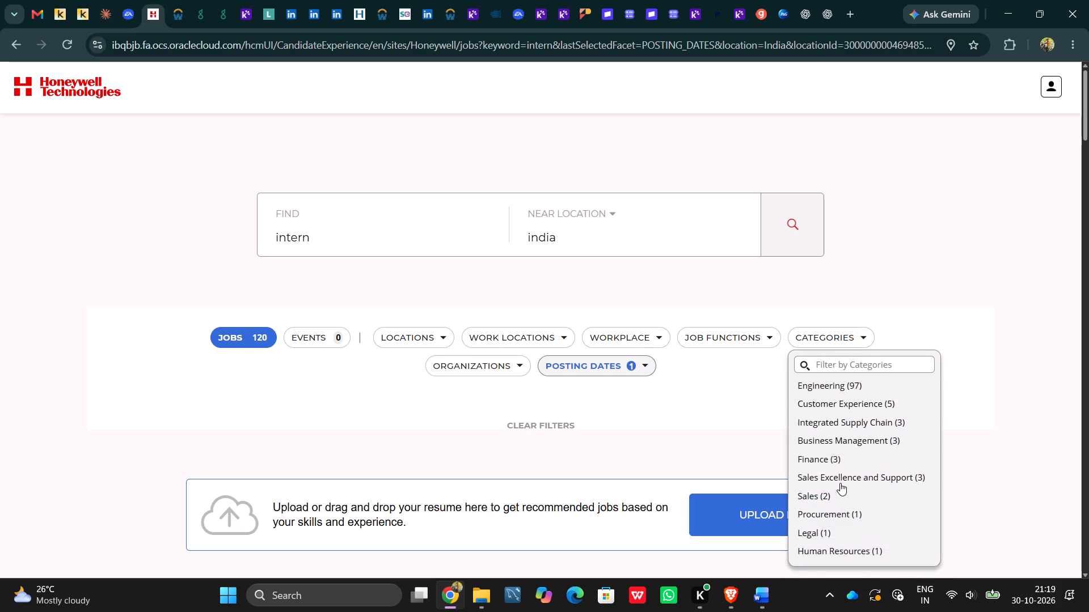
{"action": "scroll", "coordinate": [840, 483], "scroll_direction": "down", "scroll_amount": 1}
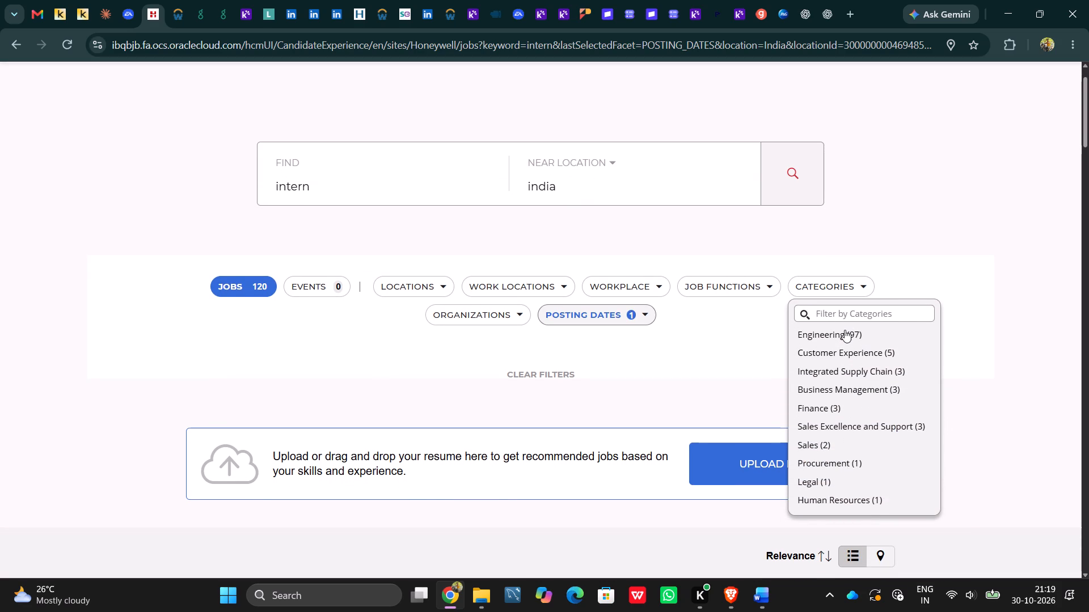
{"action": "left_click", "coordinate": [845, 330]}
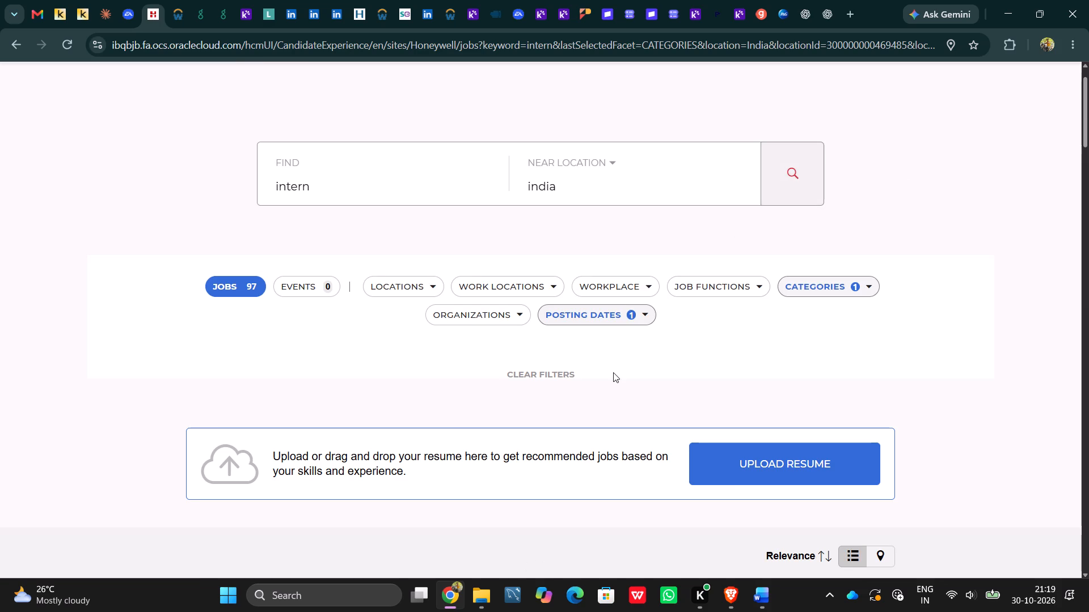
Look through the Engineering listings for India for internships that suit a software background.
{"action": "scroll", "coordinate": [613, 372], "scroll_direction": "down", "scroll_amount": 16}
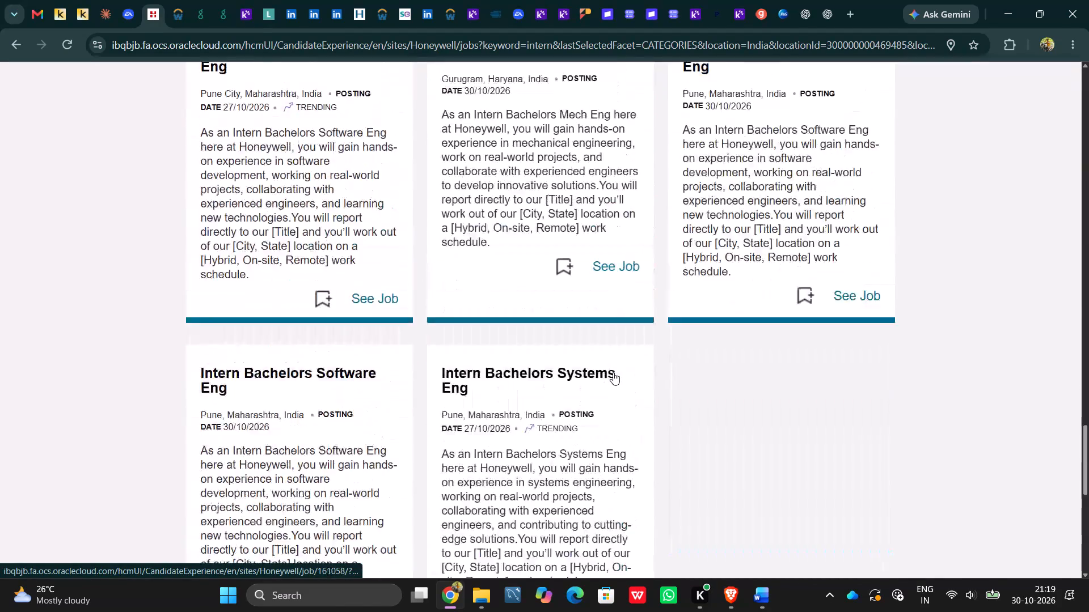
{"action": "scroll", "coordinate": [613, 372], "scroll_direction": "down", "scroll_amount": 1}
{"action": "scroll", "coordinate": [613, 372], "scroll_direction": "up", "scroll_amount": 1}
{"action": "scroll", "coordinate": [613, 372], "scroll_direction": "down", "scroll_amount": 9}
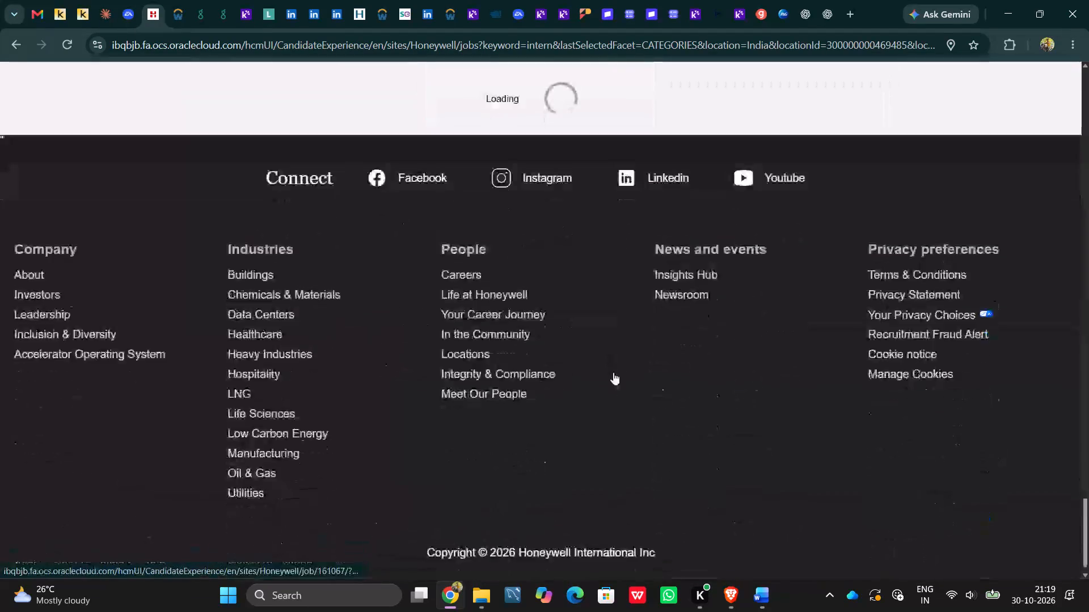
{"action": "scroll", "coordinate": [613, 372], "scroll_direction": "up", "scroll_amount": 1}
{"action": "scroll", "coordinate": [613, 372], "scroll_direction": "down", "scroll_amount": 12}
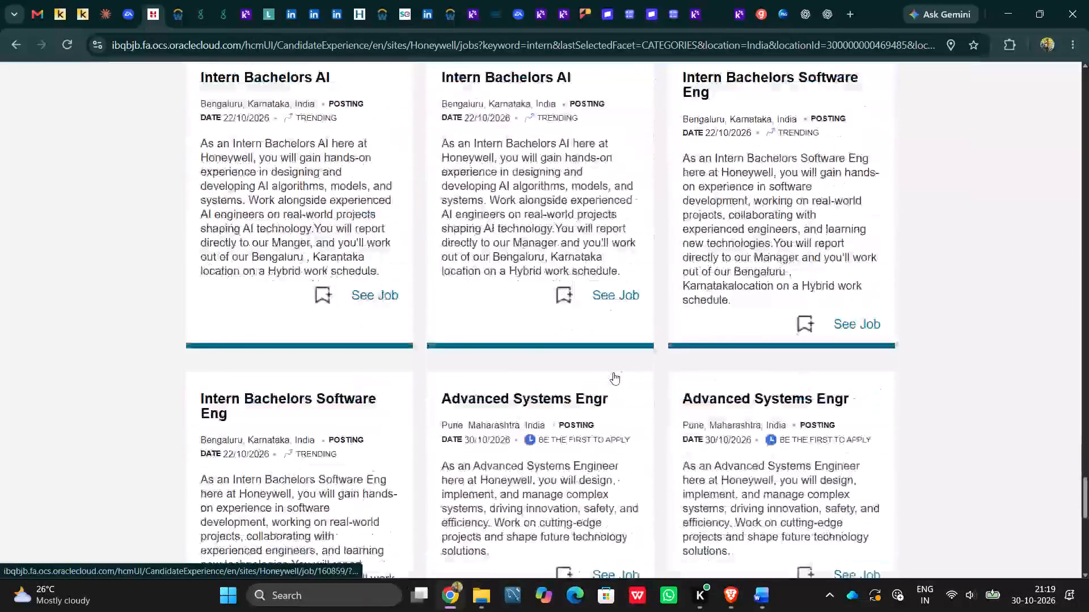
{"action": "scroll", "coordinate": [613, 372], "scroll_direction": "down", "scroll_amount": 3}
{"action": "scroll", "coordinate": [613, 372], "scroll_direction": "up", "scroll_amount": 2}
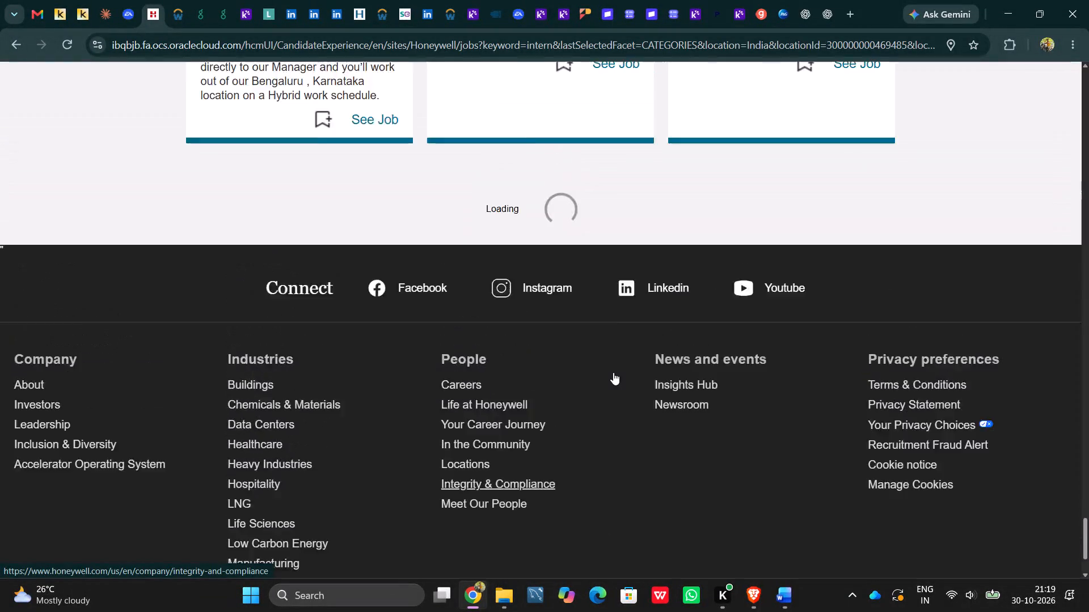
{"action": "scroll", "coordinate": [613, 372], "scroll_direction": "up", "scroll_amount": 2}
{"action": "scroll", "coordinate": [613, 372], "scroll_direction": "down", "scroll_amount": 13}
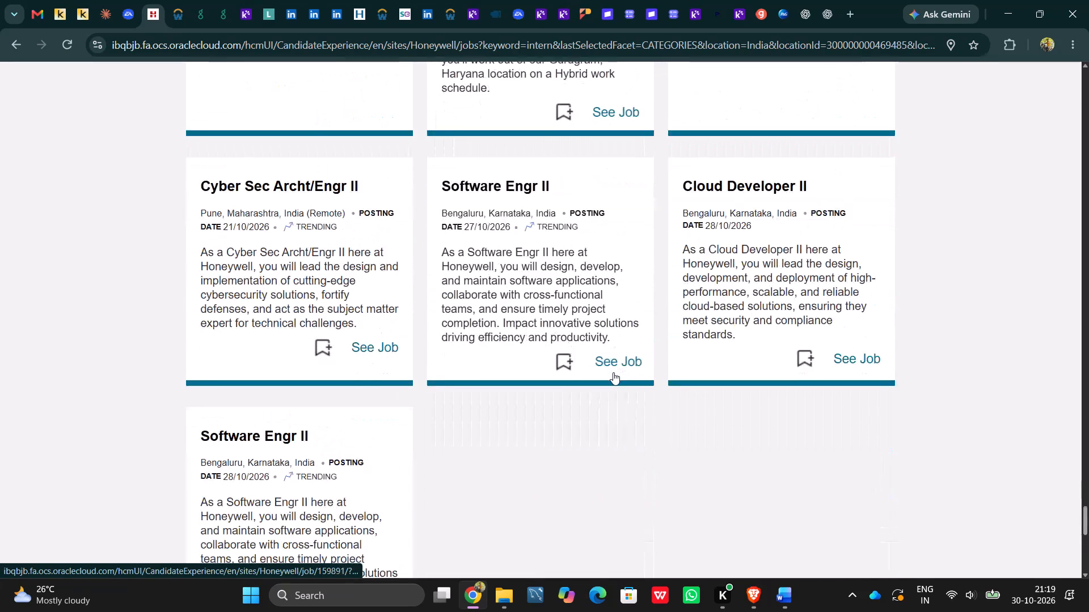
{"action": "scroll", "coordinate": [613, 372], "scroll_direction": "down", "scroll_amount": 2}
{"action": "scroll", "coordinate": [613, 372], "scroll_direction": "up", "scroll_amount": 5}
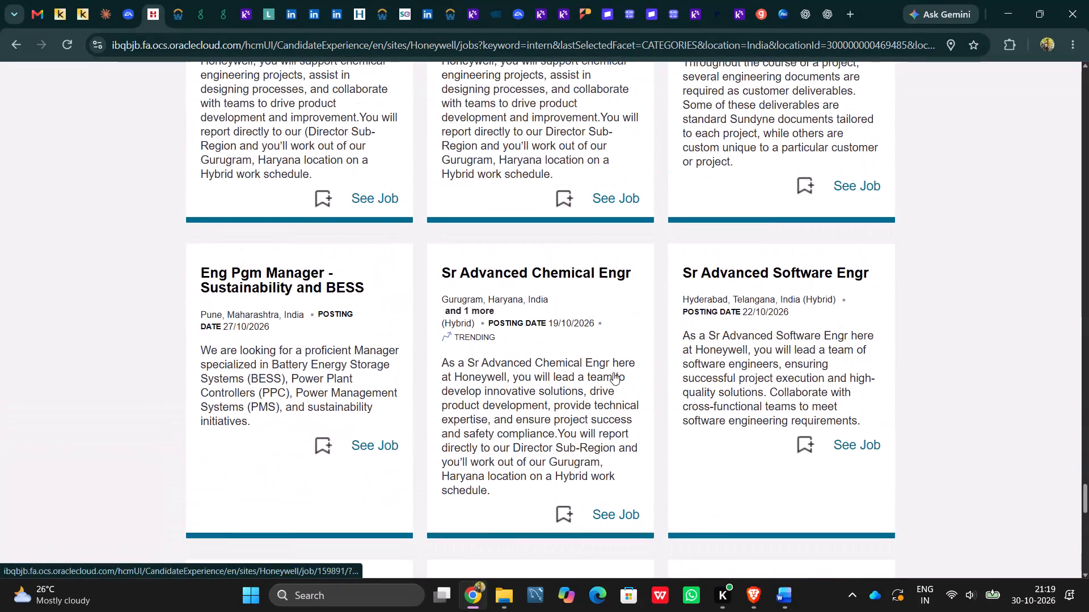
{"action": "scroll", "coordinate": [613, 372], "scroll_direction": "up", "scroll_amount": 2}
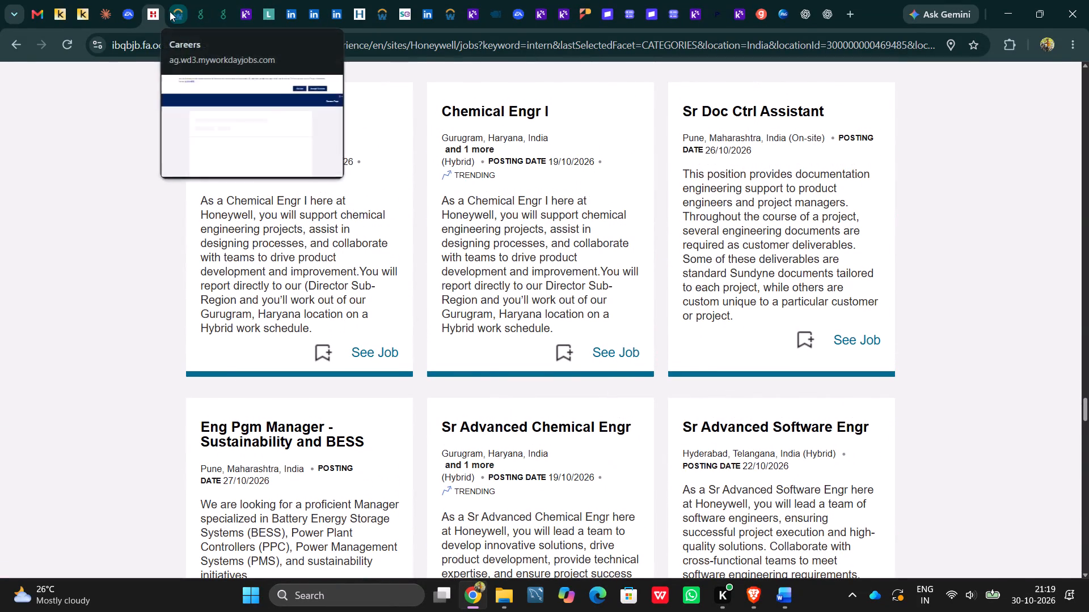
Switch to the Airbus Careers page for the Data Science Intern posting and accept its cookies.
{"action": "left_click", "coordinate": [170, 11]}
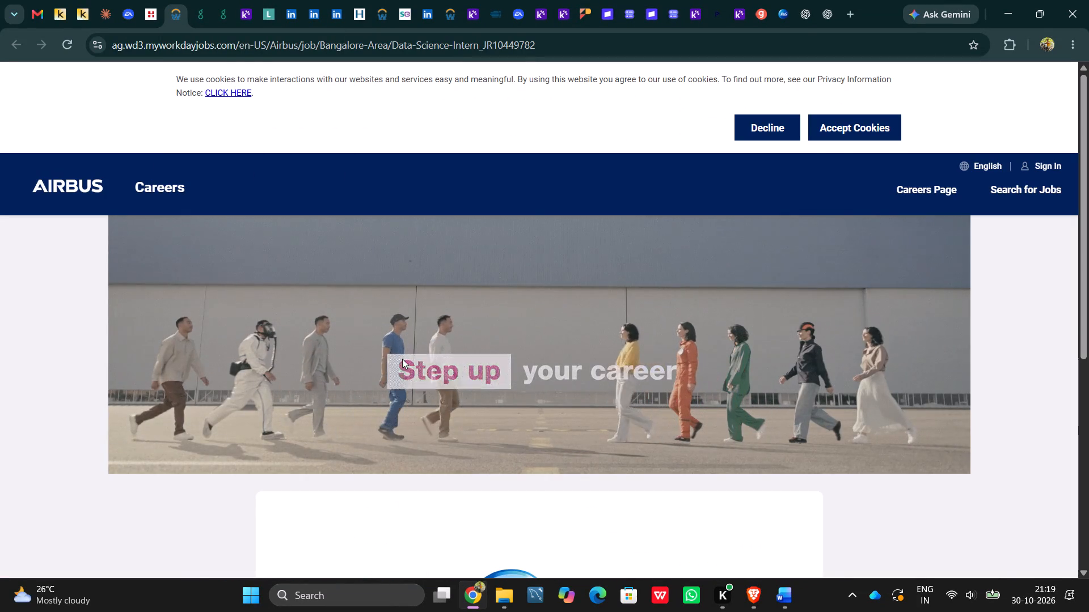
{"action": "left_click", "coordinate": [868, 122]}
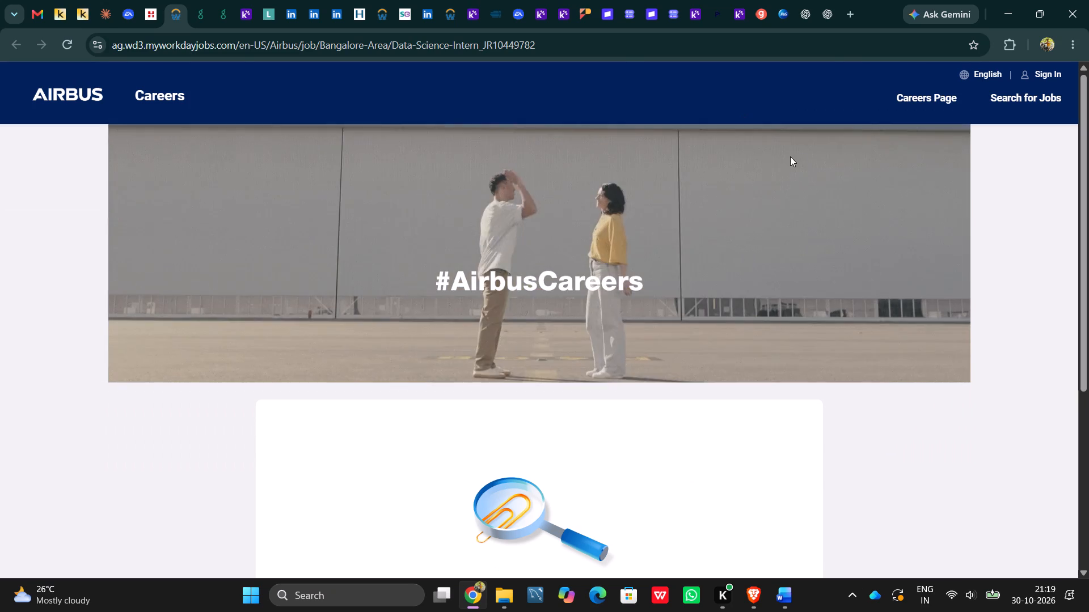
Go to Airbus's main careers page and open its list of job opportunities.
{"action": "left_click", "coordinate": [926, 93]}
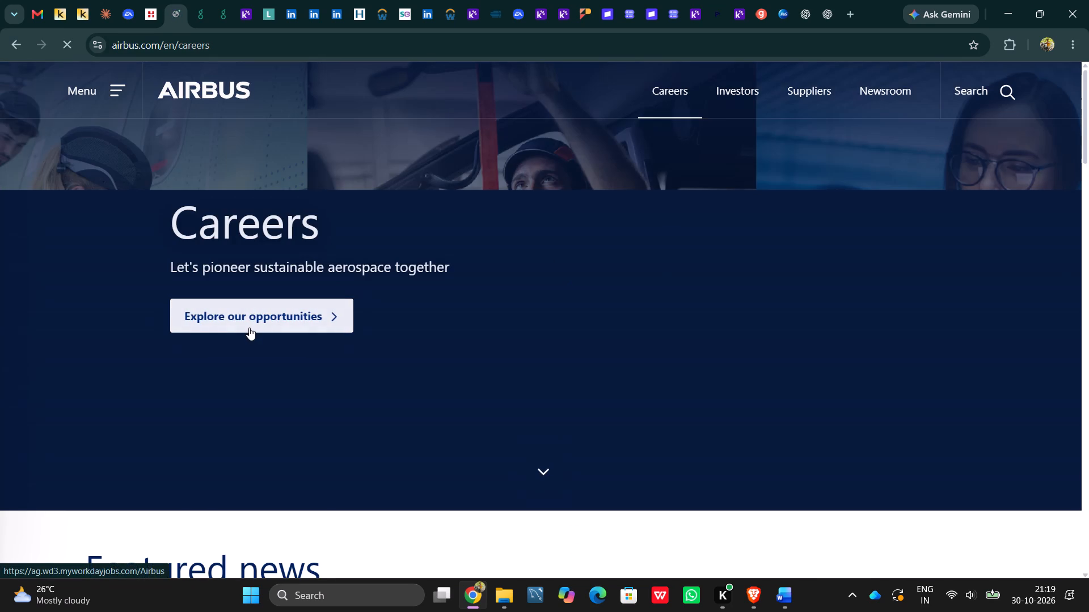
{"action": "left_click", "coordinate": [249, 328]}
{"action": "scroll", "coordinate": [249, 328], "scroll_direction": "down", "scroll_amount": 4}
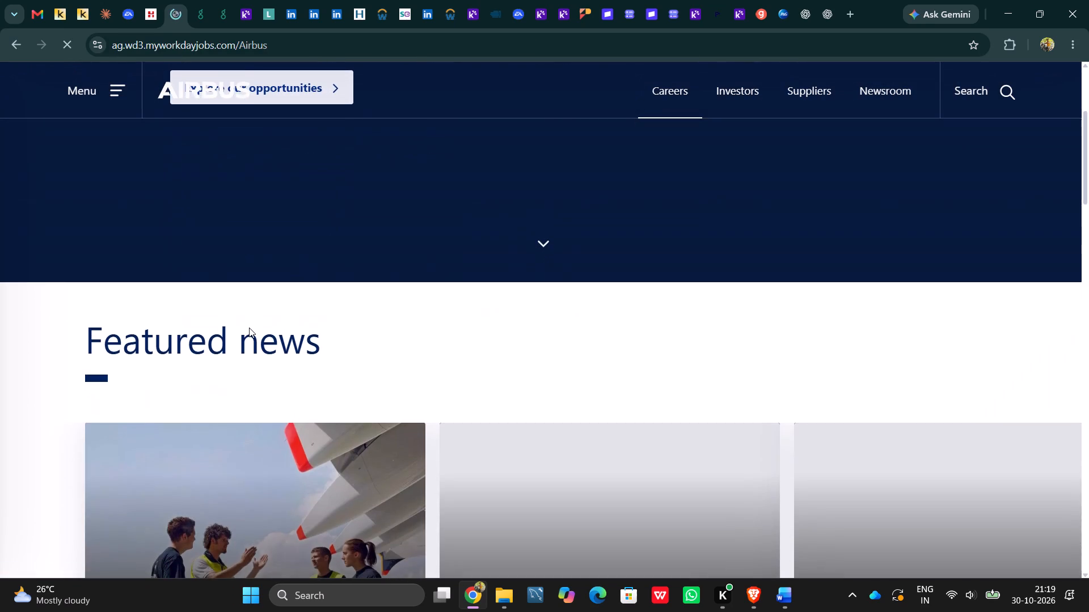
{"action": "scroll", "coordinate": [249, 328], "scroll_direction": "down", "scroll_amount": 1}
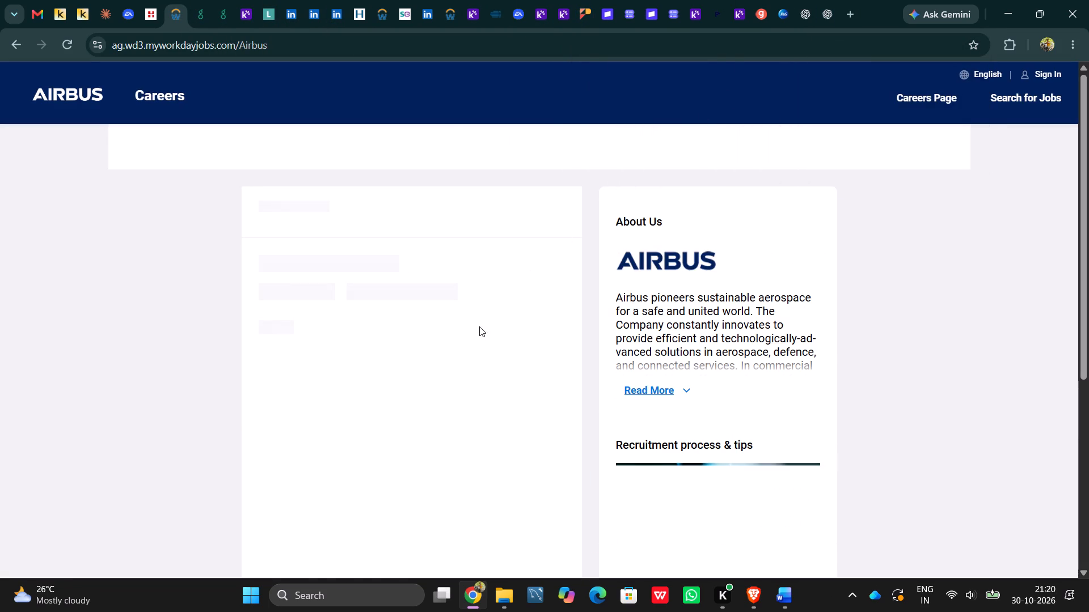
Search the Airbus job listings for the keyword intern.
{"action": "left_click", "coordinate": [297, 139]}
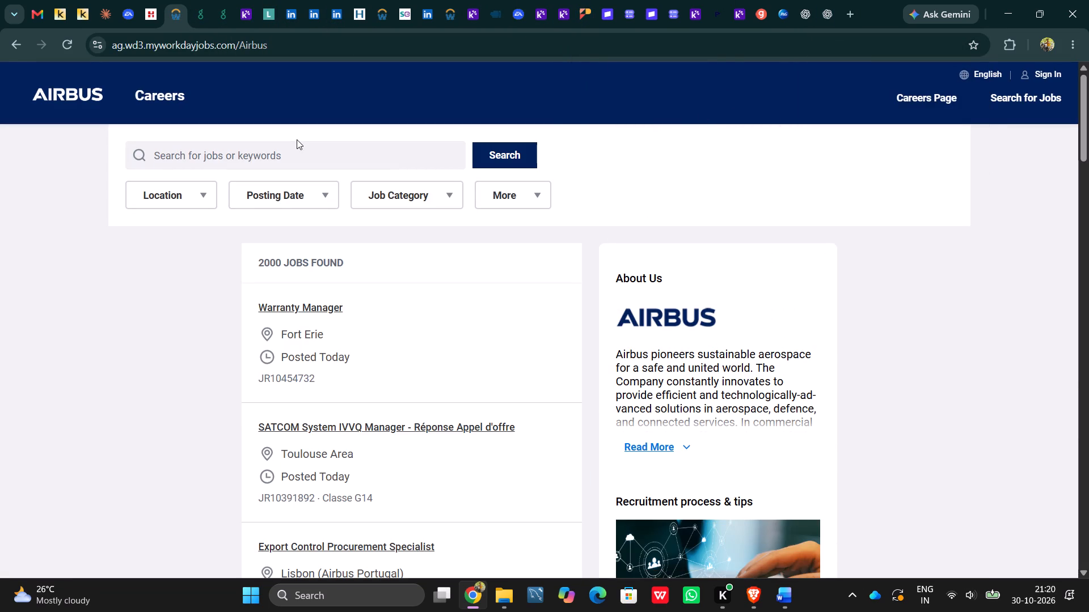
{"action": "left_click", "coordinate": [284, 143]}
{"action": "type", "text": "intern"}
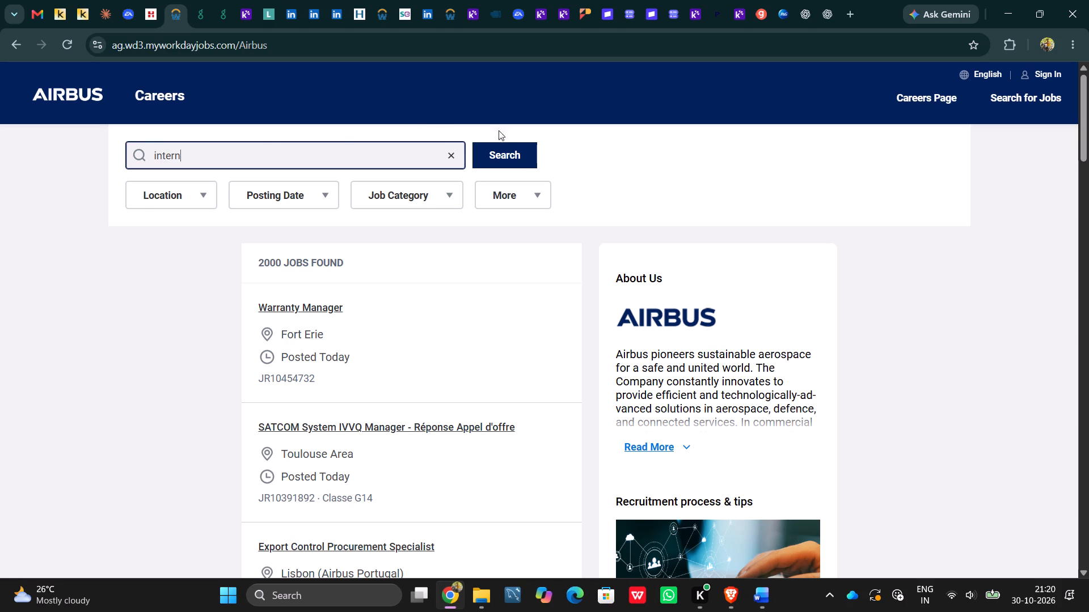
{"action": "left_click", "coordinate": [500, 148]}
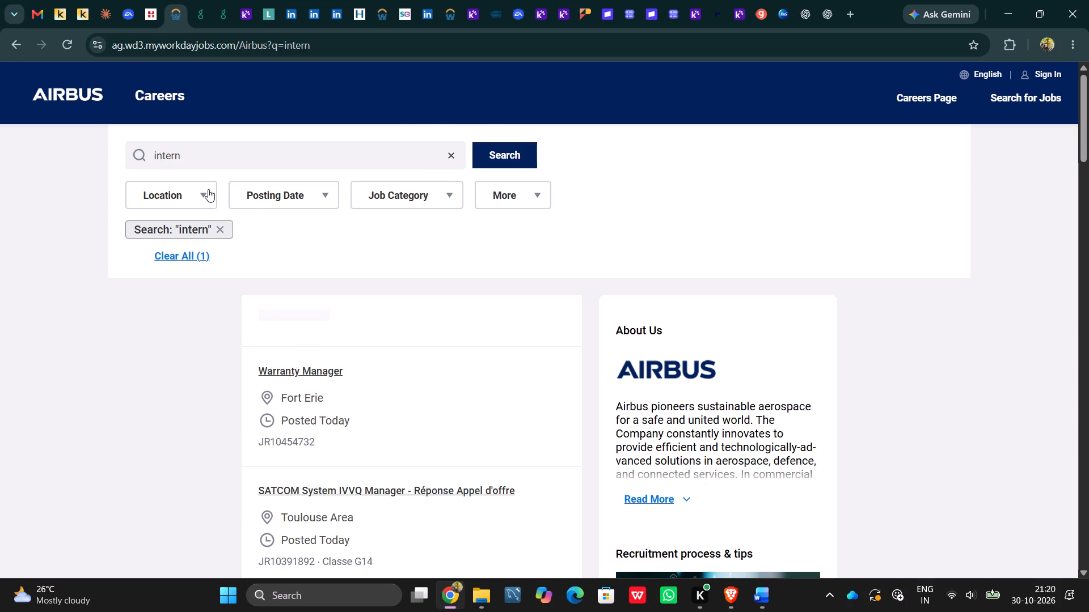
Narrow the Airbus intern search results to jobs located in India.
{"action": "scroll", "coordinate": [275, 231], "scroll_direction": "down", "scroll_amount": 3}
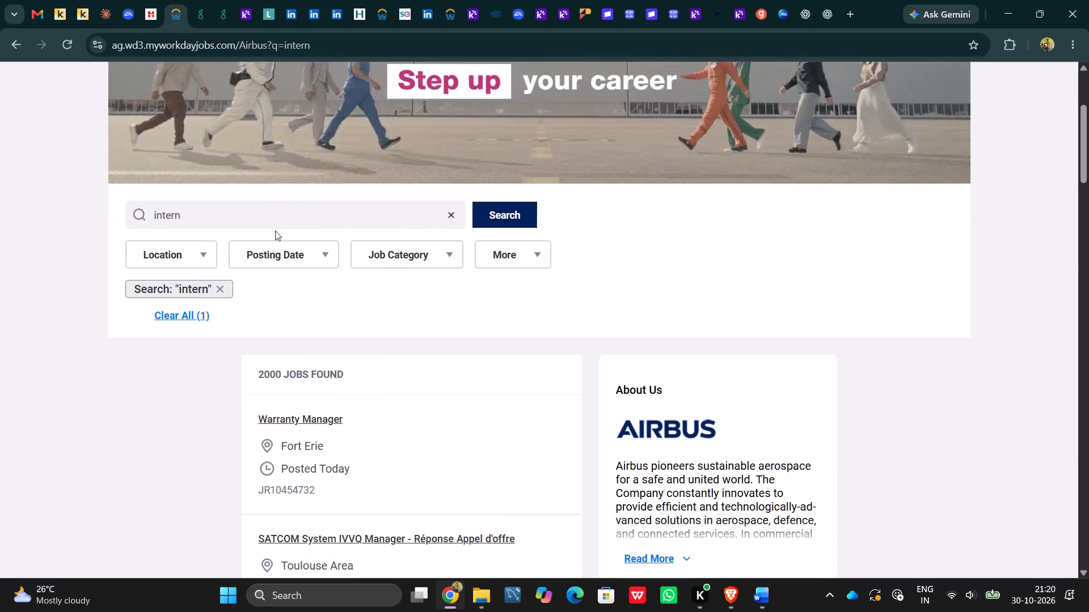
{"action": "scroll", "coordinate": [275, 231], "scroll_direction": "down", "scroll_amount": 1}
{"action": "scroll", "coordinate": [275, 231], "scroll_direction": "up", "scroll_amount": 1}
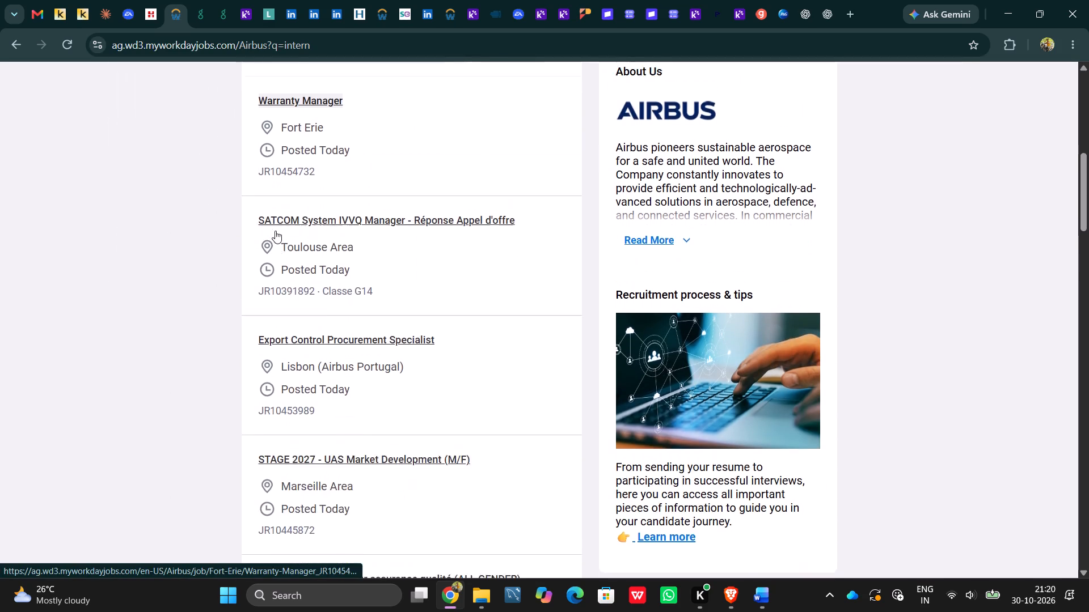
{"action": "scroll", "coordinate": [275, 231], "scroll_direction": "up", "scroll_amount": 1}
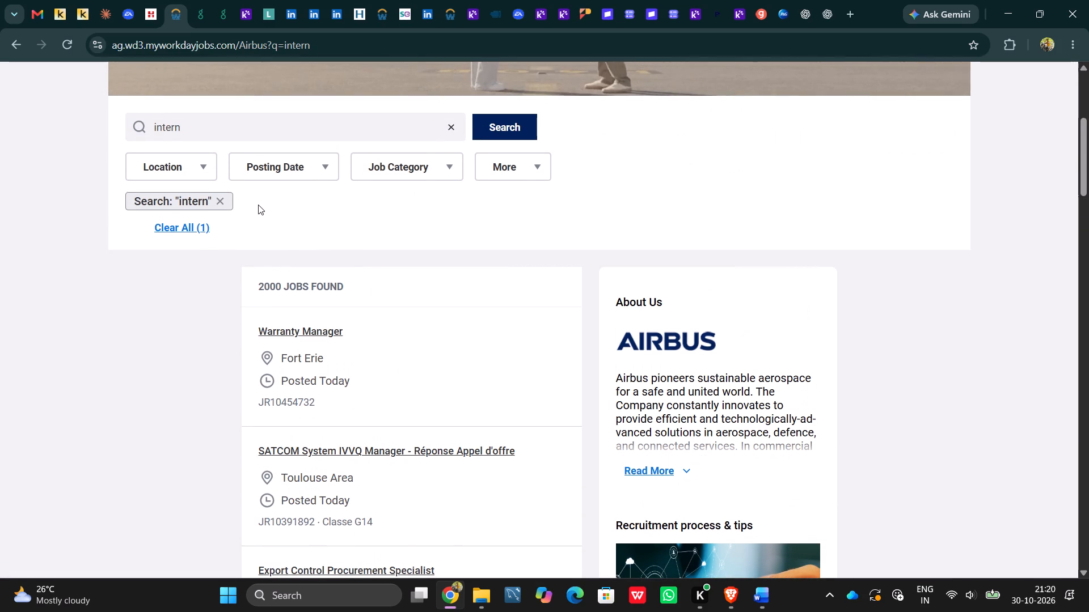
{"action": "left_click", "coordinate": [204, 165]}
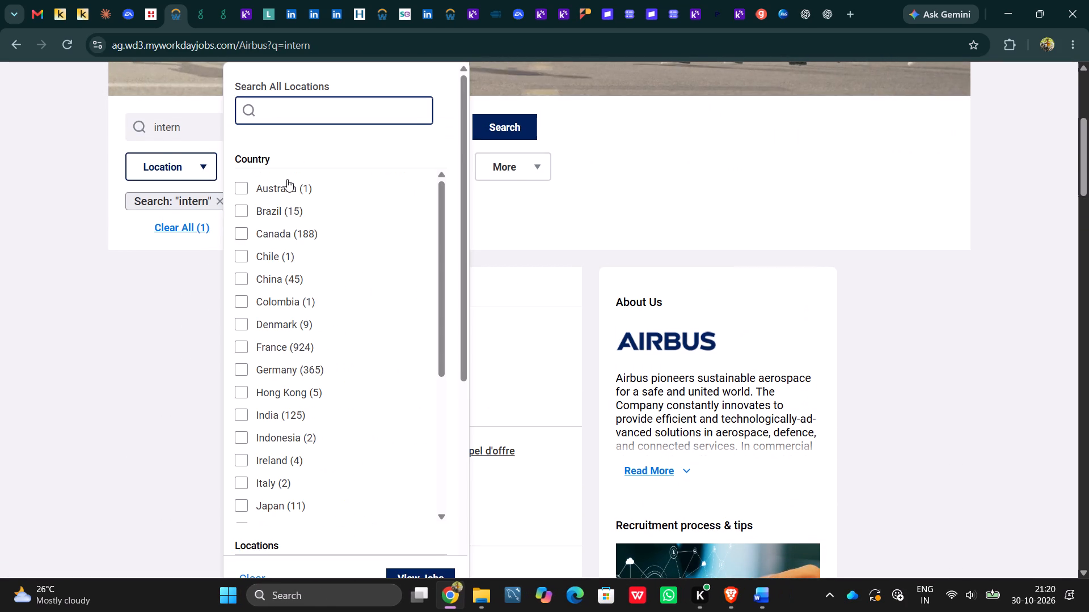
{"action": "type", "text": "in"}
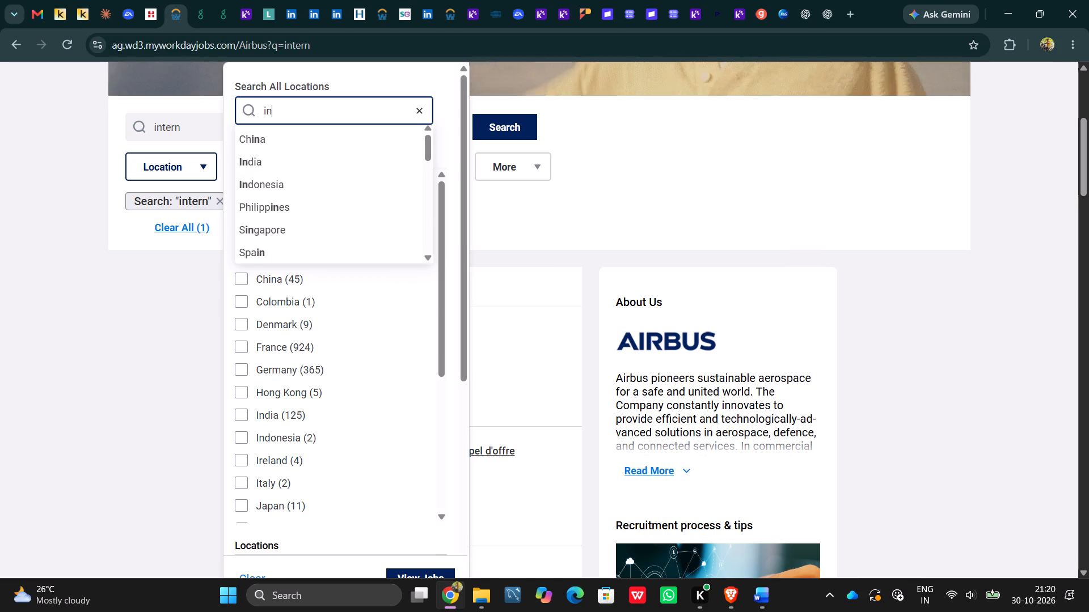
{"action": "left_click", "coordinate": [266, 155]}
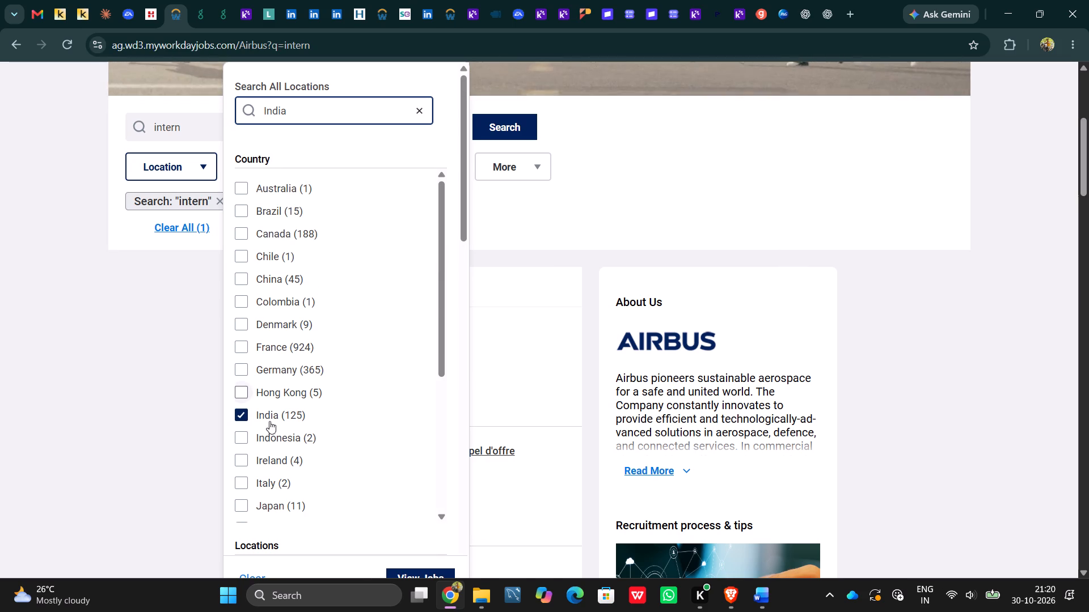
{"action": "left_click", "coordinate": [410, 568]}
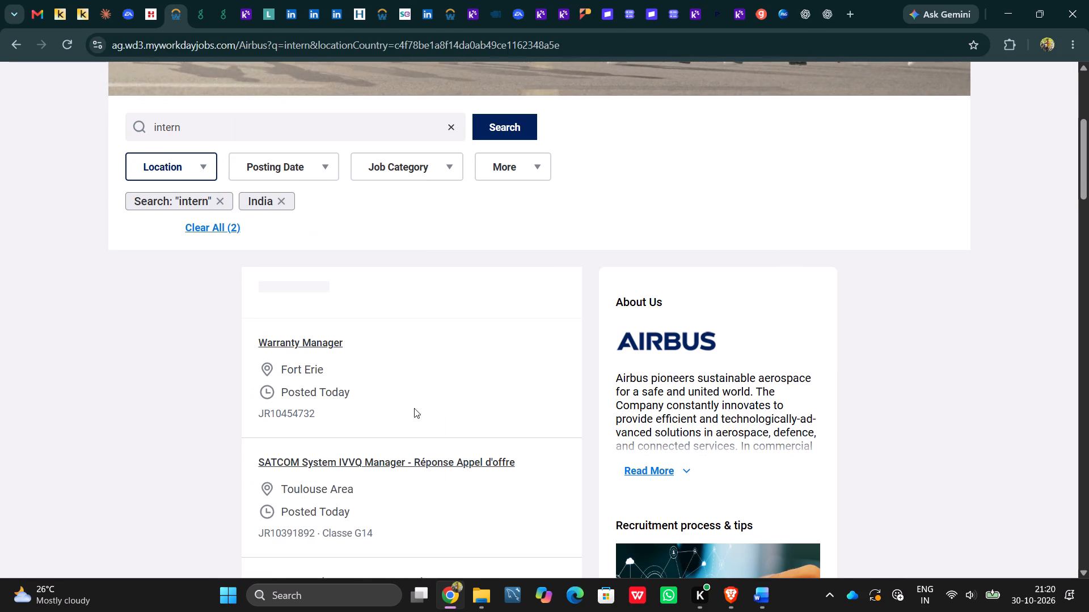
Look through the India-filtered Airbus listings for internship roles.
{"action": "scroll", "coordinate": [415, 352], "scroll_direction": "down", "scroll_amount": 1}
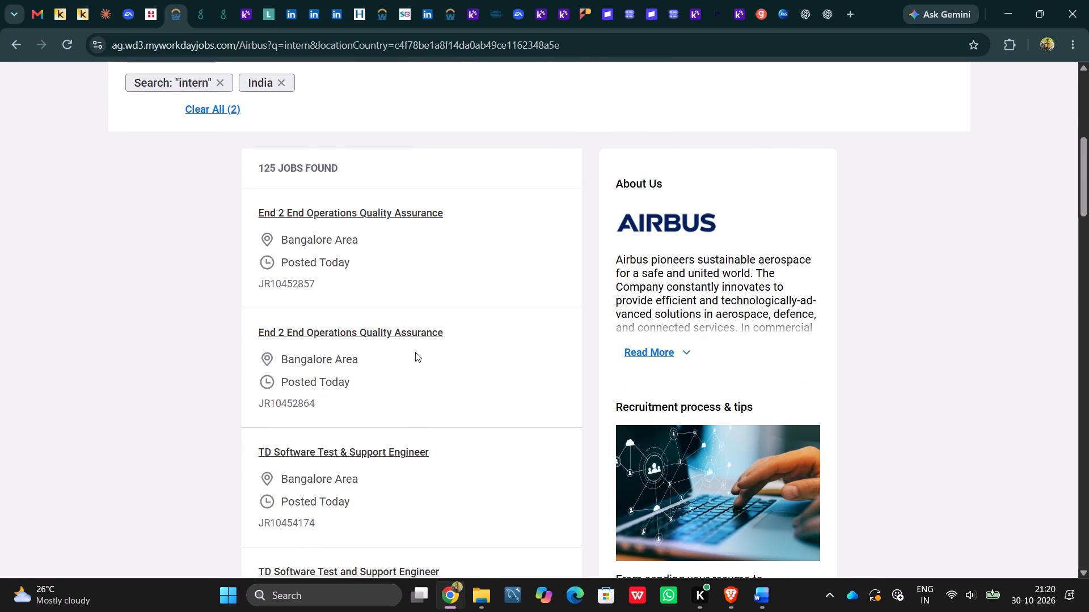
{"action": "scroll", "coordinate": [415, 352], "scroll_direction": "down", "scroll_amount": 3}
{"action": "scroll", "coordinate": [415, 352], "scroll_direction": "up", "scroll_amount": 7}
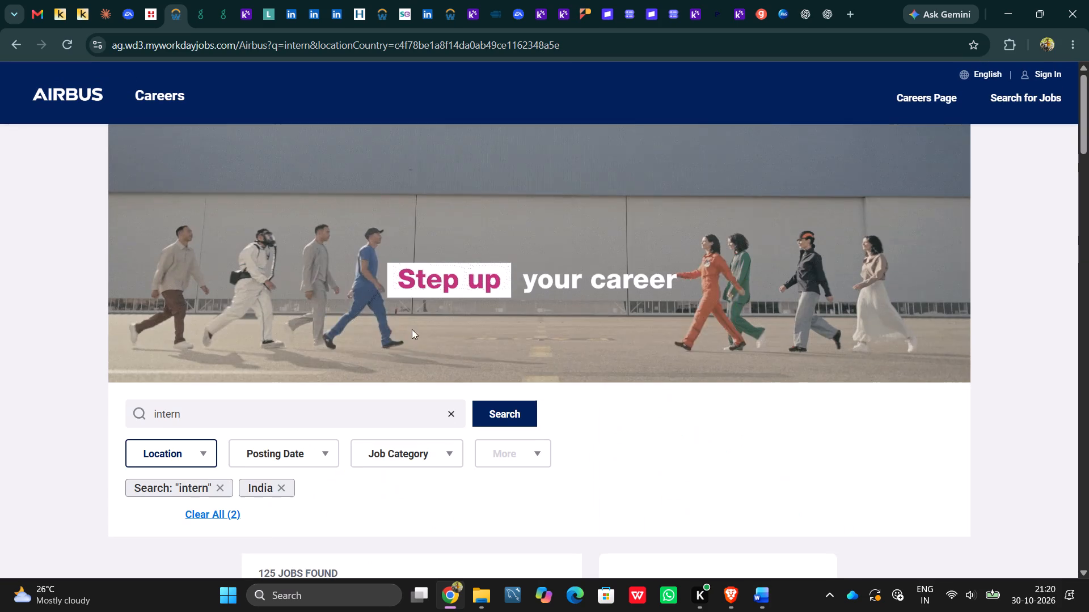
Rerun the Airbus intern search for India and look through the first page of listings for internship roles.
{"action": "left_click", "coordinate": [256, 417]}
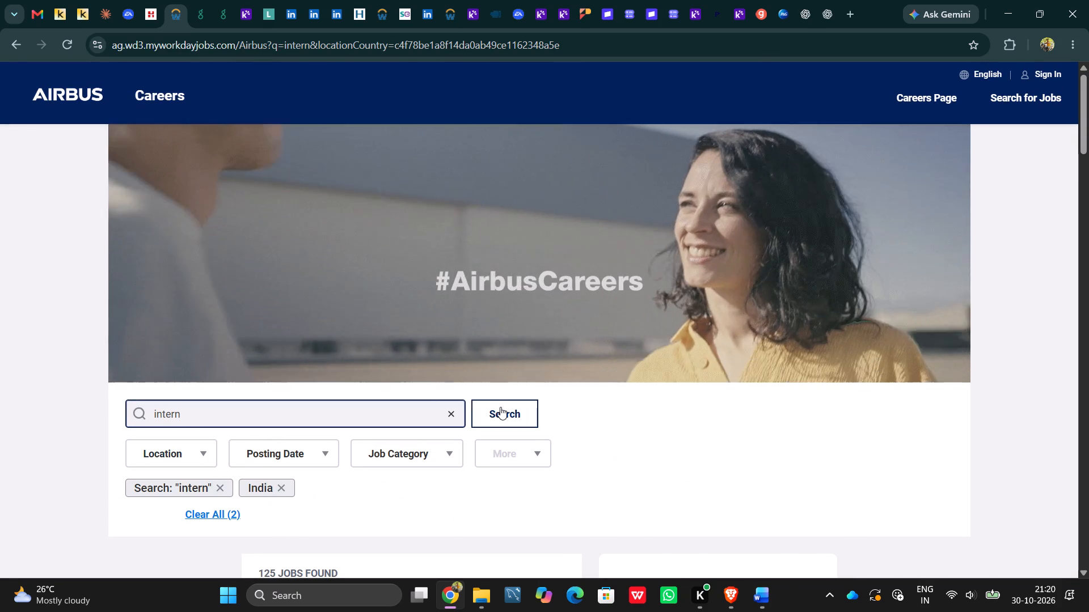
{"action": "left_click", "coordinate": [500, 407]}
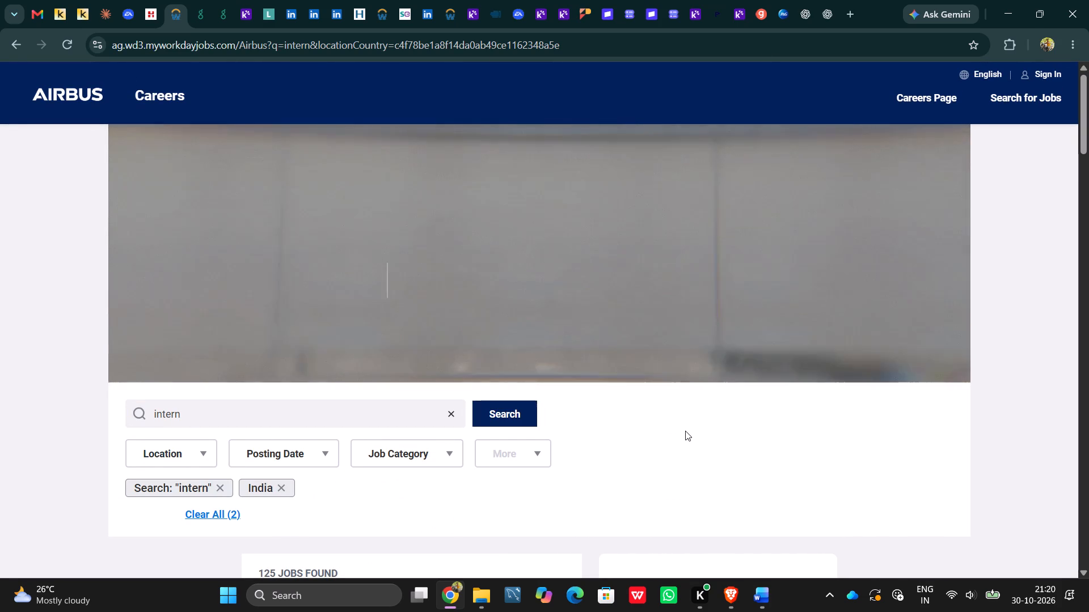
{"action": "scroll", "coordinate": [685, 431], "scroll_direction": "down", "scroll_amount": 2}
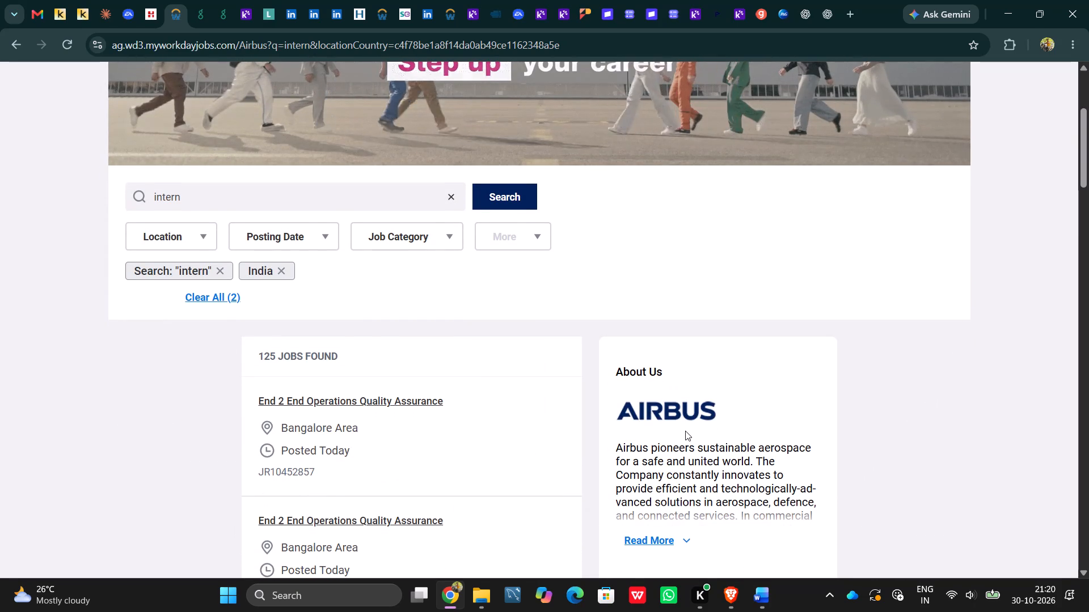
{"action": "scroll", "coordinate": [685, 431], "scroll_direction": "down", "scroll_amount": 3}
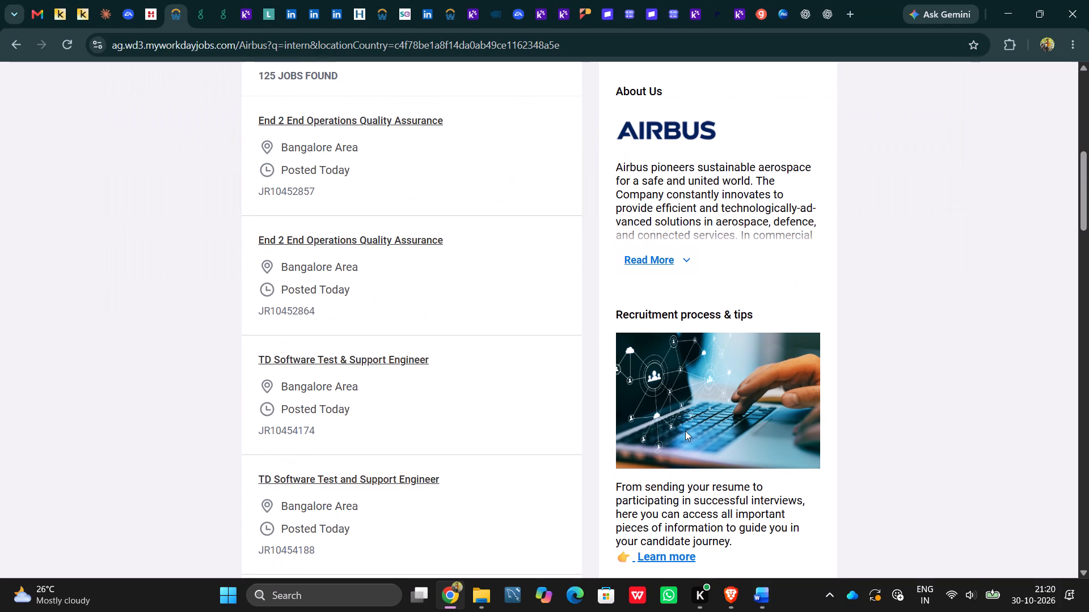
{"action": "scroll", "coordinate": [685, 431], "scroll_direction": "down", "scroll_amount": 10}
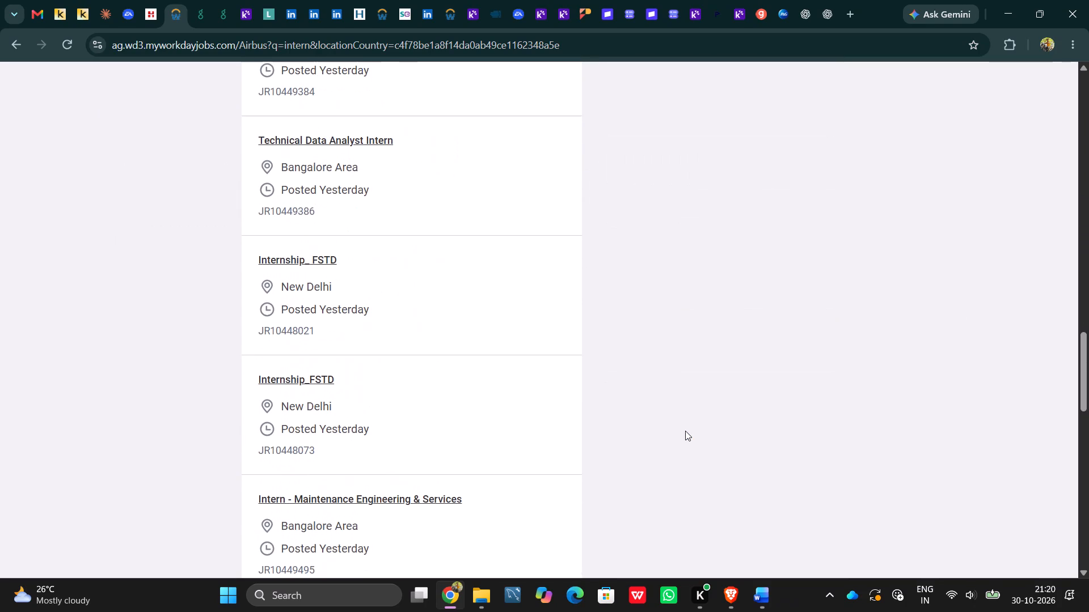
{"action": "scroll", "coordinate": [685, 431], "scroll_direction": "down", "scroll_amount": 1}
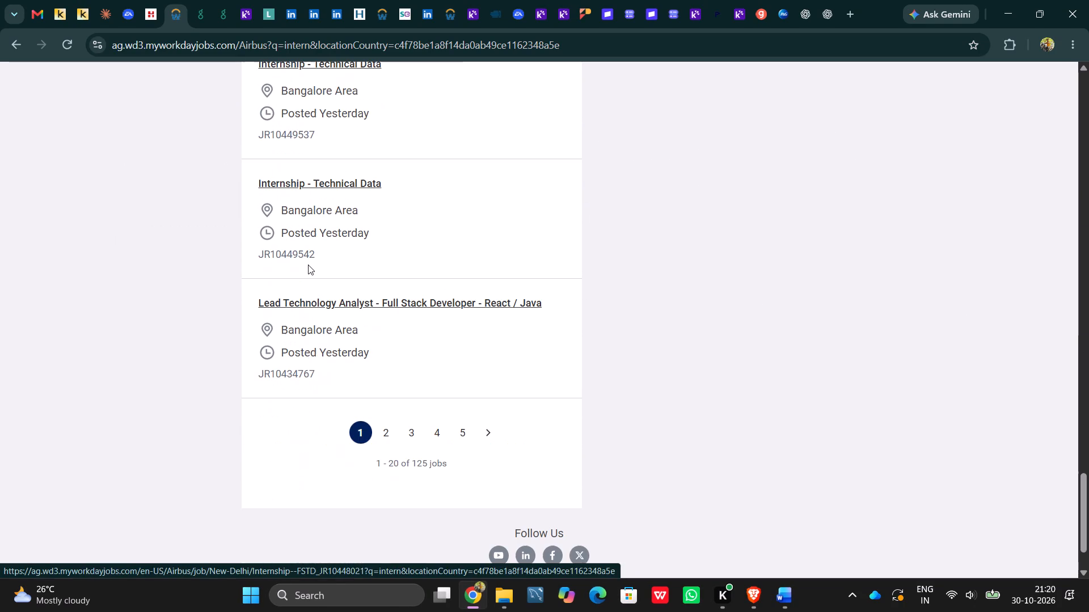
{"action": "scroll", "coordinate": [308, 265], "scroll_direction": "up", "scroll_amount": 1}
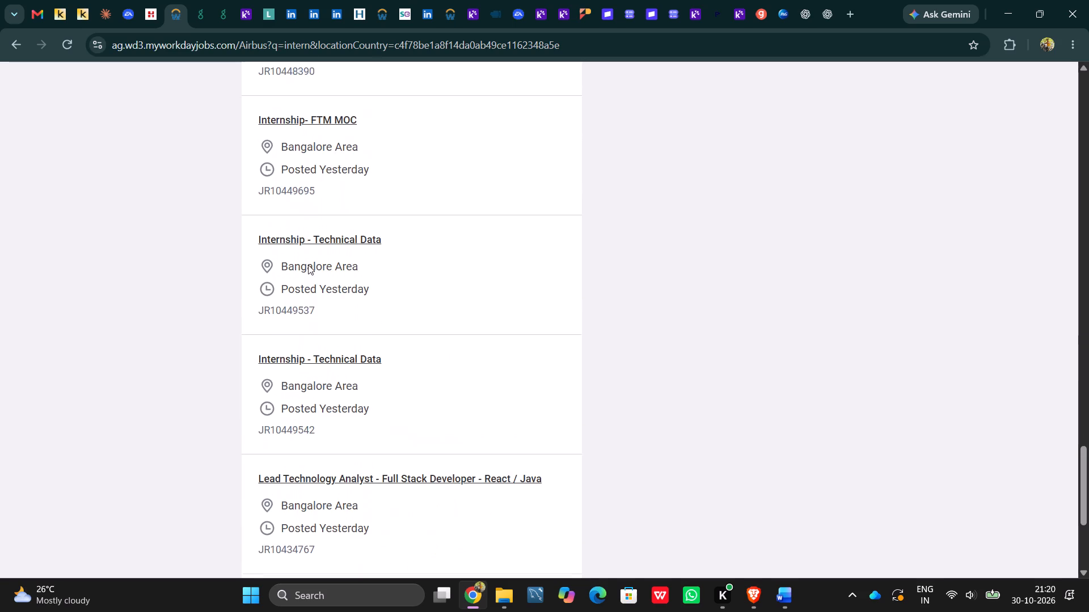
{"action": "scroll", "coordinate": [308, 265], "scroll_direction": "up", "scroll_amount": 14}
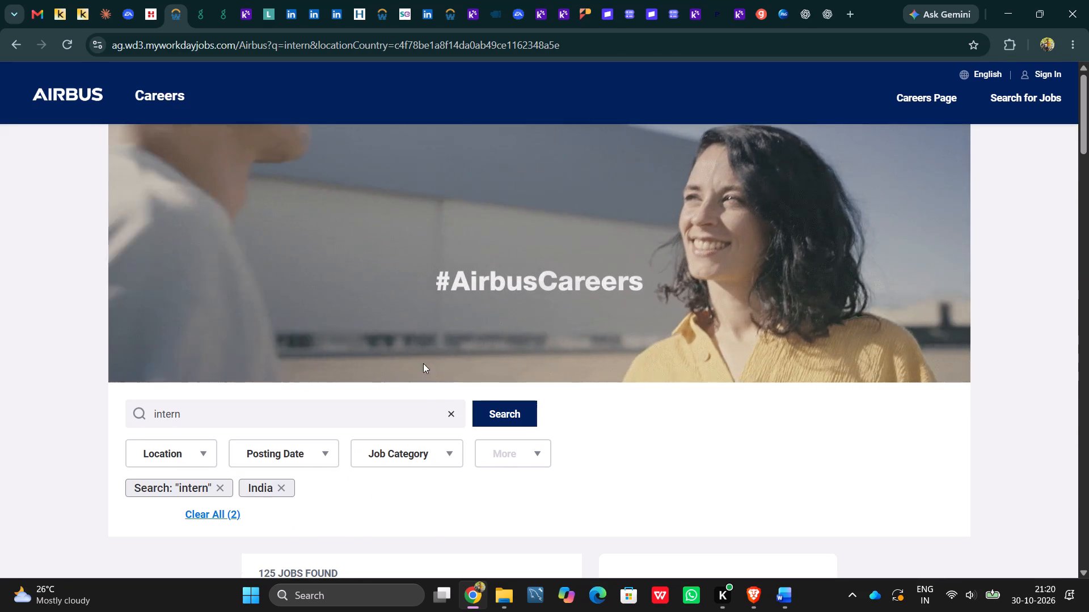
Filter the Airbus intern results in India to the Engineering <FU-EN> job category.
{"action": "left_click", "coordinate": [419, 462]}
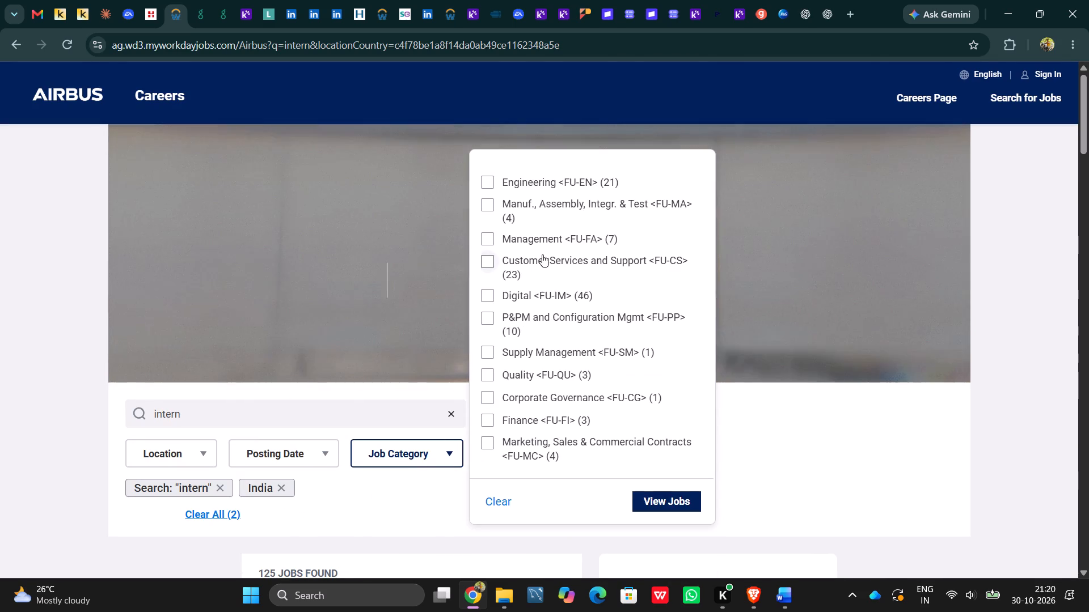
{"action": "left_click", "coordinate": [488, 184]}
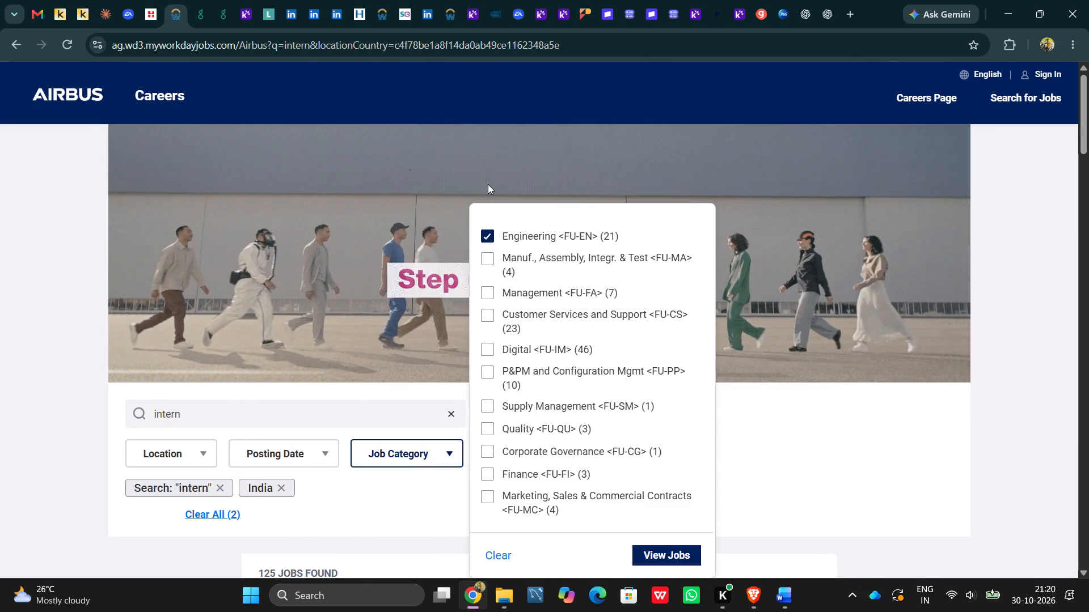
{"action": "scroll", "coordinate": [539, 399], "scroll_direction": "down", "scroll_amount": 2}
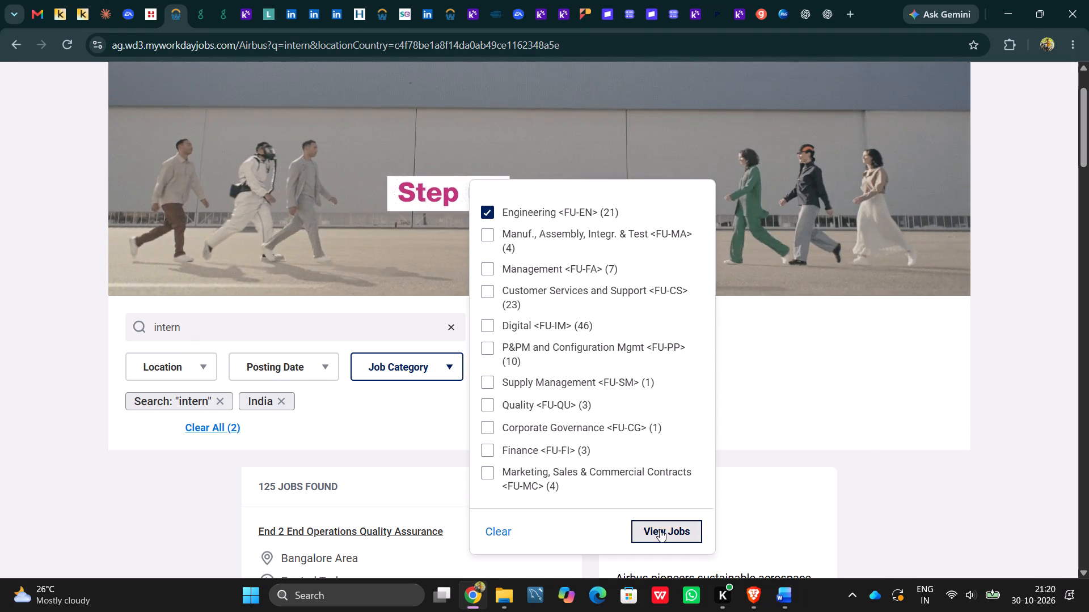
{"action": "left_click", "coordinate": [660, 529]}
Look through both pages of the Engineering-filtered Airbus listings for suitable internship roles.
{"action": "scroll", "coordinate": [483, 448], "scroll_direction": "down", "scroll_amount": 4}
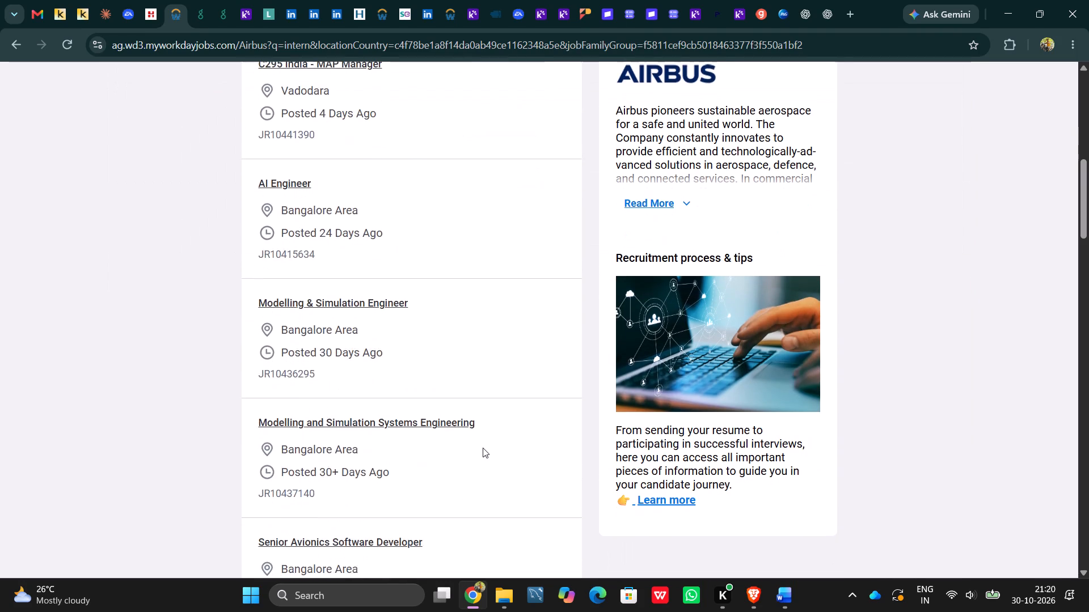
{"action": "scroll", "coordinate": [483, 448], "scroll_direction": "down", "scroll_amount": 1}
{"action": "scroll", "coordinate": [459, 400], "scroll_direction": "down", "scroll_amount": 1}
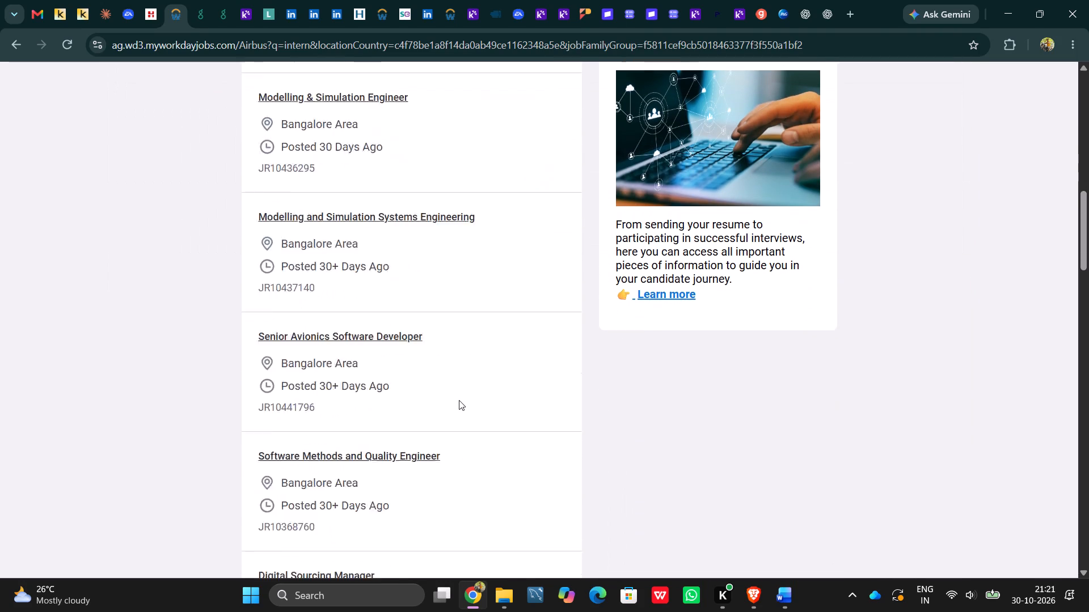
{"action": "scroll", "coordinate": [459, 400], "scroll_direction": "down", "scroll_amount": 7}
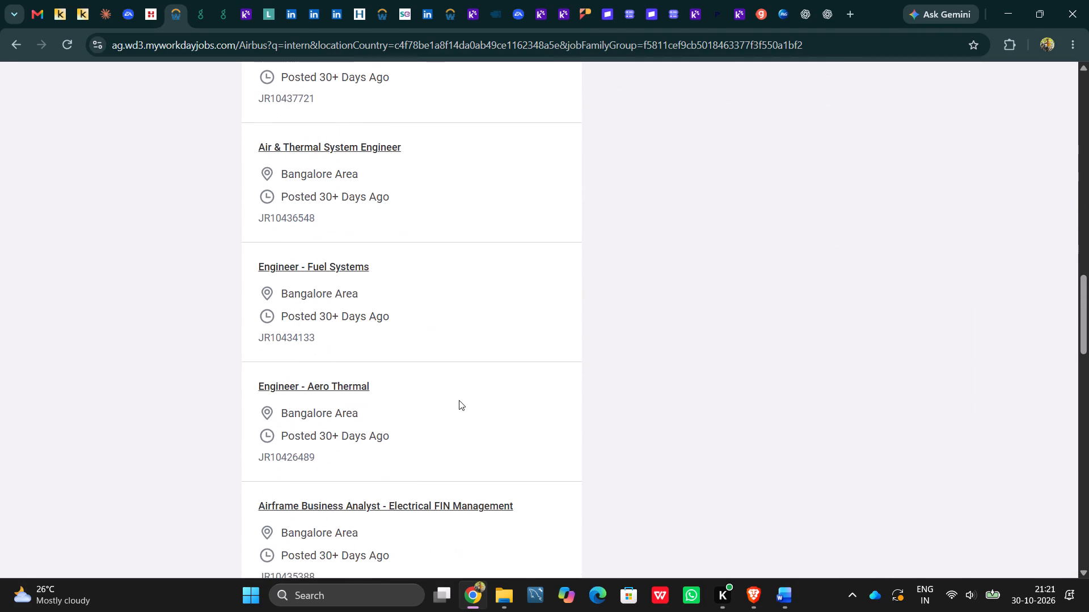
{"action": "scroll", "coordinate": [459, 400], "scroll_direction": "down", "scroll_amount": 6}
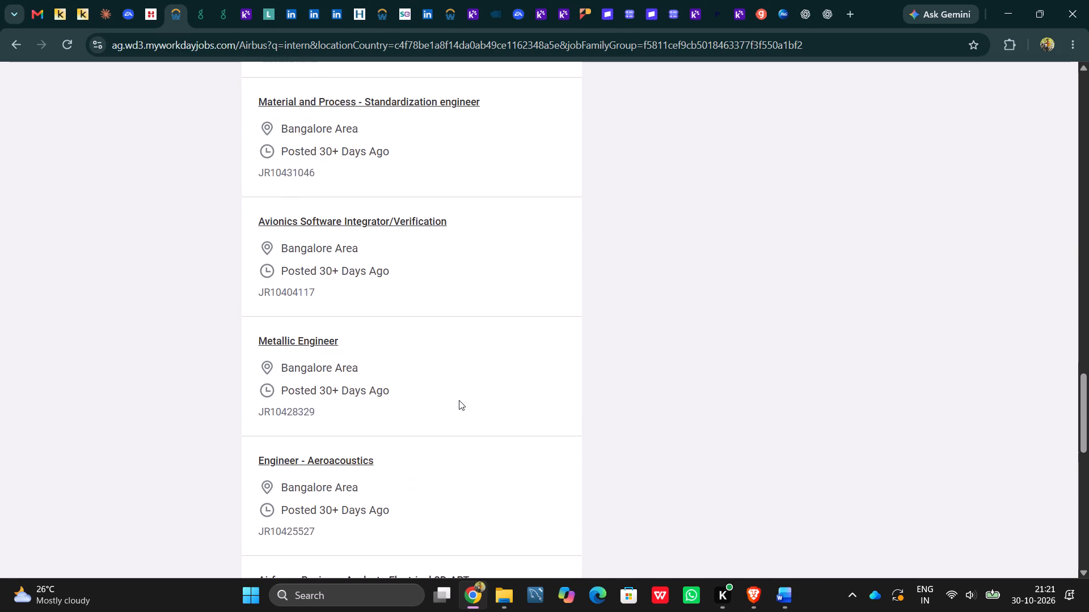
{"action": "scroll", "coordinate": [459, 400], "scroll_direction": "down", "scroll_amount": 7}
{"action": "scroll", "coordinate": [459, 400], "scroll_direction": "up", "scroll_amount": 1}
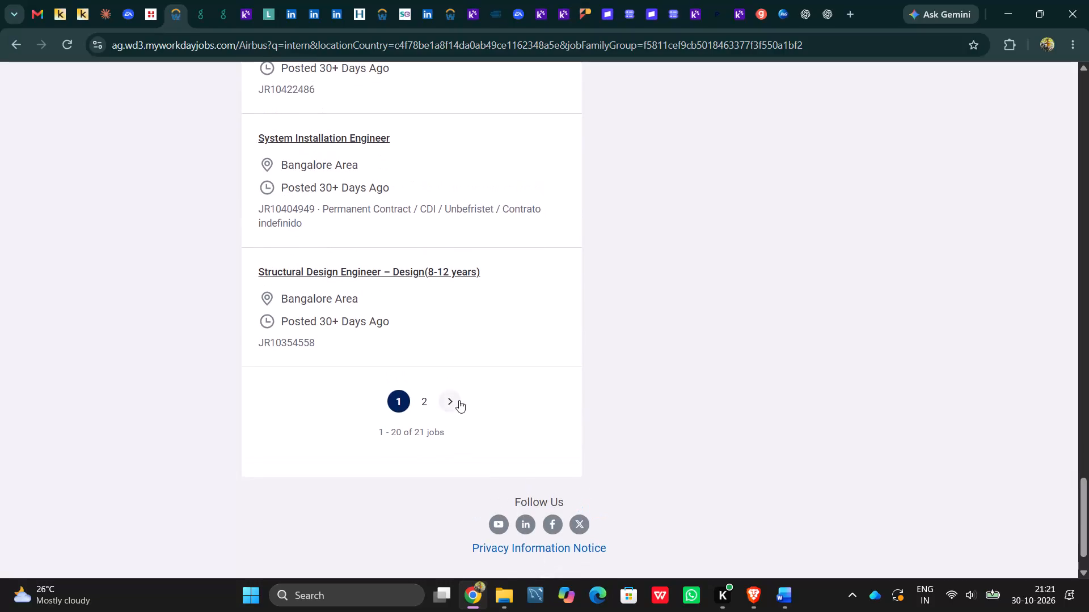
{"action": "left_click", "coordinate": [419, 397]}
{"action": "scroll", "coordinate": [416, 322], "scroll_direction": "up", "scroll_amount": 9}
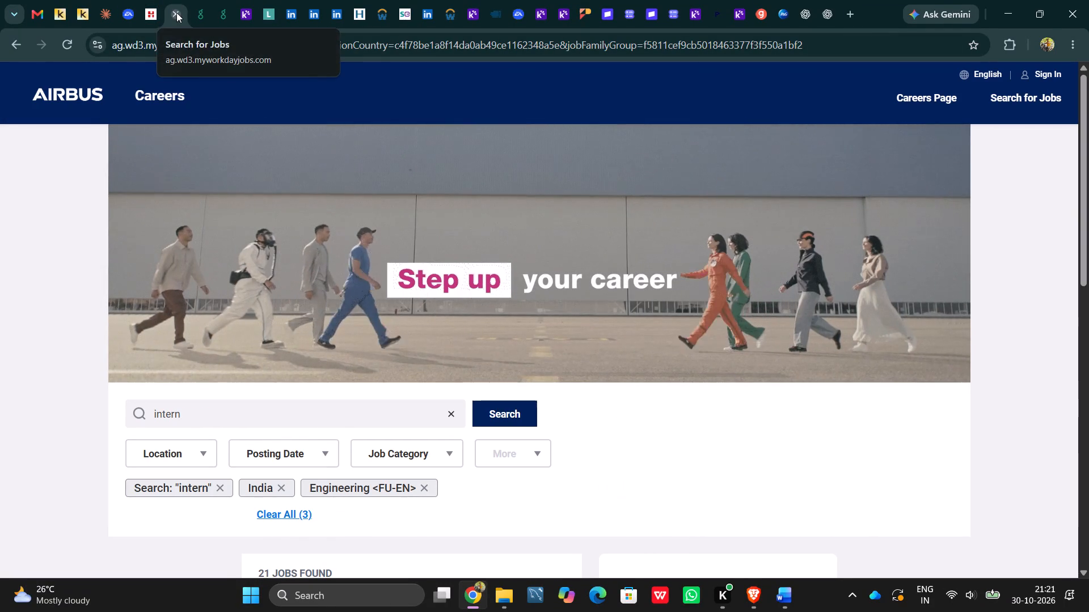
Close the Airbus job search page.
{"action": "left_click", "coordinate": [176, 12]}
Read Enterpret's [Backend, Onsite] Software Engineering Intern posting, including its responsibilities, requirements and application form.
{"action": "scroll", "coordinate": [398, 369], "scroll_direction": "down", "scroll_amount": 1}
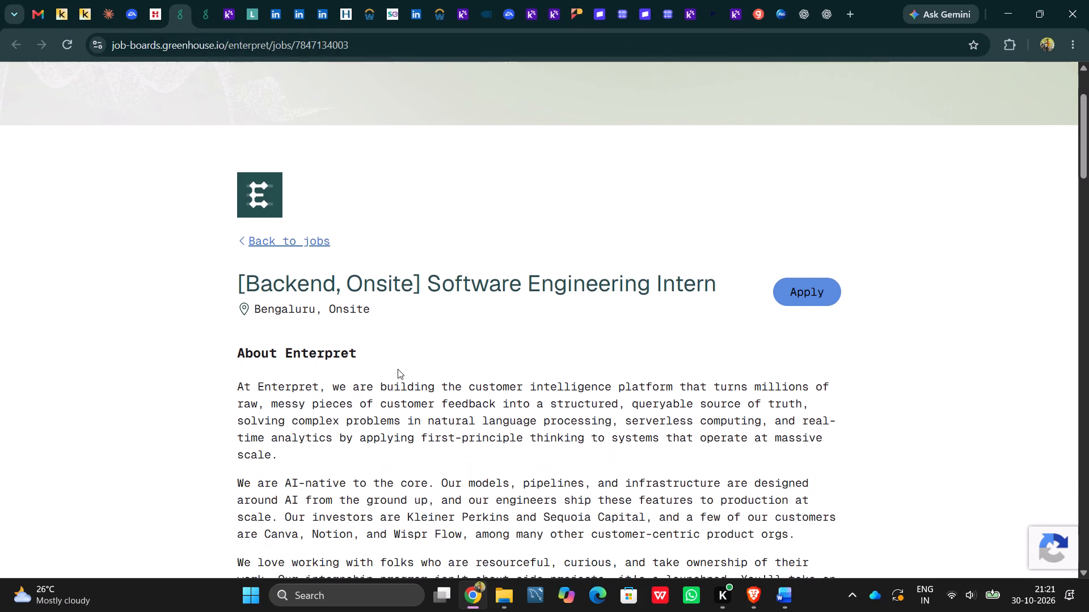
{"action": "scroll", "coordinate": [398, 369], "scroll_direction": "down", "scroll_amount": 9}
{"action": "scroll", "coordinate": [398, 369], "scroll_direction": "up", "scroll_amount": 1}
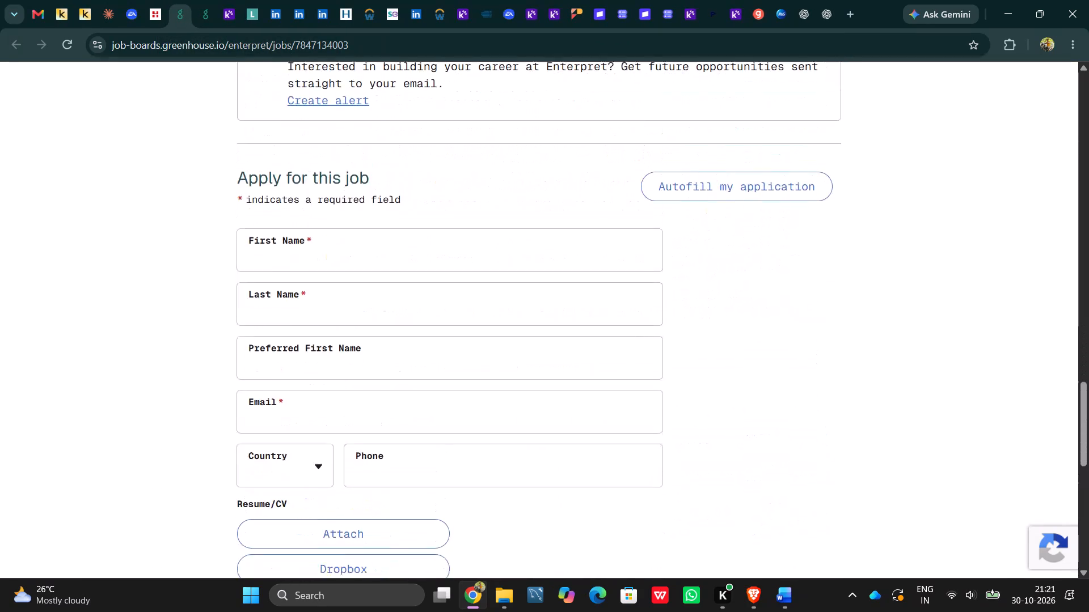
{"action": "scroll", "coordinate": [398, 369], "scroll_direction": "up", "scroll_amount": 2}
{"action": "scroll", "coordinate": [398, 369], "scroll_direction": "down", "scroll_amount": 1}
{"action": "scroll", "coordinate": [398, 369], "scroll_direction": "up", "scroll_amount": 8}
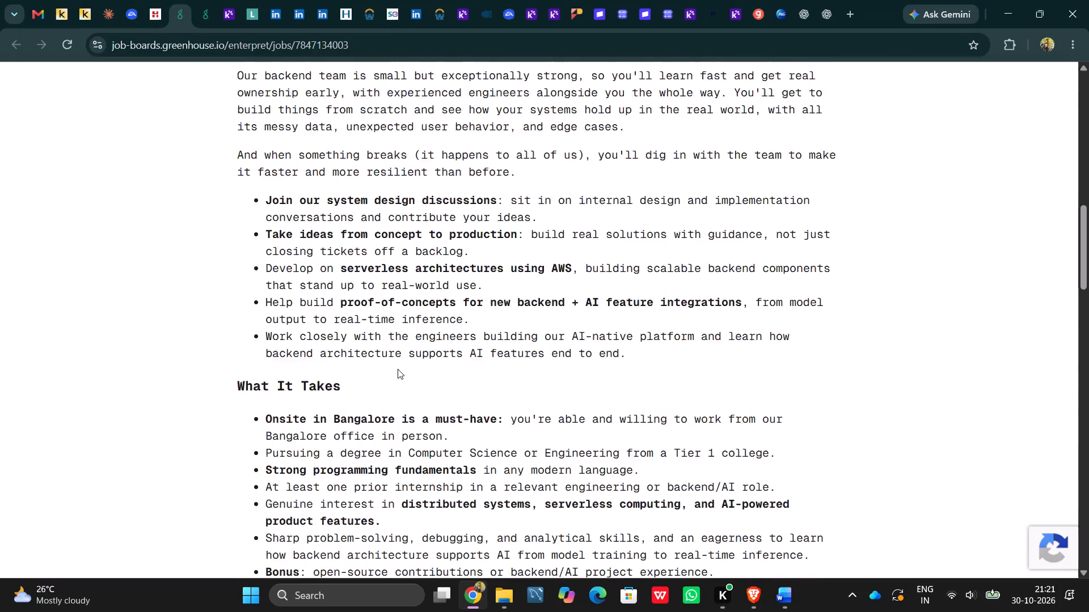
{"action": "scroll", "coordinate": [398, 369], "scroll_direction": "up", "scroll_amount": 2}
{"action": "left_click", "coordinate": [796, 406]}
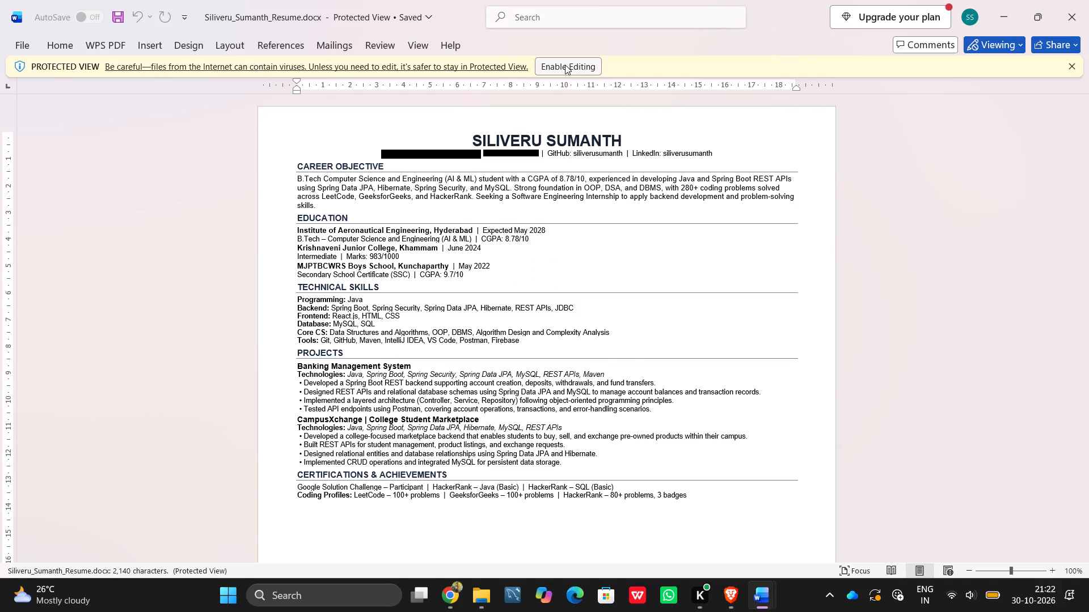
{"action": "left_click", "coordinate": [565, 65]}
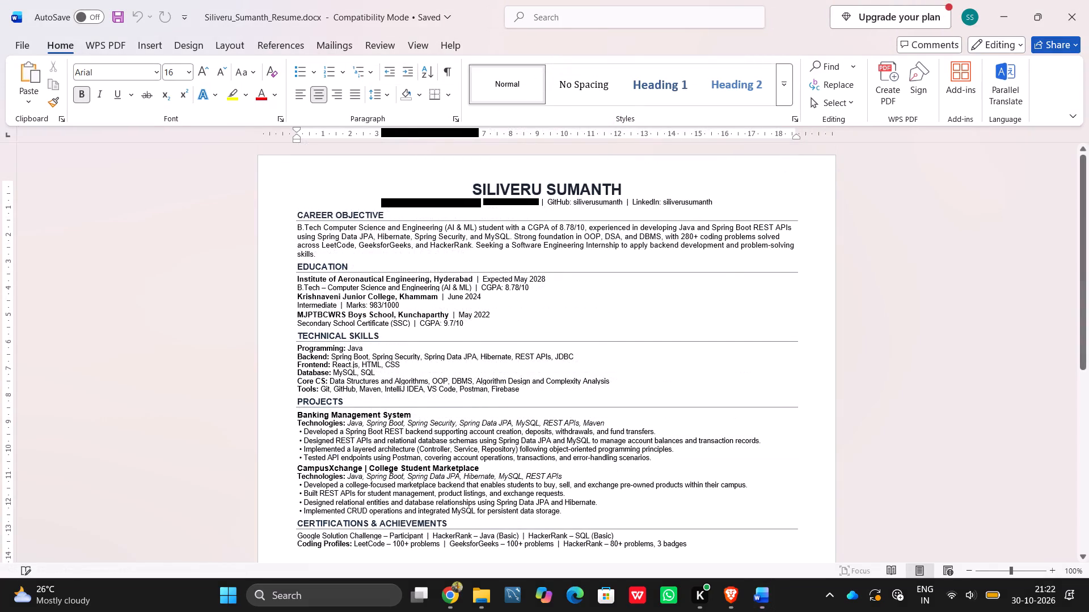
Set the entire resume's text to Times New Roman at size 11 and check the layout throughout the page.
{"action": "key", "text": "ctrl+a"}
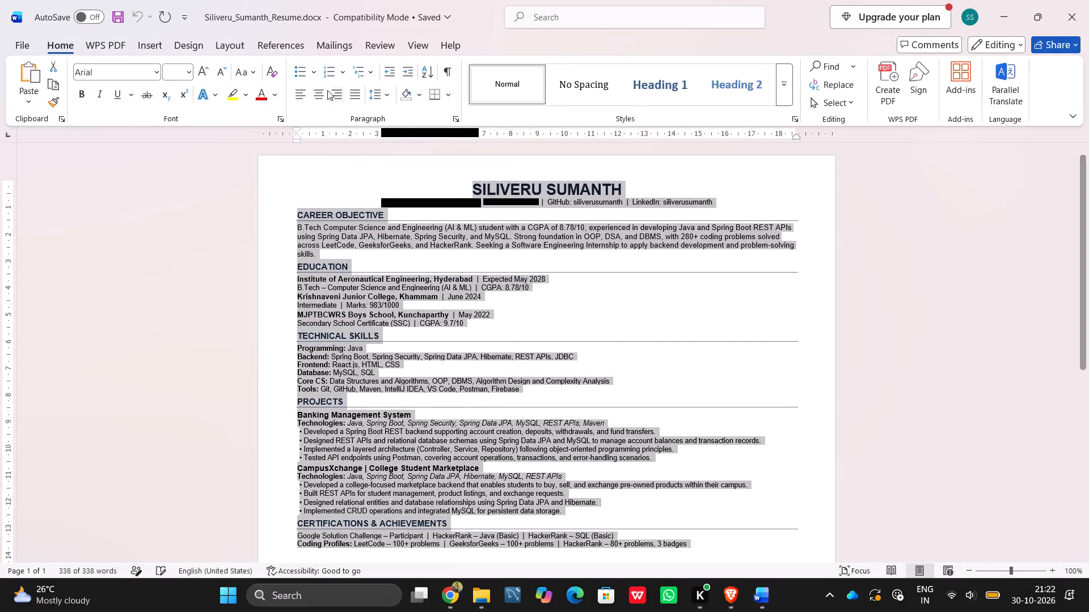
{"action": "left_click", "coordinate": [157, 71]}
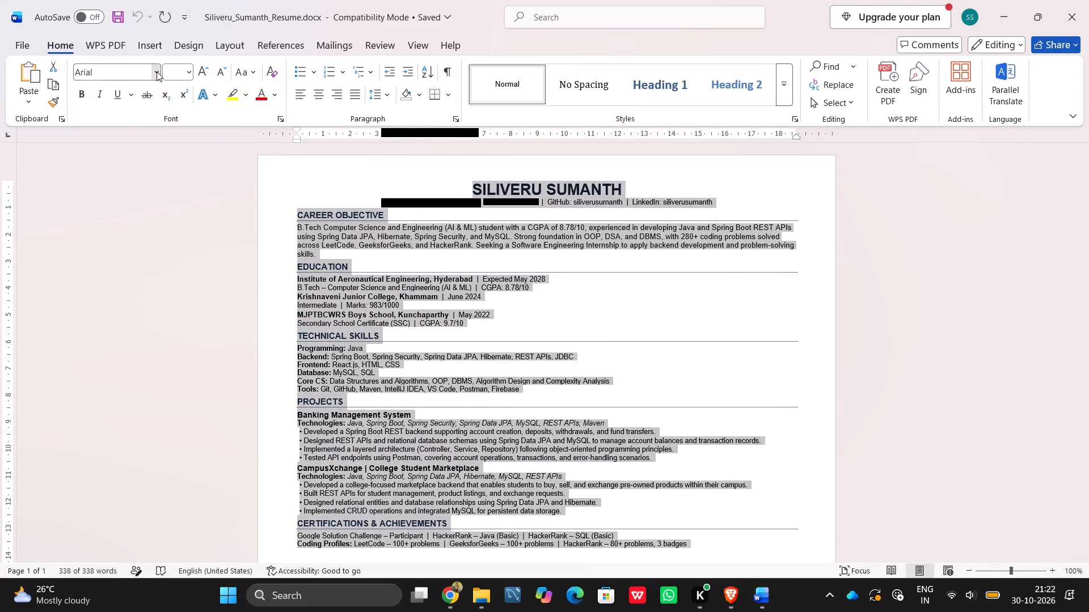
{"action": "left_click", "coordinate": [133, 176]}
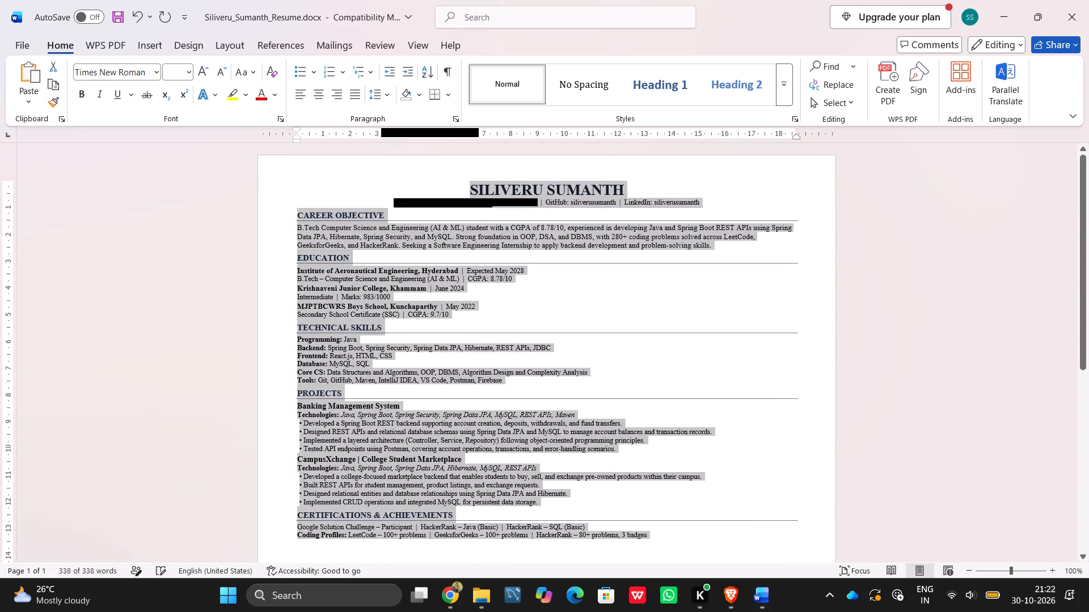
{"action": "left_click", "coordinate": [189, 71]}
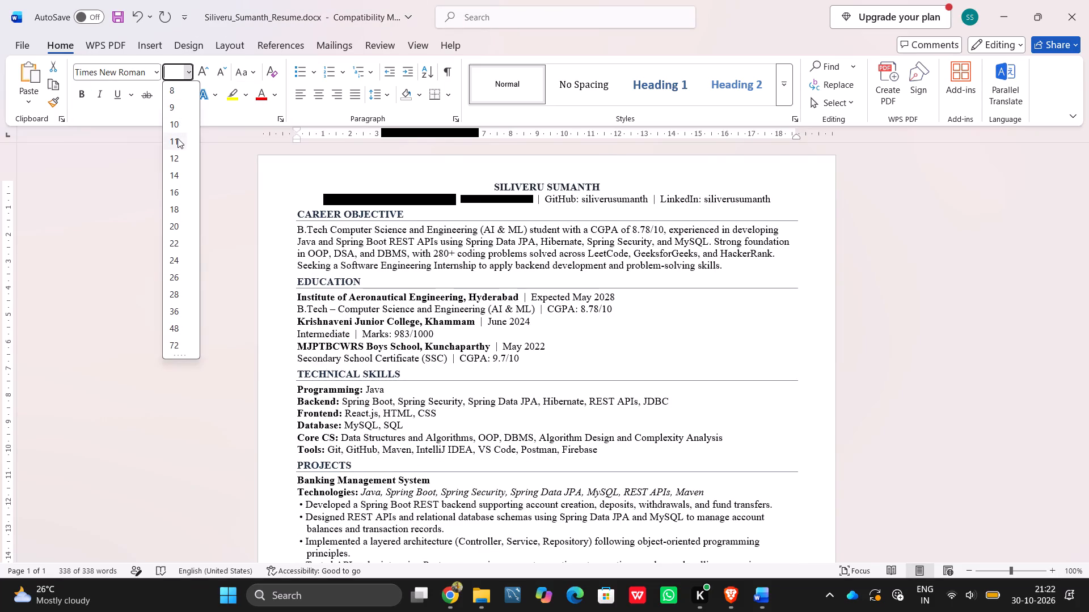
{"action": "left_click", "coordinate": [178, 138]}
{"action": "scroll", "coordinate": [396, 304], "scroll_direction": "down", "scroll_amount": 3}
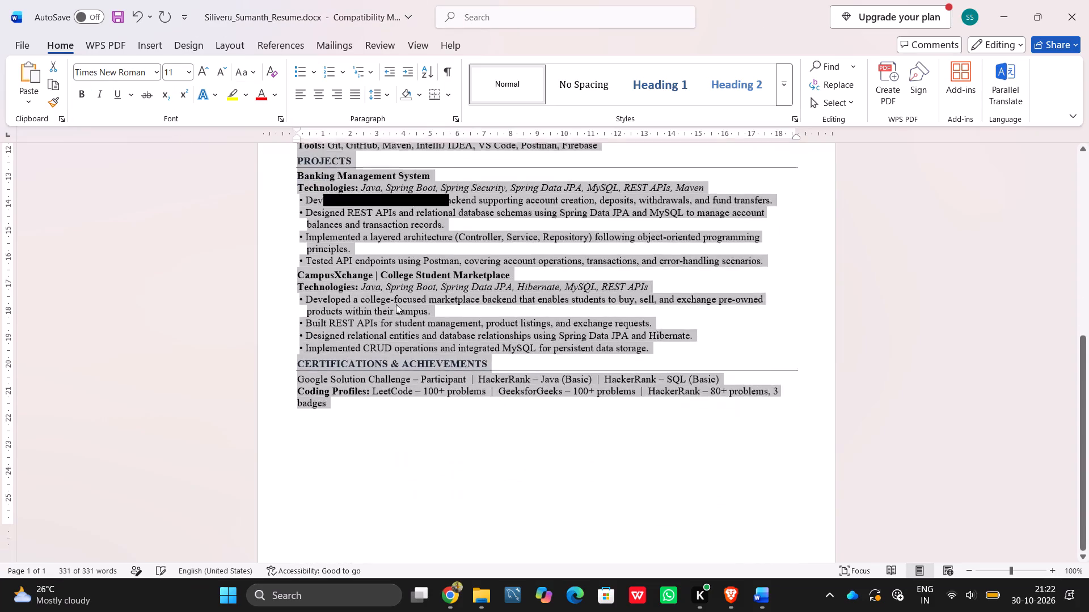
{"action": "scroll", "coordinate": [396, 304], "scroll_direction": "up", "scroll_amount": 3}
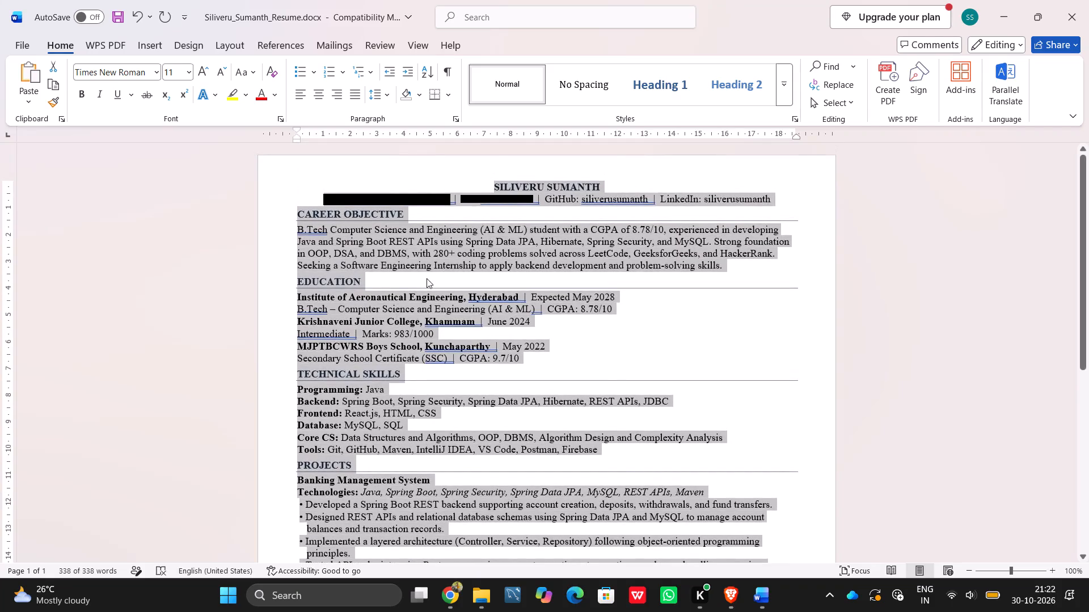
{"action": "scroll", "coordinate": [427, 278], "scroll_direction": "down", "scroll_amount": 1}
{"action": "scroll", "coordinate": [427, 278], "scroll_direction": "up", "scroll_amount": 1}
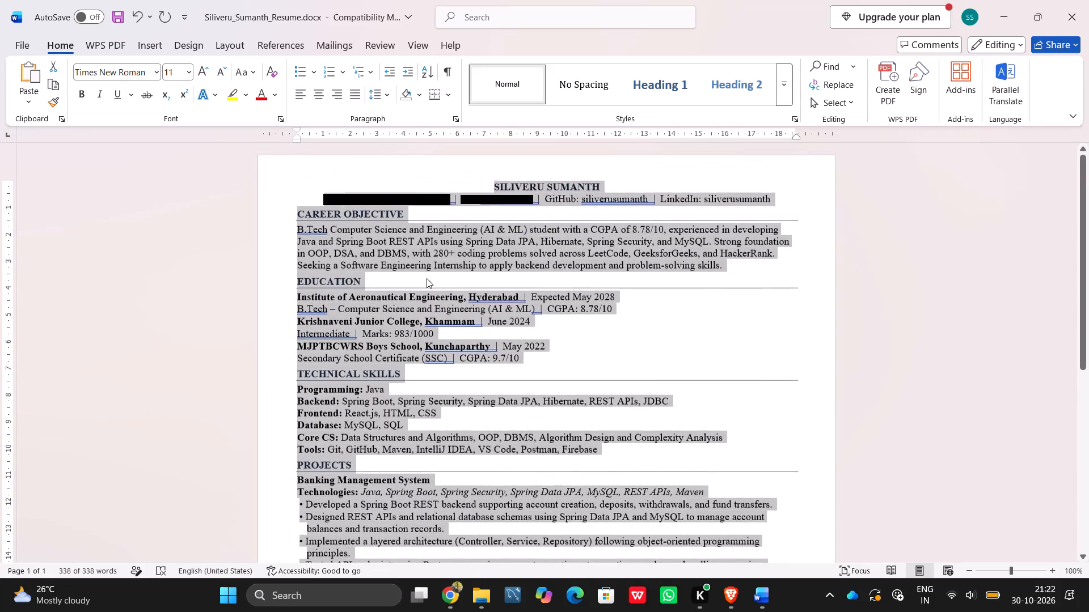
{"action": "scroll", "coordinate": [427, 278], "scroll_direction": "up", "scroll_amount": 1}
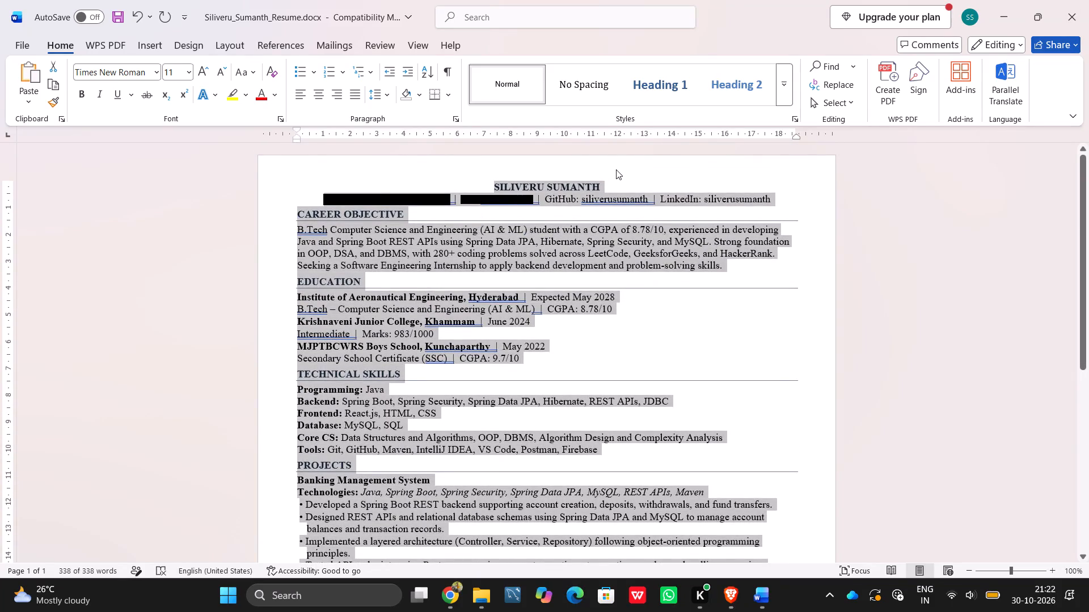
Increase the name heading on the first line of the resume to font size 14.
{"action": "left_click", "coordinate": [616, 169]}
{"action": "left_click_drag", "start_coordinate": [488, 188], "coordinate": [530, 186]}
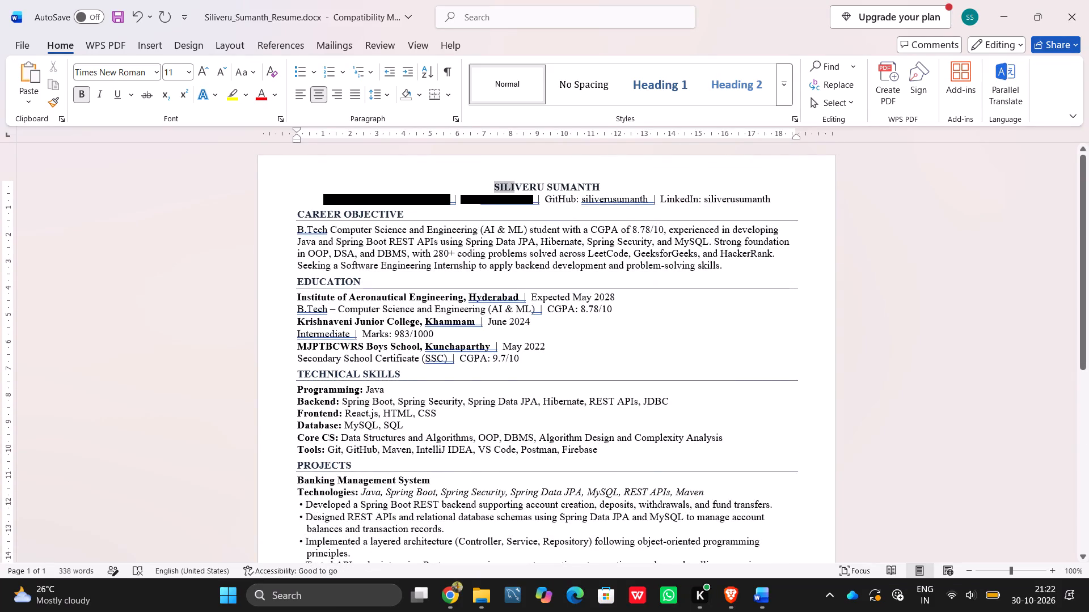
{"action": "left_click_drag", "start_coordinate": [530, 186], "coordinate": [606, 183]}
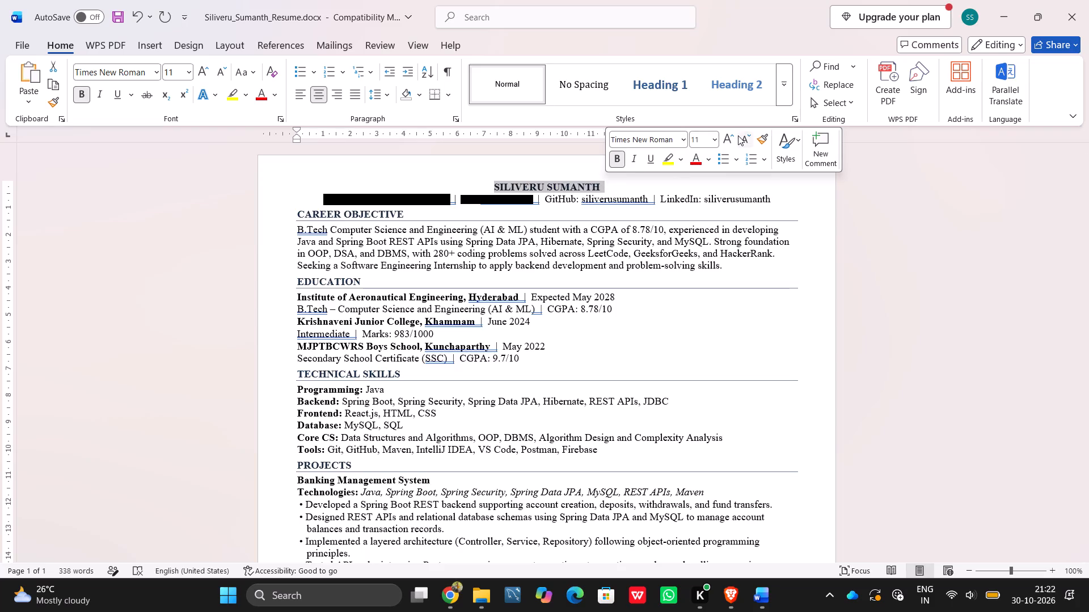
{"action": "left_click", "coordinate": [727, 139]}
{"action": "left_click", "coordinate": [727, 139]}
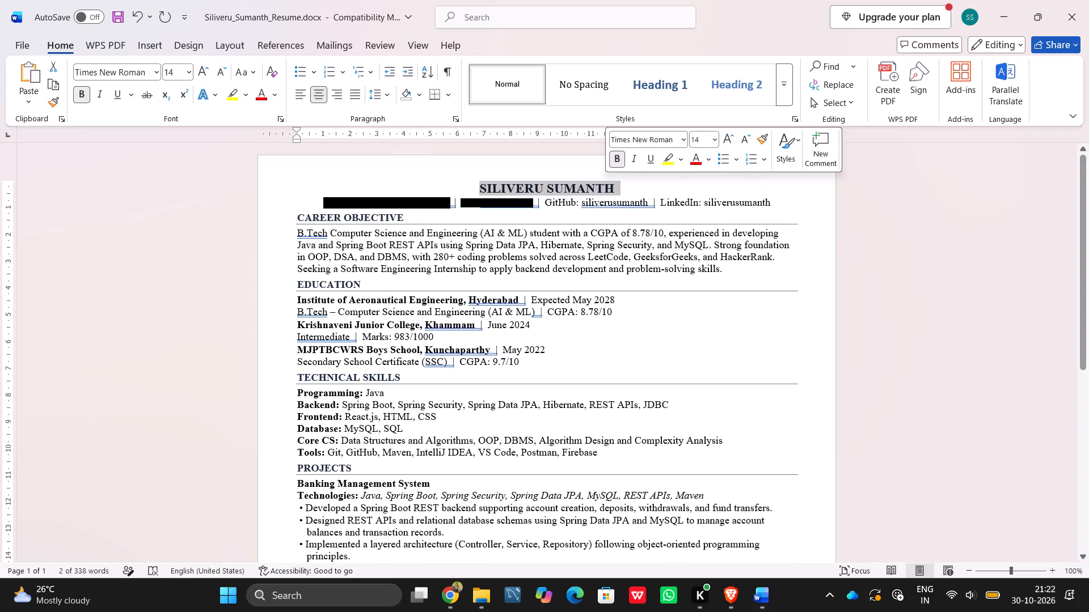
Insert a blank line before each of the CAREER OBJECTIVE, EDUCATION, TECHNICAL SKILLS and PROJECTS headings.
{"action": "left_click", "coordinate": [775, 203]}
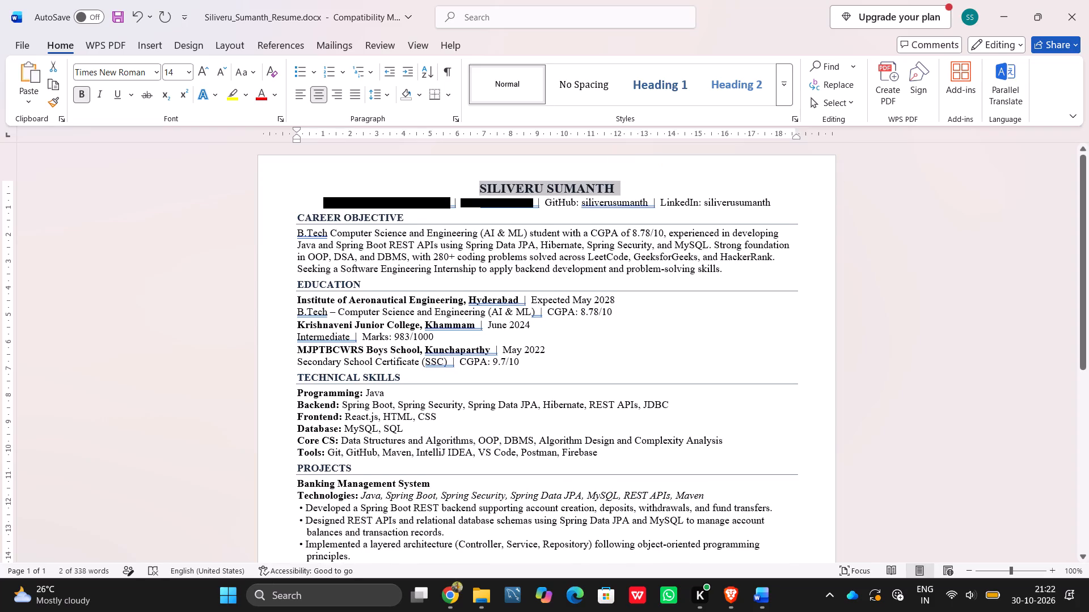
{"action": "key", "text": "apostrophe"}
{"action": "key", "text": "BackSpace"}
{"action": "key", "text": "Return"}
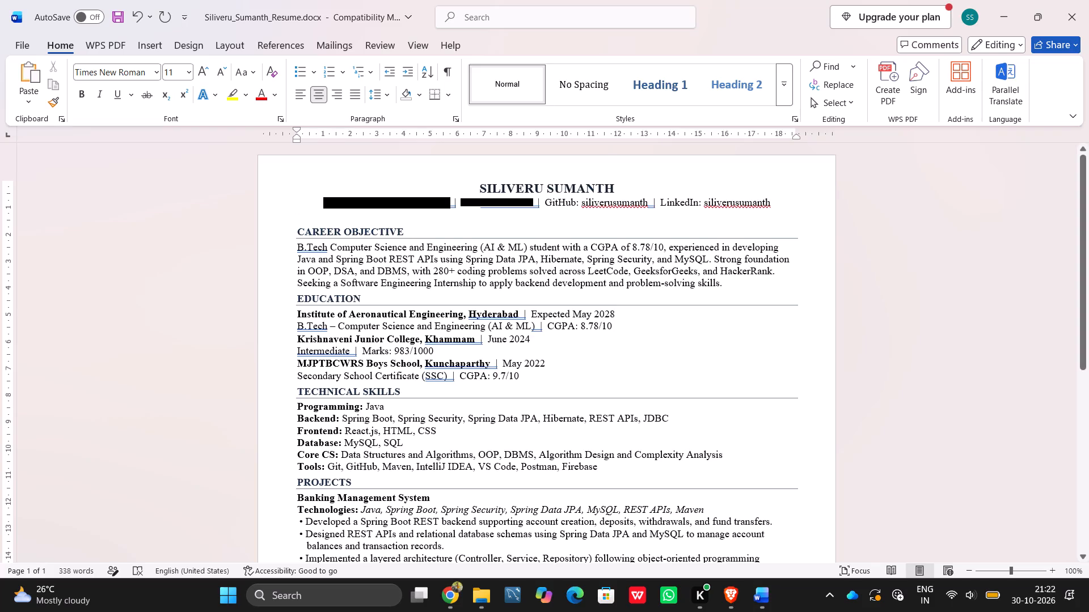
{"action": "left_click", "coordinate": [737, 285]}
{"action": "key", "text": "Return"}
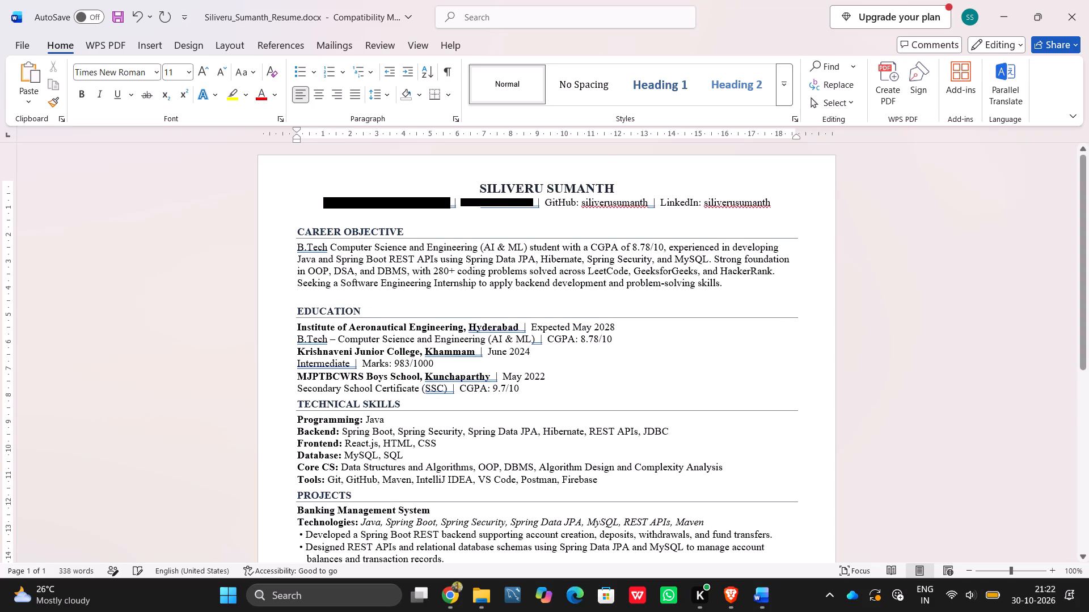
{"action": "left_click", "coordinate": [526, 388]}
{"action": "key", "text": "Return"}
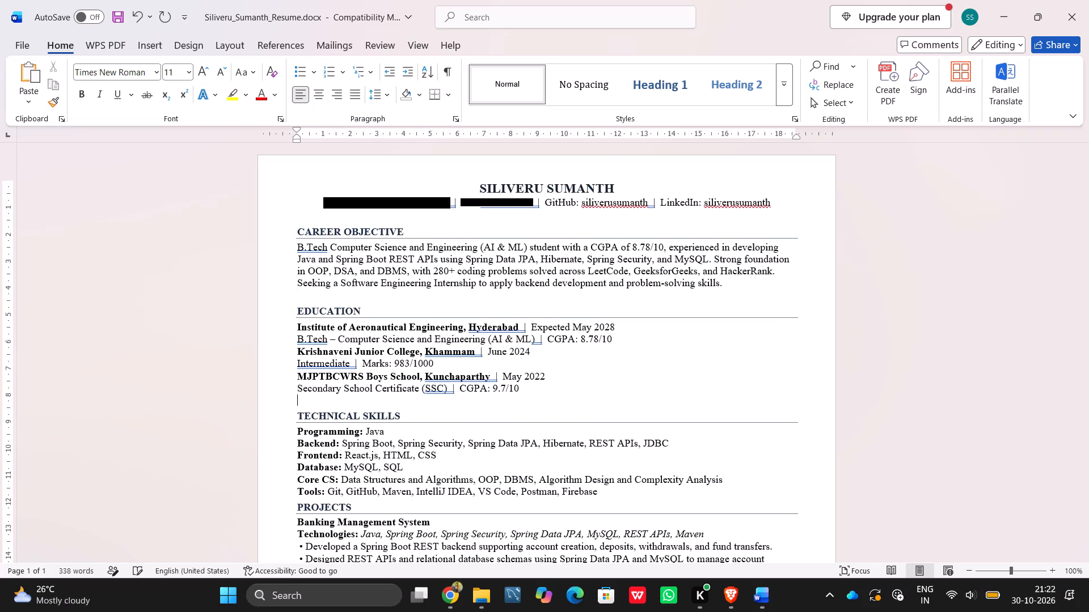
{"action": "scroll", "coordinate": [526, 388], "scroll_direction": "down", "scroll_amount": 1}
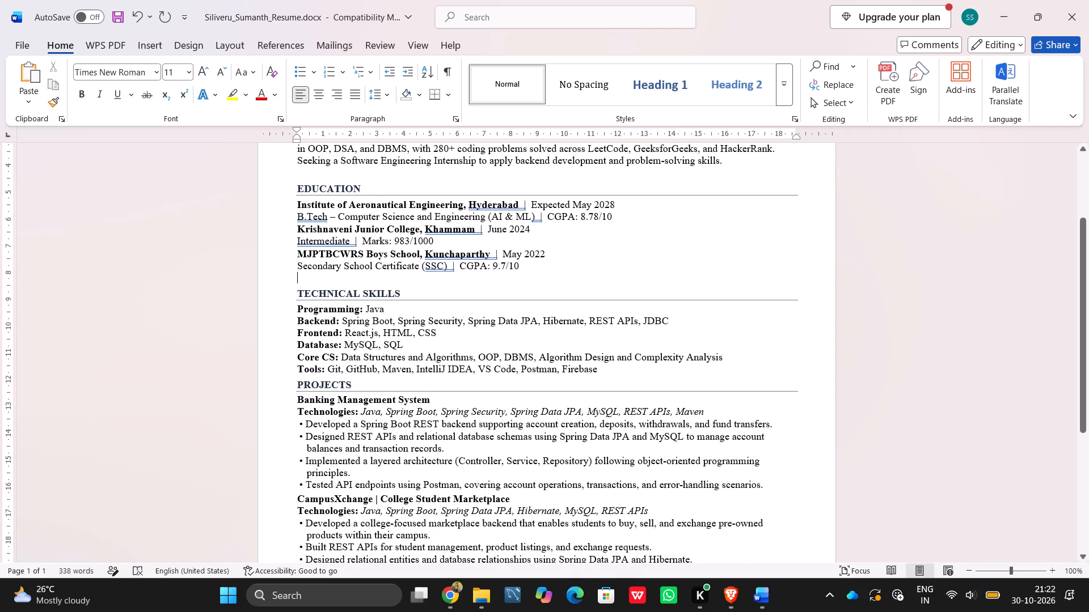
{"action": "left_click", "coordinate": [627, 368]}
{"action": "key", "text": "Return"}
Insert a blank line between the Banking Management System and CampusXchange projects, and another before CERTIFICATIONS & ACHIEVEMENTS.
{"action": "scroll", "coordinate": [627, 368], "scroll_direction": "down", "scroll_amount": 1}
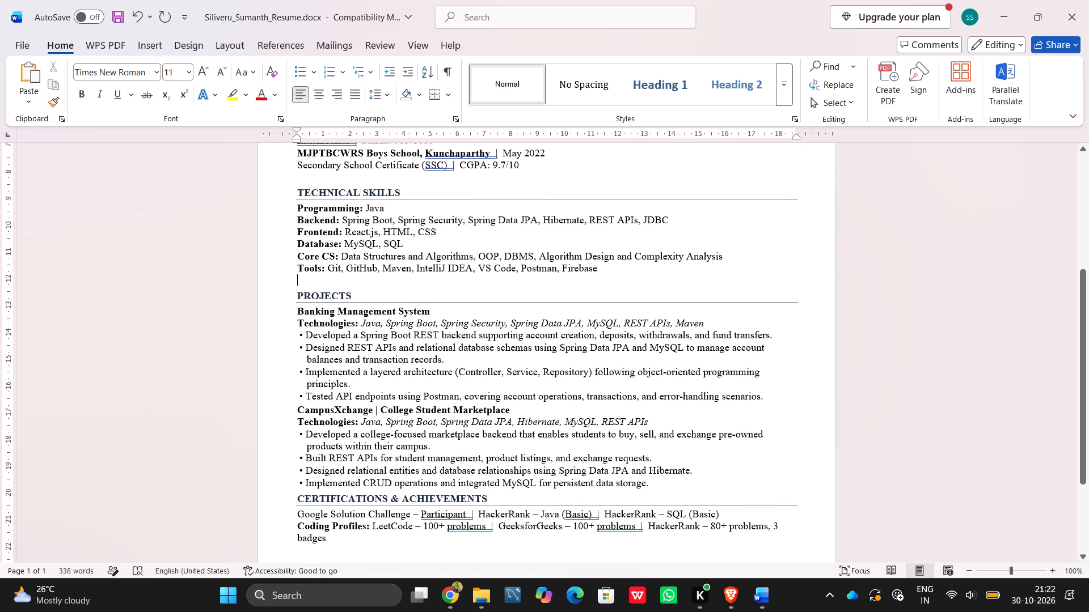
{"action": "left_click", "coordinate": [767, 399]}
{"action": "key", "text": "Return"}
{"action": "scroll", "coordinate": [767, 399], "scroll_direction": "down", "scroll_amount": 1}
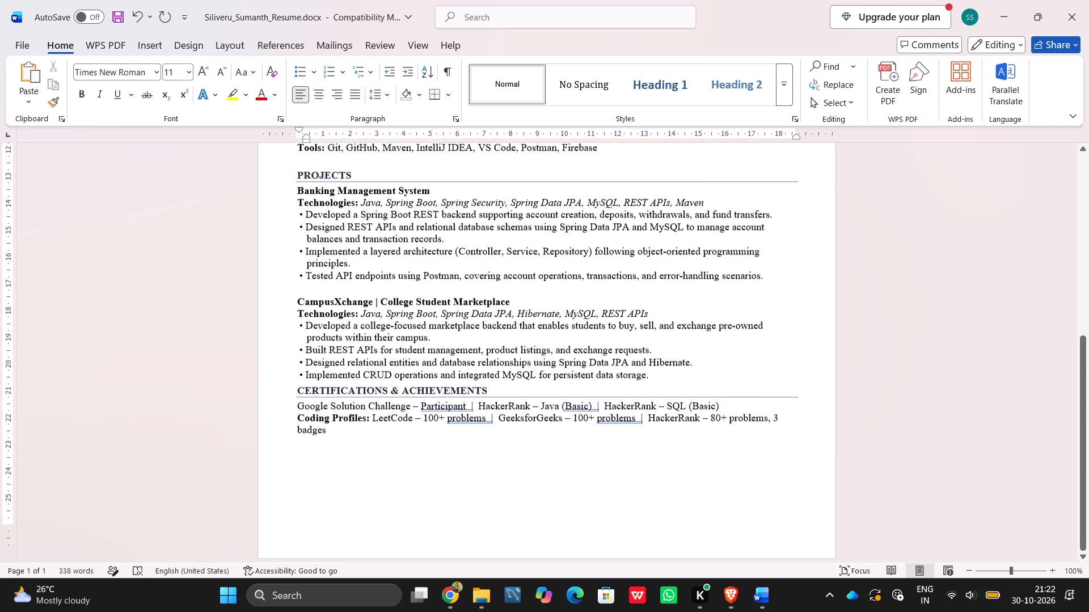
{"action": "left_click", "coordinate": [653, 368]}
{"action": "key", "text": "Return"}
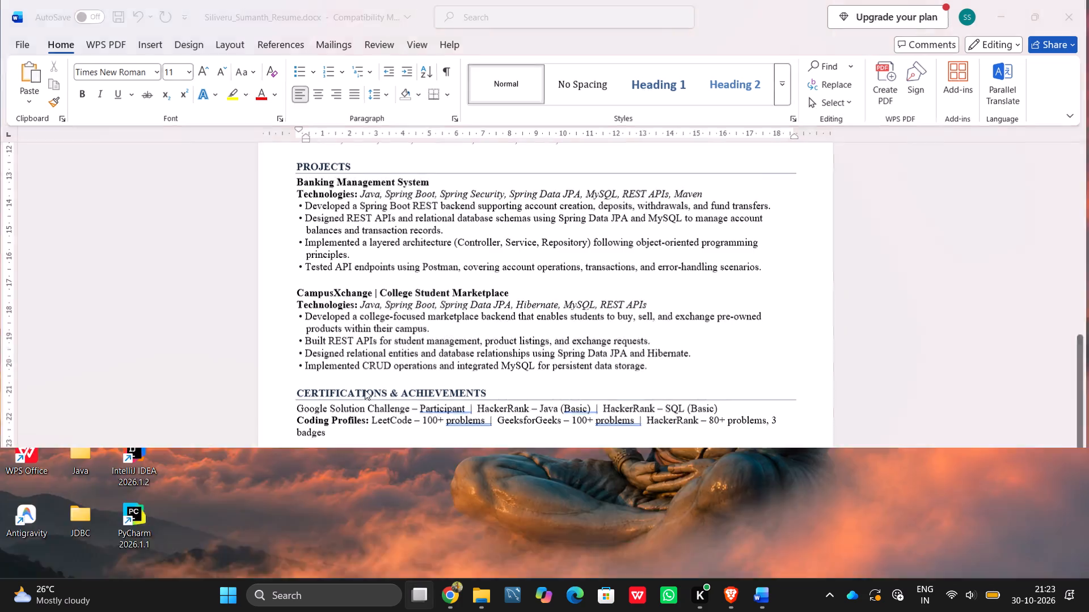
Using the older Resume.docx as reference, shorten the downloaded resume's CERTIFICATIONS & ACHIEVEMENTS heading to CERTIFICATIONS.
{"action": "left_click", "coordinate": [403, 148]}
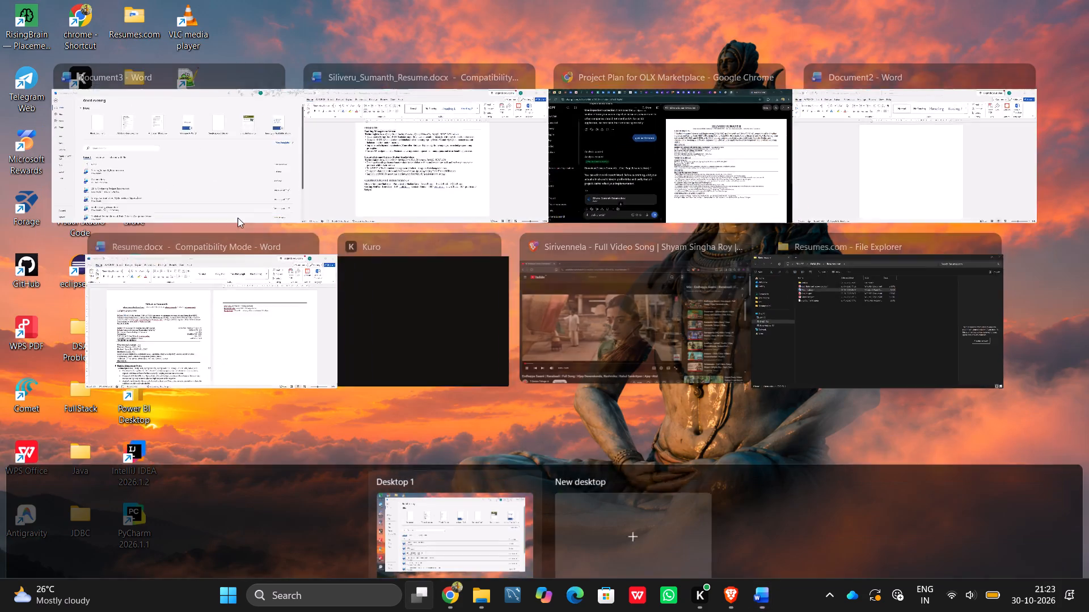
{"action": "left_click", "coordinate": [449, 164]}
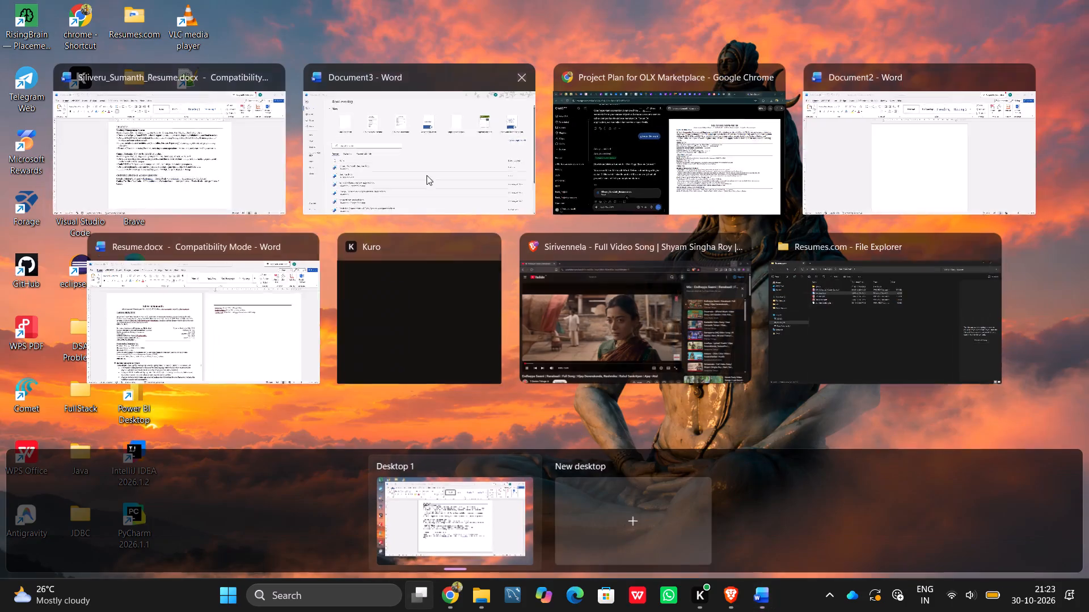
{"action": "left_click", "coordinate": [206, 287]}
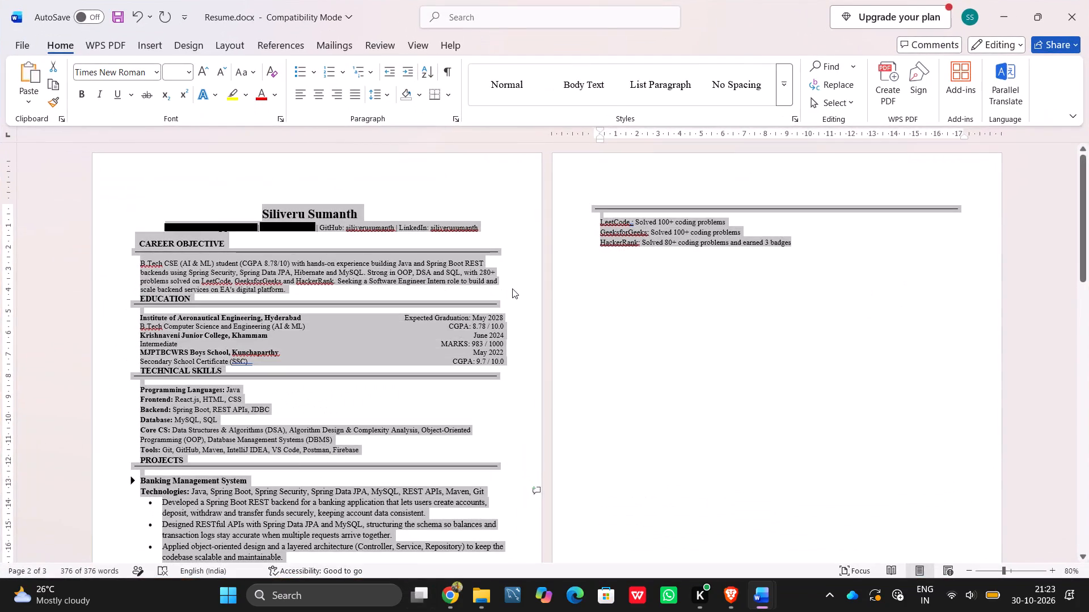
{"action": "scroll", "coordinate": [361, 354], "scroll_direction": "down", "scroll_amount": 3}
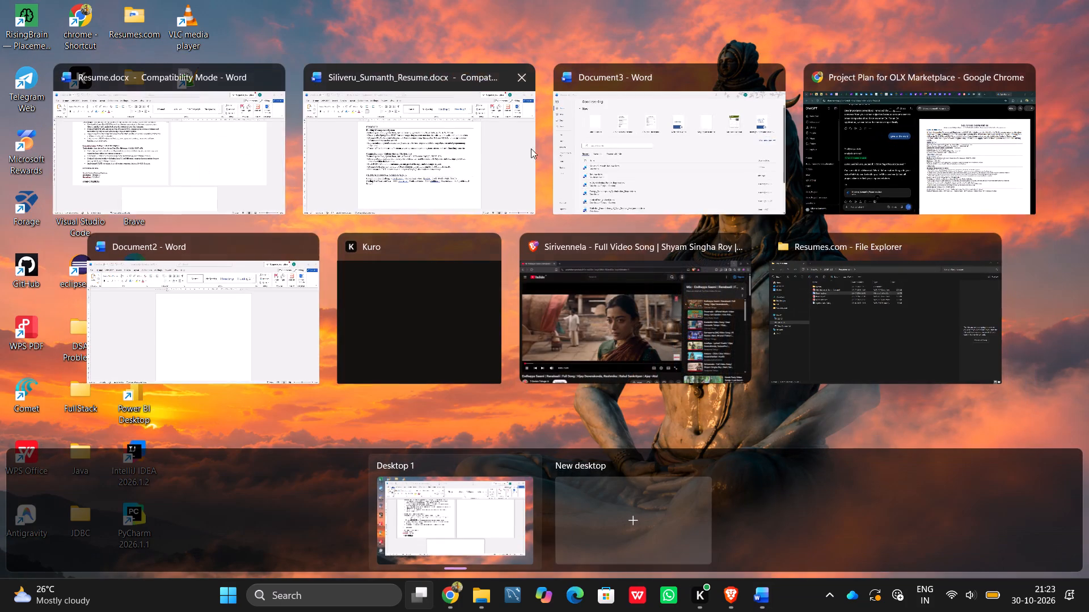
{"action": "left_click_drag", "start_coordinate": [539, 148], "coordinate": [461, 160]}
{"action": "left_click", "coordinate": [461, 160]}
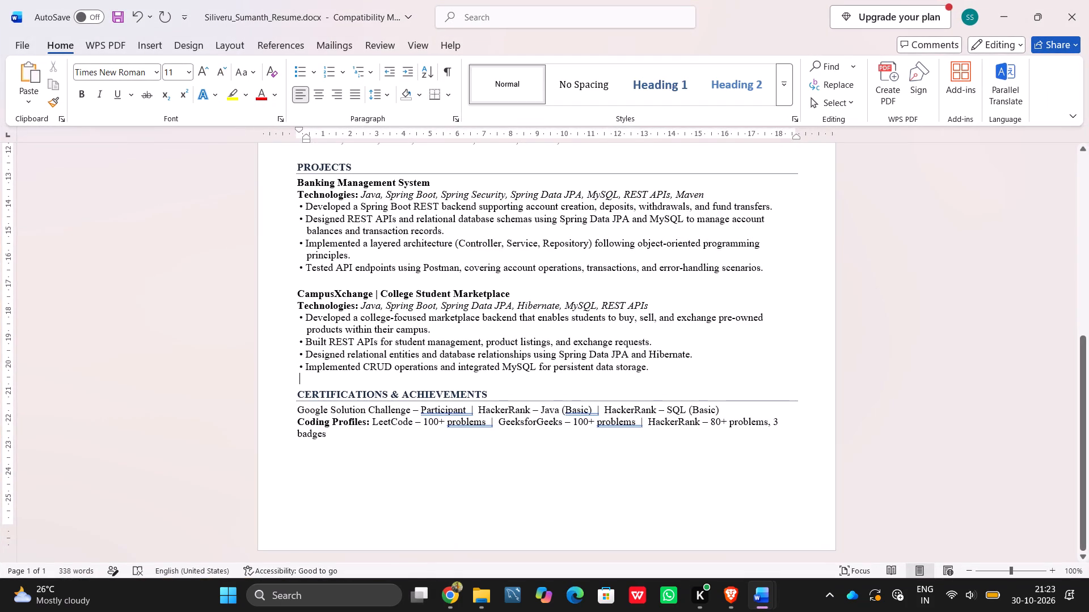
{"action": "left_click_drag", "start_coordinate": [391, 393], "coordinate": [400, 393]}
{"action": "left_click_drag", "start_coordinate": [400, 393], "coordinate": [497, 385]}
{"action": "key", "text": "BackSpace"}
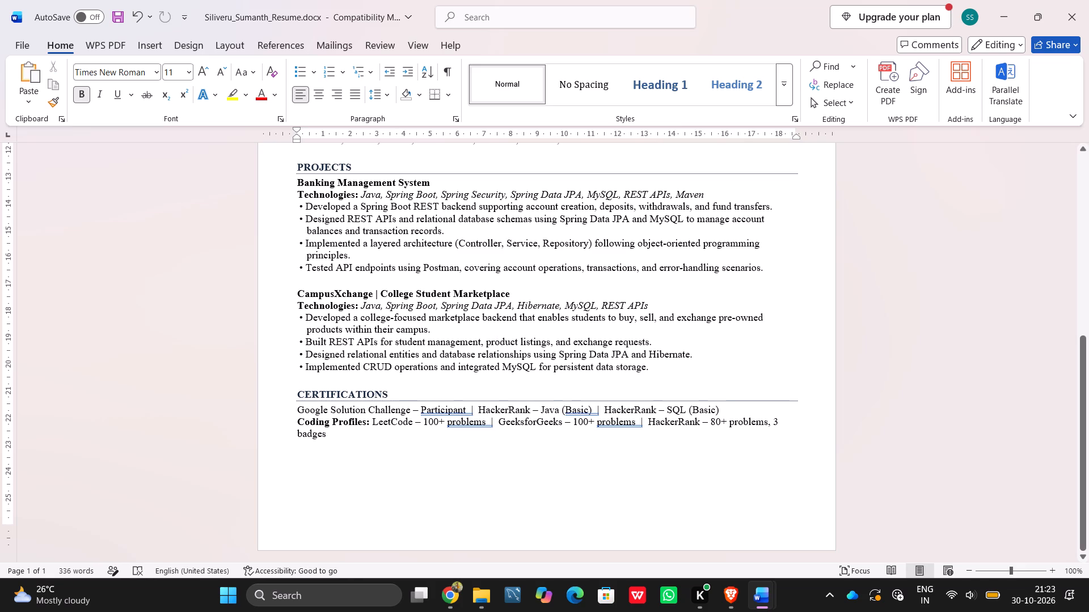
Put Google Solution Challenge, HackerRank – Java and HackerRank – SQL on separate lines under CERTIFICATIONS, removing the vertical-bar separators.
{"action": "left_click", "coordinate": [472, 412]}
{"action": "key", "text": "BackSpace"}
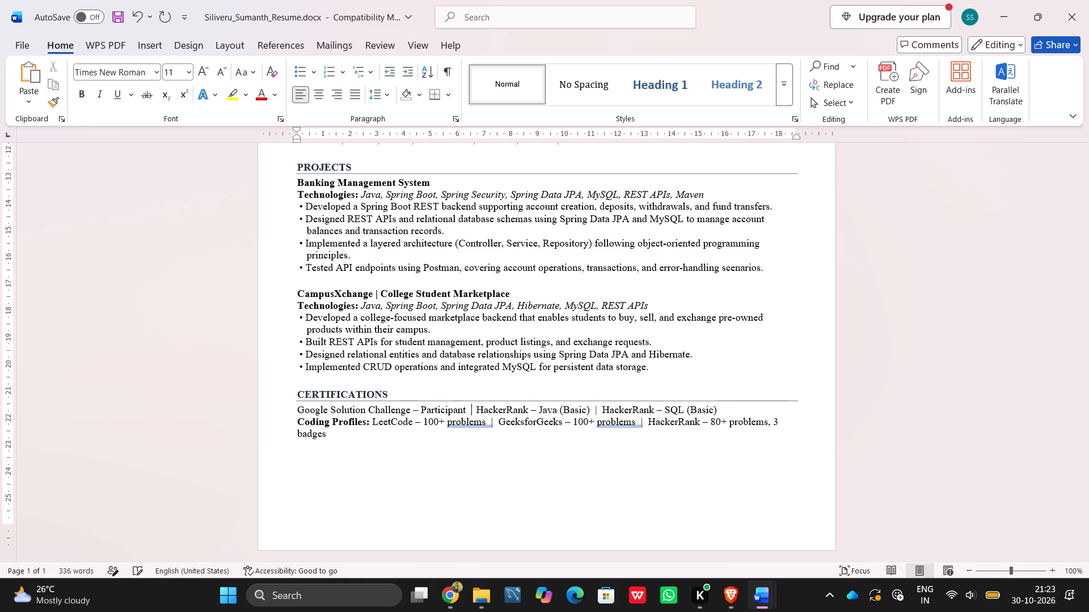
{"action": "key", "text": "Return"}
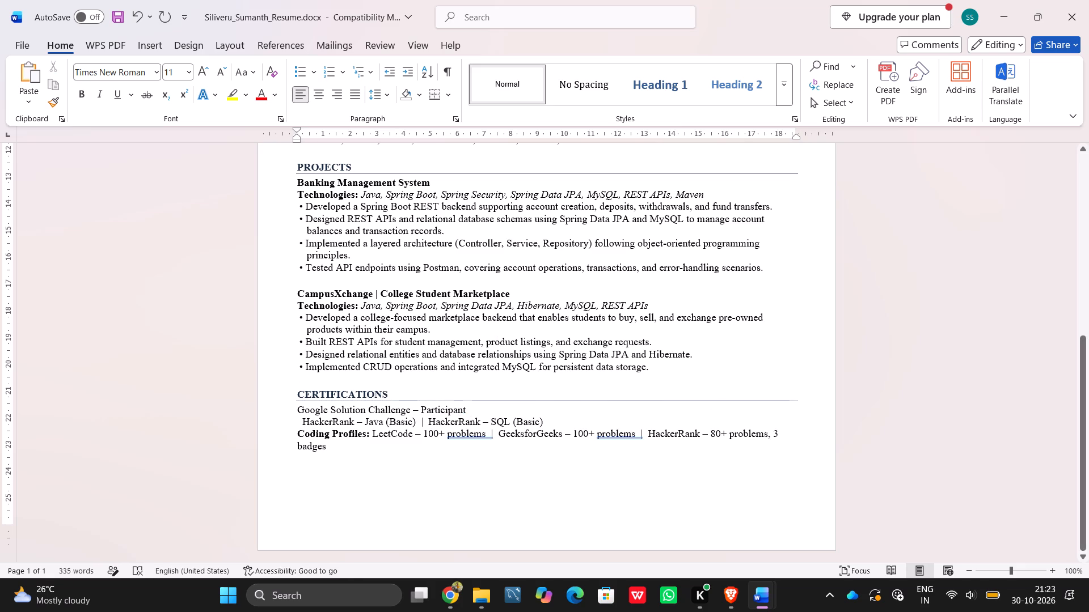
{"action": "key", "text": "Right"}
{"action": "key", "text": "BackSpace"}
{"action": "key", "text": "Right"}
{"action": "key", "text": "BackSpace"}
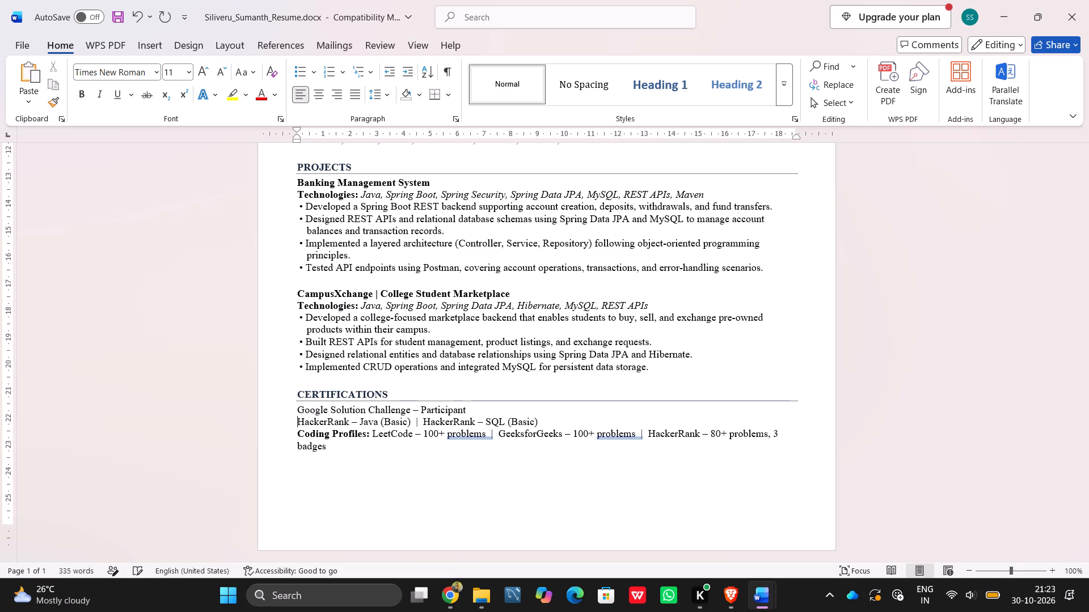
{"action": "left_click", "coordinate": [424, 422]}
{"action": "key", "text": "BackSpace"}
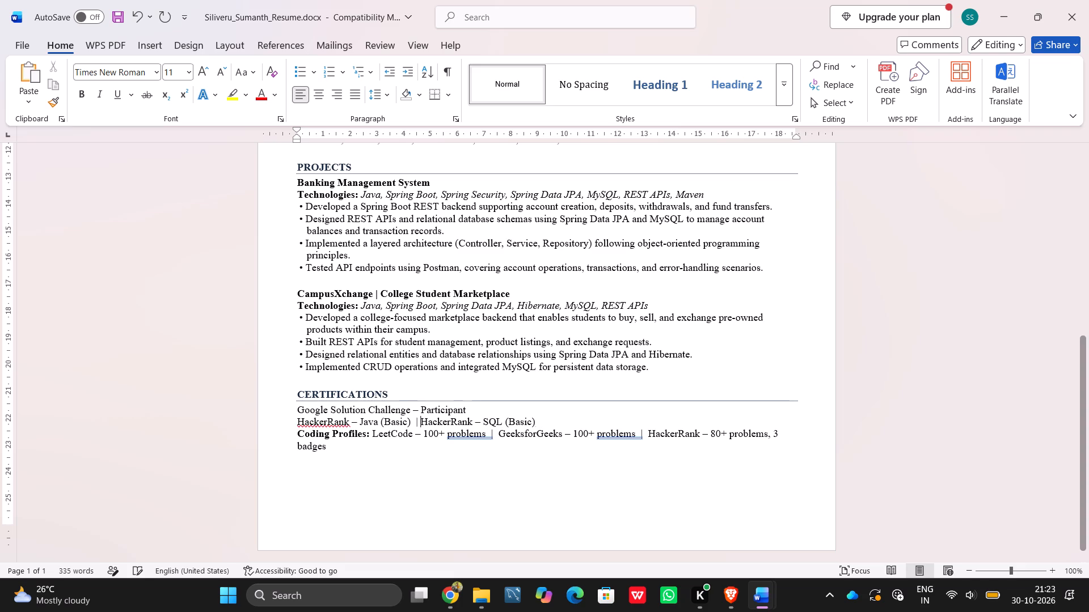
{"action": "key", "text": "BackSpace"}
{"action": "key", "text": "BackSpace"}
{"action": "key", "text": "Return"}
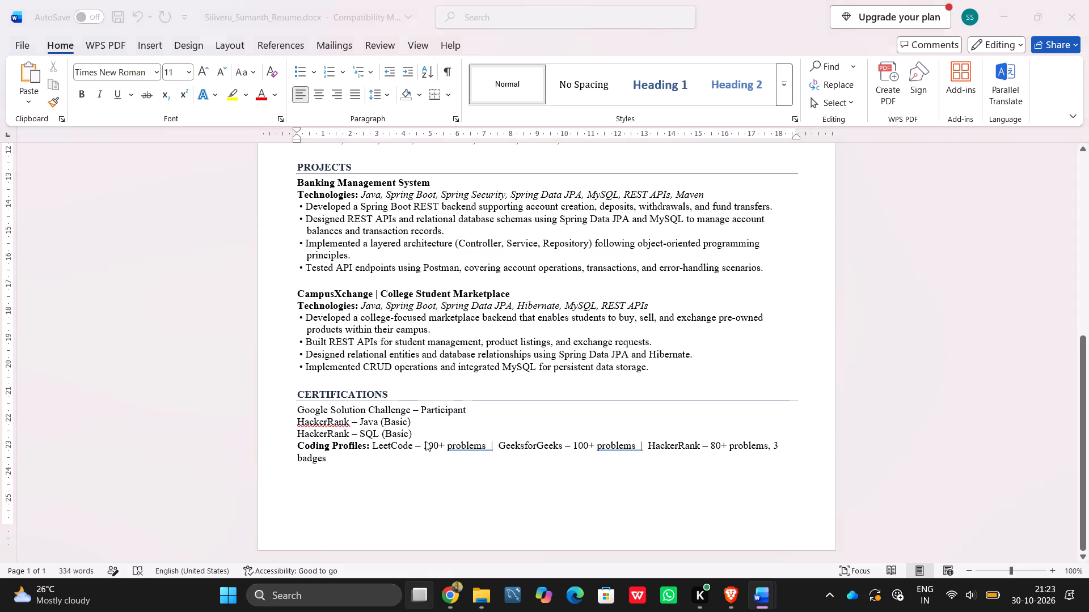
Following Resume.docx, put the Coding Profiles label on its own line without the colon, above the LeetCode, GeeksforGeeks and HackerRank entries.
{"action": "left_click", "coordinate": [467, 149]}
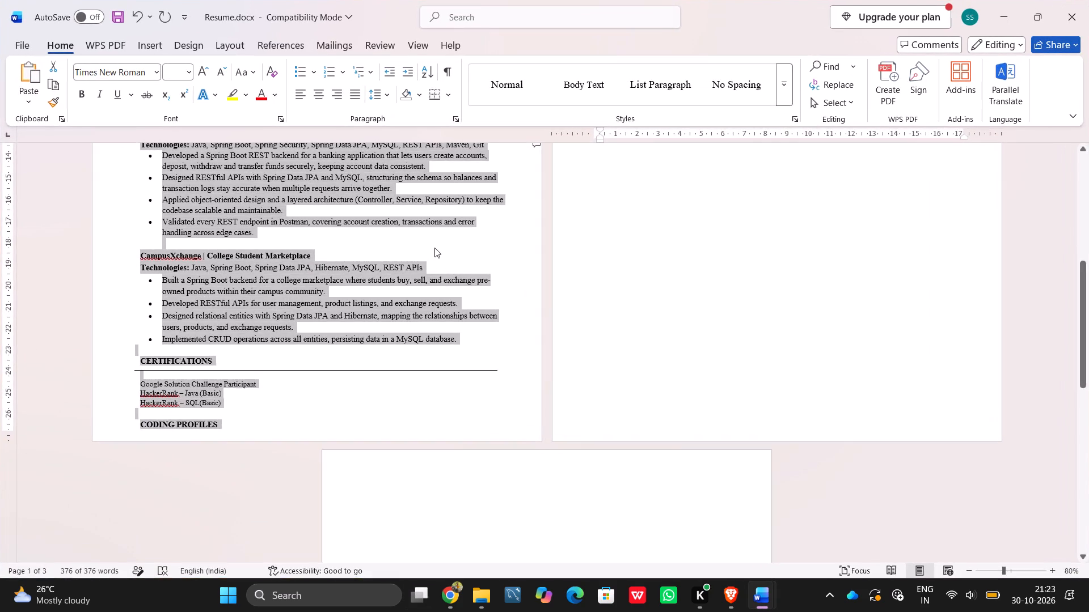
{"action": "left_click", "coordinate": [466, 161]}
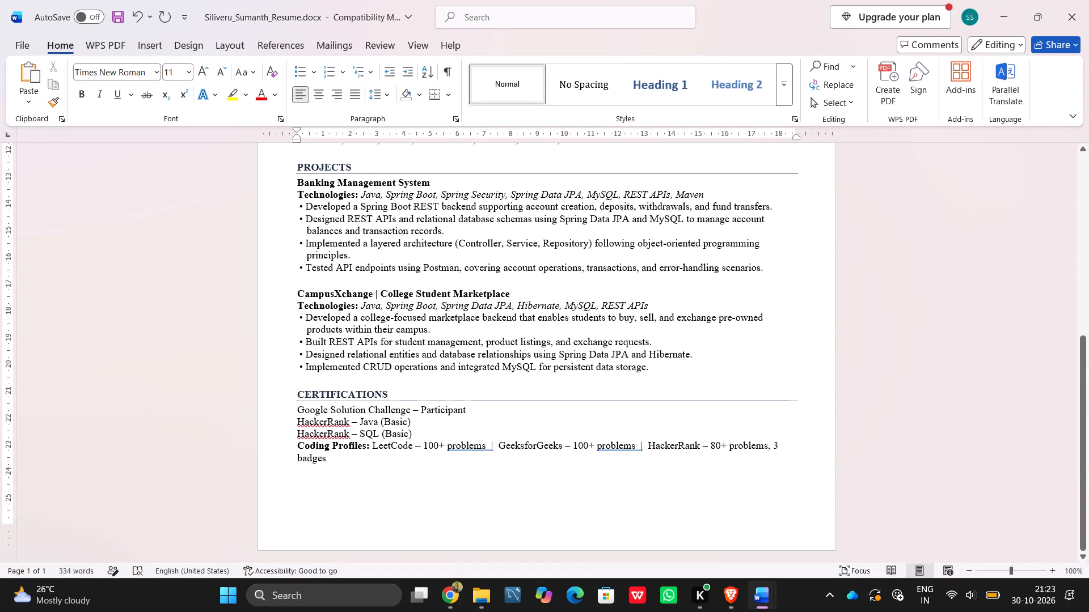
{"action": "left_click", "coordinate": [369, 447]}
{"action": "key", "text": "BackSpace"}
{"action": "key", "text": "Return"}
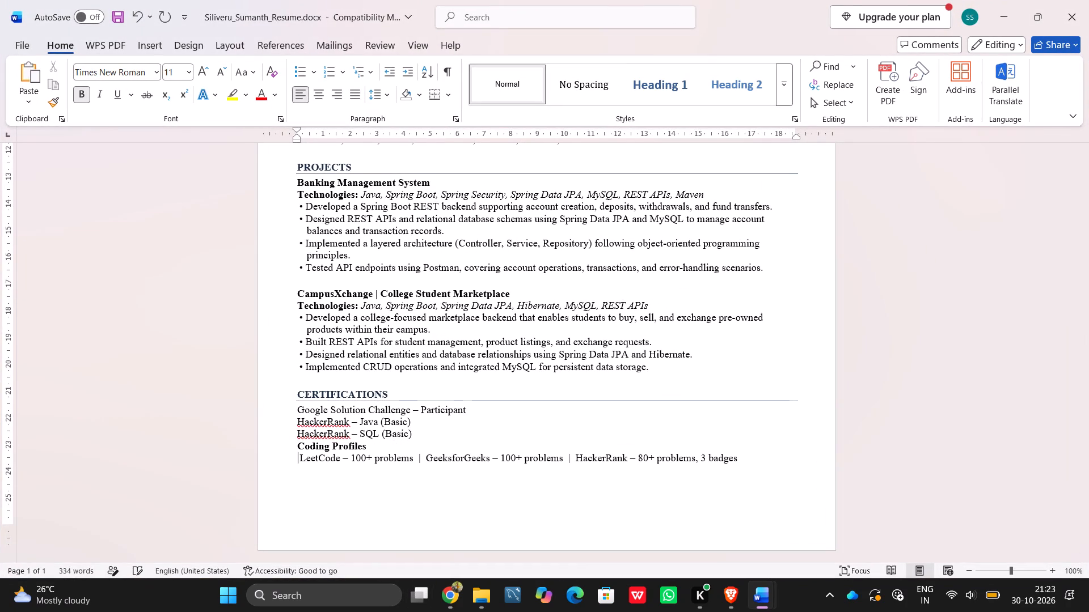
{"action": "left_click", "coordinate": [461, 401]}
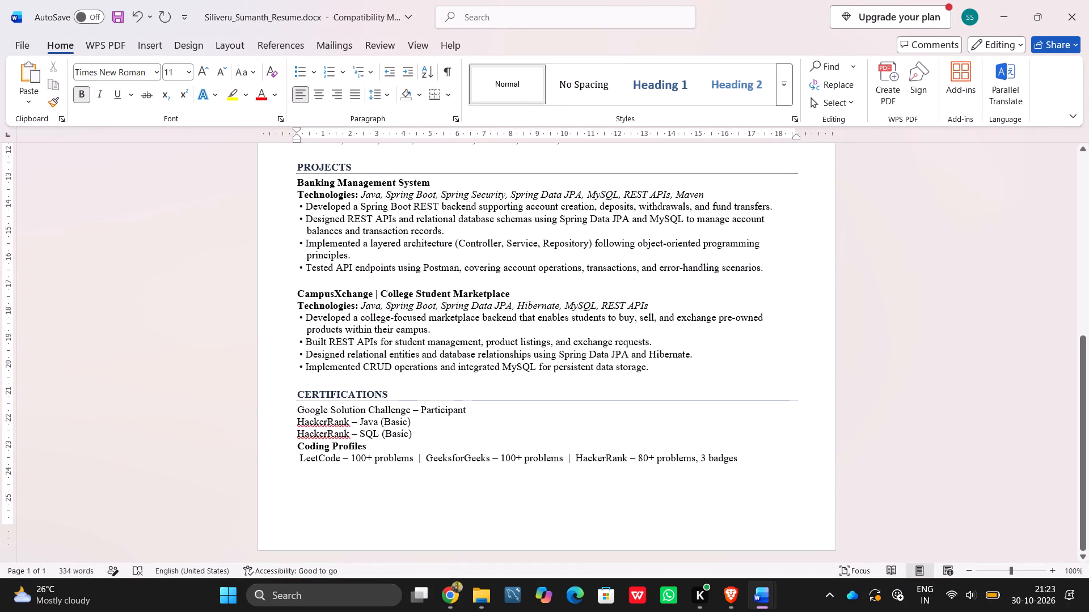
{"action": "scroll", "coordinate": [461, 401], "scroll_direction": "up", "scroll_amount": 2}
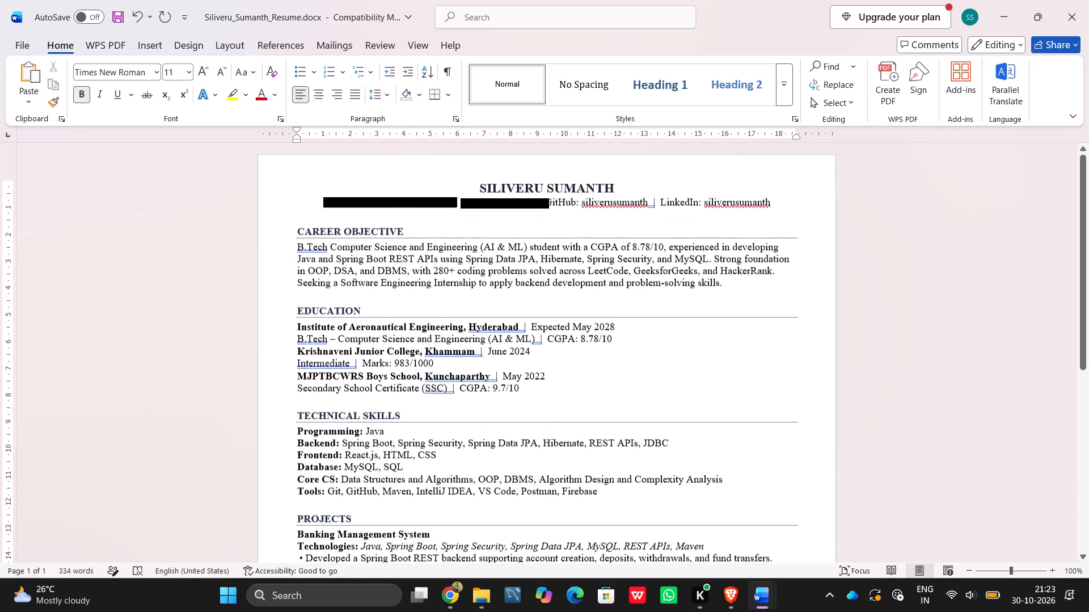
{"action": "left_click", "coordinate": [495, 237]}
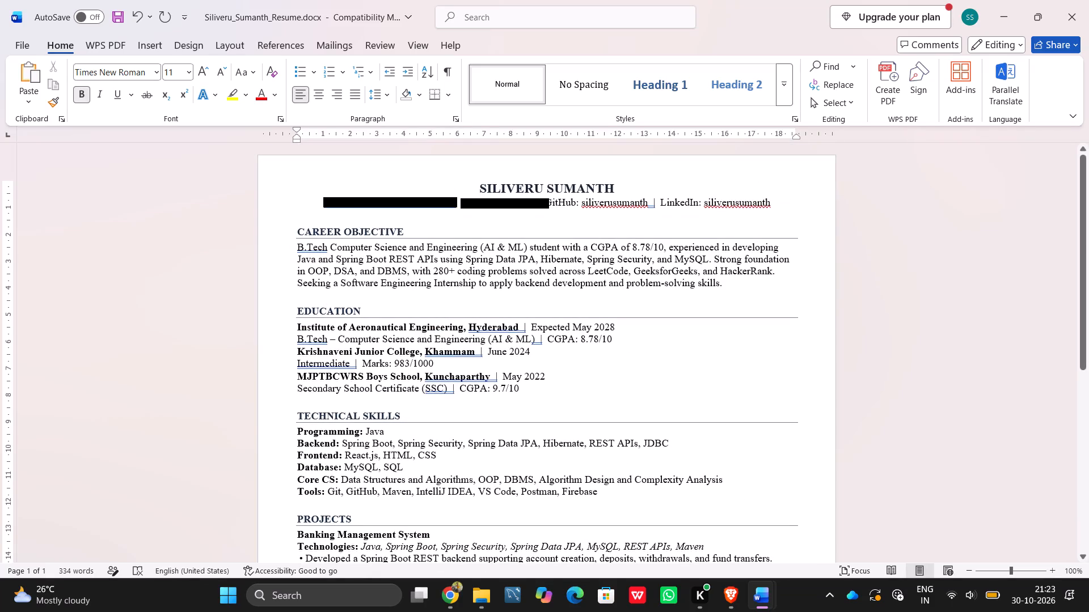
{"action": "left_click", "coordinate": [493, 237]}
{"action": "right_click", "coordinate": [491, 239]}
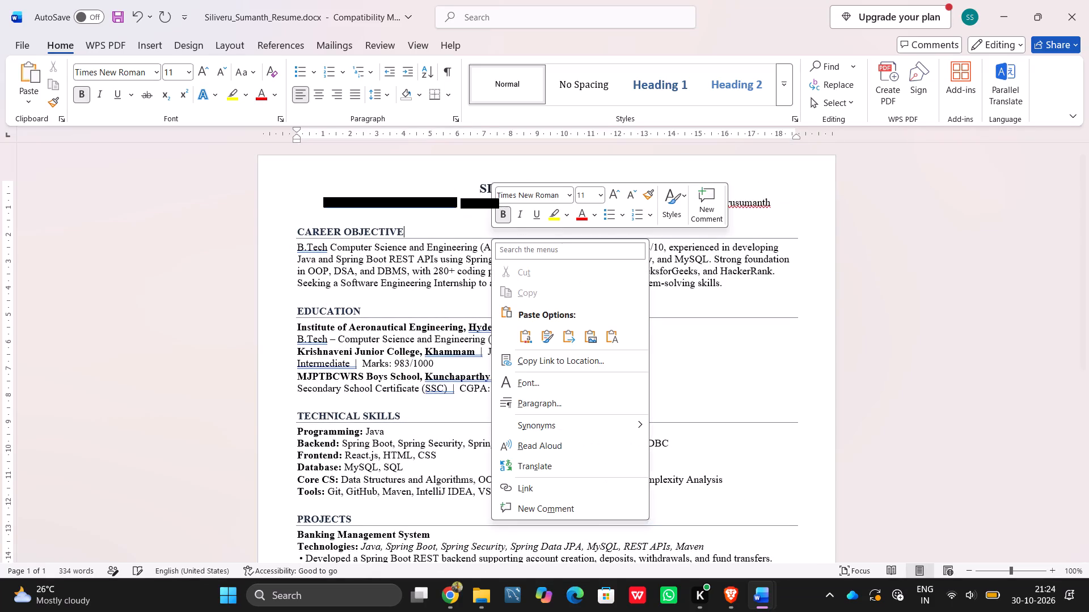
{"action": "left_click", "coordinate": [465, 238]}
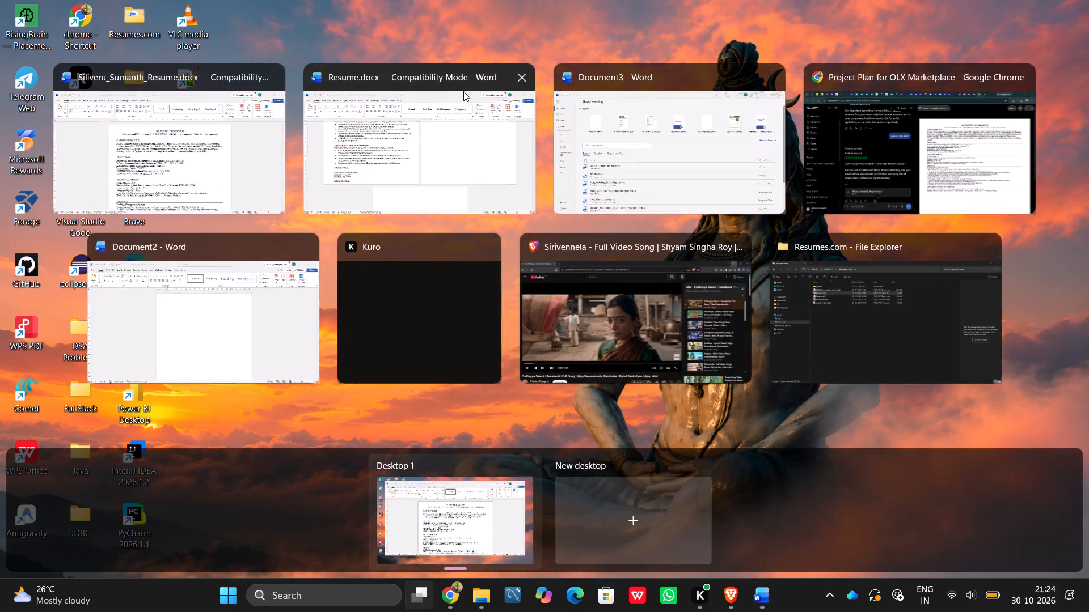
Copy the horizontal divider under CERTIFICATIONS in Resume.docx and paste it on a new line below Coding Profiles in the downloaded resume.
{"action": "left_click", "coordinate": [422, 135]}
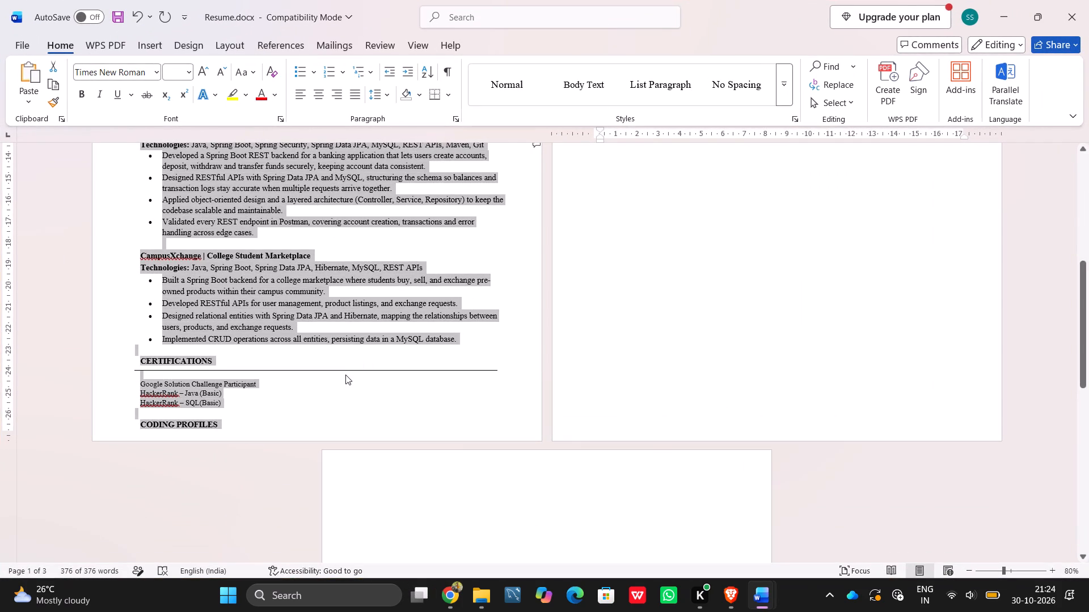
{"action": "left_click", "coordinate": [345, 375]}
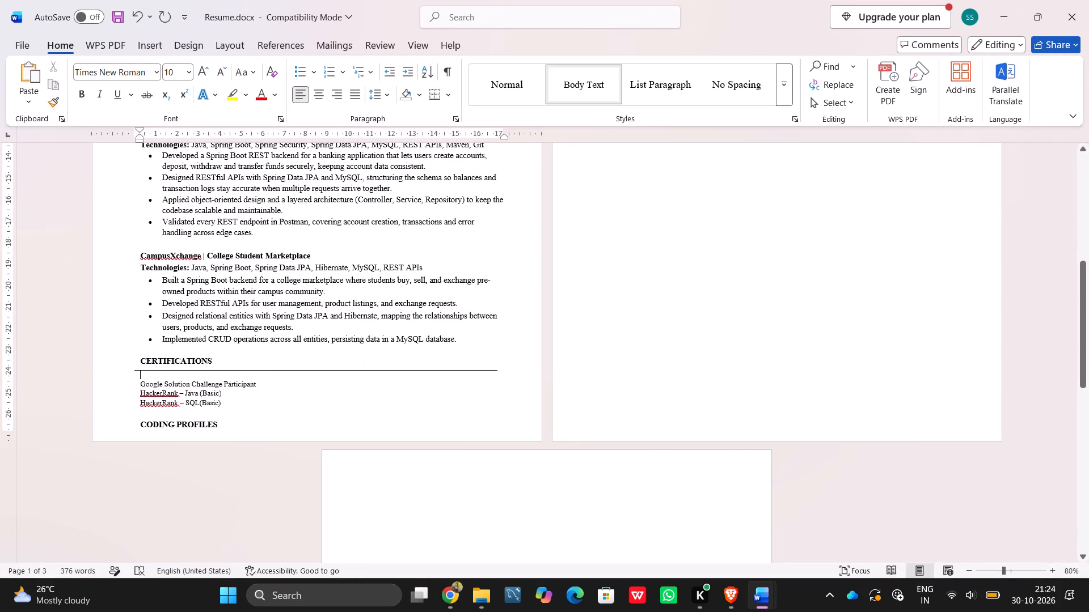
{"action": "left_click", "coordinate": [345, 370]}
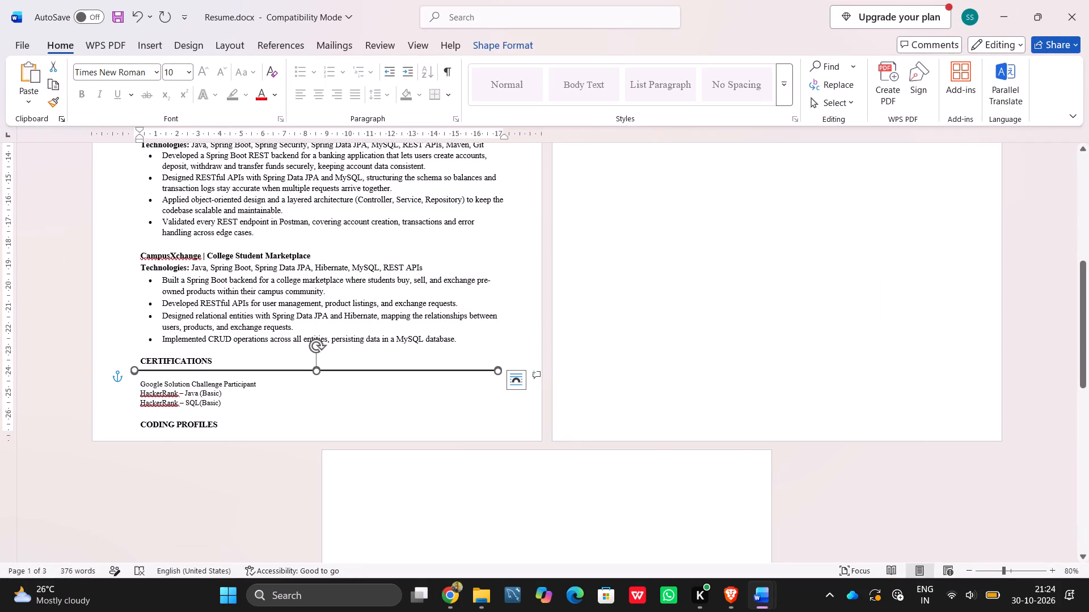
{"action": "key", "text": "ctrl+c"}
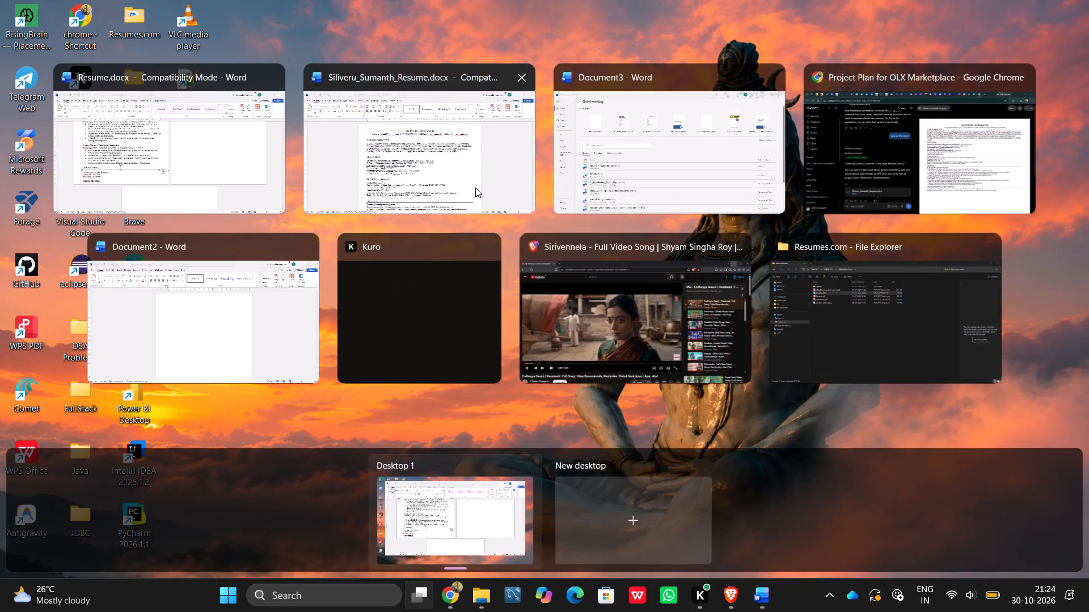
{"action": "left_click", "coordinate": [475, 188]}
{"action": "scroll", "coordinate": [413, 458], "scroll_direction": "down", "scroll_amount": 2}
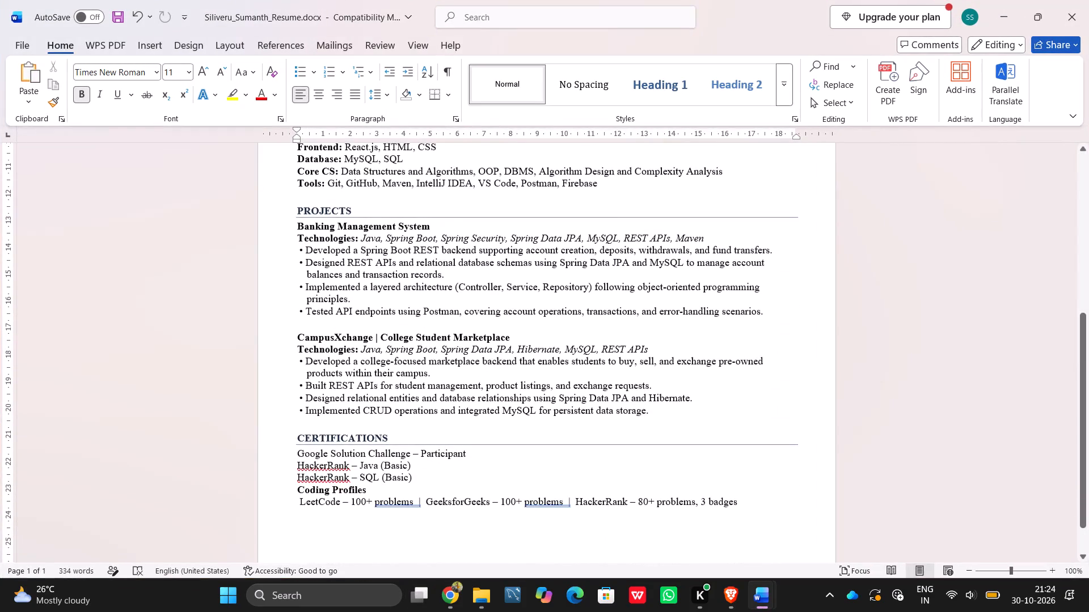
{"action": "left_click", "coordinate": [375, 489]}
{"action": "key", "text": "Return"}
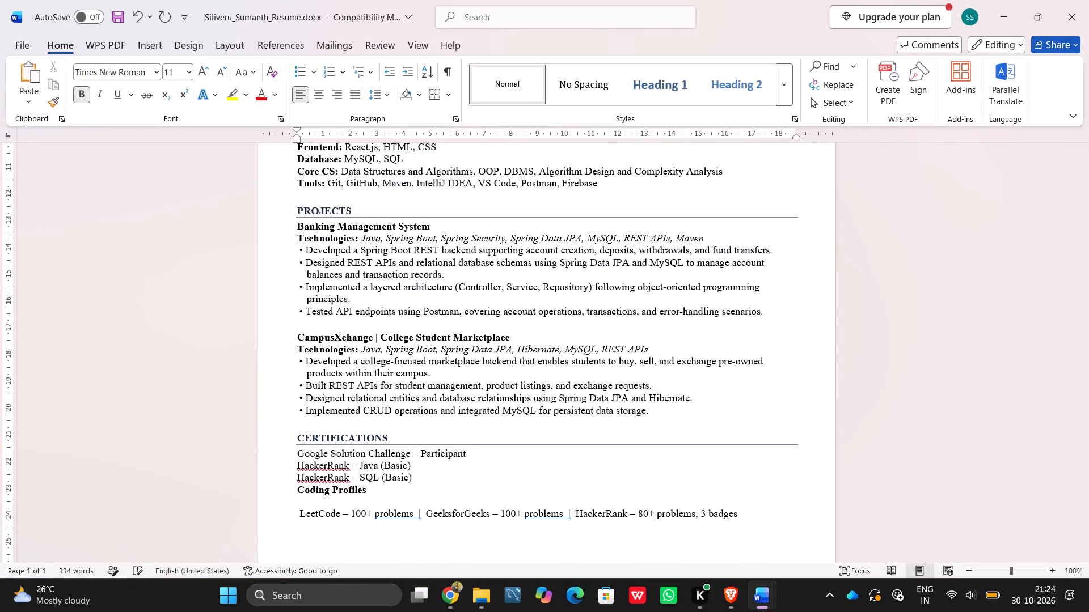
{"action": "key", "text": "ctrl+v"}
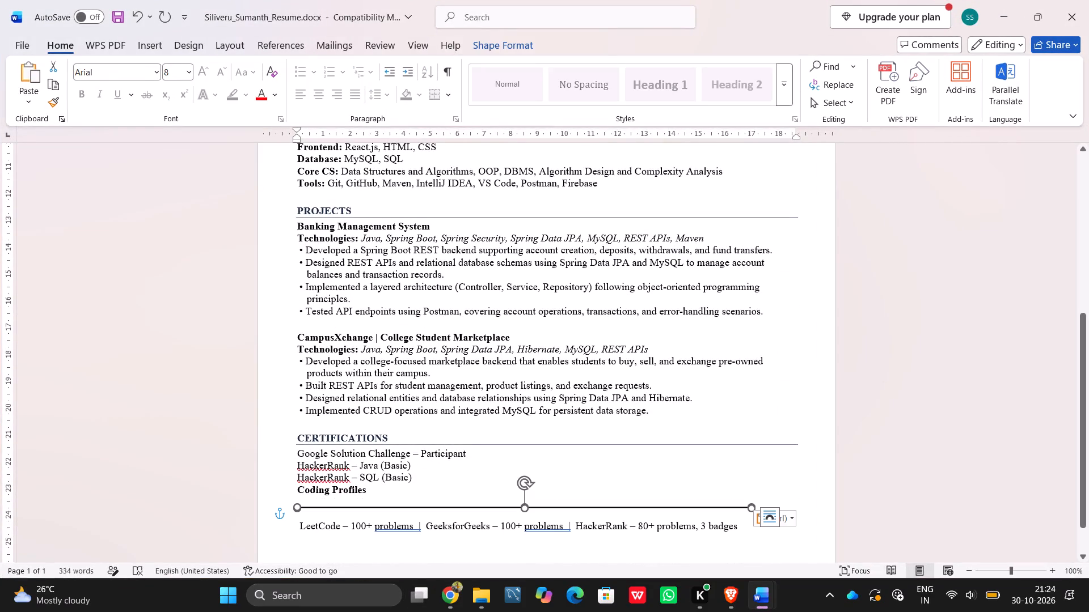
Insert a blank line above Coding Profiles, move the divider up directly beneath the label, and remove the empty line below it.
{"action": "left_click", "coordinate": [417, 479]}
{"action": "key", "text": "Return"}
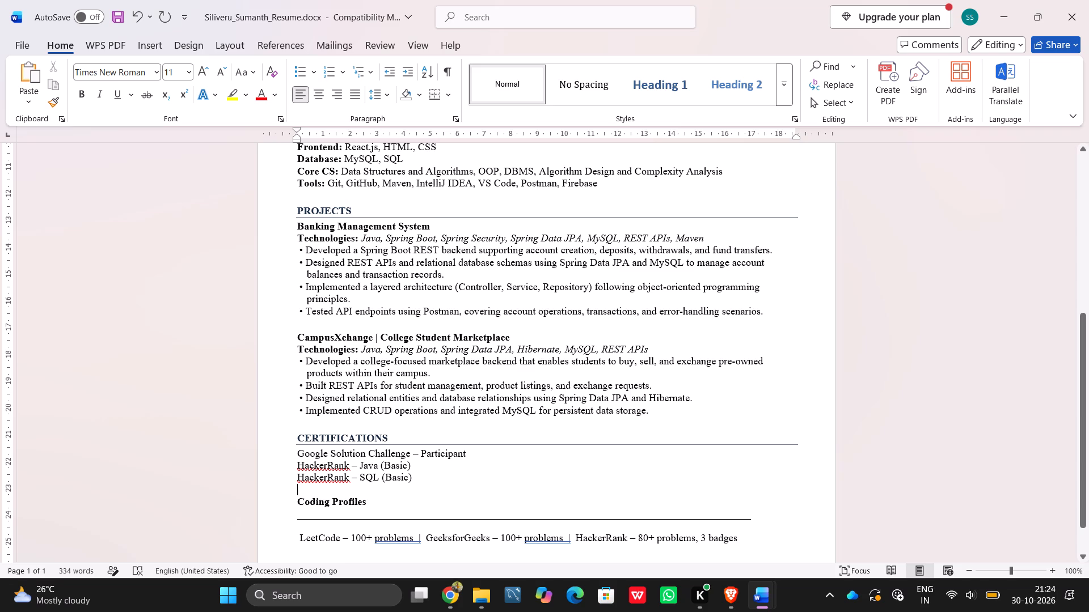
{"action": "left_click_drag", "start_coordinate": [390, 519], "coordinate": [390, 508]}
{"action": "left_click", "coordinate": [364, 516]}
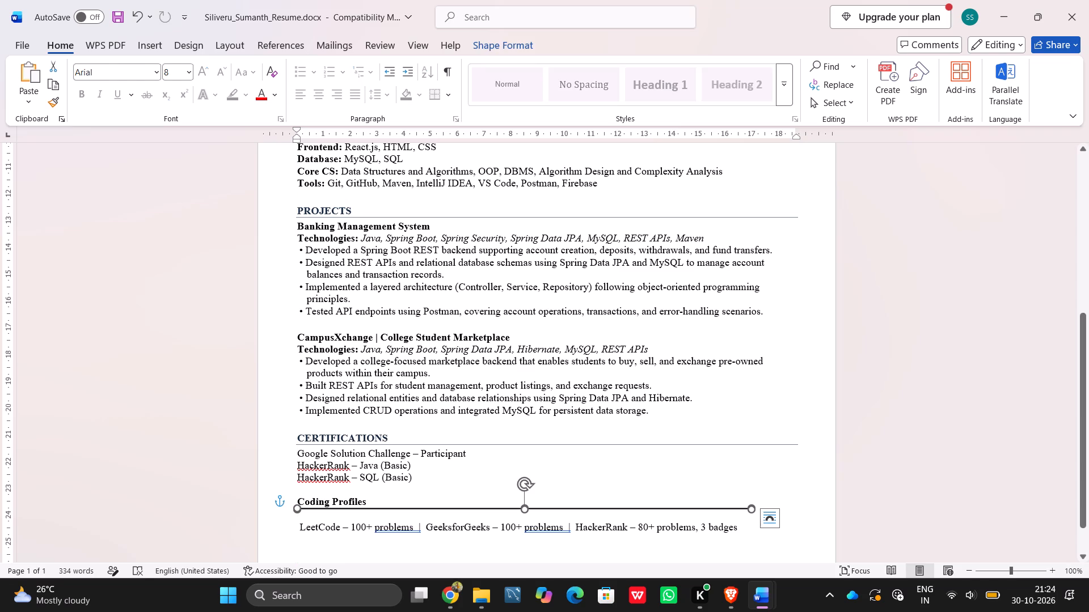
{"action": "key", "text": "BackSpace"}
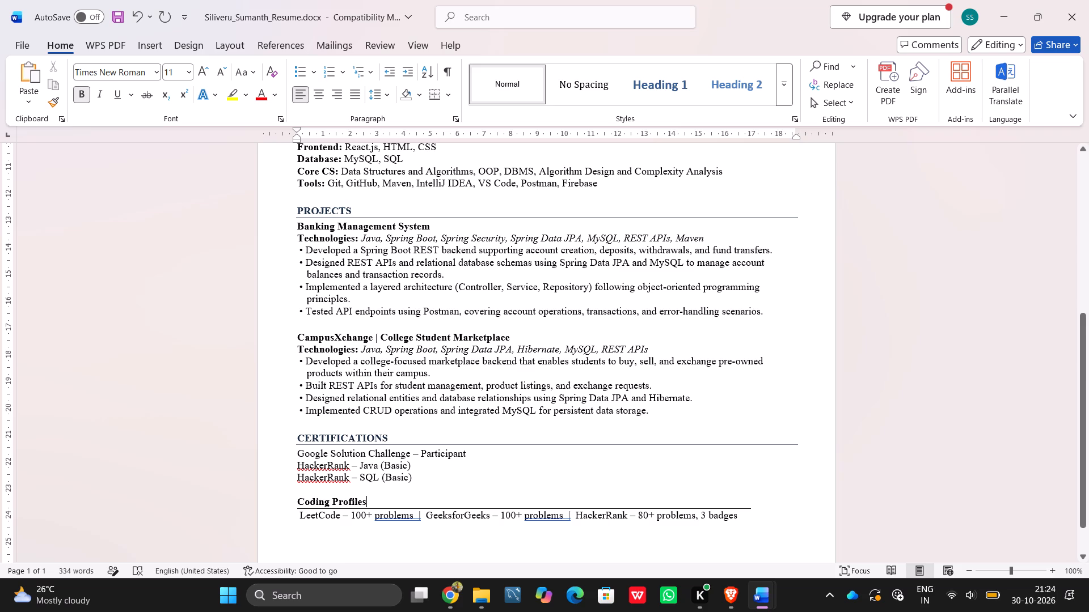
Put the LeetCode, GeeksforGeeks and HackerRank entries on separate lines under Coding Profiles, removing the vertical-bar separators.
{"action": "left_click", "coordinate": [427, 516]}
{"action": "key", "text": "BackSpace"}
{"action": "key", "text": "BackSpace"}
{"action": "key", "text": "BackSpace"}
{"action": "key", "text": "Return"}
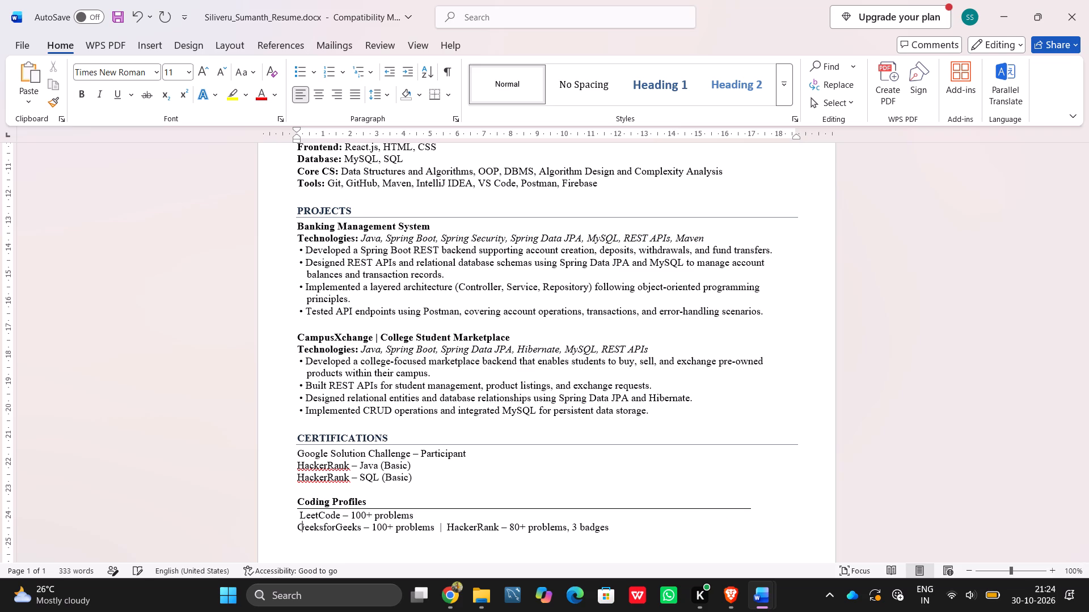
{"action": "left_click", "coordinate": [448, 525]}
{"action": "key", "text": "BackSpace"}
{"action": "key", "text": "BackSpace"}
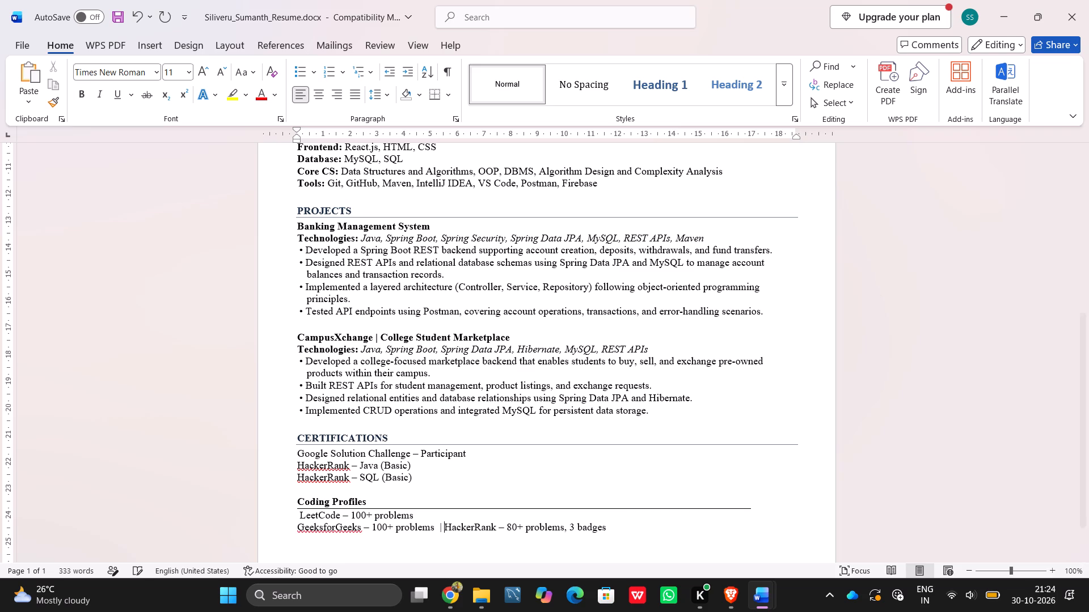
{"action": "key", "text": "BackSpace"}
{"action": "key", "text": "Return"}
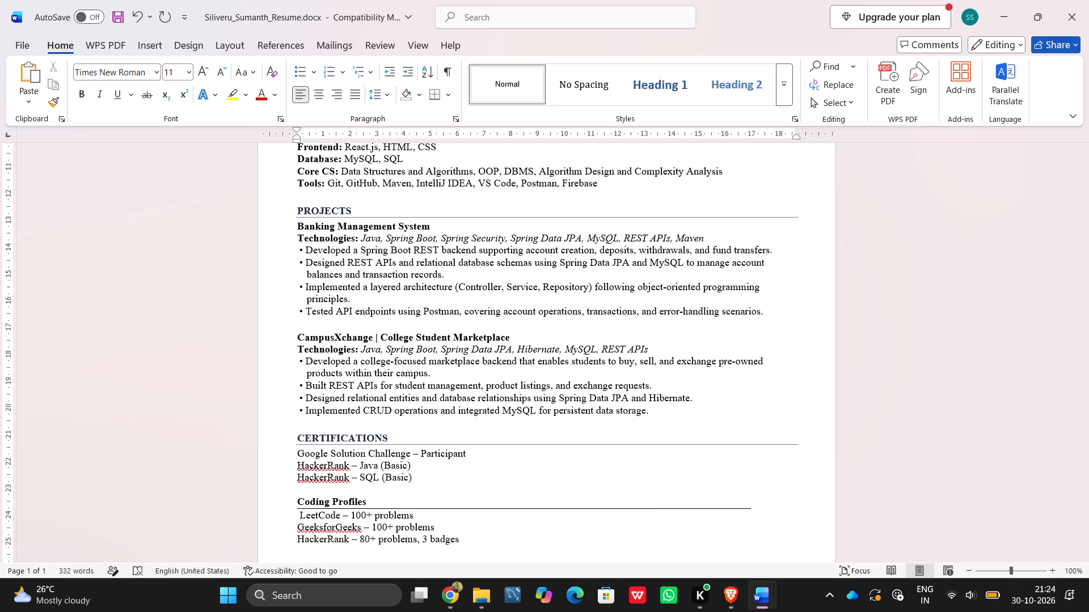
Set the first-line and hanging indents of the entire resume to about 0.5 cm on the ruler.
{"action": "scroll", "coordinate": [388, 548], "scroll_direction": "up", "scroll_amount": 2}
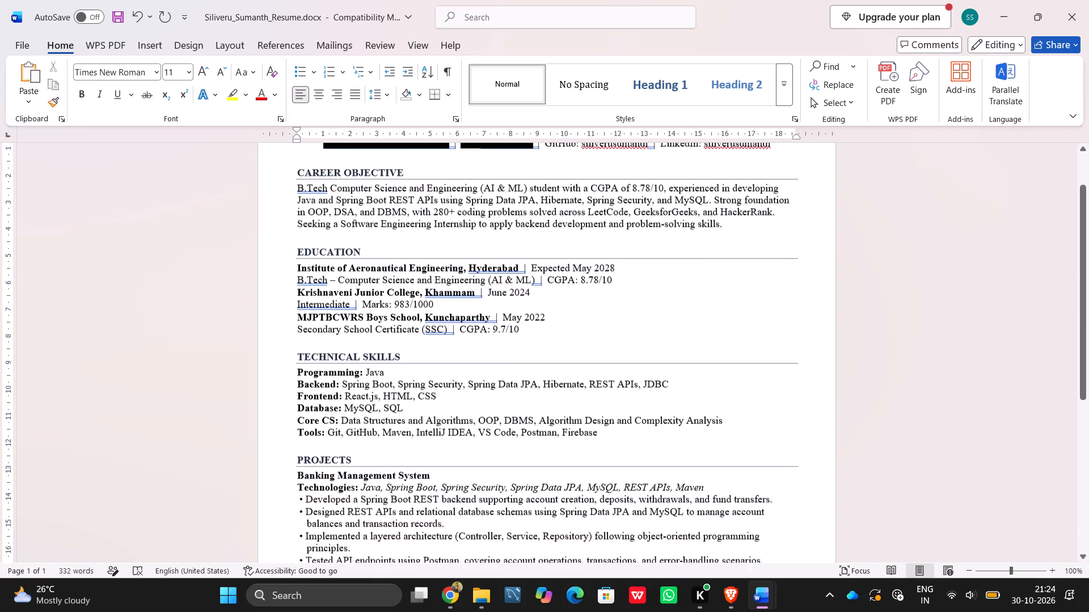
{"action": "scroll", "coordinate": [388, 548], "scroll_direction": "up", "scroll_amount": 1}
{"action": "key", "text": "ctrl+a"}
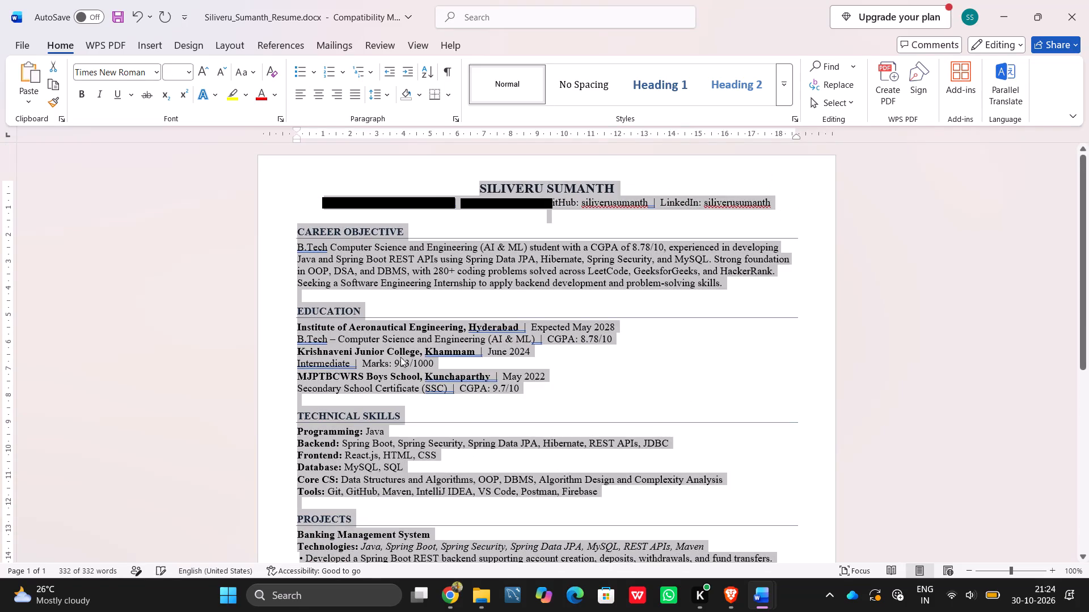
{"action": "left_click", "coordinate": [297, 128]}
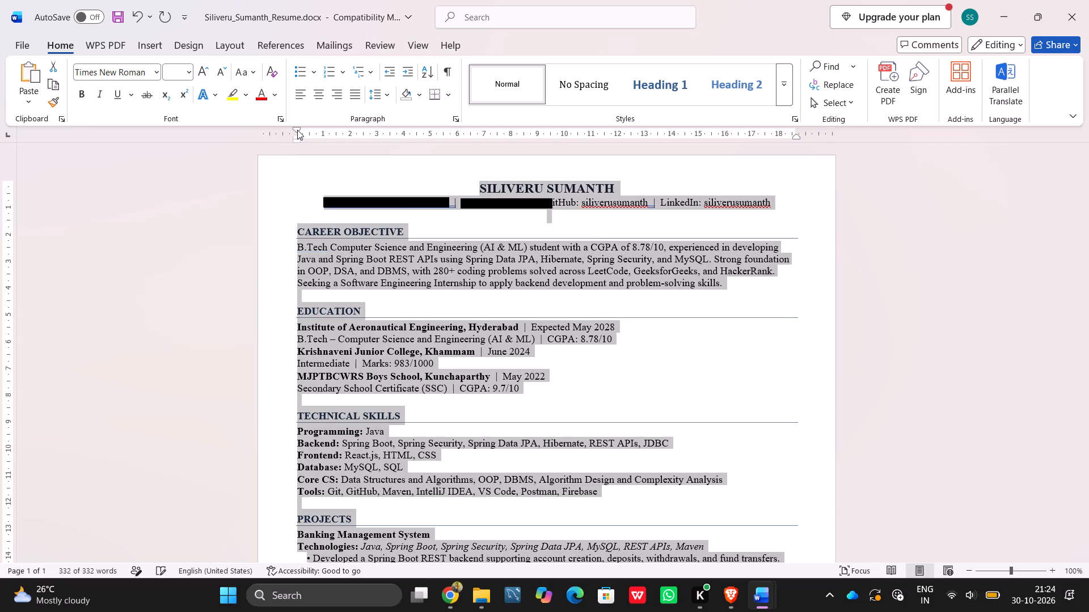
{"action": "left_click_drag", "start_coordinate": [296, 137], "coordinate": [311, 137]}
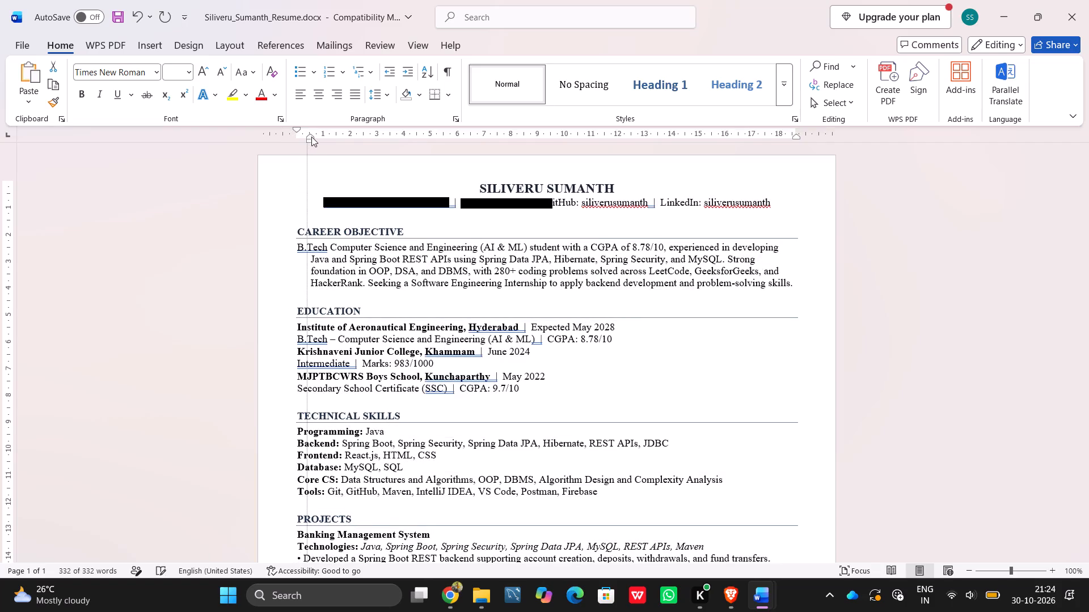
{"action": "left_click_drag", "start_coordinate": [311, 137], "coordinate": [322, 139]}
{"action": "left_click_drag", "start_coordinate": [297, 131], "coordinate": [302, 131]}
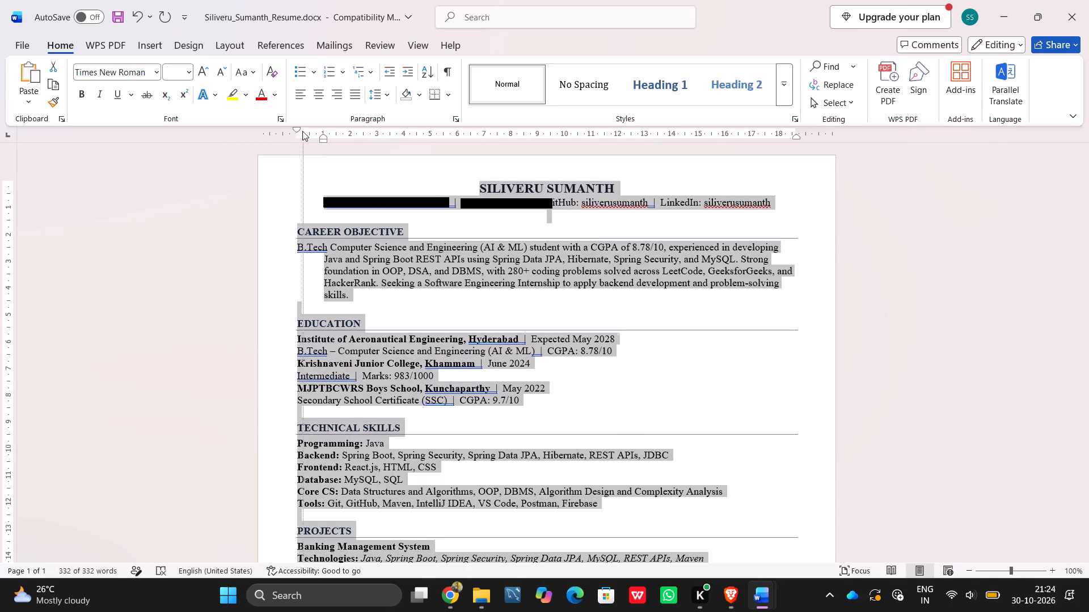
{"action": "left_click_drag", "start_coordinate": [302, 131], "coordinate": [323, 131]}
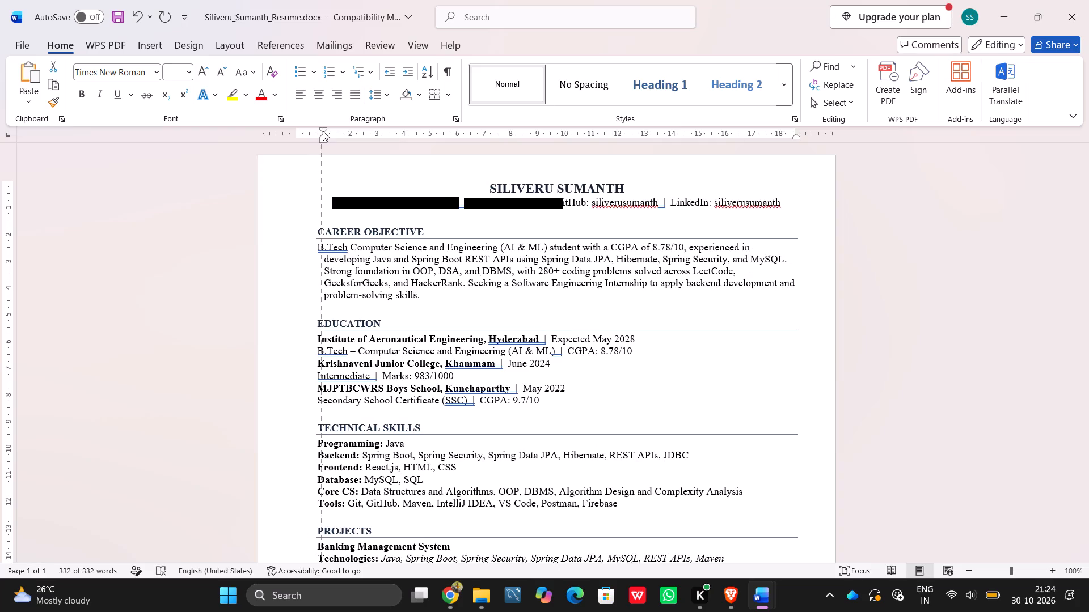
{"action": "left_click_drag", "start_coordinate": [323, 131], "coordinate": [310, 131]}
{"action": "left_click_drag", "start_coordinate": [322, 137], "coordinate": [311, 139]}
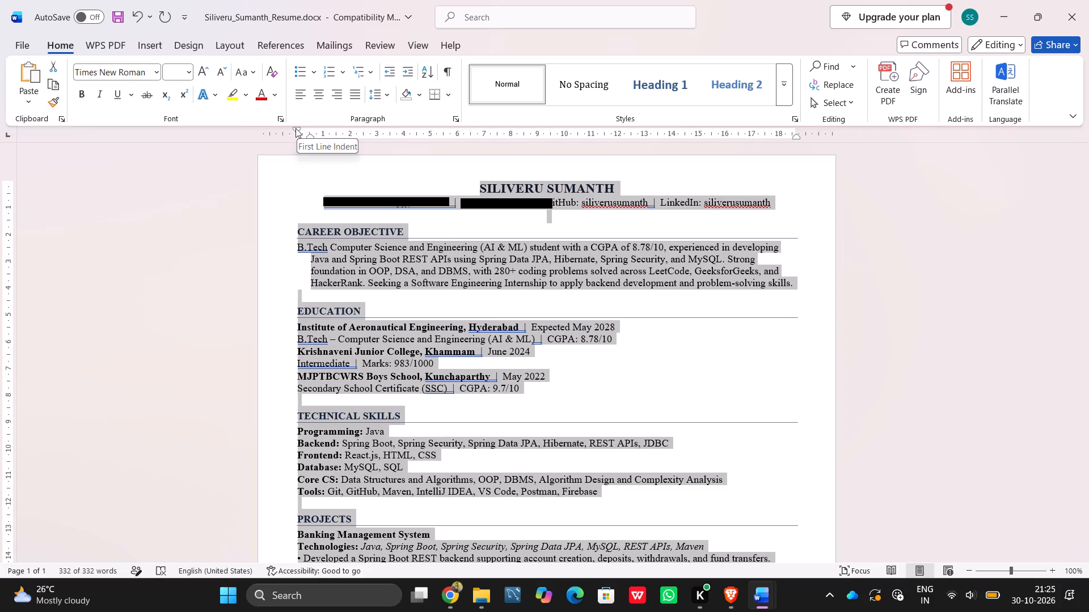
{"action": "left_click_drag", "start_coordinate": [296, 129], "coordinate": [308, 129]}
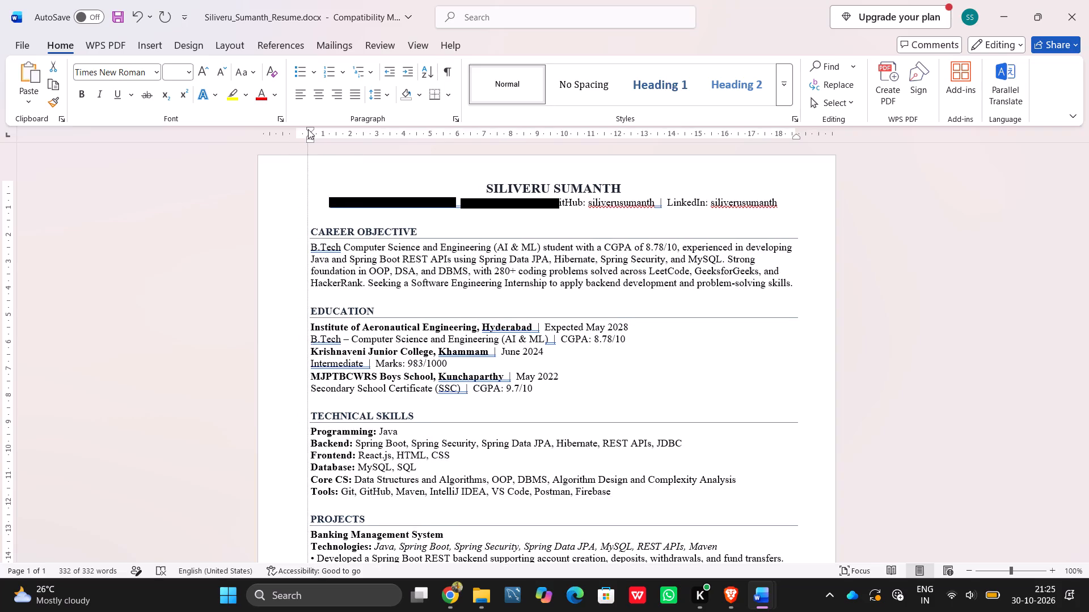
{"action": "left_click_drag", "start_coordinate": [308, 129], "coordinate": [309, 129]}
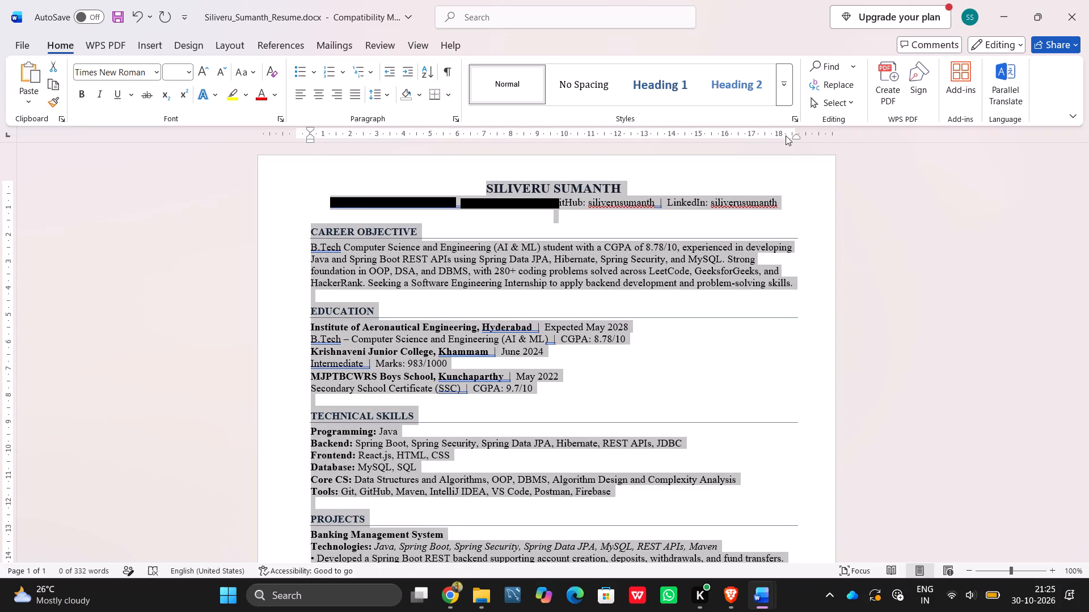
Move the right indent of the entire resume inward to about the 18 cm ruler mark.
{"action": "left_click", "coordinate": [793, 137]}
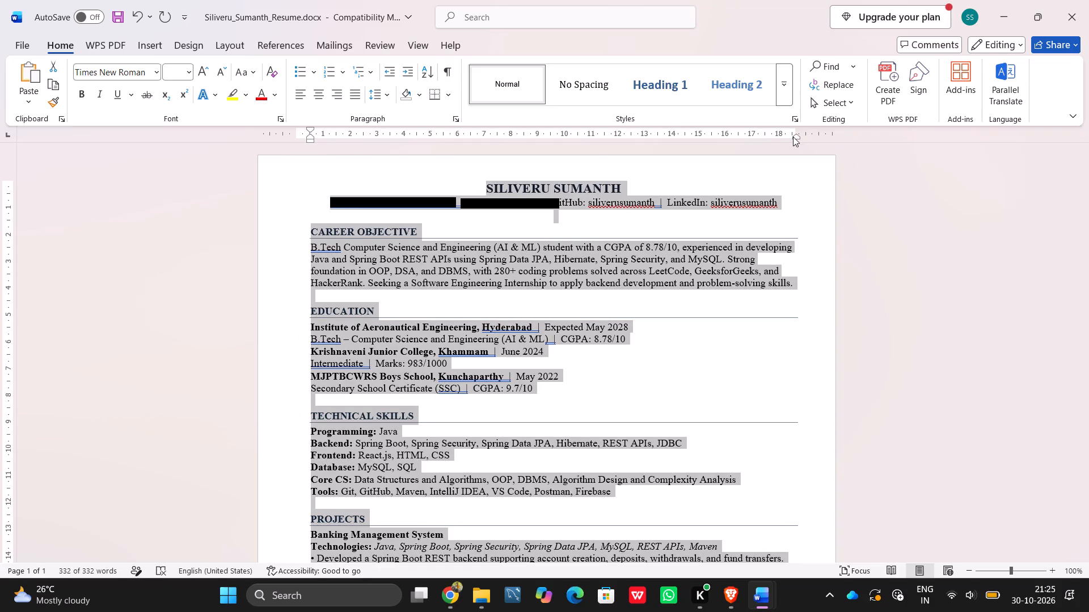
{"action": "left_click_drag", "start_coordinate": [795, 137], "coordinate": [790, 137]}
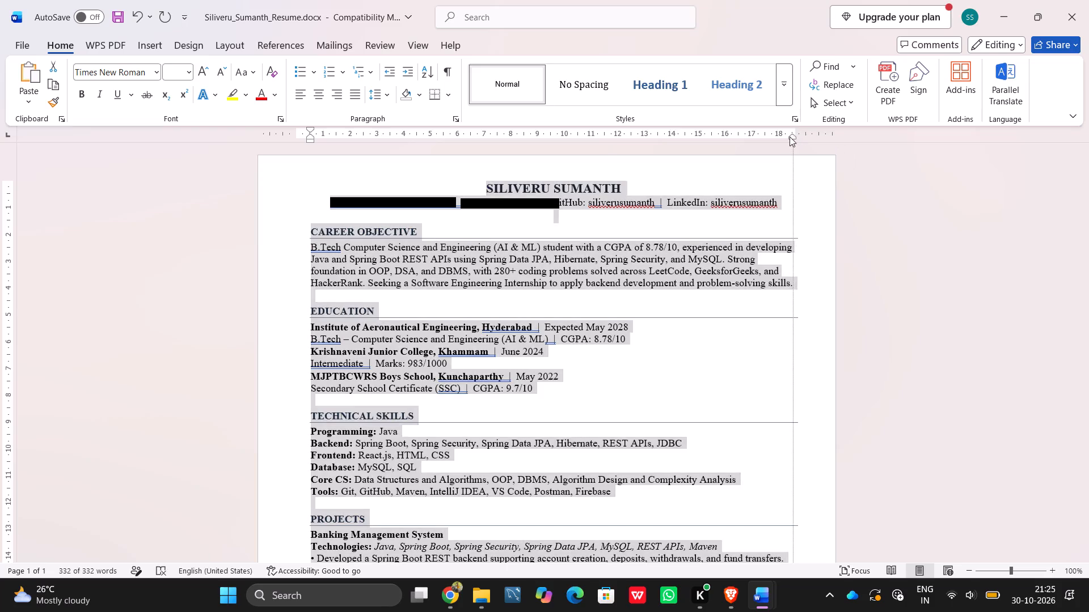
{"action": "left_click_drag", "start_coordinate": [790, 137], "coordinate": [784, 138]}
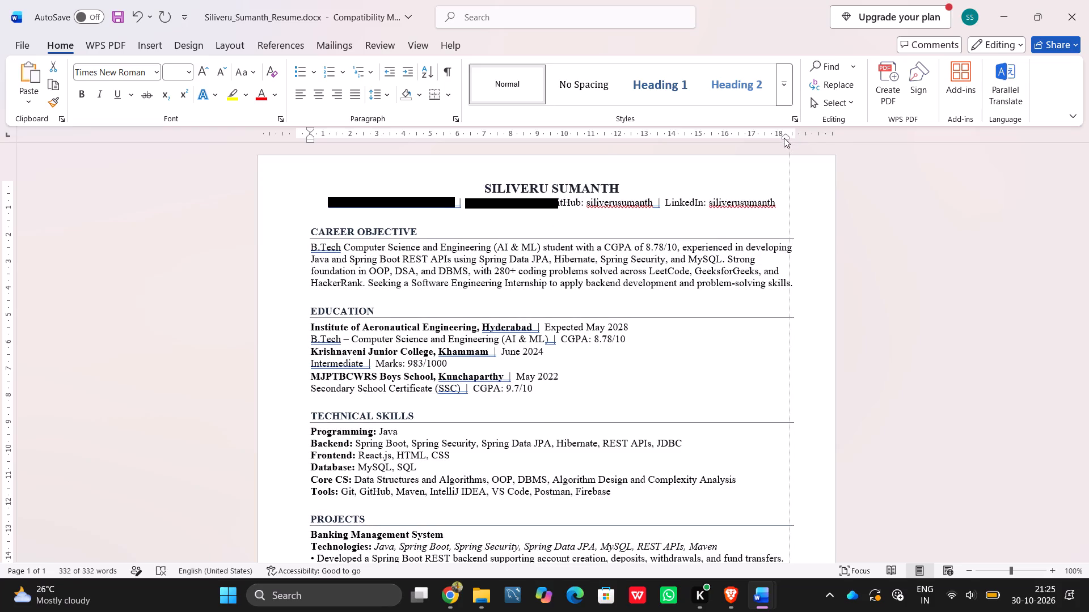
{"action": "left_click_drag", "start_coordinate": [784, 138], "coordinate": [783, 138]}
Try centre alignment on the whole resume, including the Coding Profiles section, and set all the text to left alignment.
{"action": "scroll", "coordinate": [671, 339], "scroll_direction": "down", "scroll_amount": 1}
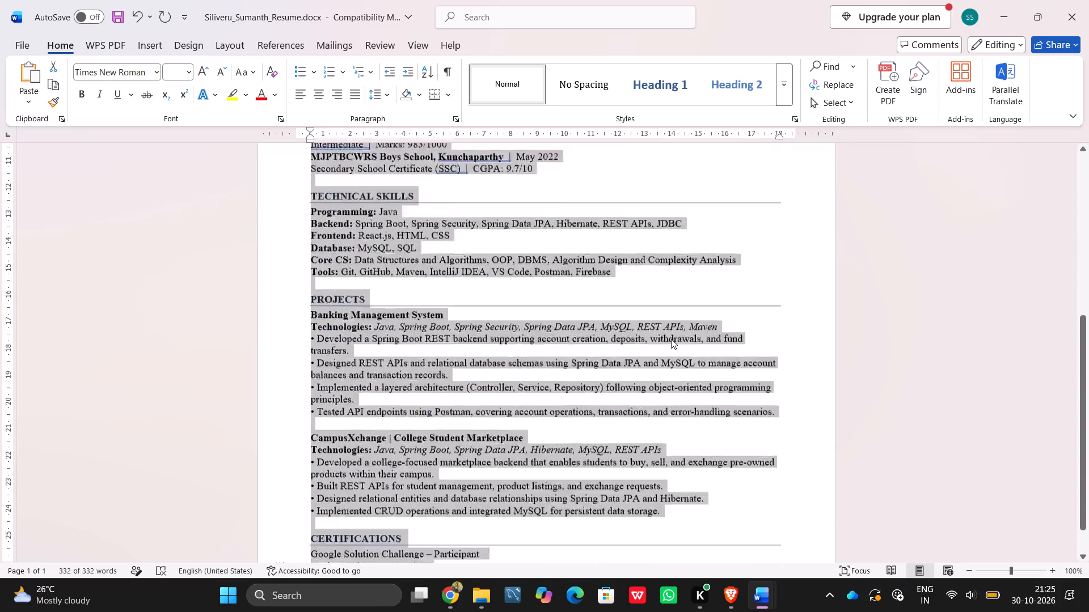
{"action": "scroll", "coordinate": [671, 339], "scroll_direction": "down", "scroll_amount": 2}
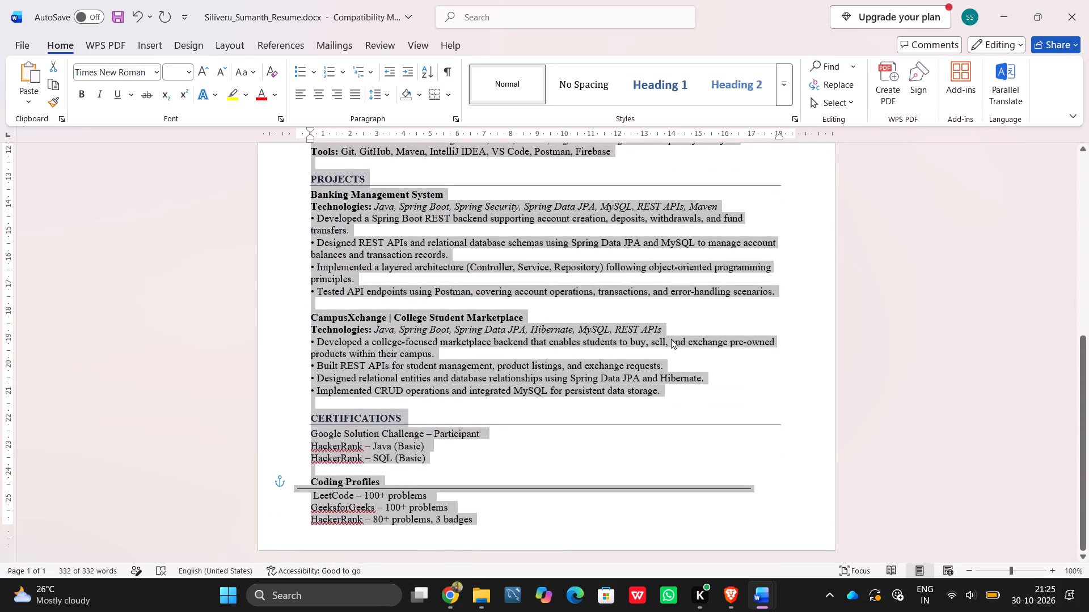
{"action": "left_click", "coordinate": [298, 98]}
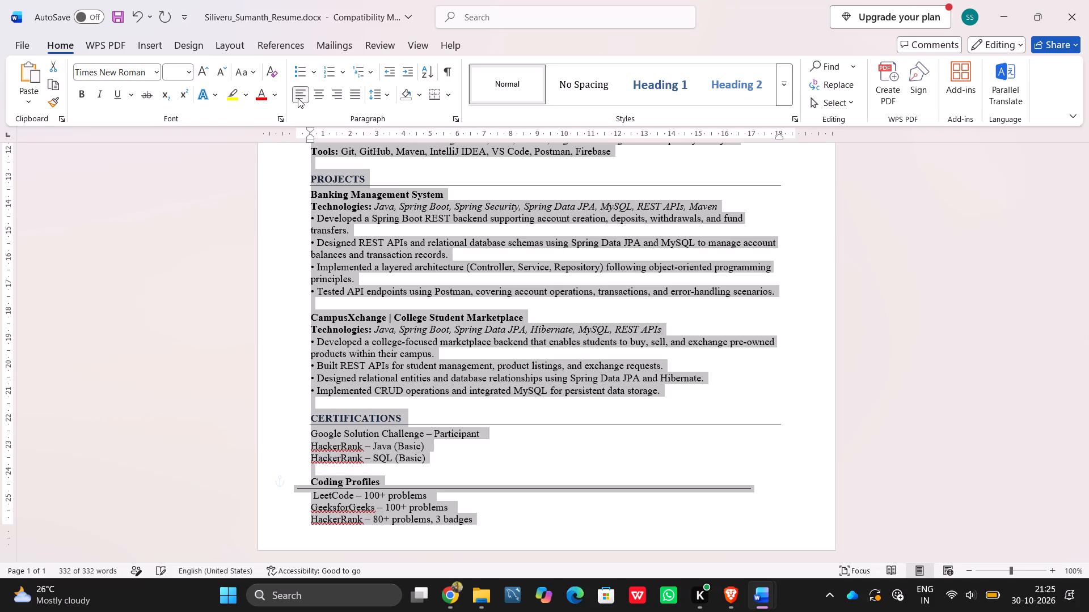
{"action": "left_click", "coordinate": [314, 97]}
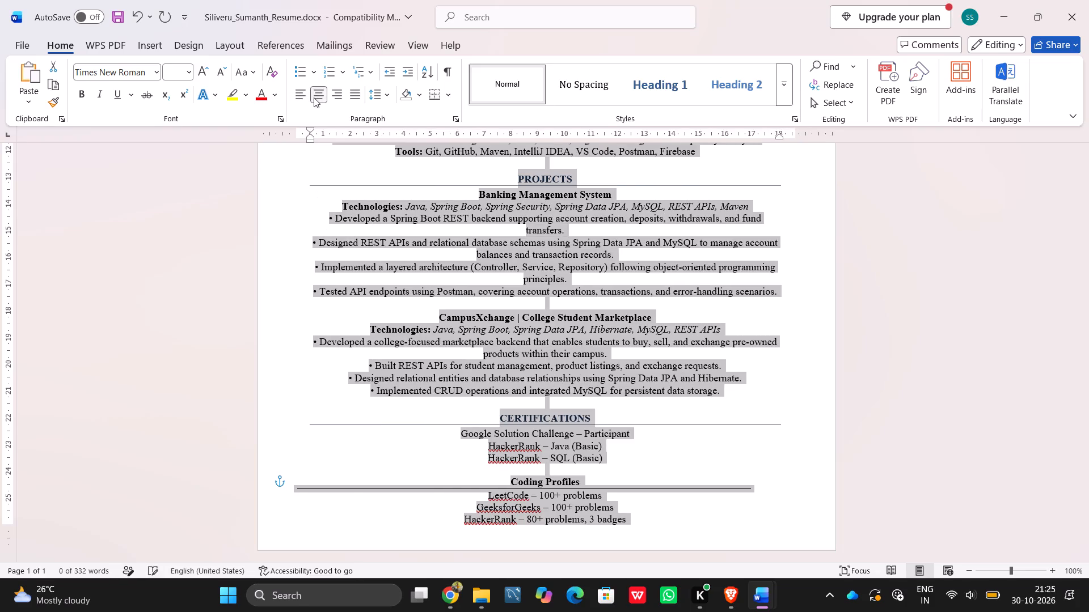
{"action": "left_click", "coordinate": [298, 97]}
Centre the name heading and the contact details line at the top of the resume.
{"action": "scroll", "coordinate": [465, 275], "scroll_direction": "up", "scroll_amount": 1}
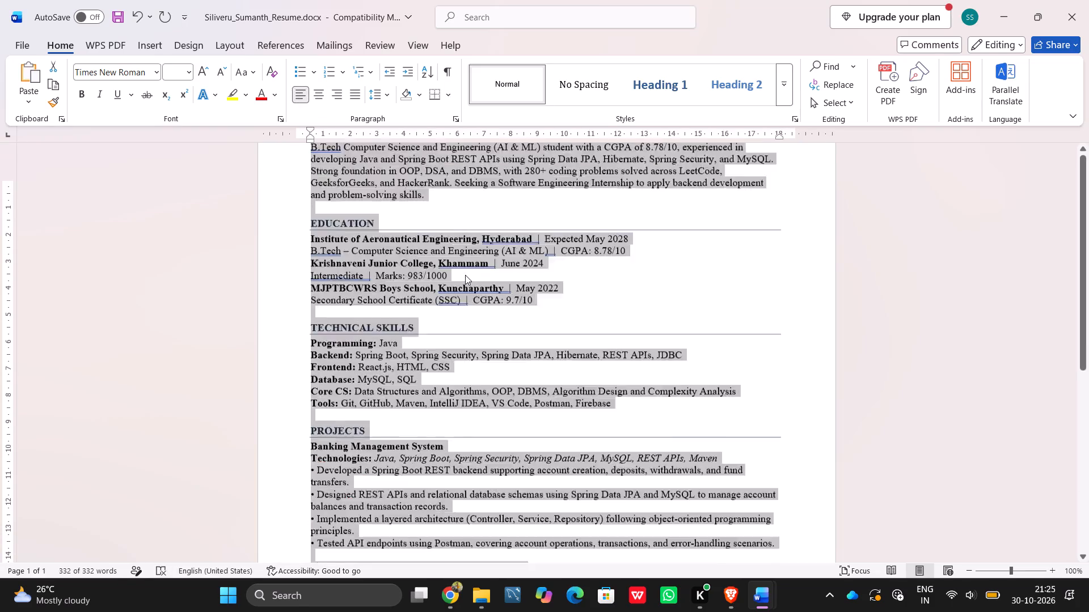
{"action": "scroll", "coordinate": [465, 275], "scroll_direction": "up", "scroll_amount": 2}
{"action": "left_click", "coordinate": [458, 182]}
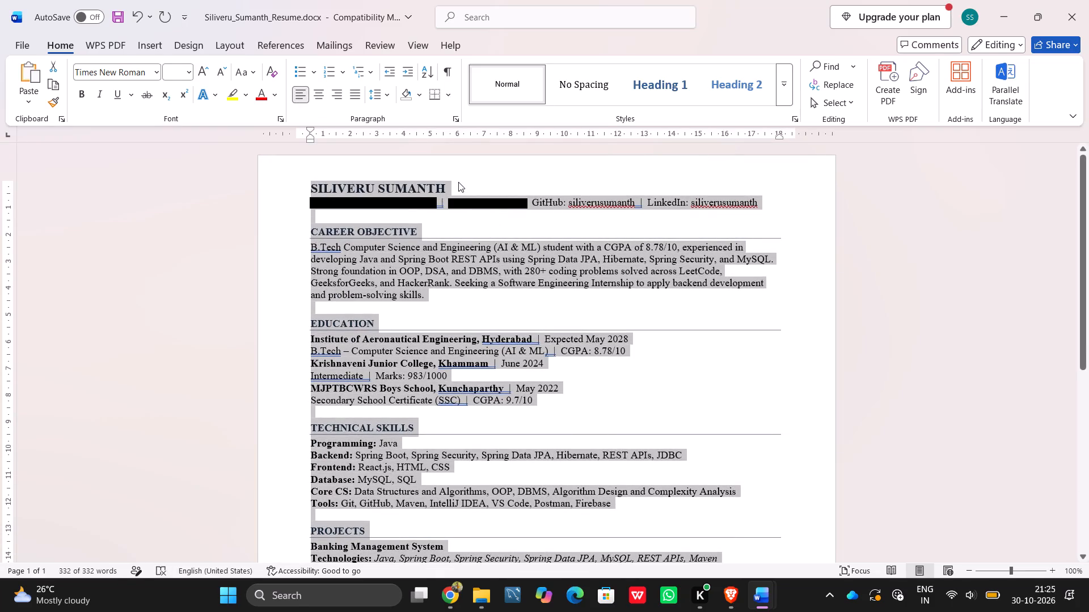
{"action": "left_click_drag", "start_coordinate": [307, 192], "coordinate": [573, 194]}
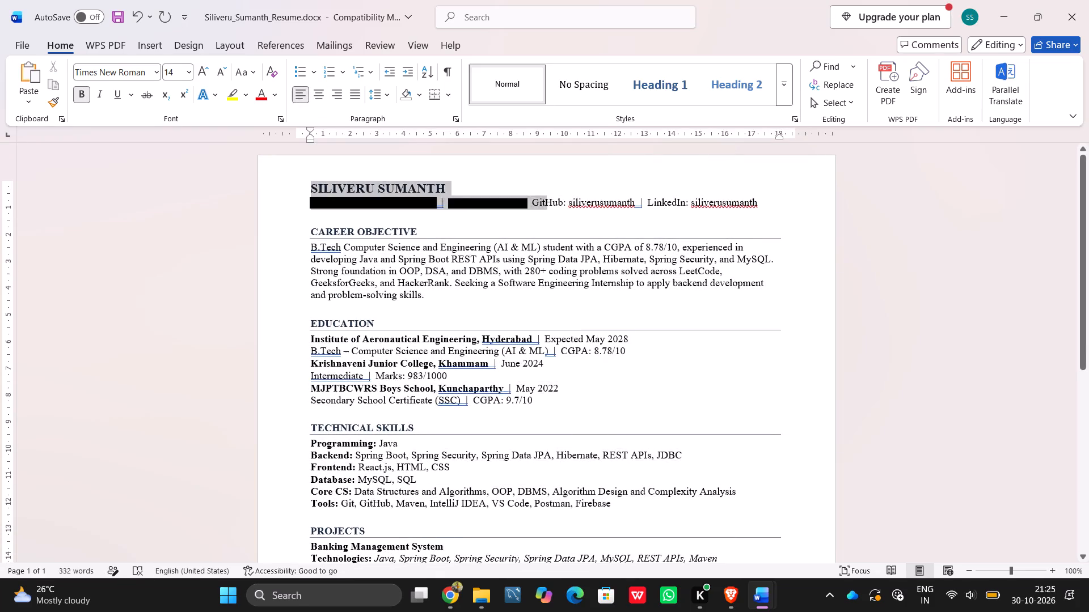
{"action": "left_click_drag", "start_coordinate": [573, 194], "coordinate": [759, 200]}
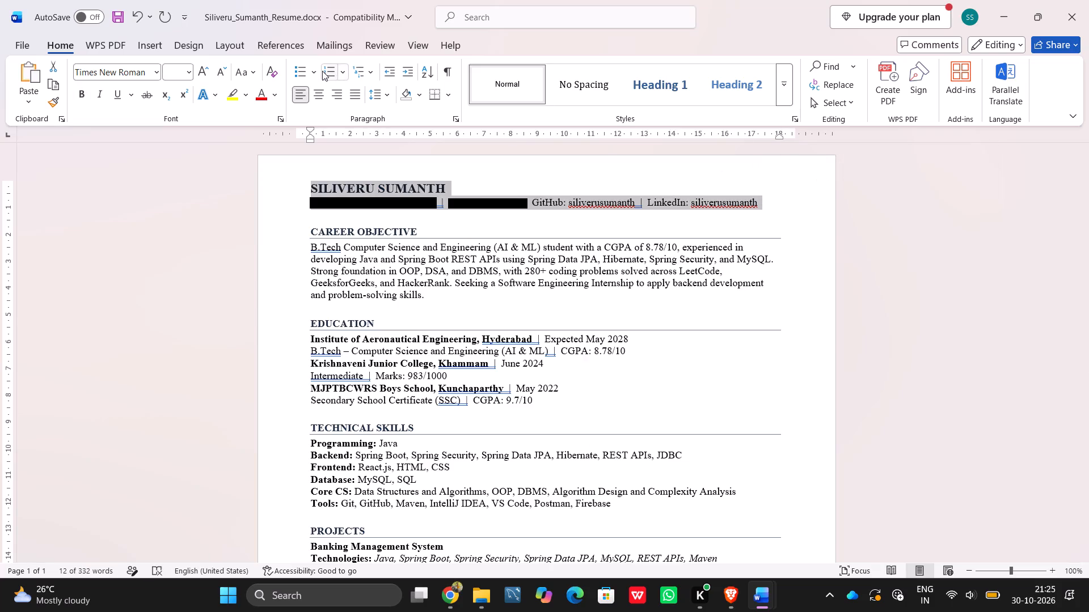
{"action": "left_click", "coordinate": [316, 91]}
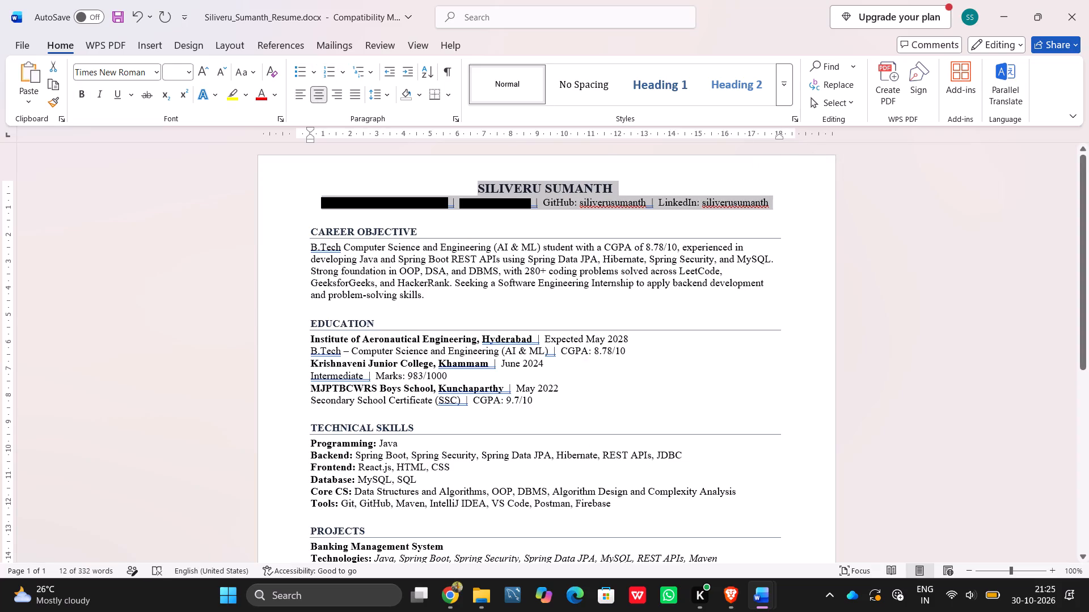
{"action": "left_click", "coordinate": [316, 217]}
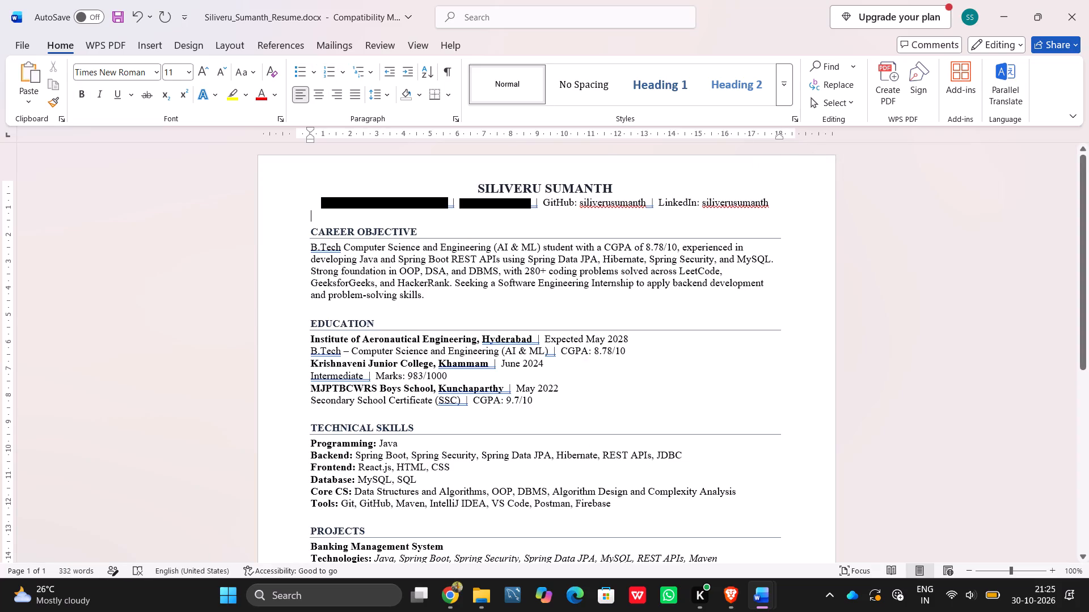
Justify the Career Objective paragraph.
{"action": "left_click", "coordinate": [310, 246]}
{"action": "left_click_drag", "start_coordinate": [310, 246], "coordinate": [430, 293]}
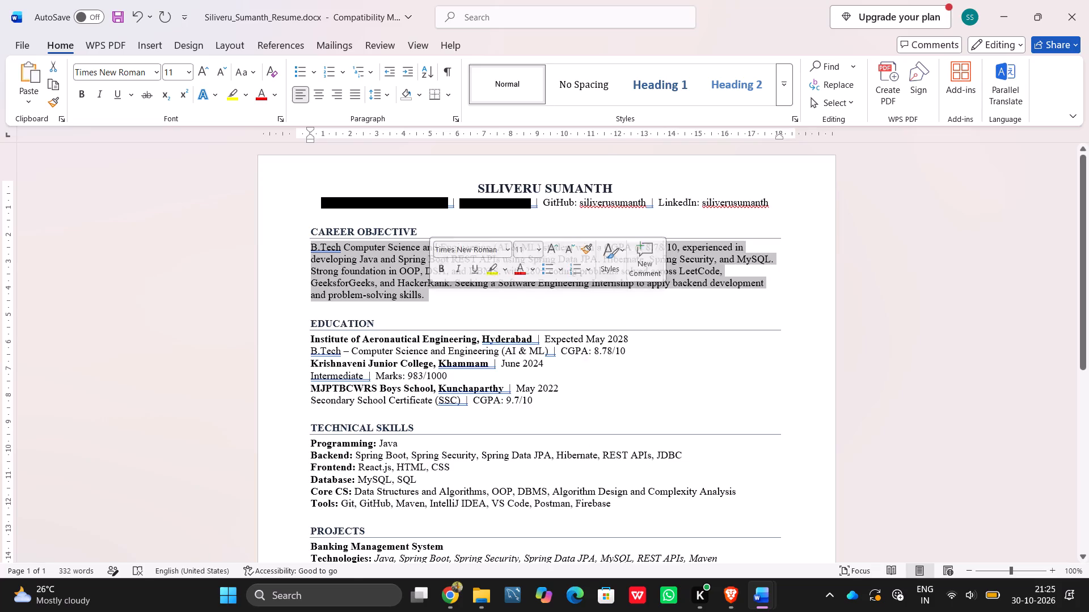
{"action": "left_click", "coordinate": [353, 91]}
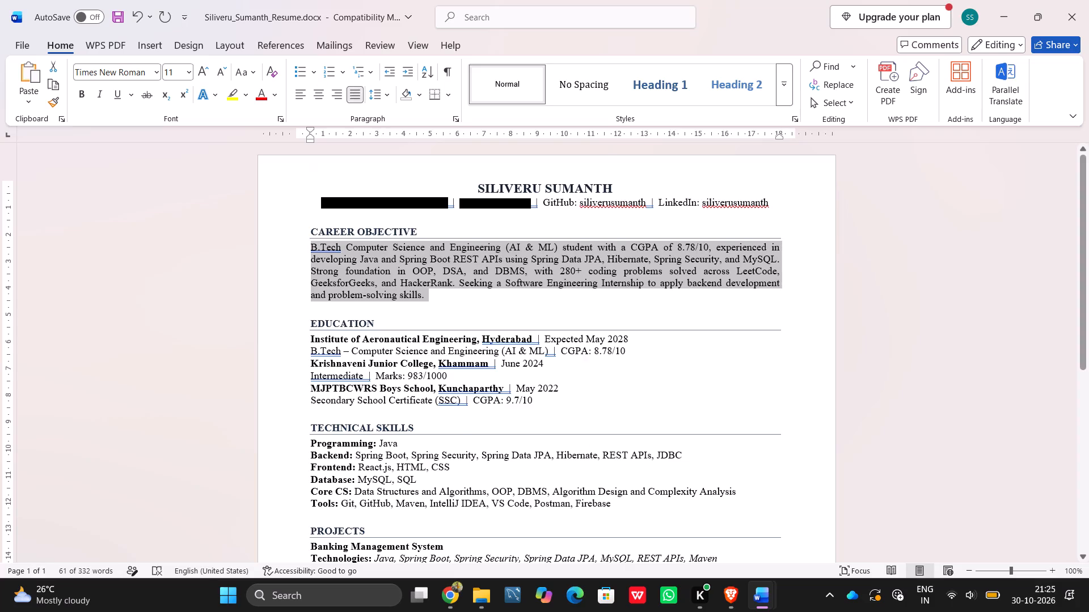
Move the horizontal line under the Coding Profiles heading so that it starts at the left text margin.
{"action": "scroll", "coordinate": [354, 240], "scroll_direction": "down", "scroll_amount": 1}
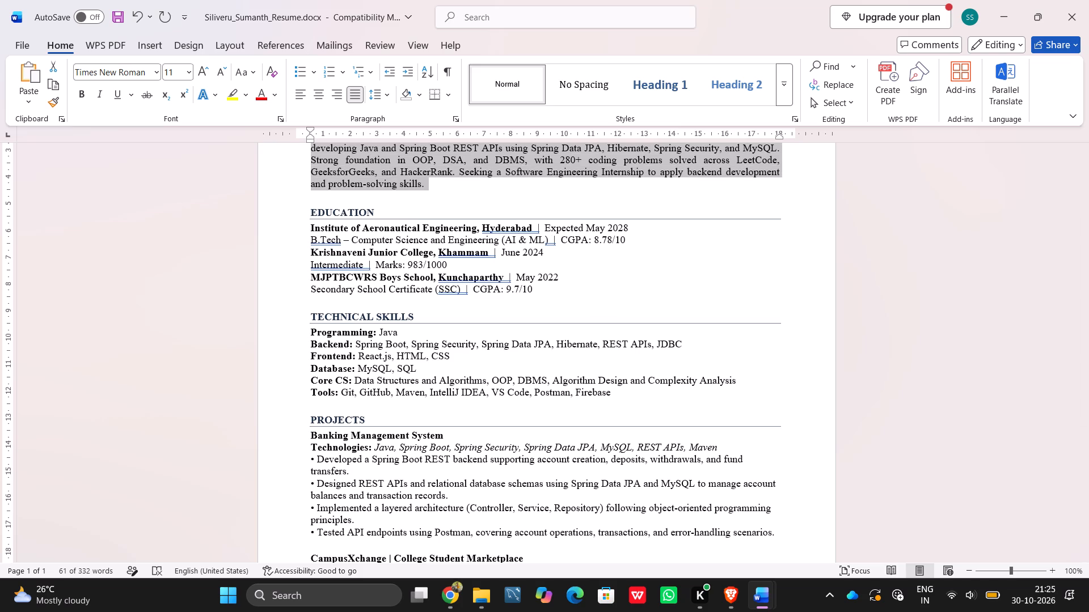
{"action": "scroll", "coordinate": [344, 290], "scroll_direction": "down", "scroll_amount": 1}
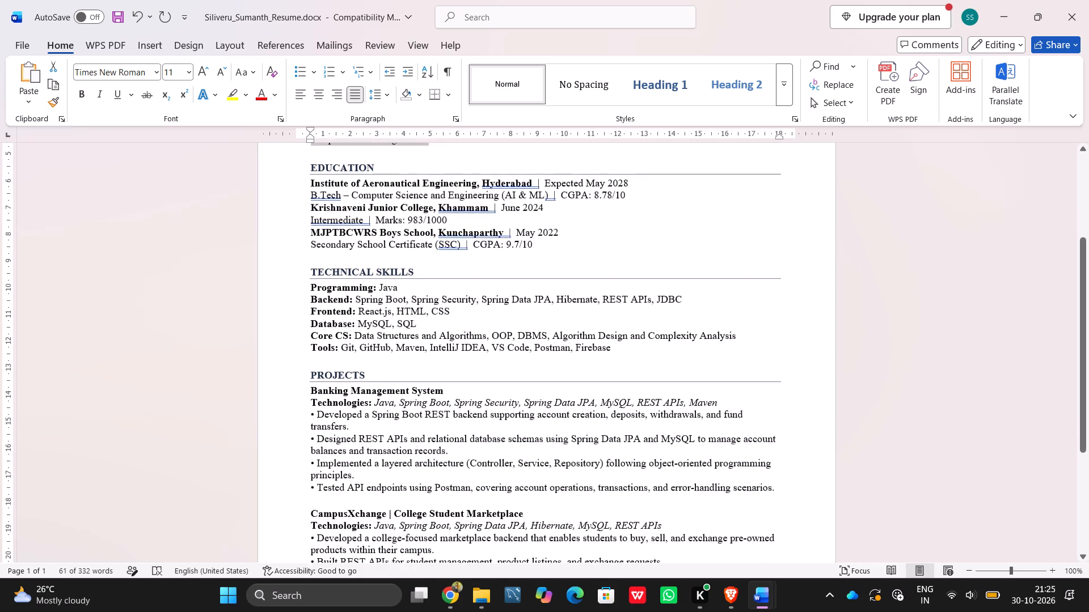
{"action": "scroll", "coordinate": [344, 290], "scroll_direction": "down", "scroll_amount": 2}
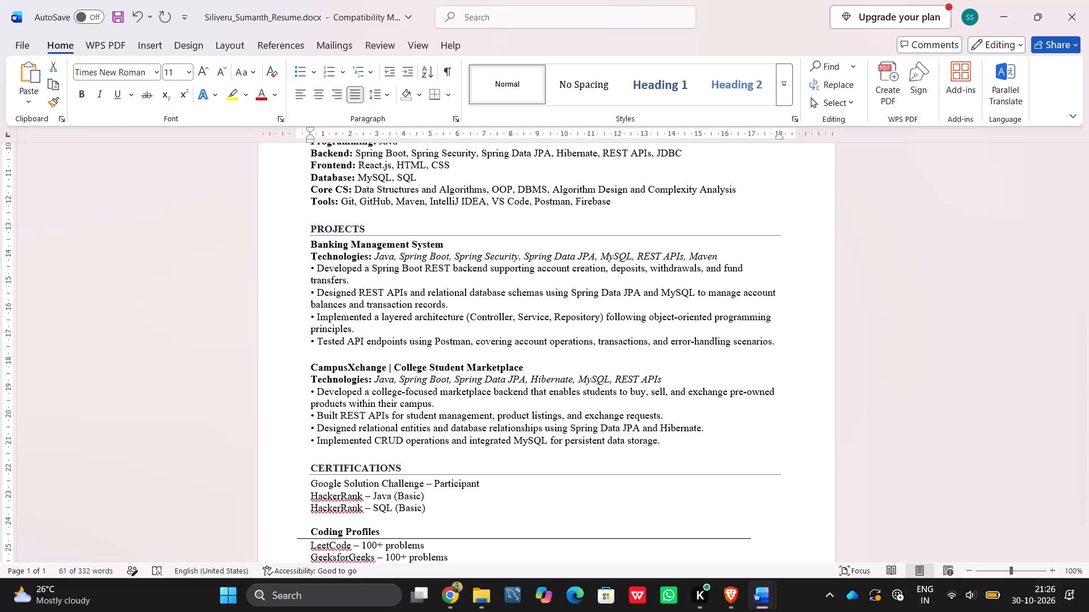
{"action": "scroll", "coordinate": [360, 288], "scroll_direction": "down", "scroll_amount": 2}
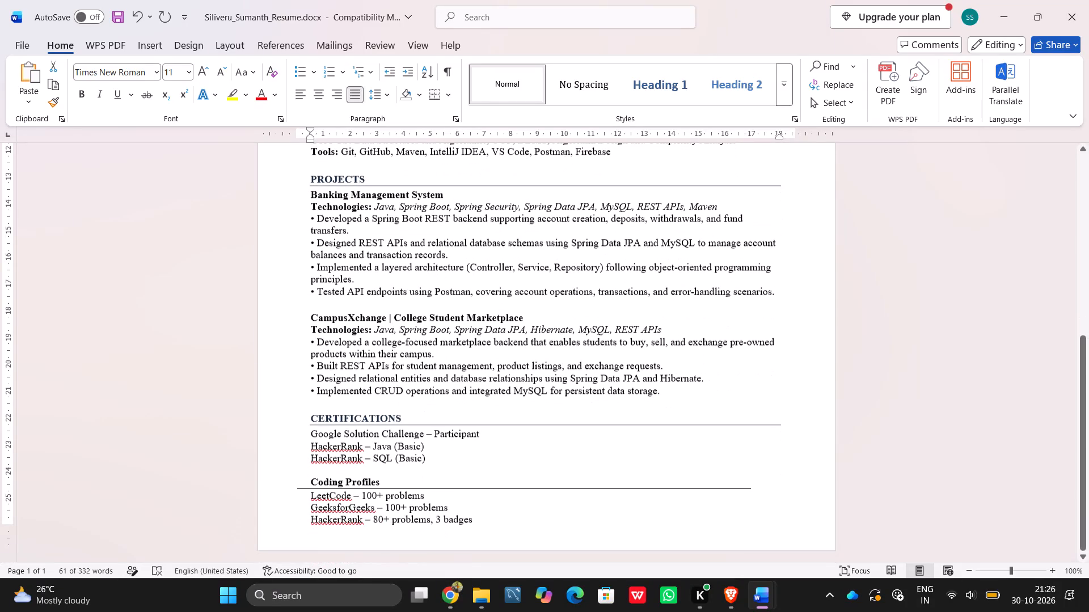
{"action": "scroll", "coordinate": [310, 452], "scroll_direction": "up", "scroll_amount": 1}
{"action": "scroll", "coordinate": [310, 452], "scroll_direction": "down", "scroll_amount": 1}
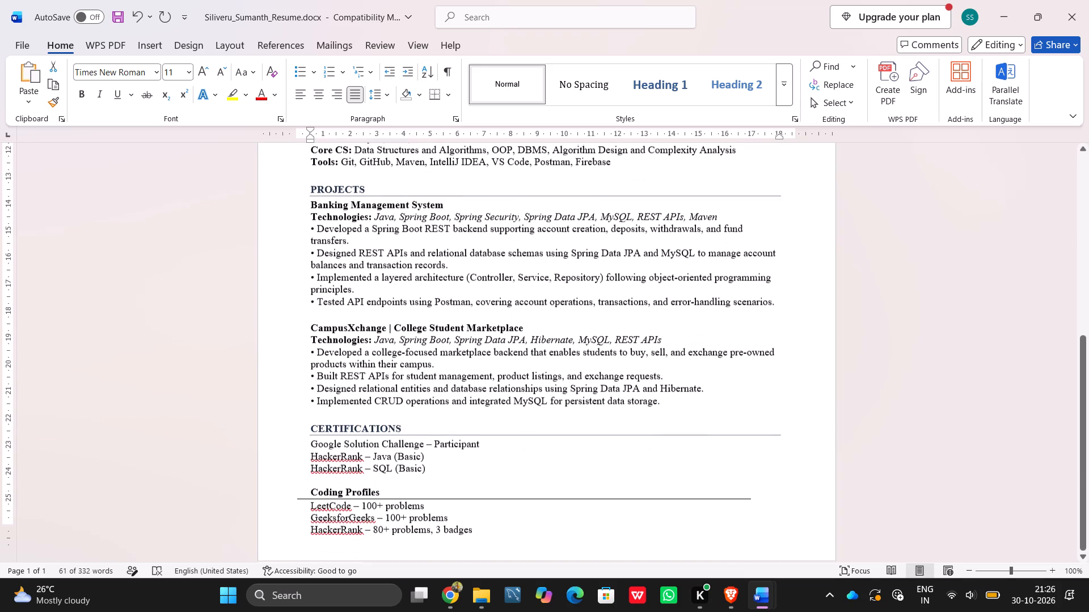
{"action": "scroll", "coordinate": [310, 452], "scroll_direction": "down", "scroll_amount": 1}
{"action": "left_click", "coordinate": [301, 488]}
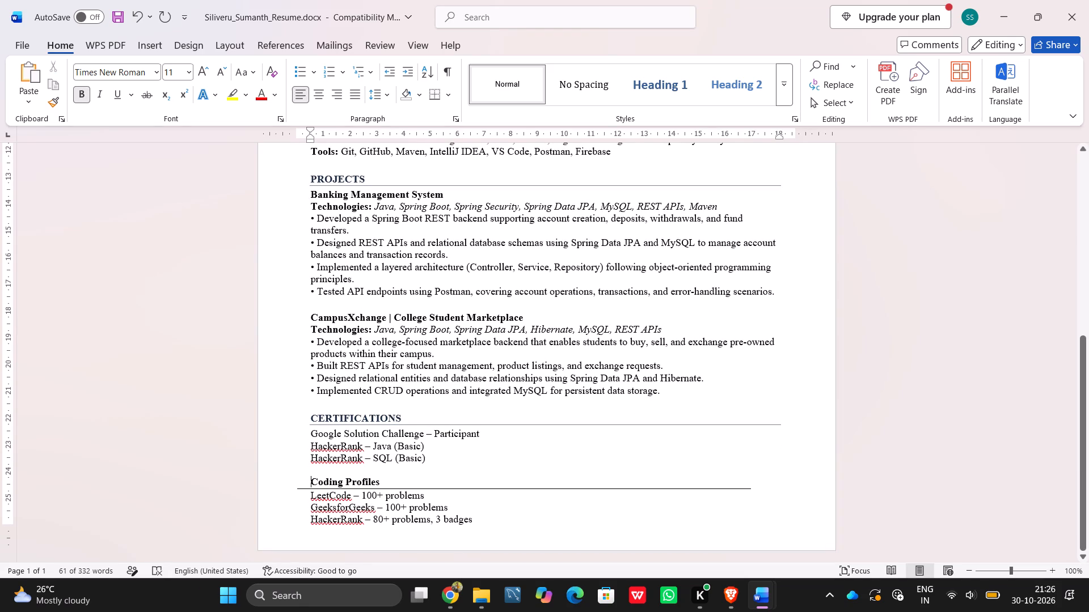
{"action": "left_click", "coordinate": [295, 489]}
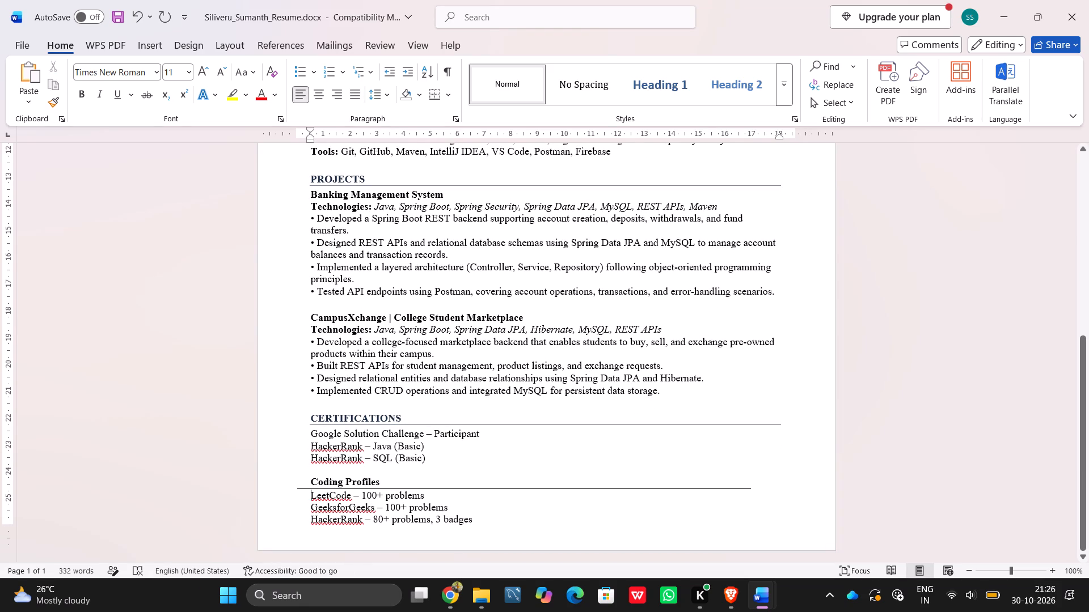
{"action": "left_click", "coordinate": [307, 489]}
{"action": "left_click_drag", "start_coordinate": [501, 488], "coordinate": [516, 489]}
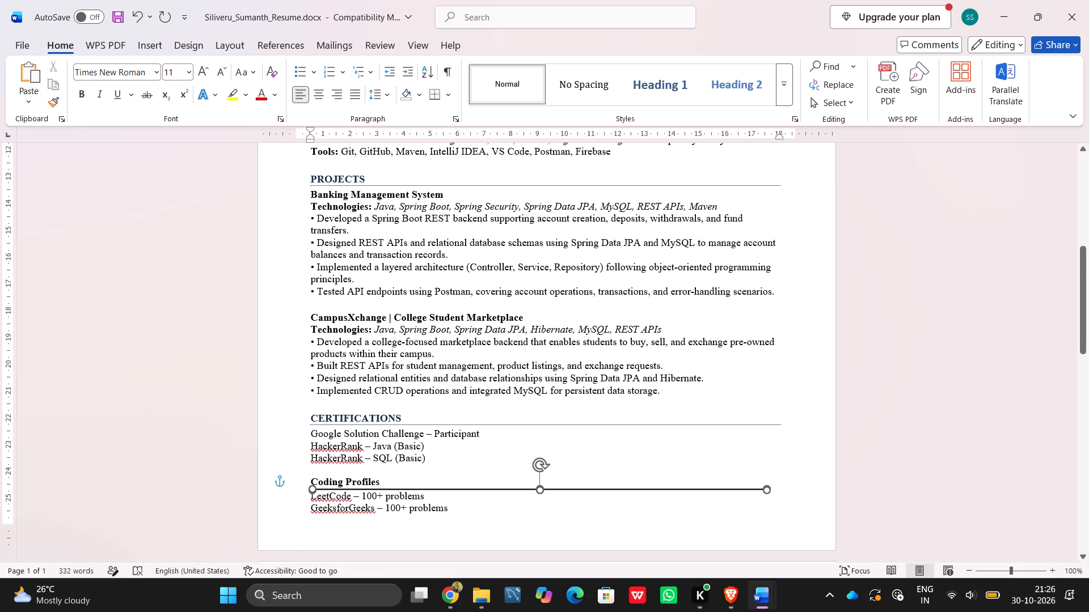
{"action": "left_click_drag", "start_coordinate": [516, 489], "coordinate": [513, 488]}
{"action": "left_click", "coordinate": [624, 441]}
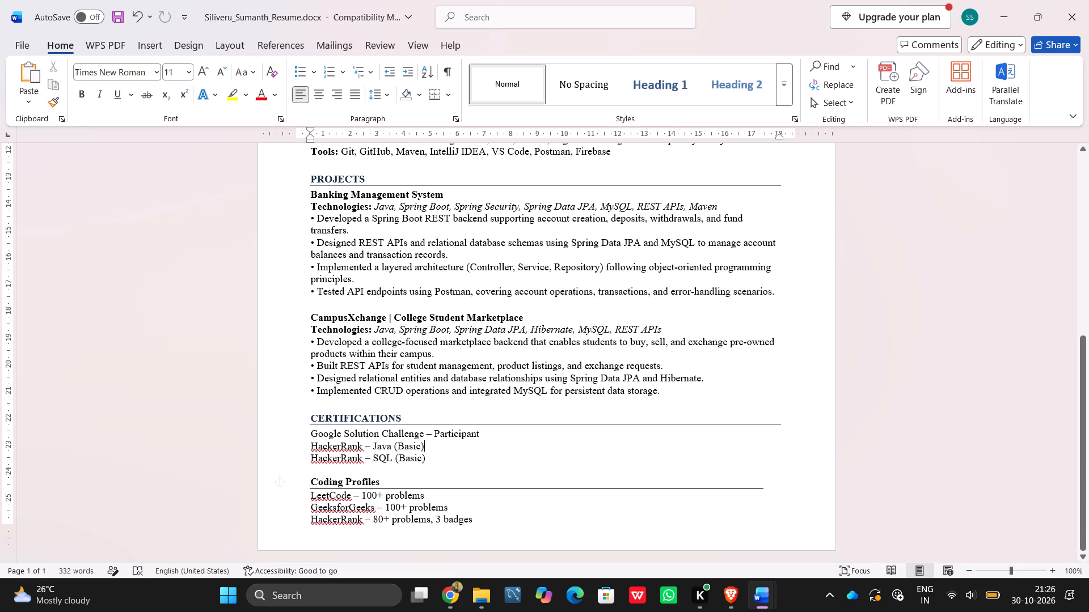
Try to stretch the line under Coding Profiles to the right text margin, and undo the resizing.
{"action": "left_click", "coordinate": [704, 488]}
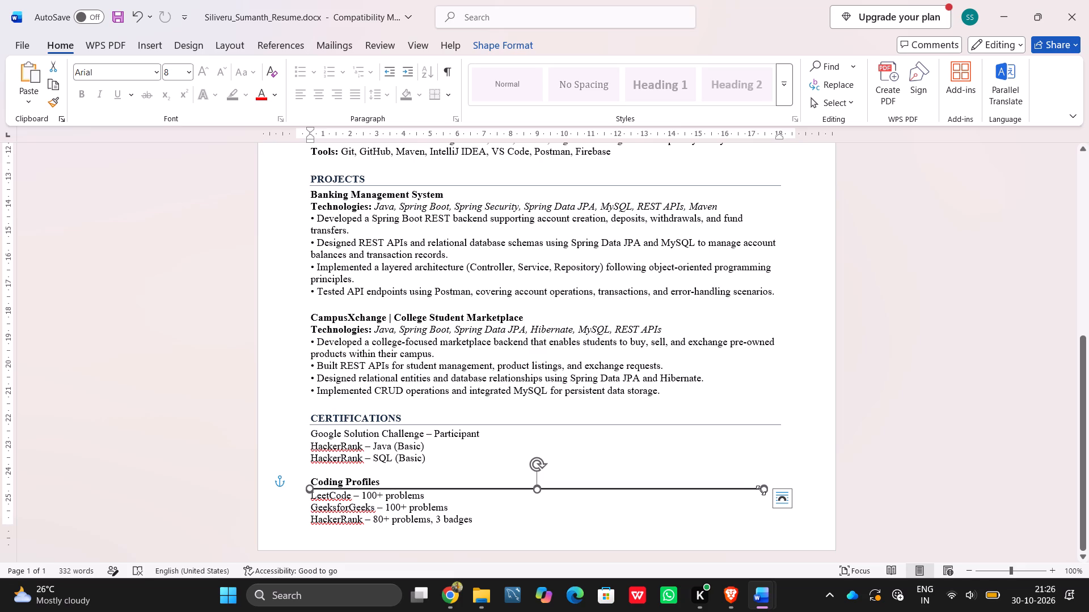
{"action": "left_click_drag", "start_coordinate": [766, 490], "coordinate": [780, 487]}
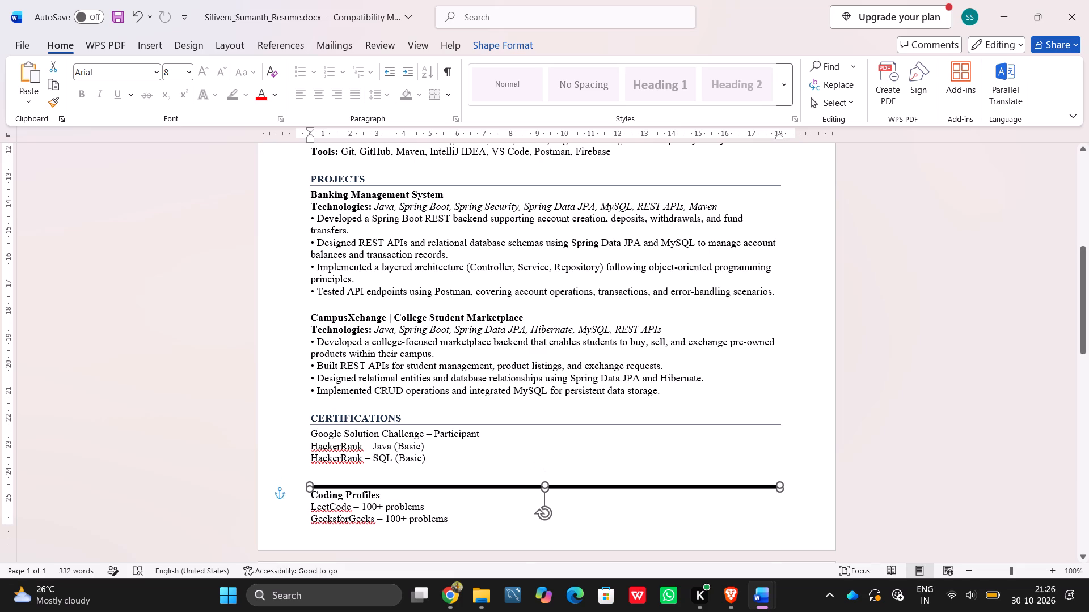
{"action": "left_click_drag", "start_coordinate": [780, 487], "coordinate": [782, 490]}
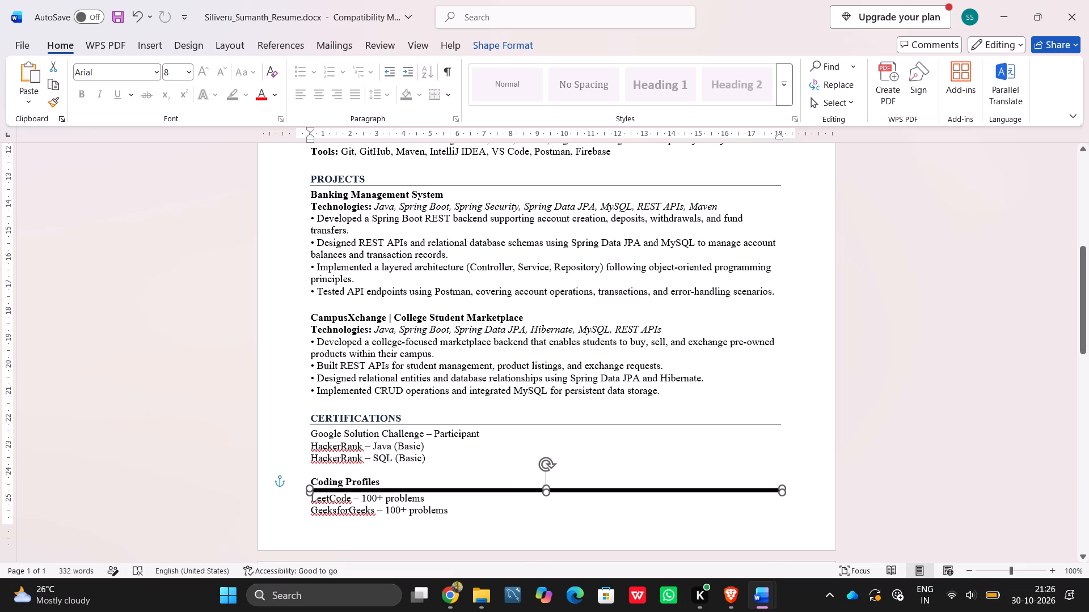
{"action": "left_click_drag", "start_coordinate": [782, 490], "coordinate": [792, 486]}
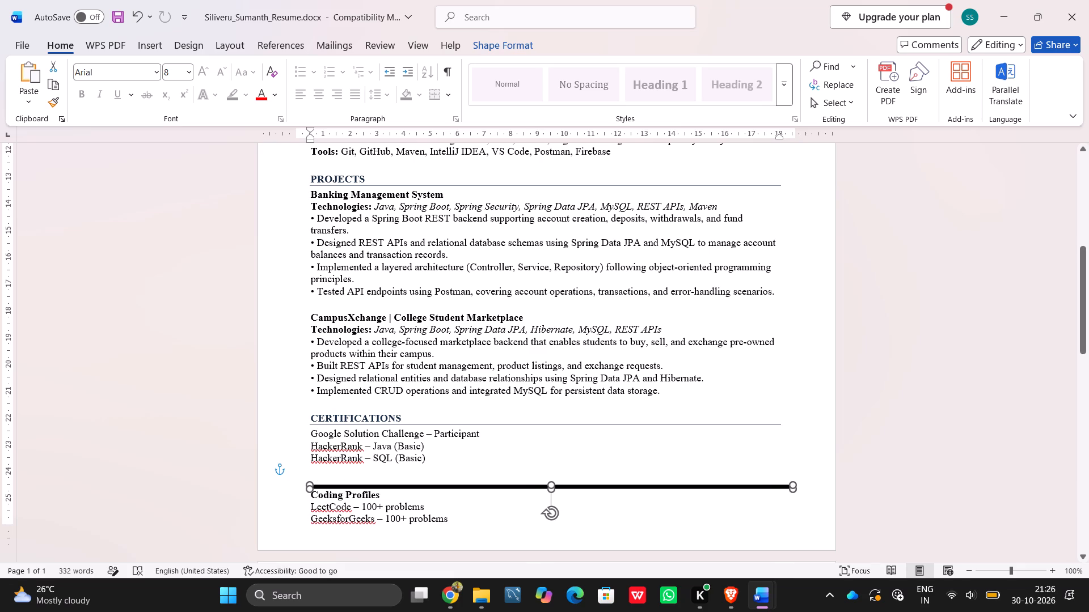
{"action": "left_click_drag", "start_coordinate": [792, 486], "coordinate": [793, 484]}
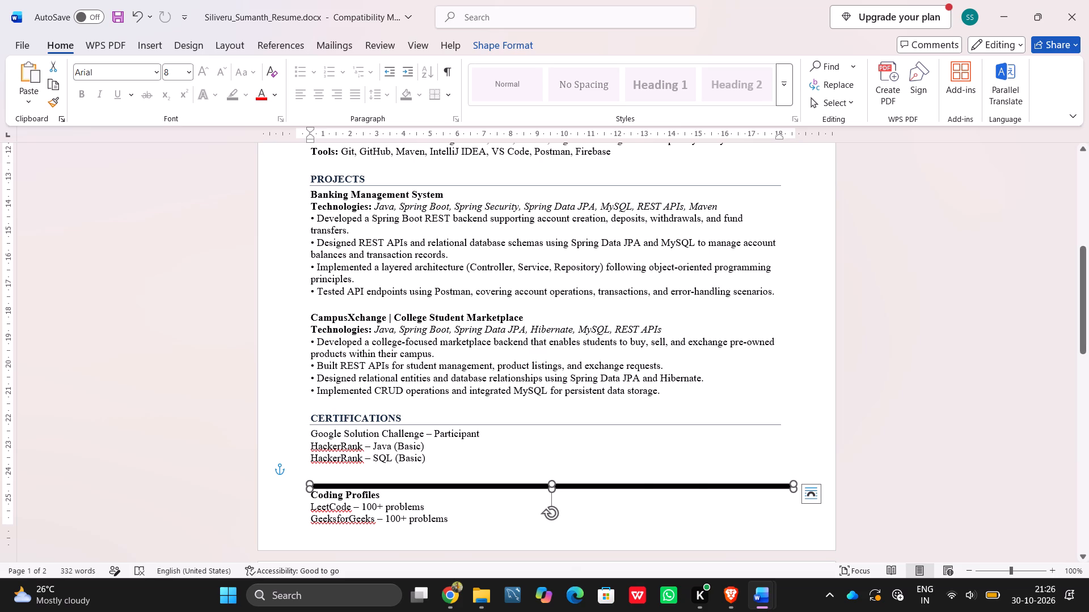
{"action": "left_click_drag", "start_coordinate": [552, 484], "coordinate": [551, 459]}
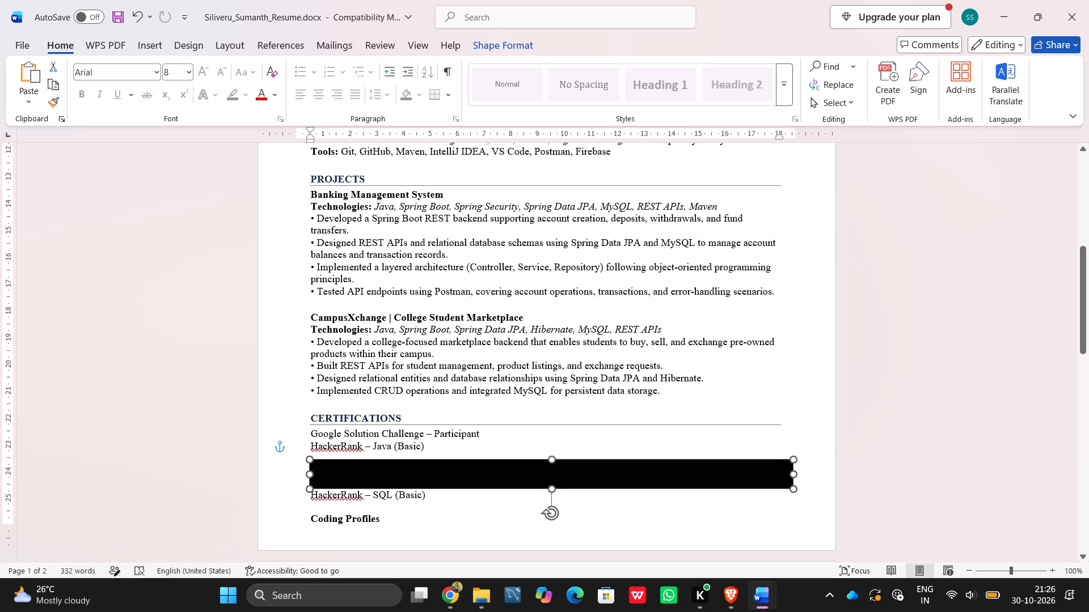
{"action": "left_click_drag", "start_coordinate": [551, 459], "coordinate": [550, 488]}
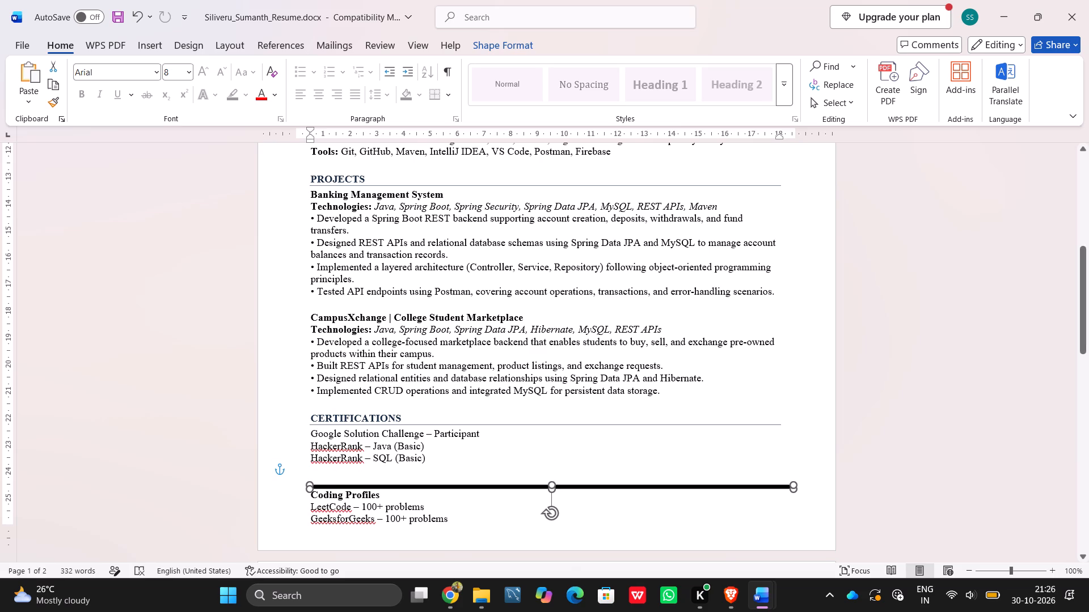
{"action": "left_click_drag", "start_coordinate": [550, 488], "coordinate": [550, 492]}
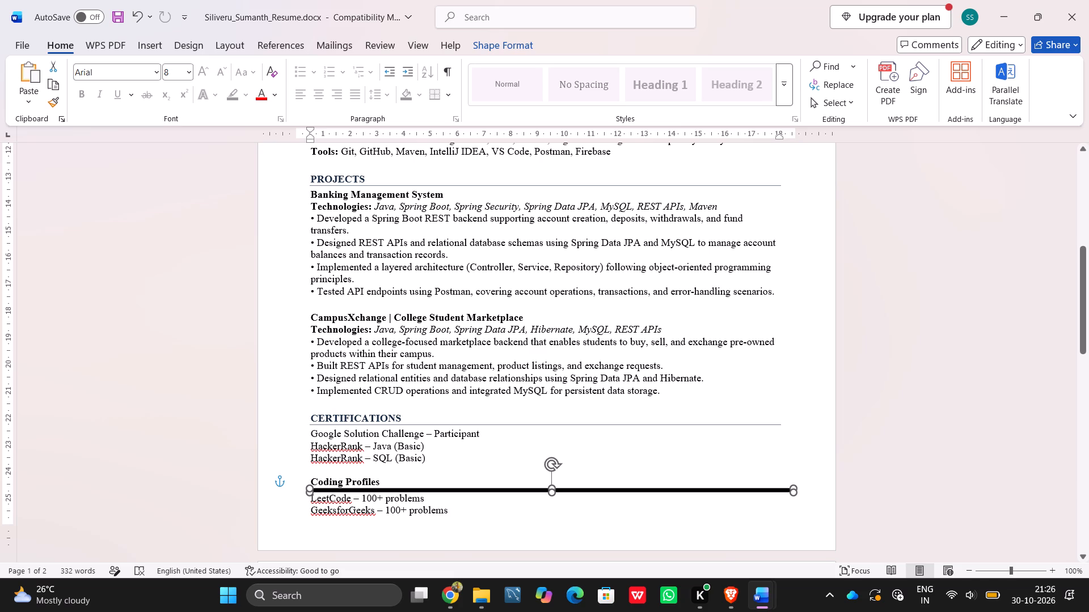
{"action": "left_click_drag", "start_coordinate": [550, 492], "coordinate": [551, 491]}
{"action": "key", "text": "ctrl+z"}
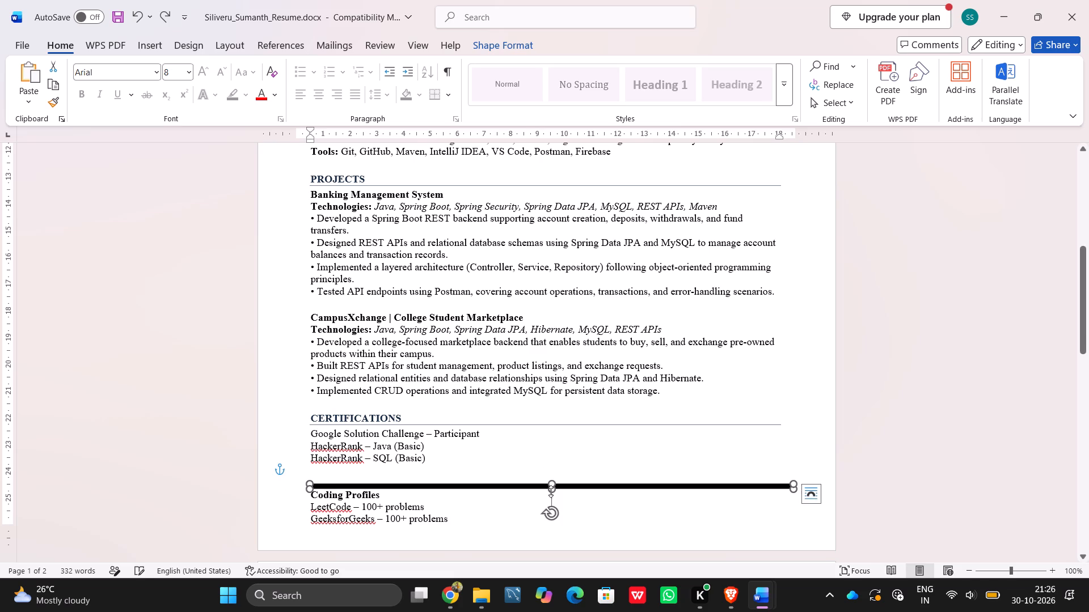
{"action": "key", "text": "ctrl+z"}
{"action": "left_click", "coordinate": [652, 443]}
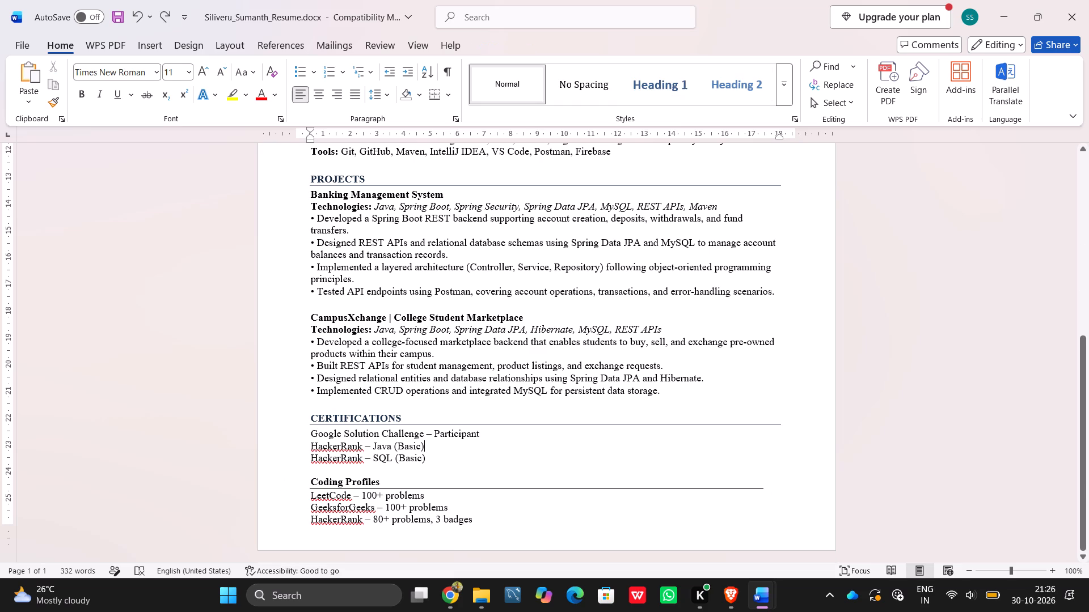
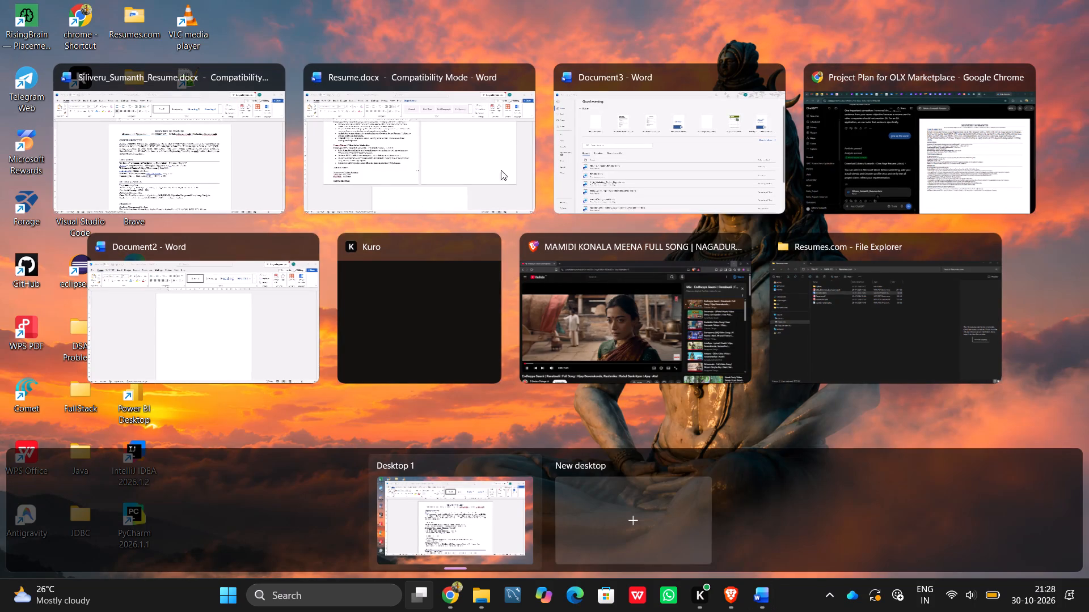
Compare the section layout and heading lines of the new resume with those of the older Resume.docx.
{"action": "left_click", "coordinate": [237, 161]}
{"action": "scroll", "coordinate": [429, 406], "scroll_direction": "down", "scroll_amount": 3}
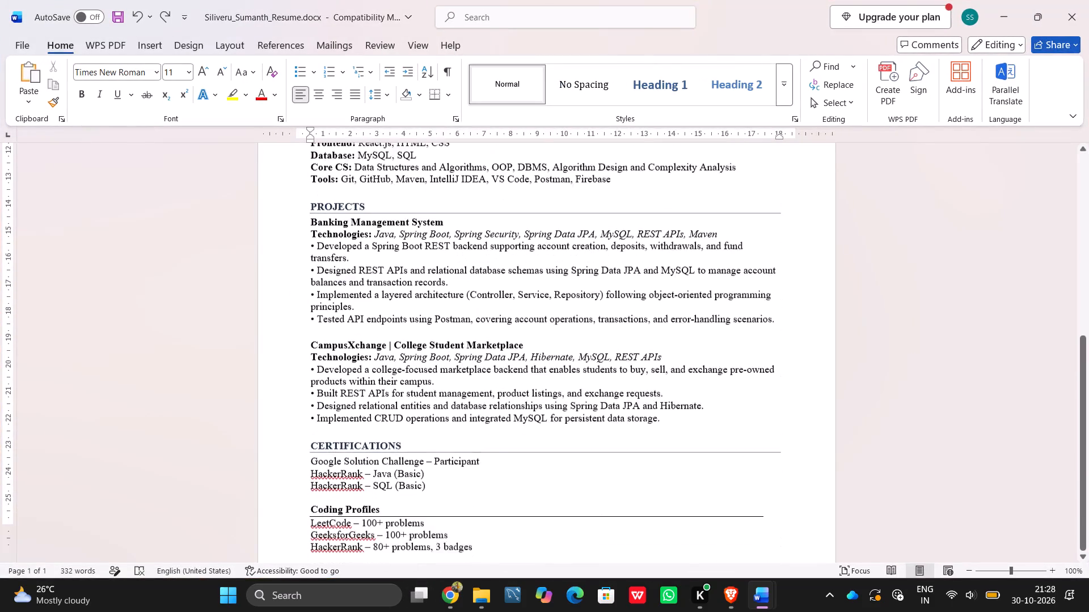
{"action": "scroll", "coordinate": [429, 406], "scroll_direction": "down", "scroll_amount": 1}
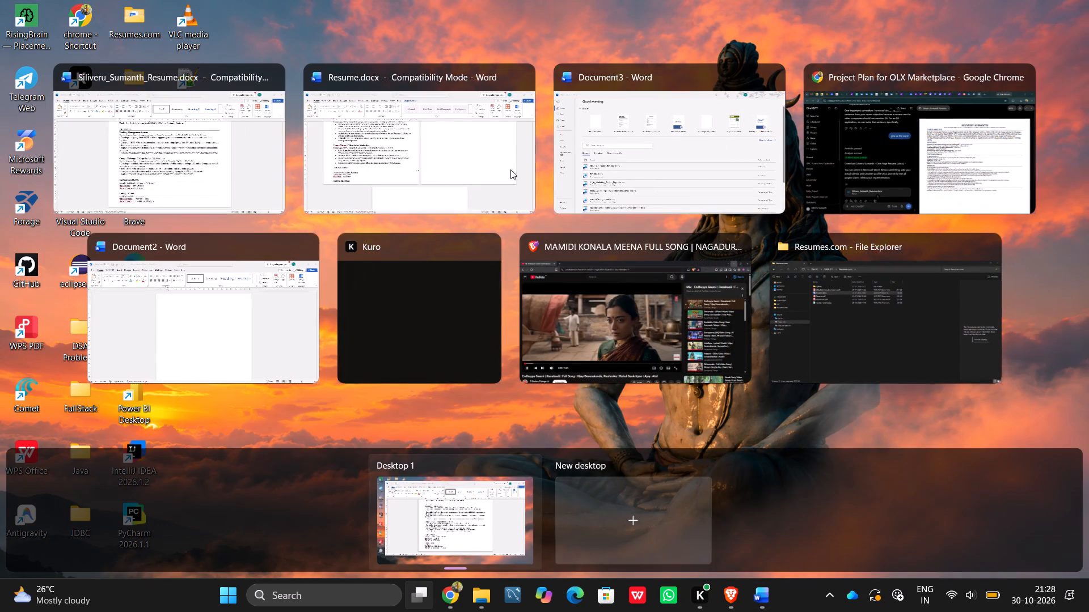
{"action": "left_click", "coordinate": [383, 166]}
{"action": "scroll", "coordinate": [309, 250], "scroll_direction": "up", "scroll_amount": 2}
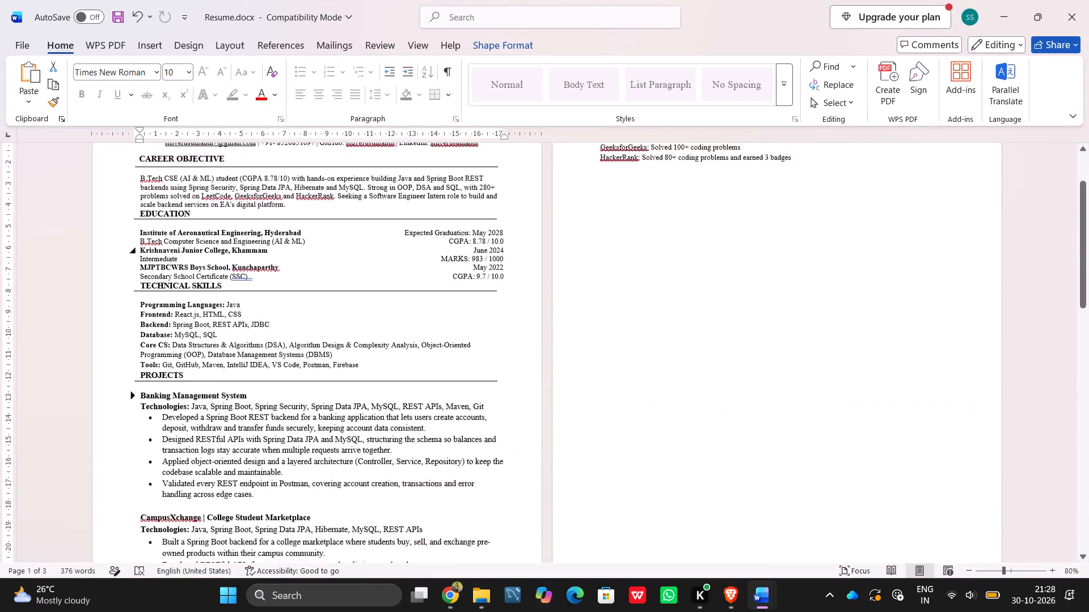
{"action": "scroll", "coordinate": [309, 250], "scroll_direction": "up", "scroll_amount": 1}
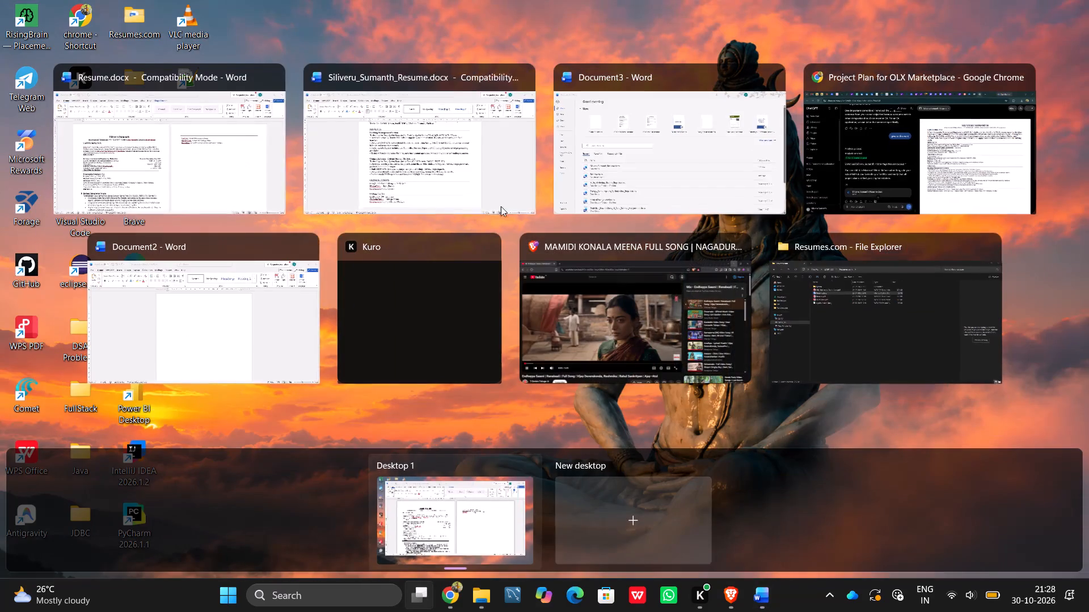
{"action": "left_click", "coordinate": [476, 177]}
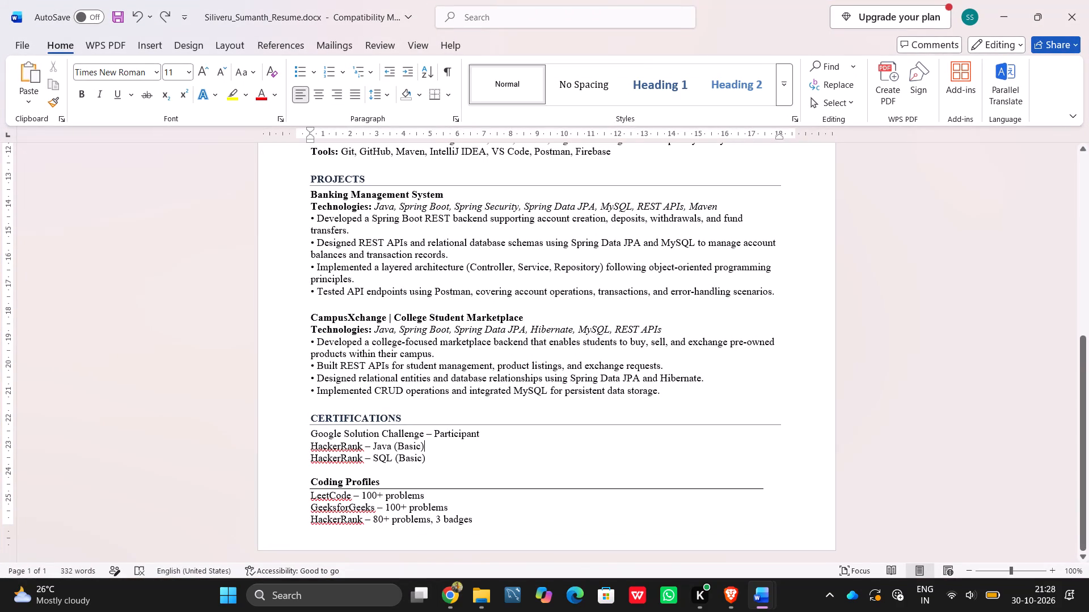
{"action": "left_click", "coordinate": [411, 185]}
{"action": "left_click", "coordinate": [404, 189]}
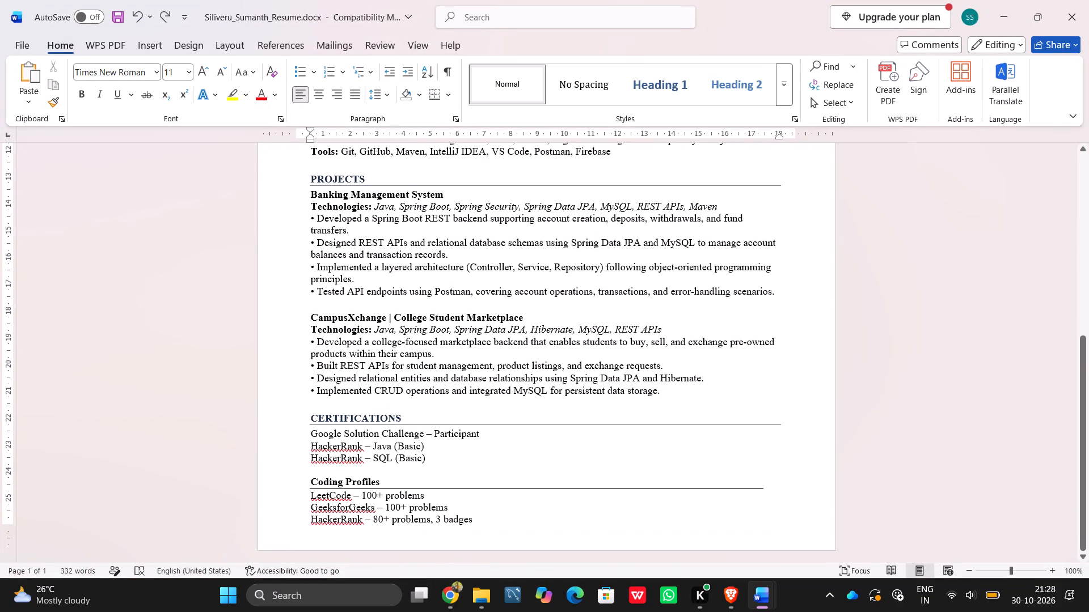
{"action": "triple_click", "coordinate": [404, 185]}
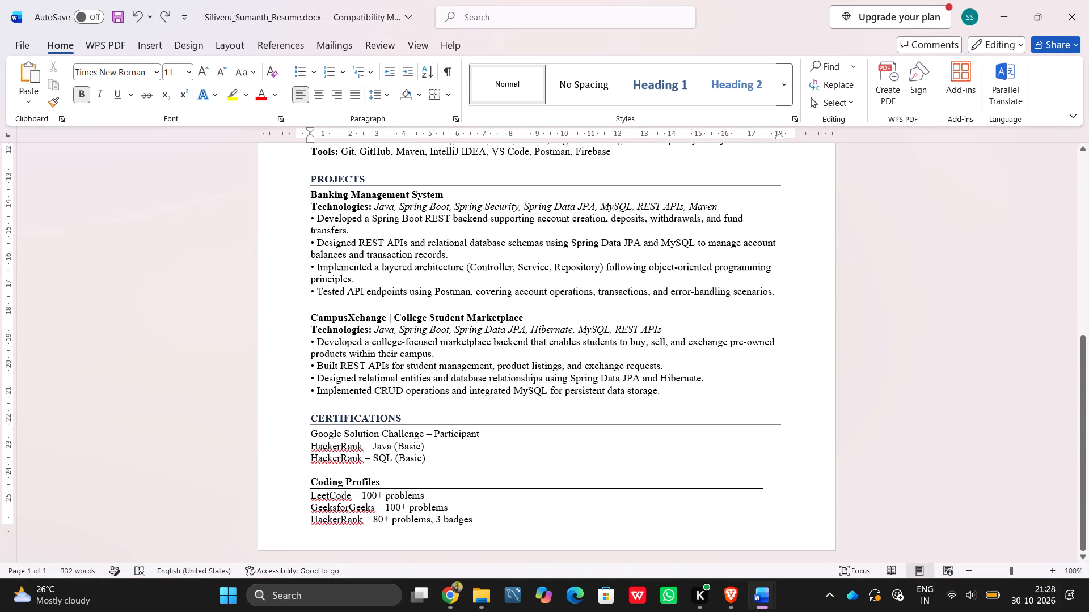
{"action": "double_click", "coordinate": [404, 185]}
{"action": "scroll", "coordinate": [404, 185], "scroll_direction": "down", "scroll_amount": 1}
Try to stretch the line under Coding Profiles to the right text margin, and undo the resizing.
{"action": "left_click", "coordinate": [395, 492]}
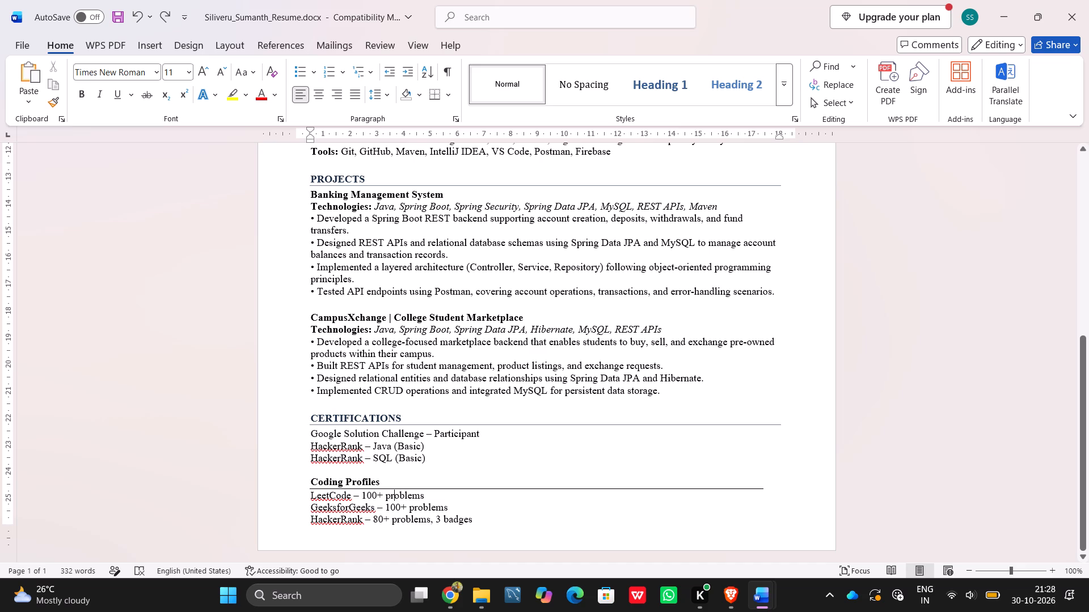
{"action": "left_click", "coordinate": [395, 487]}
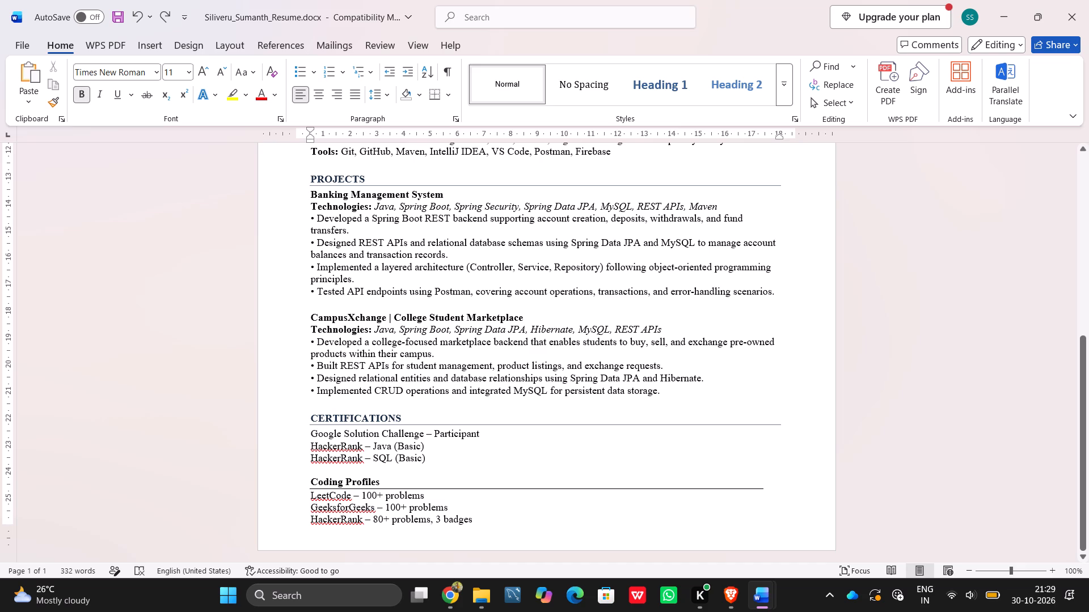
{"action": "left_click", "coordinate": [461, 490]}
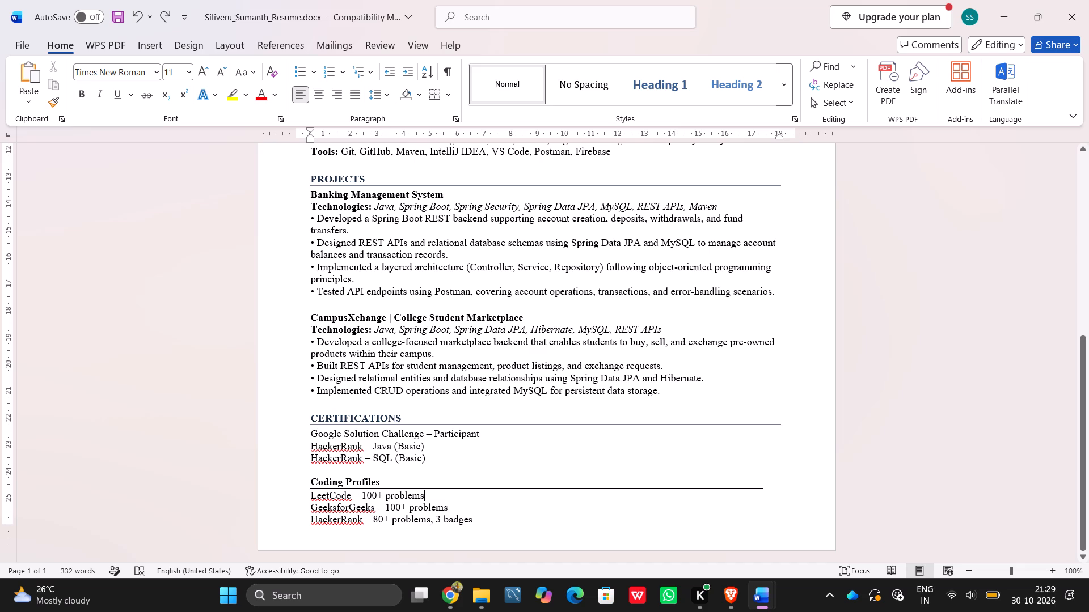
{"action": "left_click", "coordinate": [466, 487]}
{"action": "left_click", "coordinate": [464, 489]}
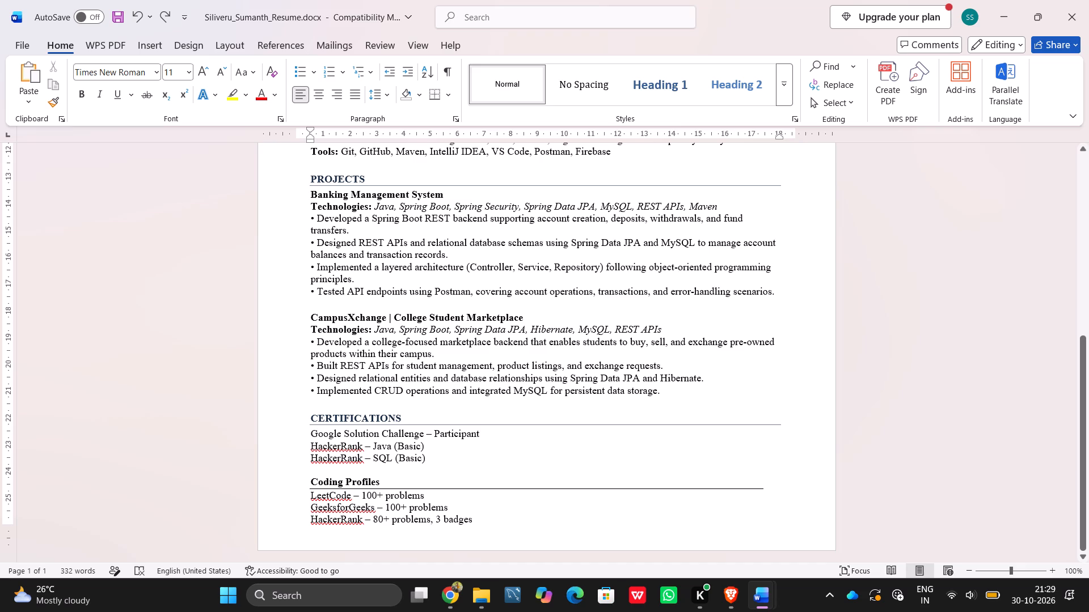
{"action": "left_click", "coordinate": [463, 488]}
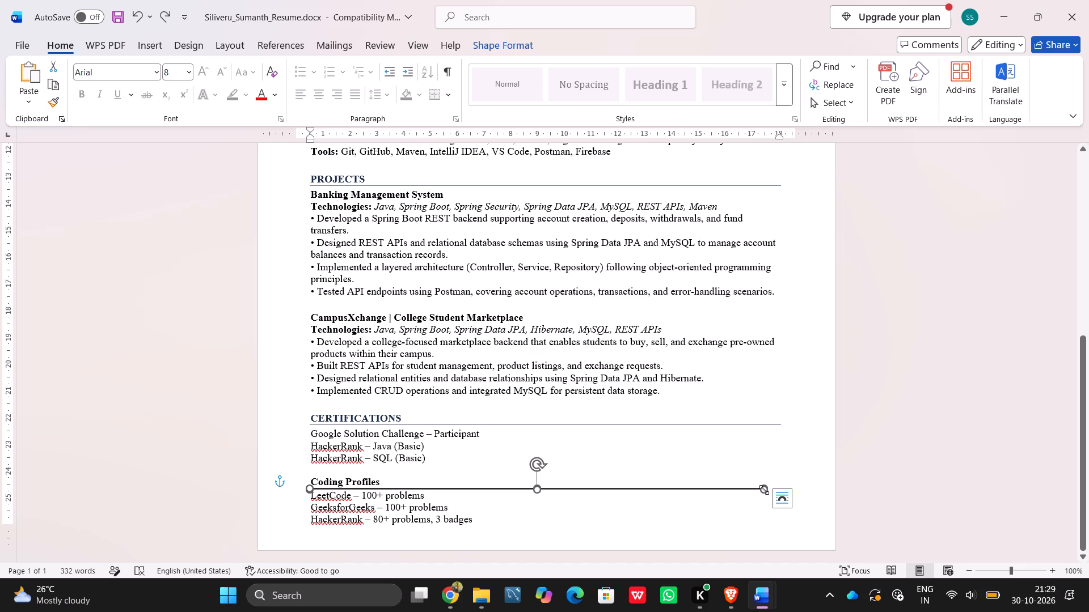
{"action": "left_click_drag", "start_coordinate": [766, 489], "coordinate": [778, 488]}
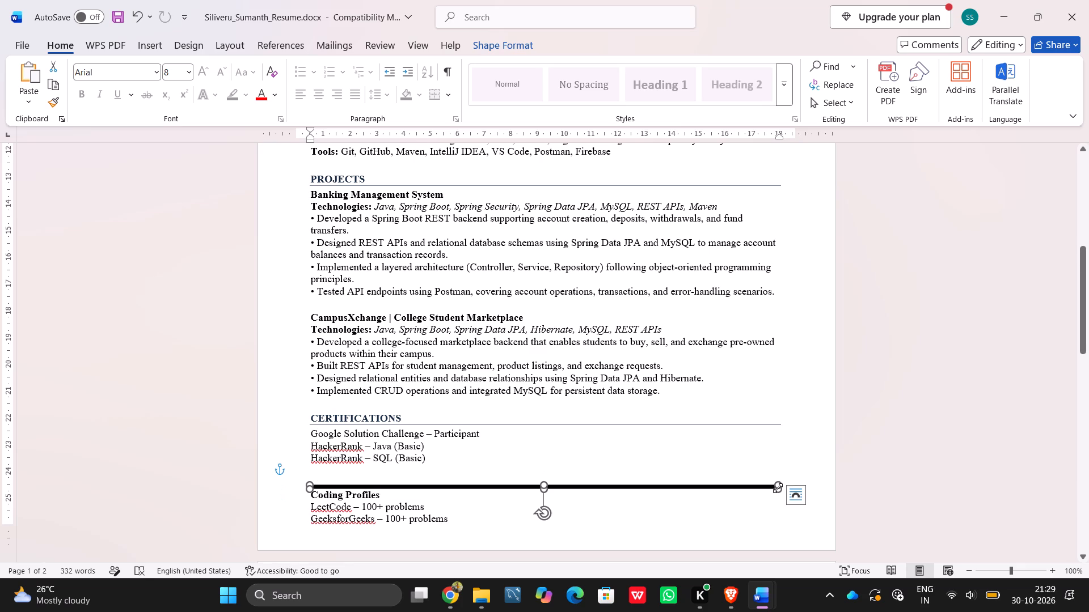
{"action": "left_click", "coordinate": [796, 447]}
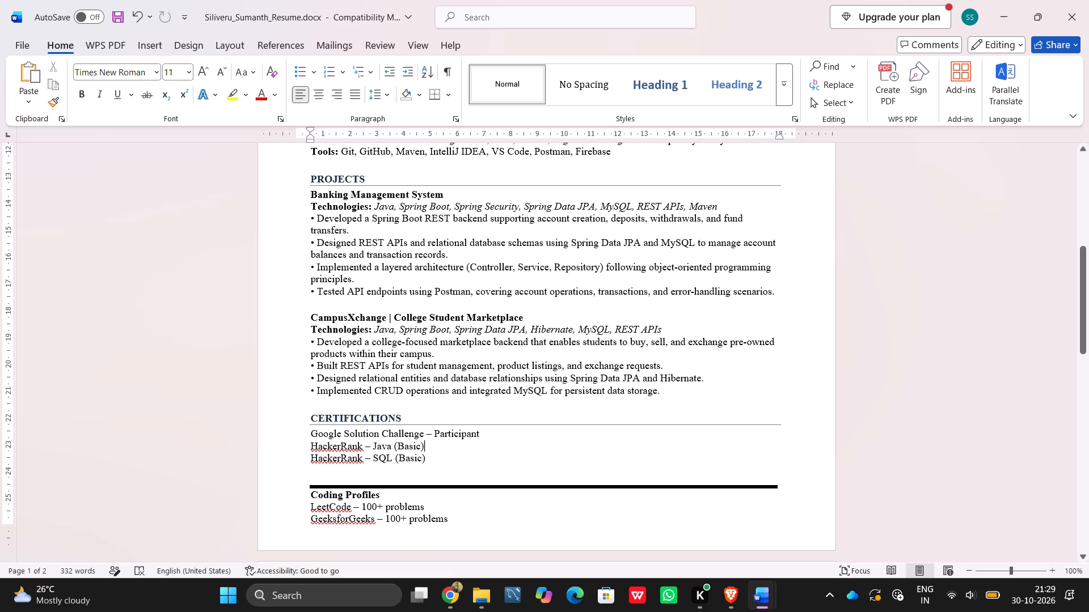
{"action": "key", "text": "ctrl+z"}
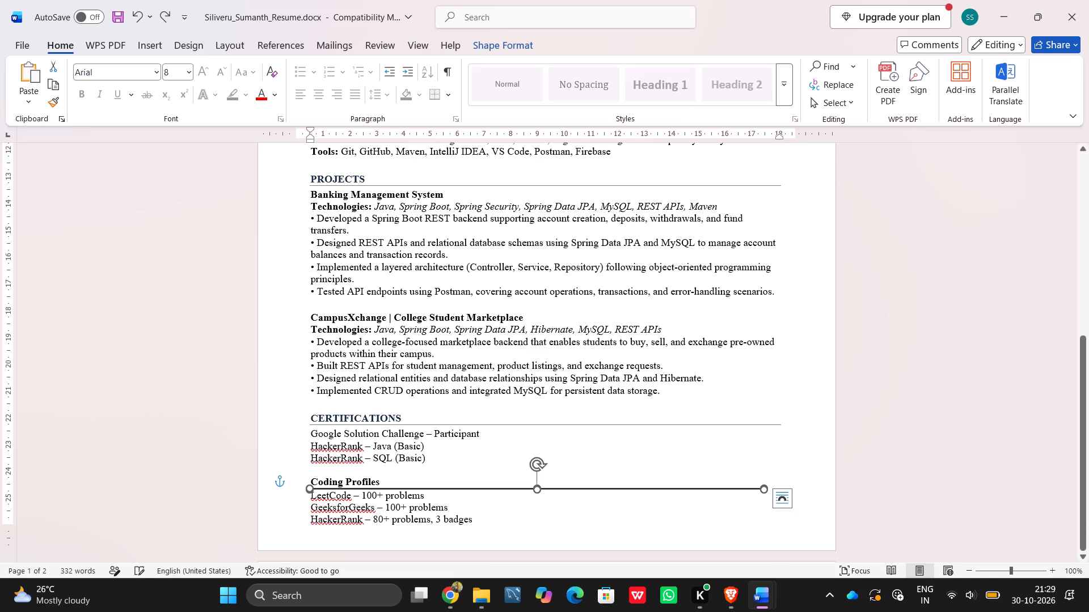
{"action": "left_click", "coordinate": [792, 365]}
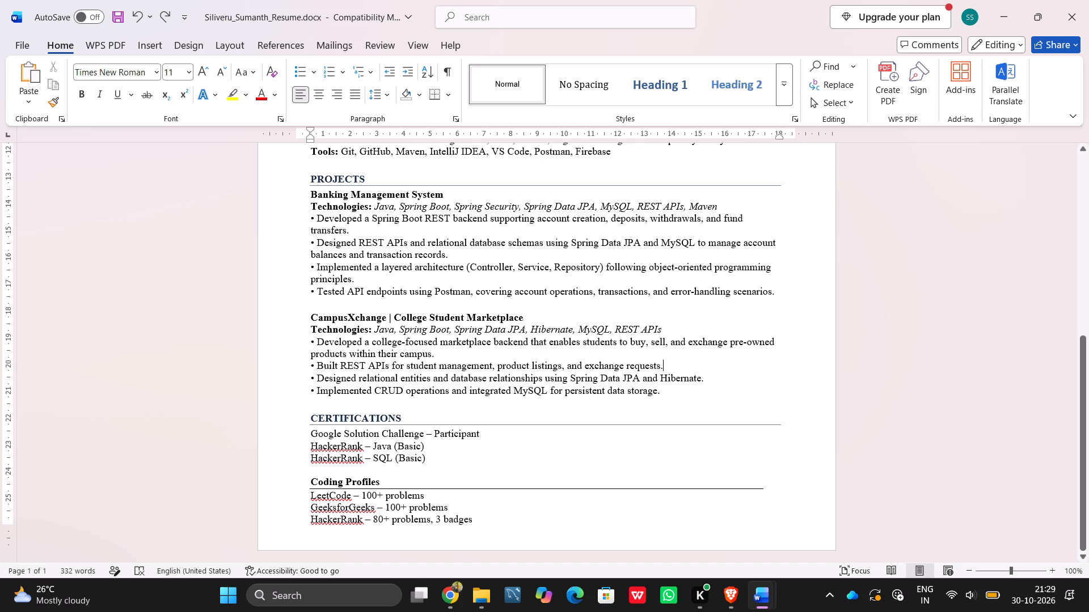
Set the Coding Profiles line's text wrapping to In Line with Text, after trying other wrapping options.
{"action": "left_click", "coordinate": [683, 487]}
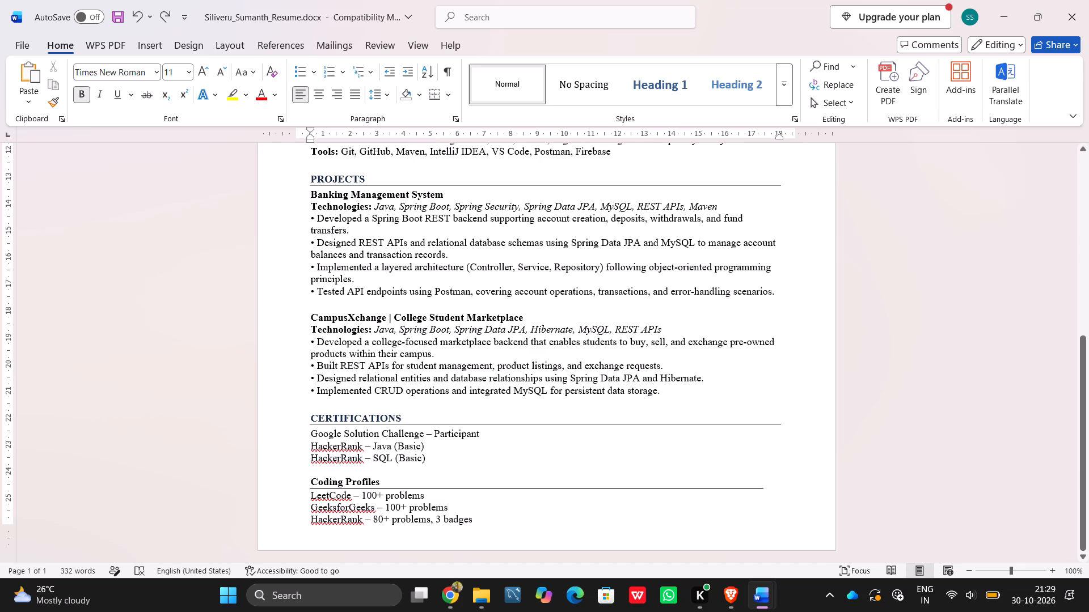
{"action": "left_click", "coordinate": [673, 488]}
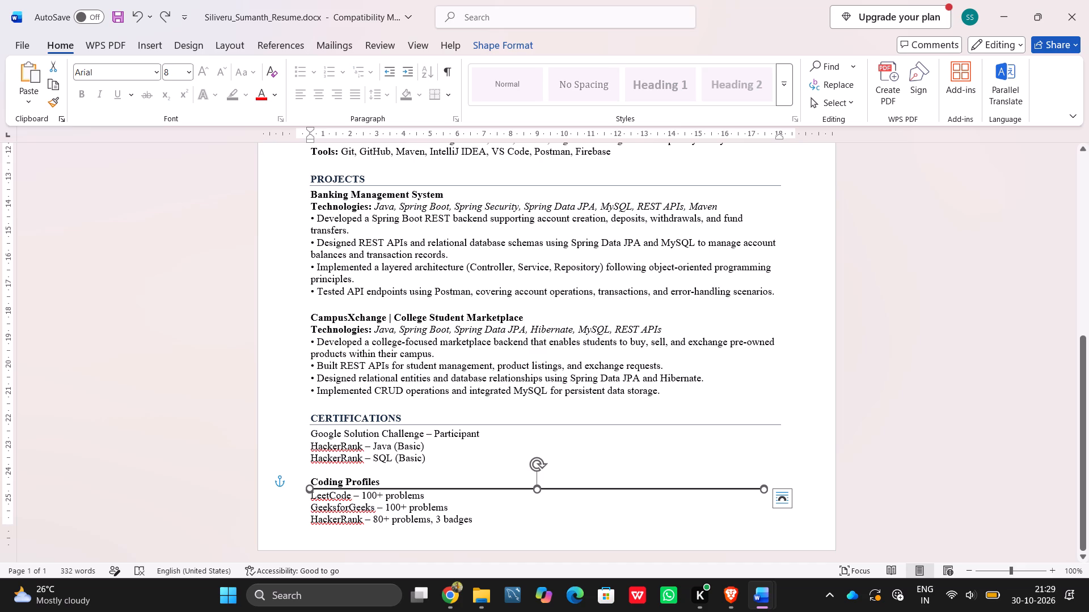
{"action": "left_click", "coordinate": [782, 498]}
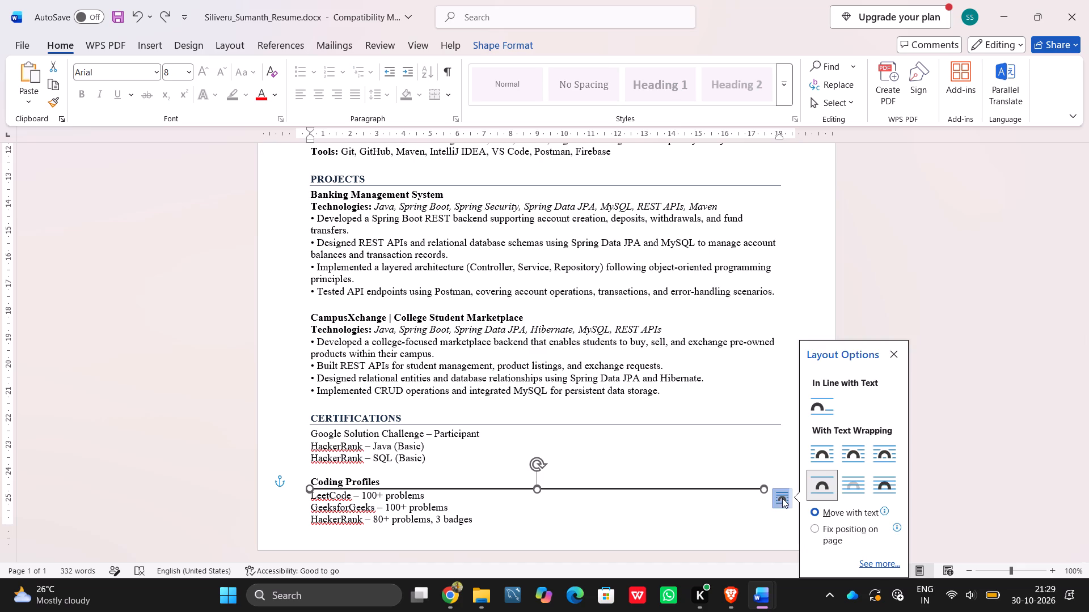
{"action": "left_click", "coordinate": [852, 479]}
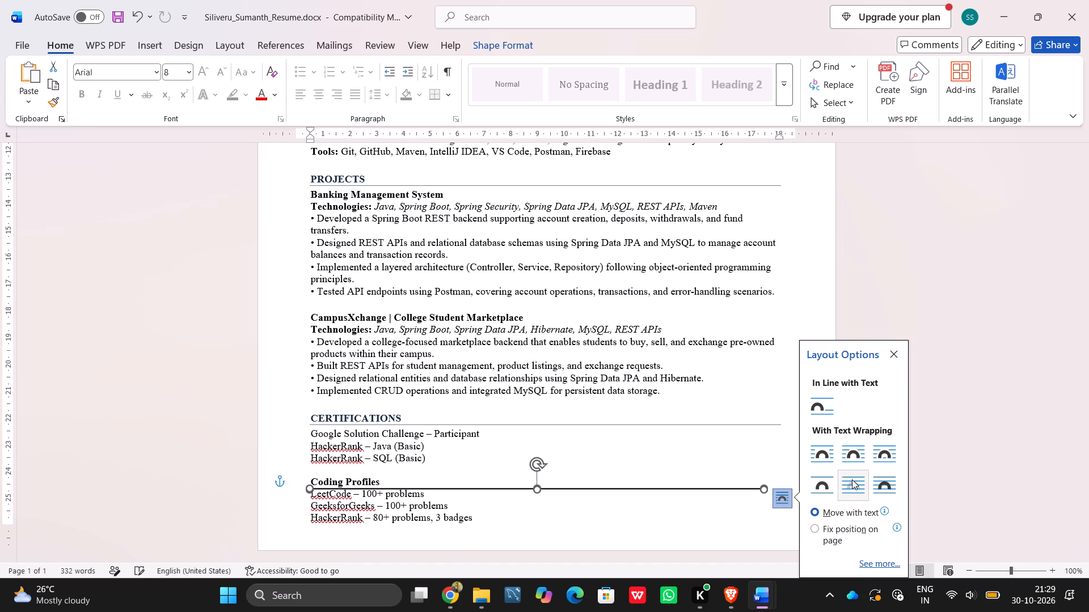
{"action": "left_click", "coordinate": [887, 481]}
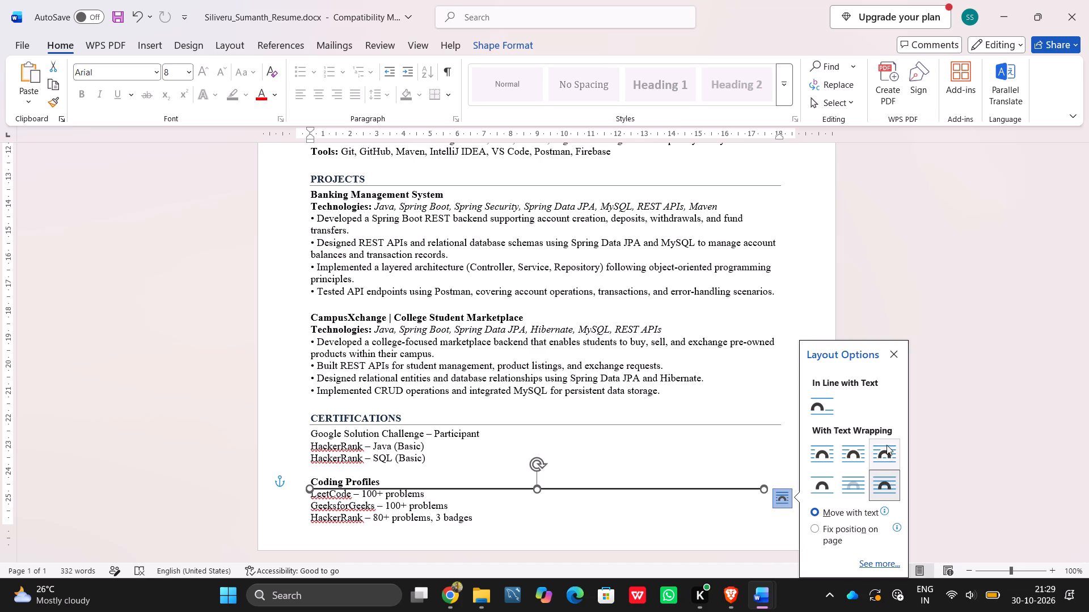
{"action": "left_click", "coordinate": [887, 445]}
{"action": "left_click", "coordinate": [856, 450]}
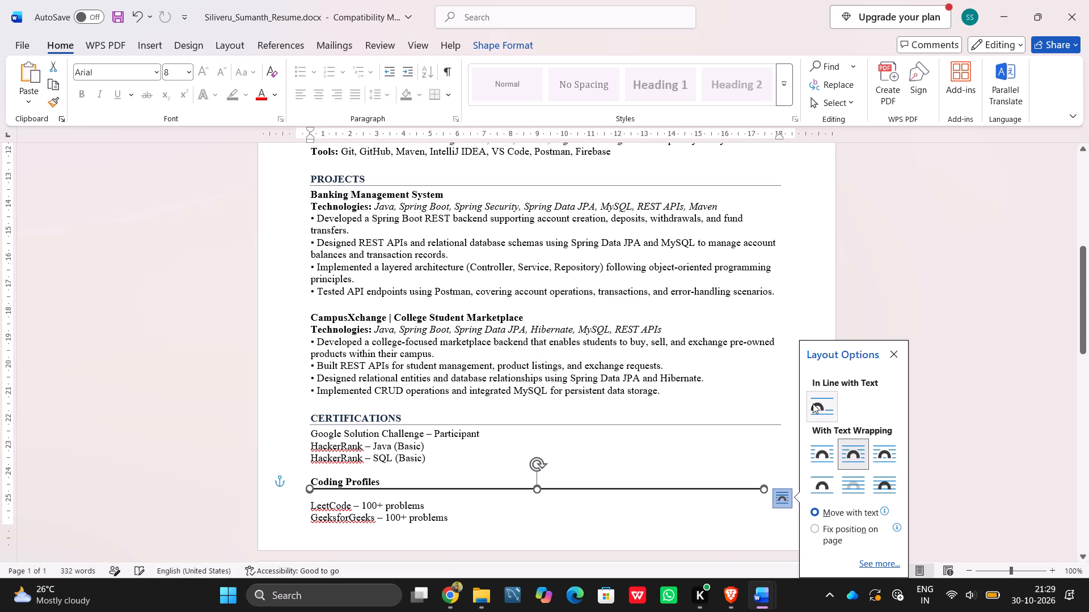
{"action": "left_click", "coordinate": [812, 402]}
{"action": "left_click", "coordinate": [812, 402]}
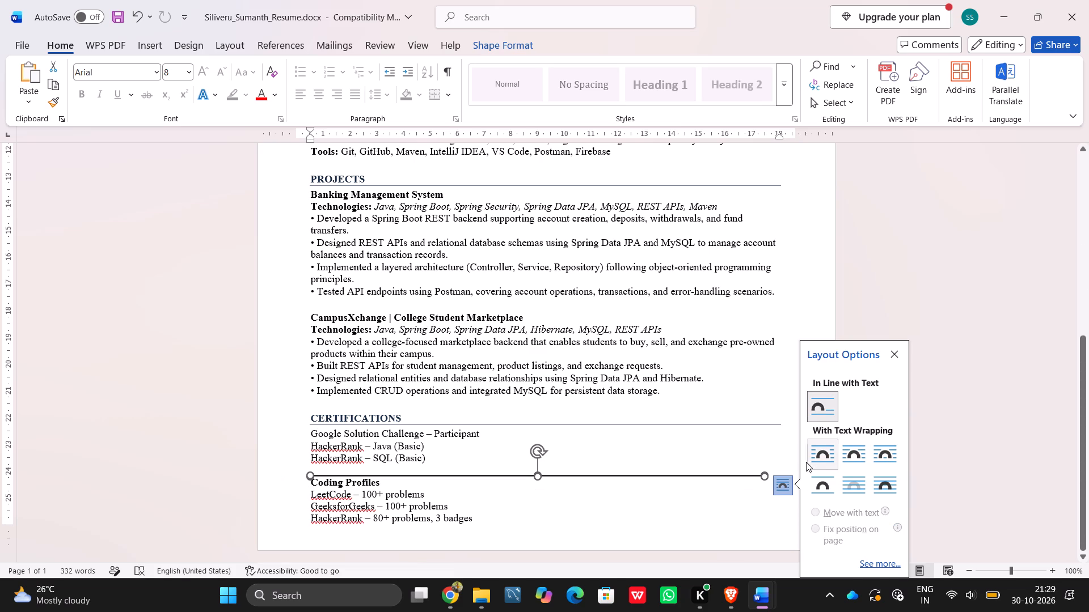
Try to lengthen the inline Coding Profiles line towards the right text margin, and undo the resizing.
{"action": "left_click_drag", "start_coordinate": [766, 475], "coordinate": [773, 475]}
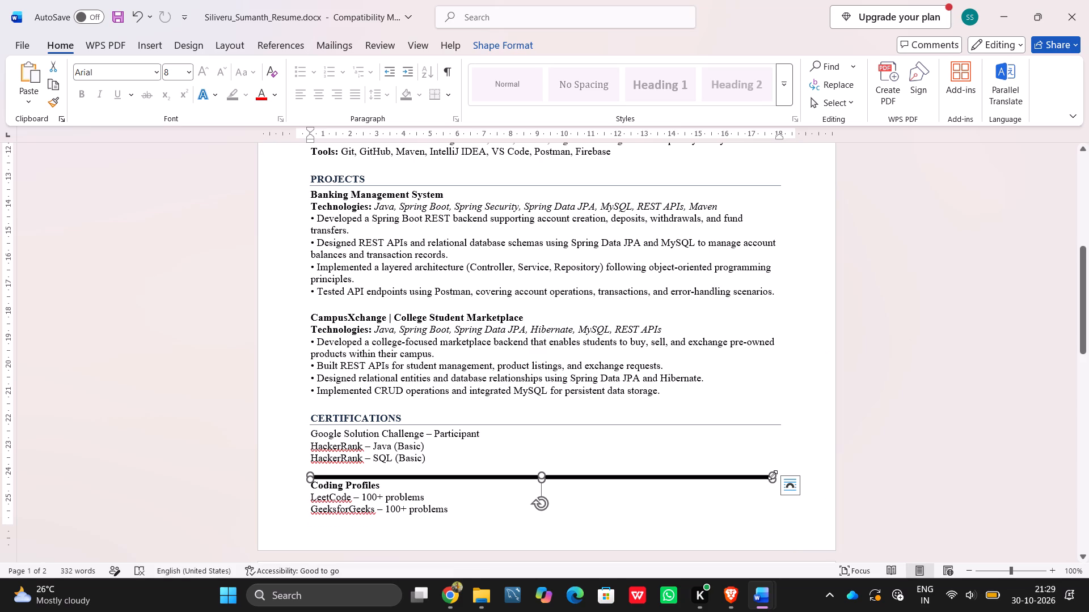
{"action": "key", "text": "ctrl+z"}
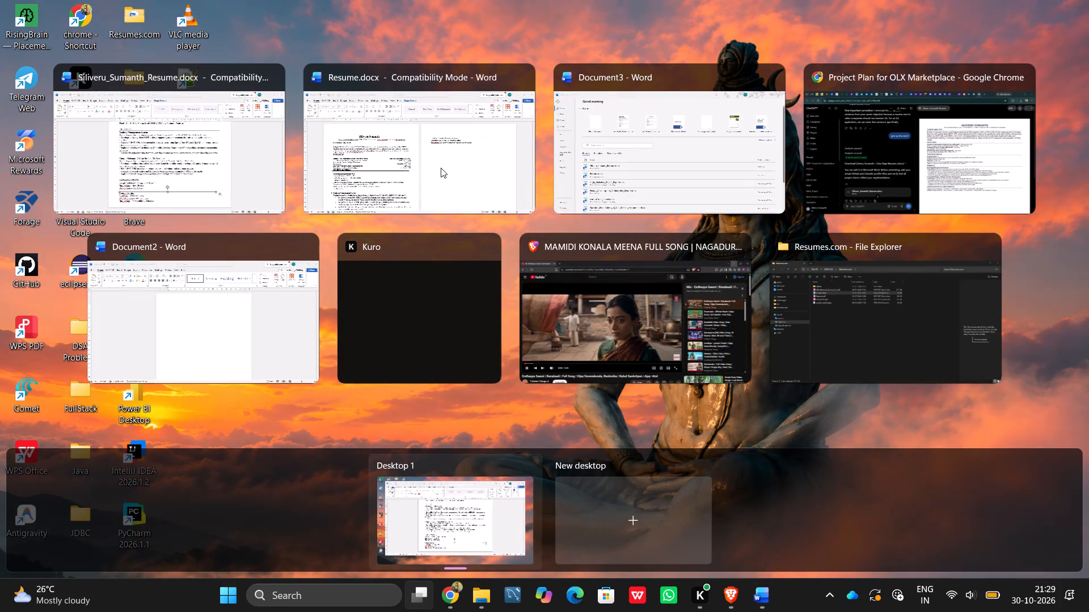
Switch to the older Resume.docx and open its first-page header area for editing.
{"action": "left_click", "coordinate": [441, 168]}
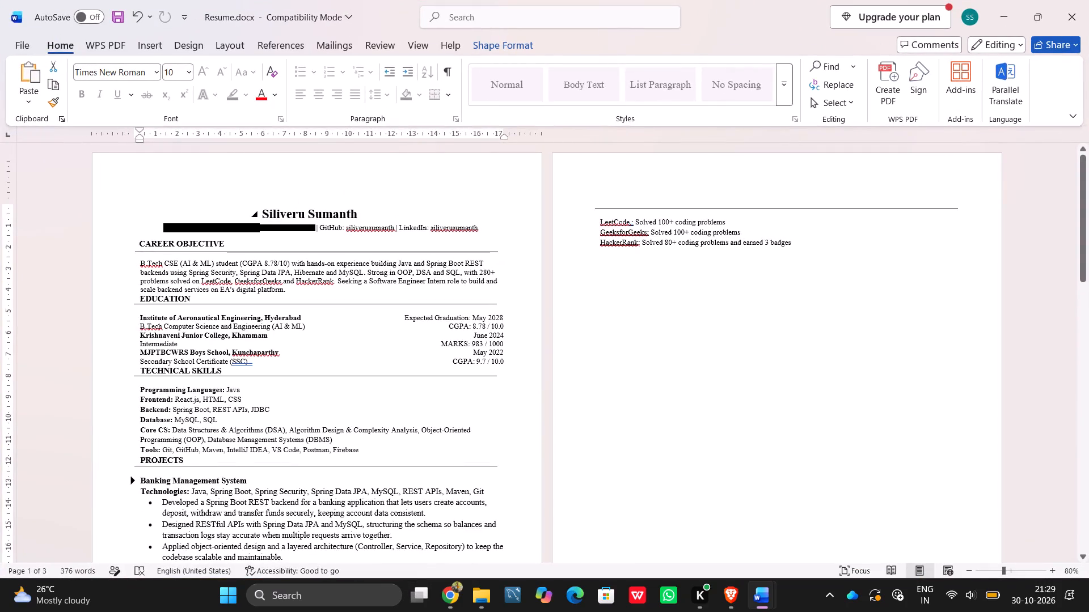
{"action": "left_click", "coordinate": [362, 172]}
{"action": "triple_click", "coordinate": [299, 181]}
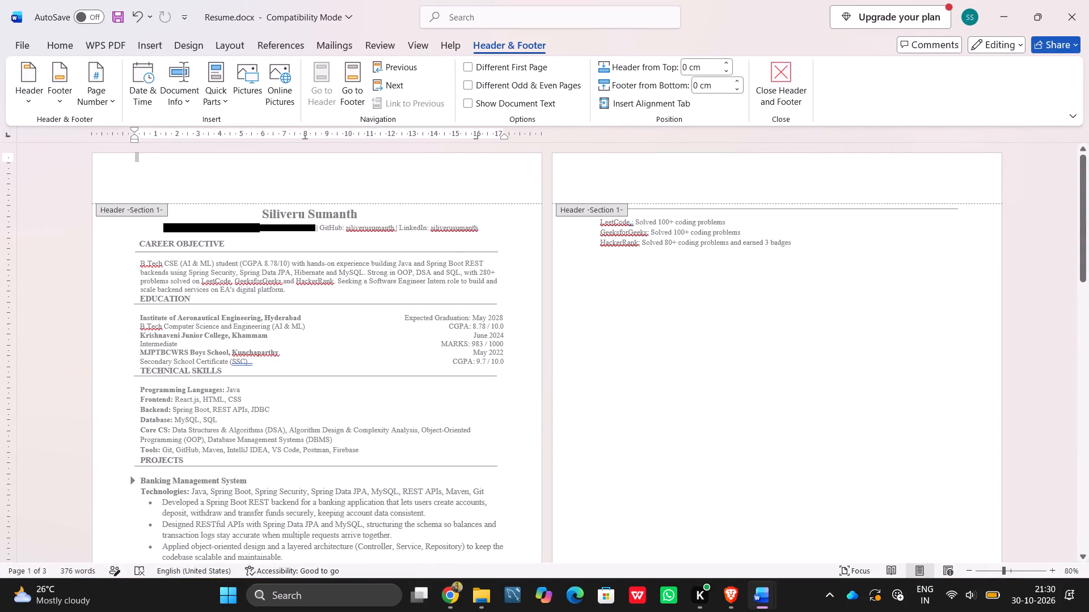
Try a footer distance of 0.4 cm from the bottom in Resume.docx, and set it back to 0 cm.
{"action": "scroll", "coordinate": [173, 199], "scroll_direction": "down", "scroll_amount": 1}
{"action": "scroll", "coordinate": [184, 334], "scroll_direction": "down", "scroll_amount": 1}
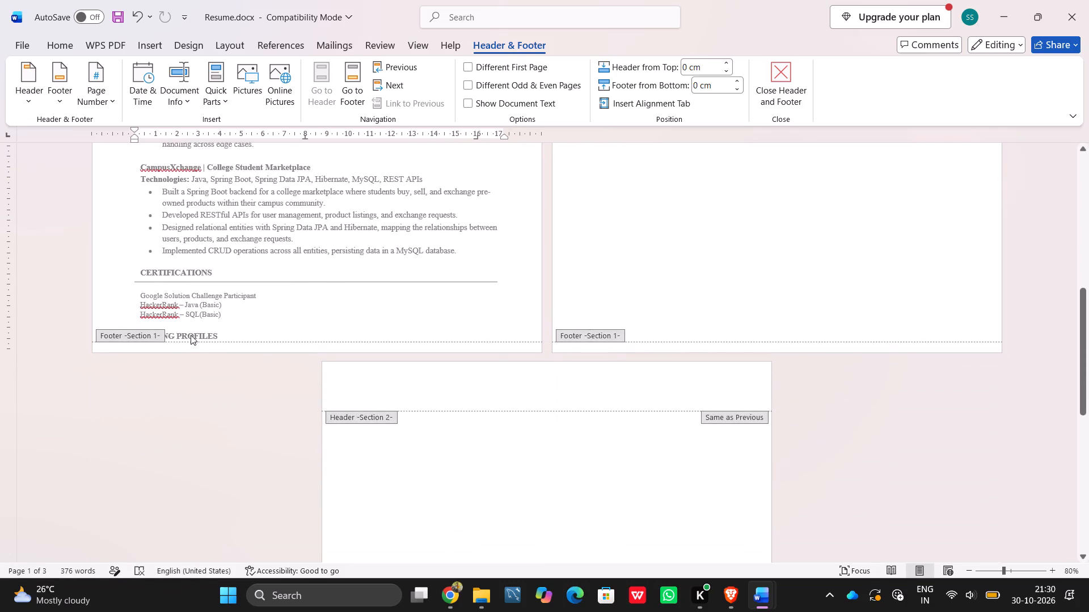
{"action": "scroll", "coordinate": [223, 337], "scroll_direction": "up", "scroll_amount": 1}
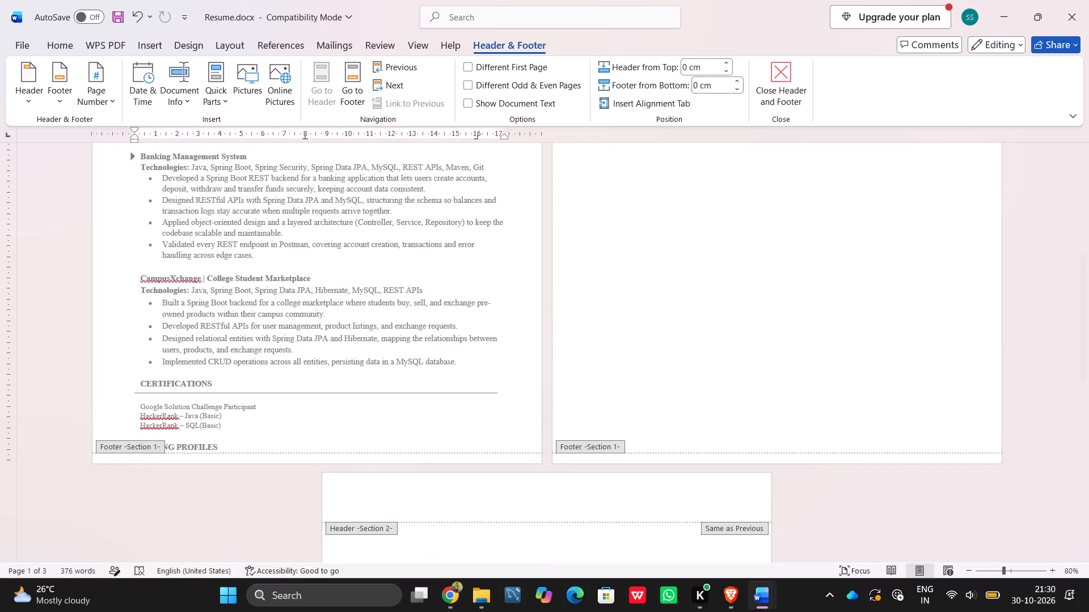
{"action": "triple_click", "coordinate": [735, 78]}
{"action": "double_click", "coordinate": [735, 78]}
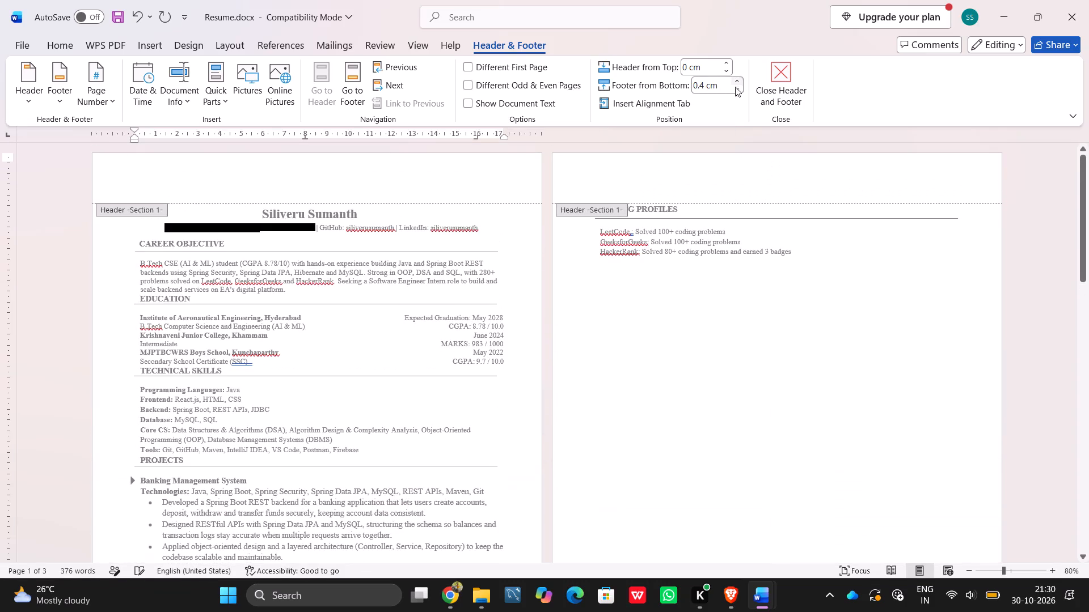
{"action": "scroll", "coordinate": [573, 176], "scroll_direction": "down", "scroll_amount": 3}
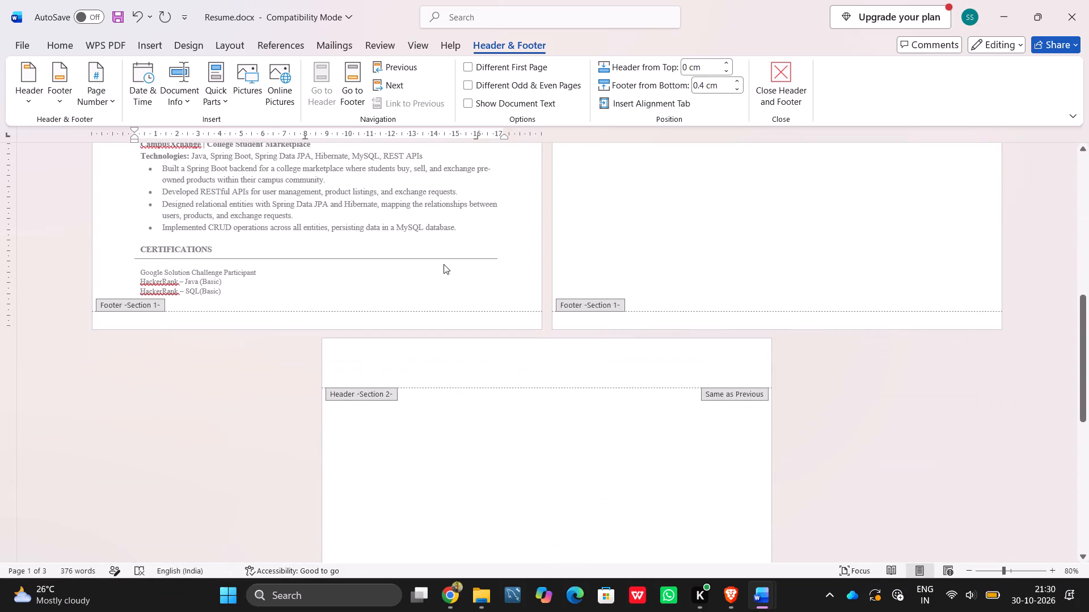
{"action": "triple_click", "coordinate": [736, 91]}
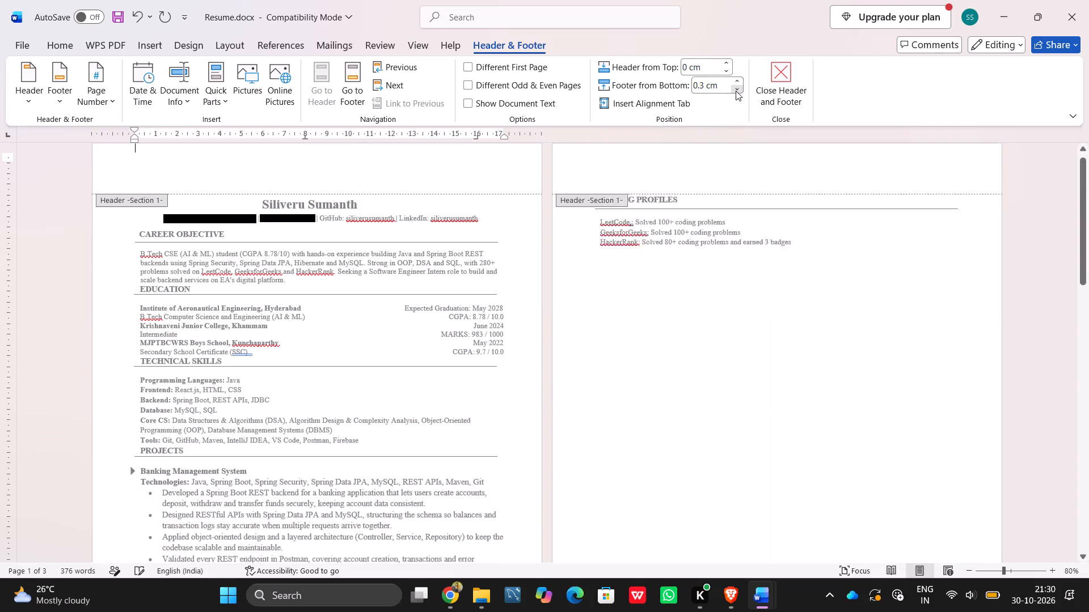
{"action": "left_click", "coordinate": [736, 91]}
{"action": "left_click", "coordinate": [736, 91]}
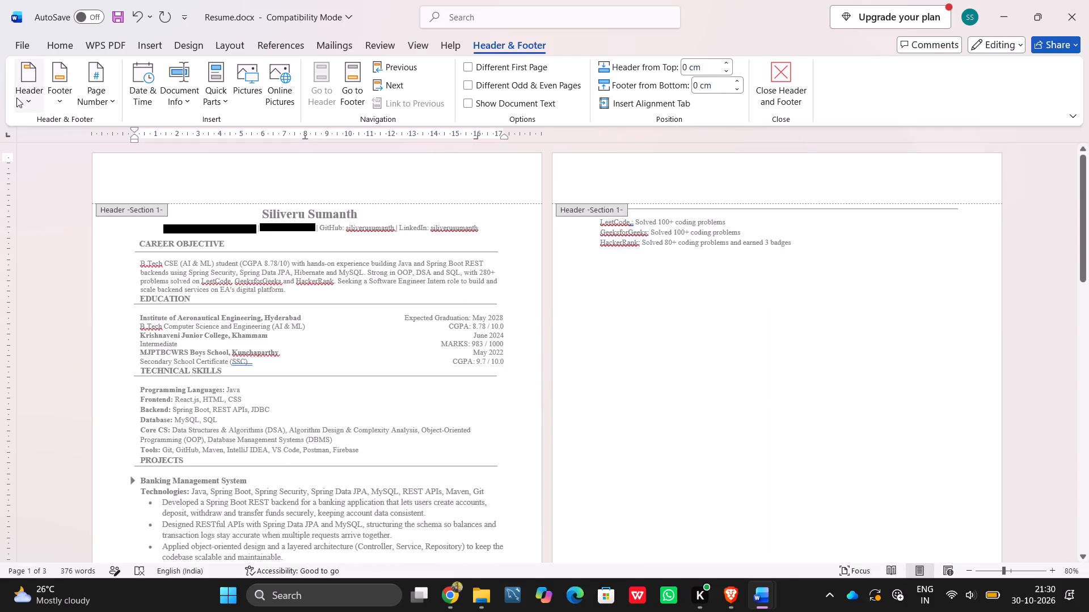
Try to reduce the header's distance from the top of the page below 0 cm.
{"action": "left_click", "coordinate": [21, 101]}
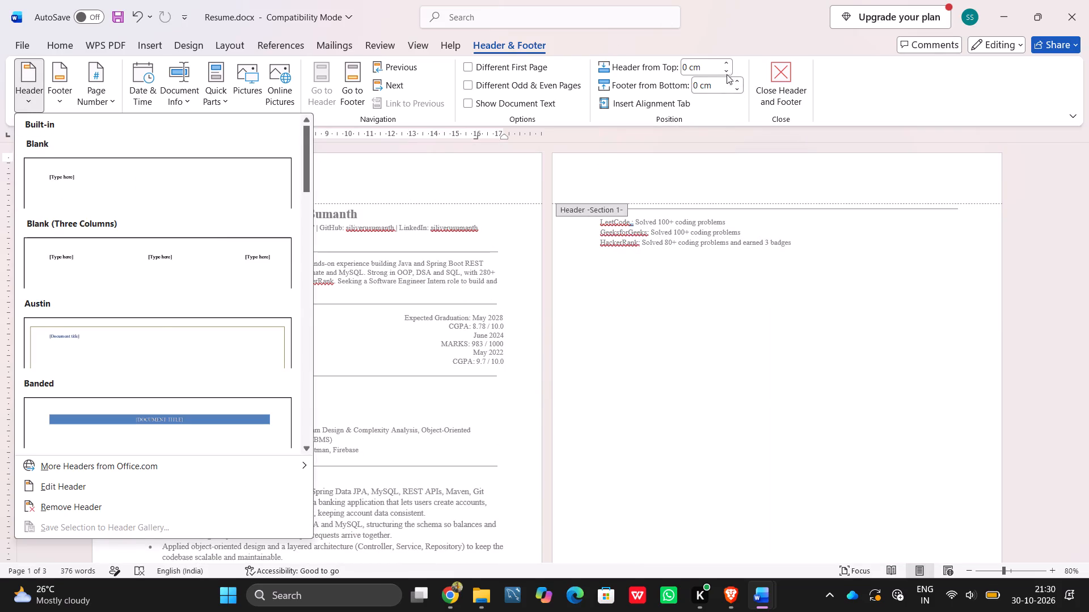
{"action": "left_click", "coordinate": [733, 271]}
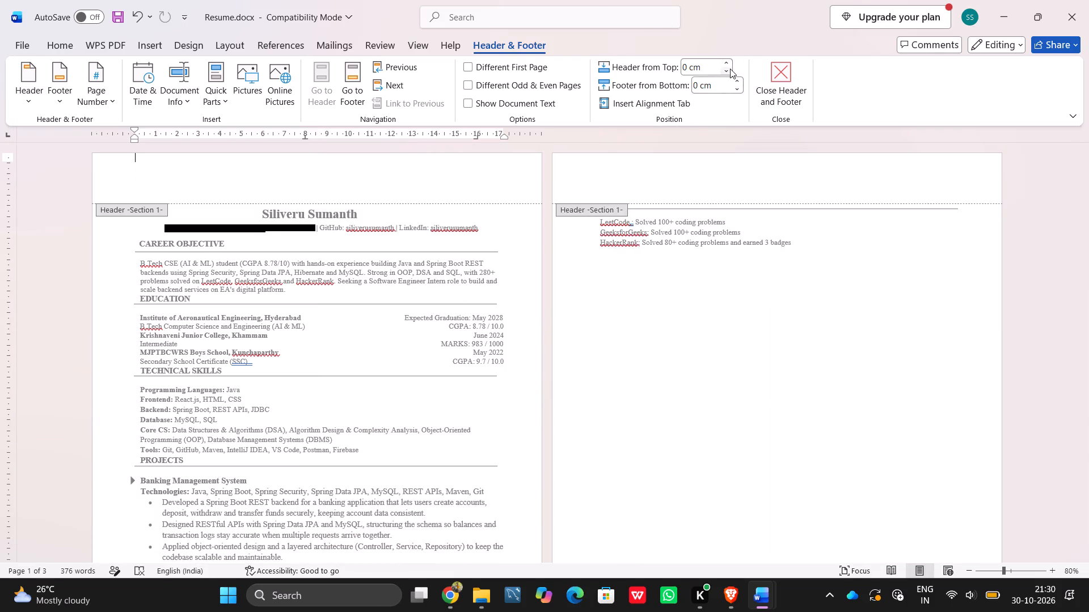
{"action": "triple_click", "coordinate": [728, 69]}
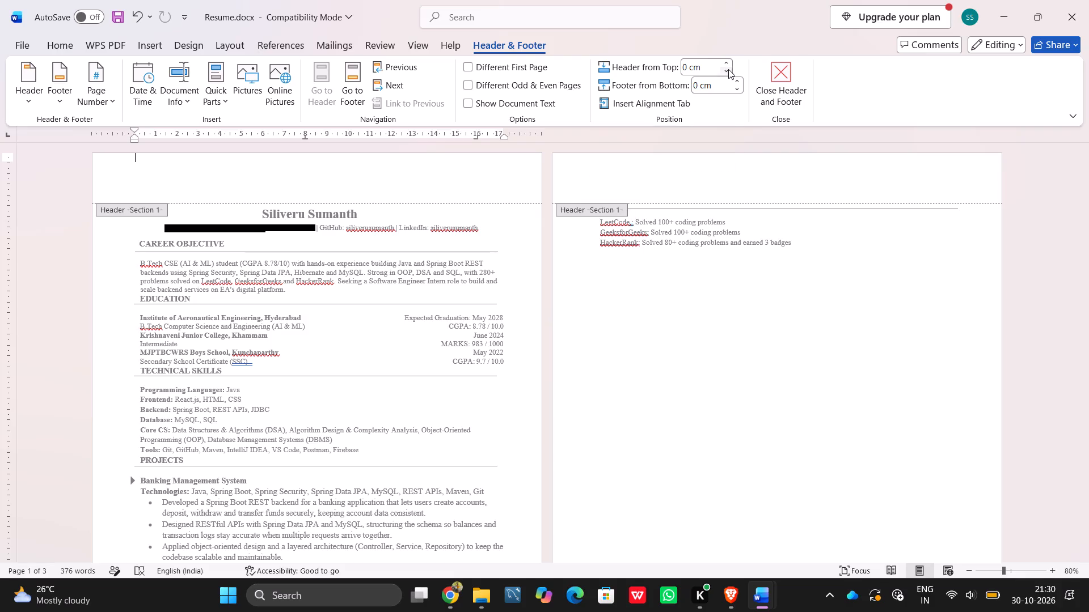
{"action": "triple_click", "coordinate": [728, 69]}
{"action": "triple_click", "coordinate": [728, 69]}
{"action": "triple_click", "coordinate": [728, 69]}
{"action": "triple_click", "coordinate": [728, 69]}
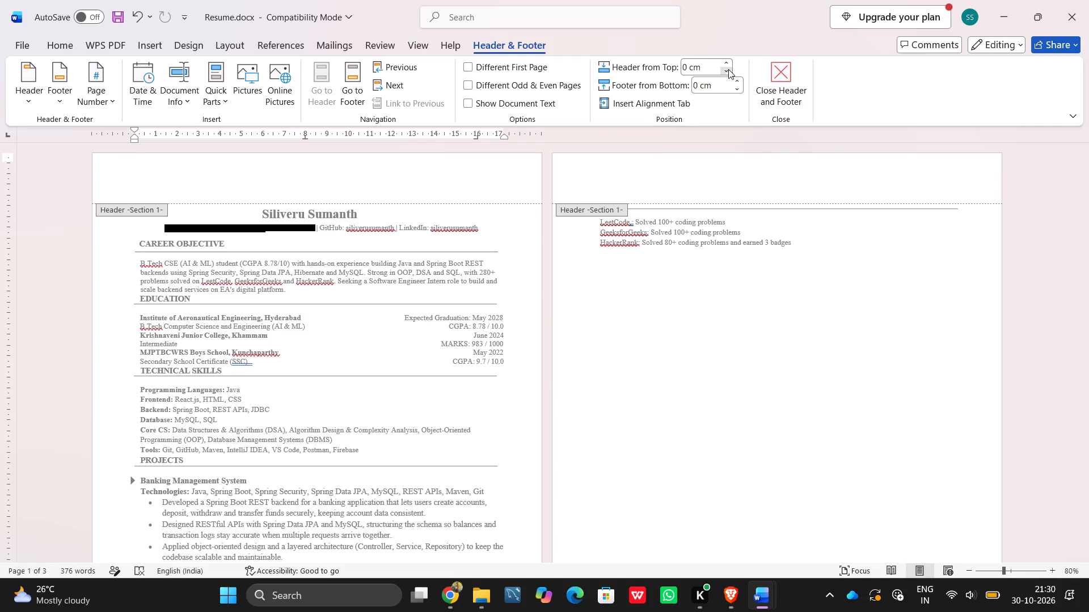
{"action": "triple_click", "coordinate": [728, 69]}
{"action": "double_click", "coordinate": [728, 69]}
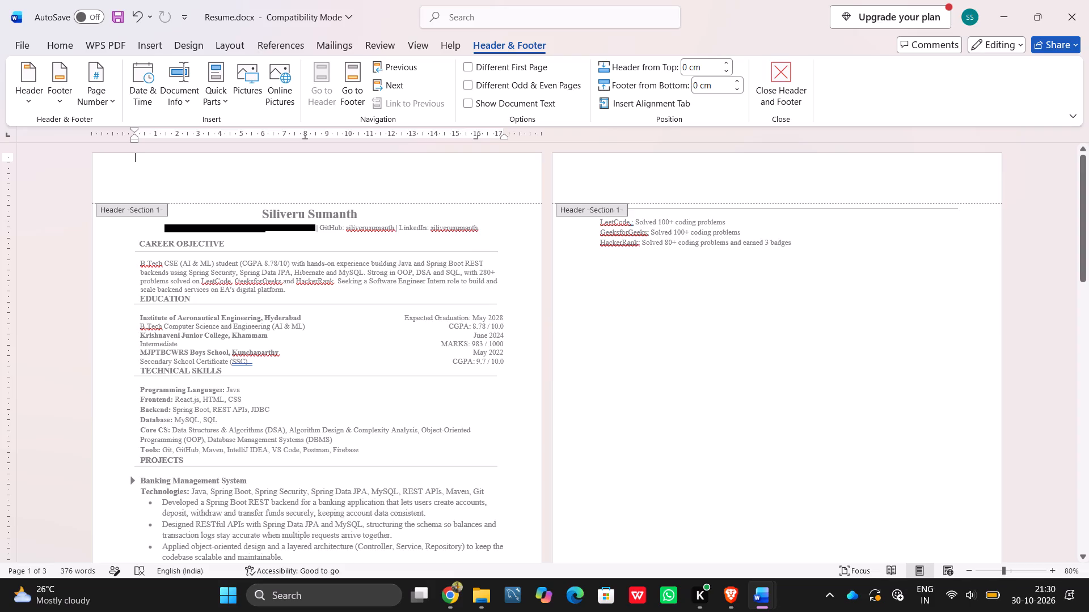
Leave header and footer editing and return to the resume's body text.
{"action": "scroll", "coordinate": [354, 245], "scroll_direction": "down", "scroll_amount": 2}
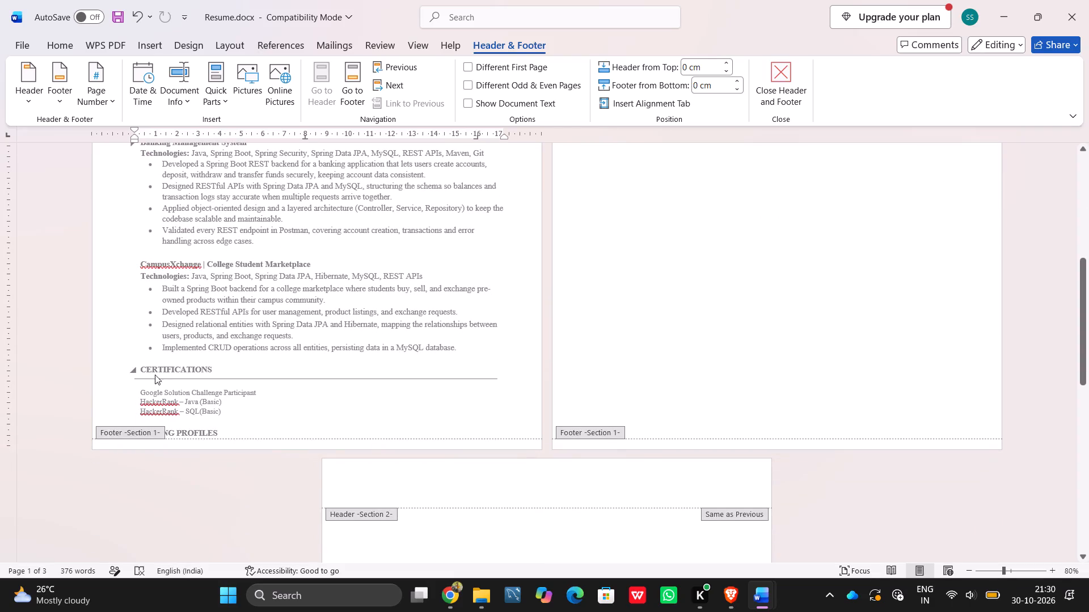
{"action": "left_click_drag", "start_coordinate": [226, 430], "coordinate": [214, 430]}
{"action": "left_click", "coordinate": [214, 430]}
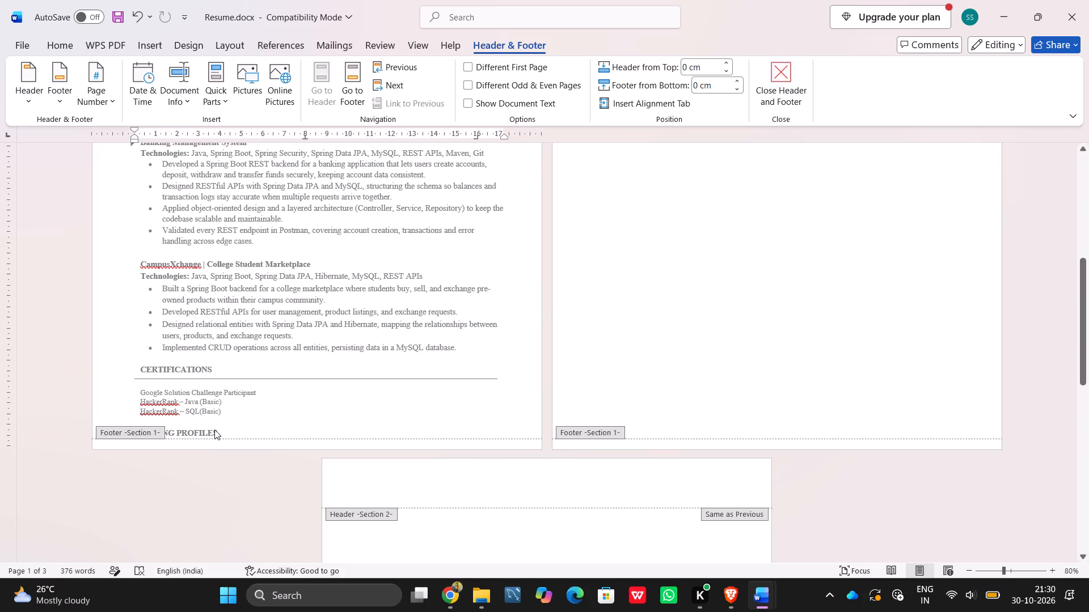
{"action": "left_click", "coordinate": [218, 431]}
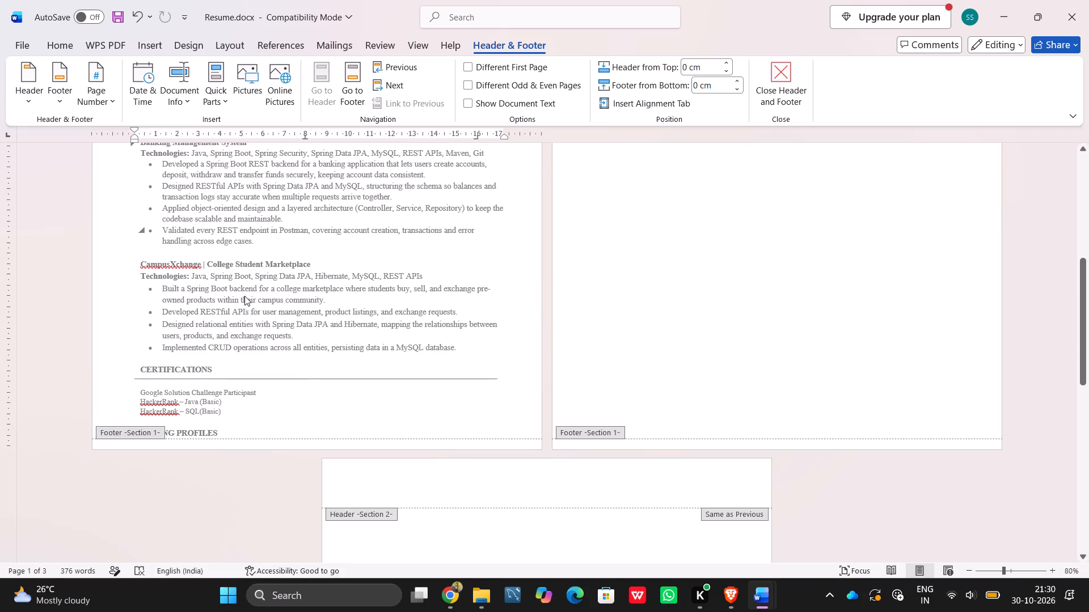
{"action": "left_click", "coordinate": [244, 296]}
{"action": "key", "text": "Escape"}
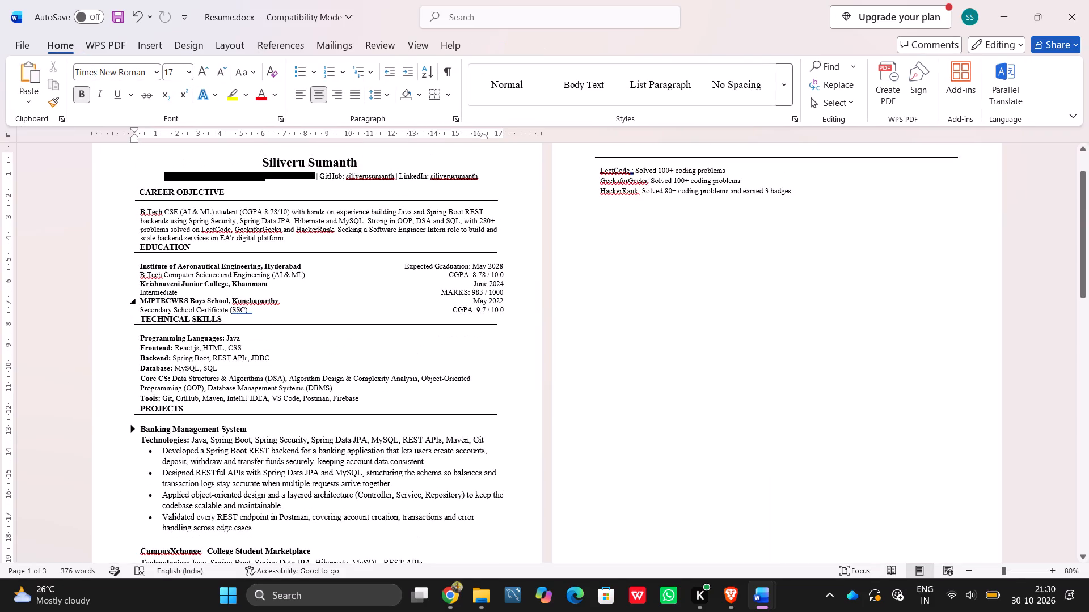
Delete the CODING PROFILES heading at the bottom of the first page.
{"action": "scroll", "coordinate": [456, 301], "scroll_direction": "down", "scroll_amount": 2}
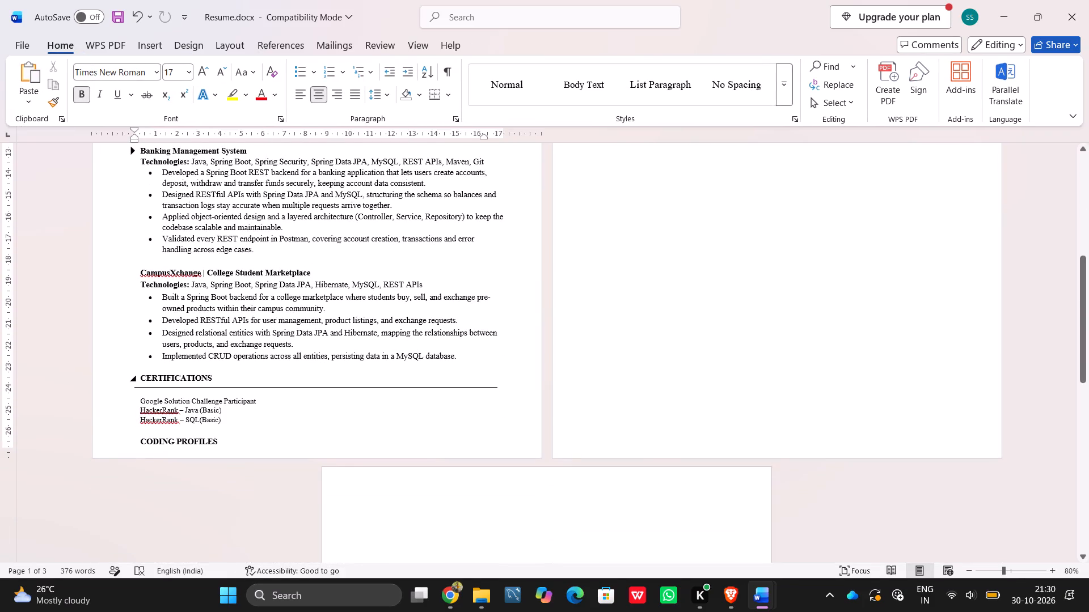
{"action": "left_click_drag", "start_coordinate": [226, 440], "coordinate": [128, 439]}
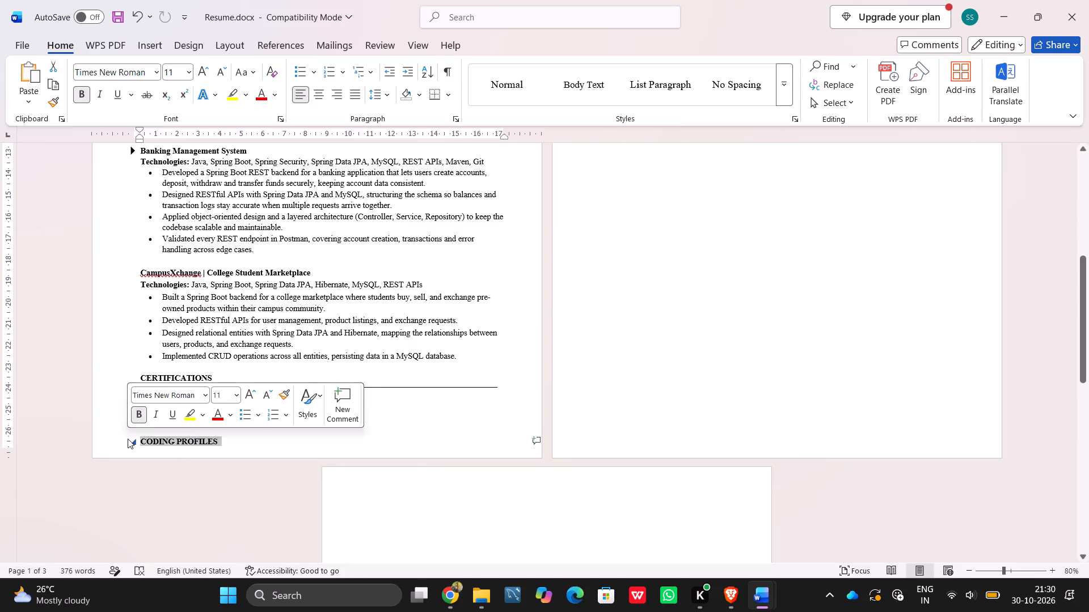
{"action": "key", "text": "BackSpace"}
Delete the LeetCode, GeeksforGeeks and HackerRank coding-profile lines, including the blank line above them, from the second page.
{"action": "scroll", "coordinate": [857, 240], "scroll_direction": "up", "scroll_amount": 1}
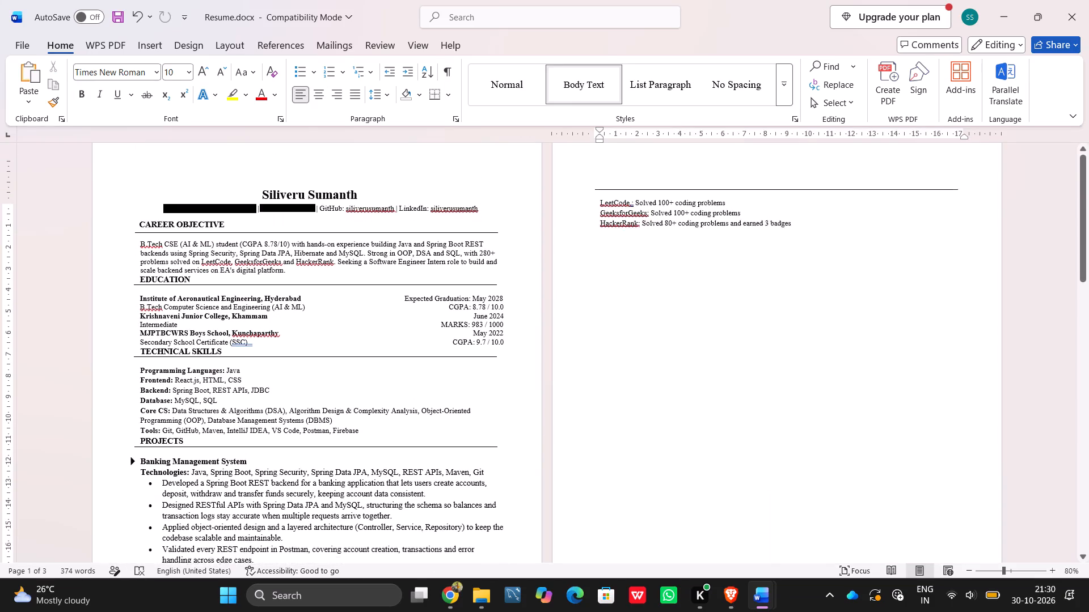
{"action": "left_click_drag", "start_coordinate": [796, 236], "coordinate": [791, 241]}
{"action": "left_click", "coordinate": [791, 241]}
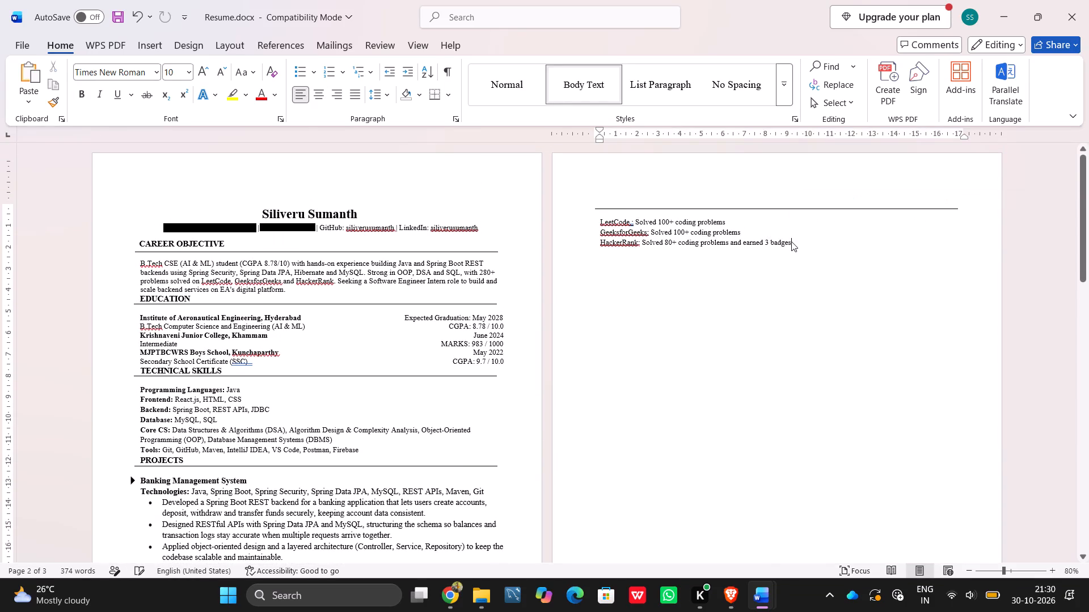
{"action": "left_click_drag", "start_coordinate": [799, 241], "coordinate": [580, 199]}
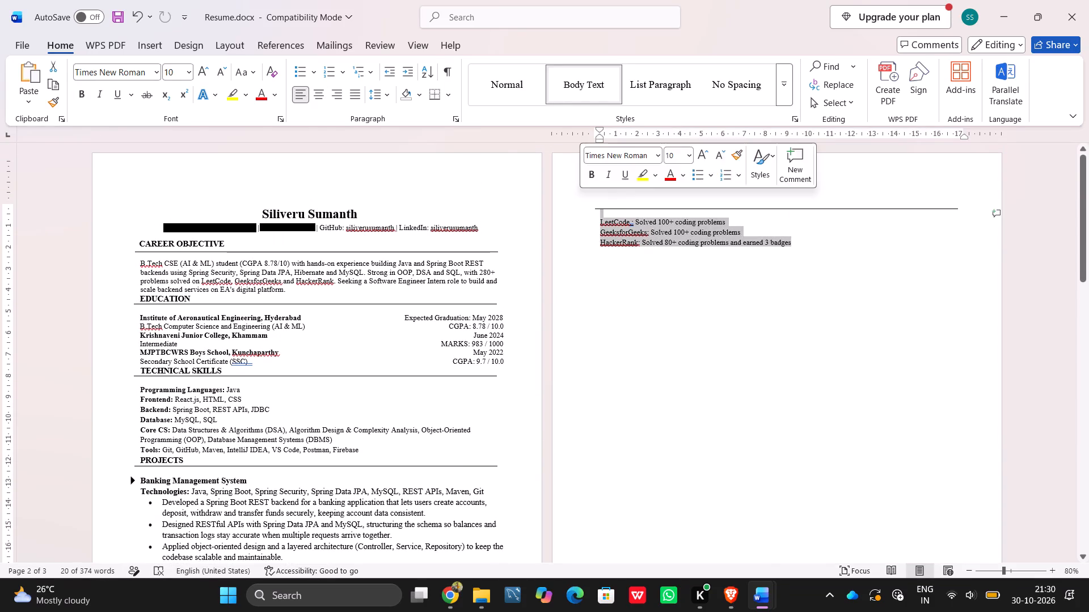
{"action": "key", "text": "BackSpace"}
{"action": "scroll", "coordinate": [580, 199], "scroll_direction": "down", "scroll_amount": 1}
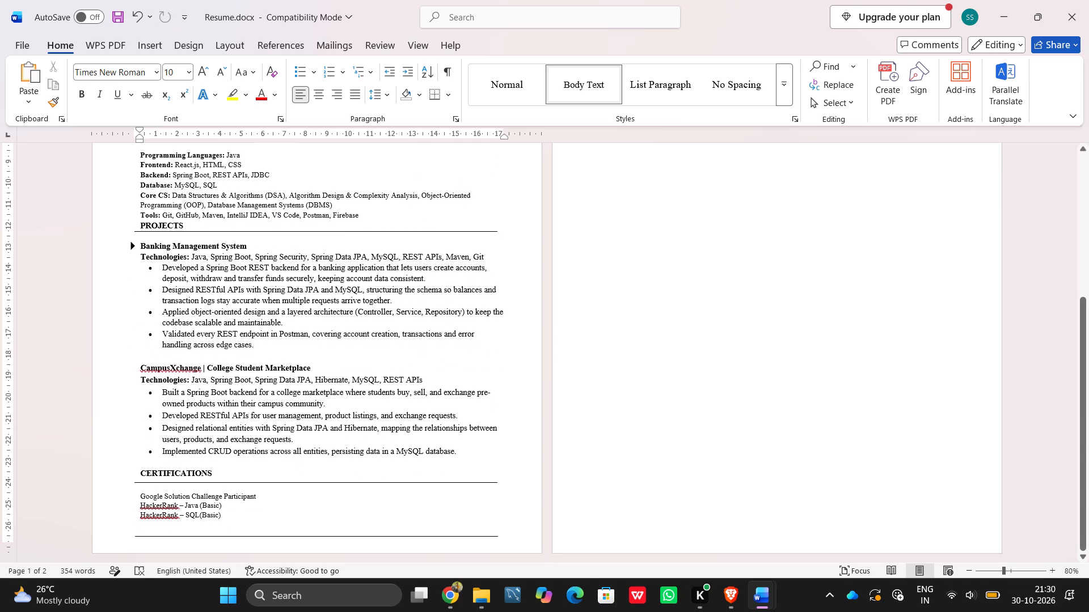
Delete the leftover horizontal line below the Certifications entries.
{"action": "left_click", "coordinate": [415, 534]}
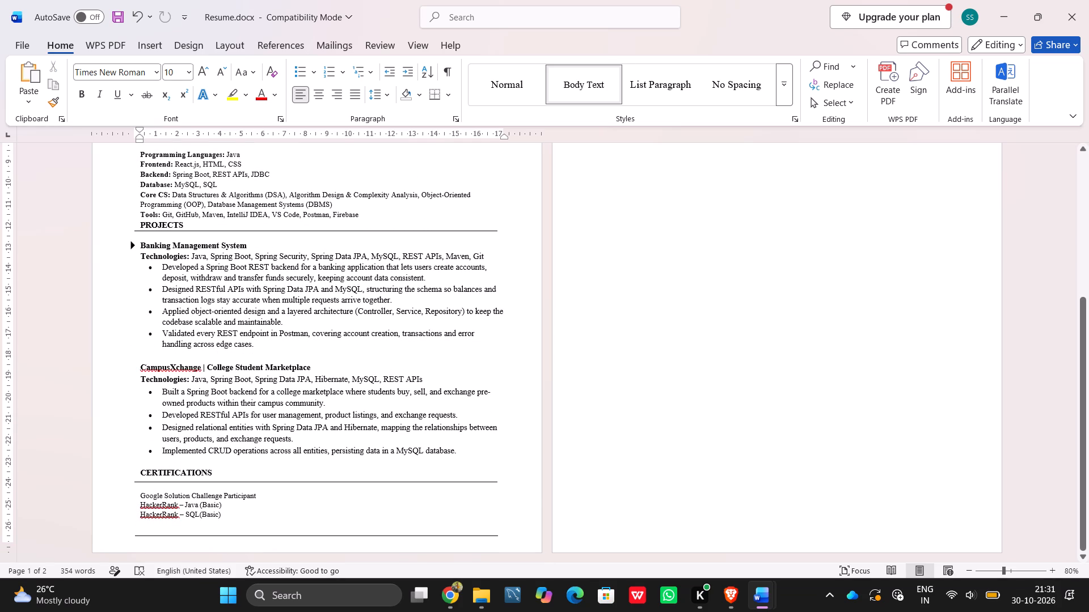
{"action": "left_click", "coordinate": [398, 535]}
{"action": "key", "text": "BackSpace"}
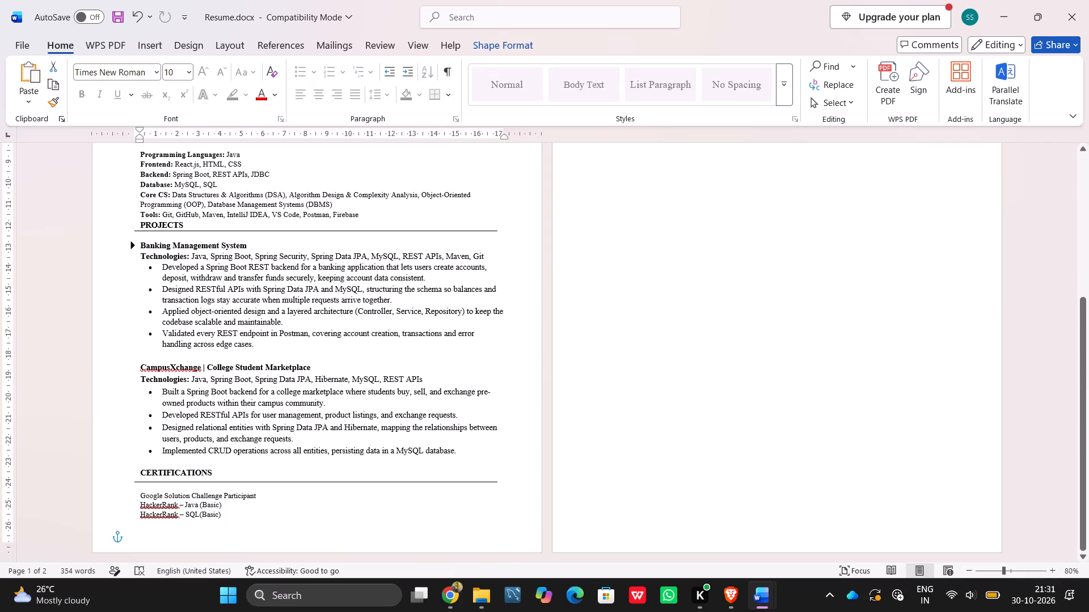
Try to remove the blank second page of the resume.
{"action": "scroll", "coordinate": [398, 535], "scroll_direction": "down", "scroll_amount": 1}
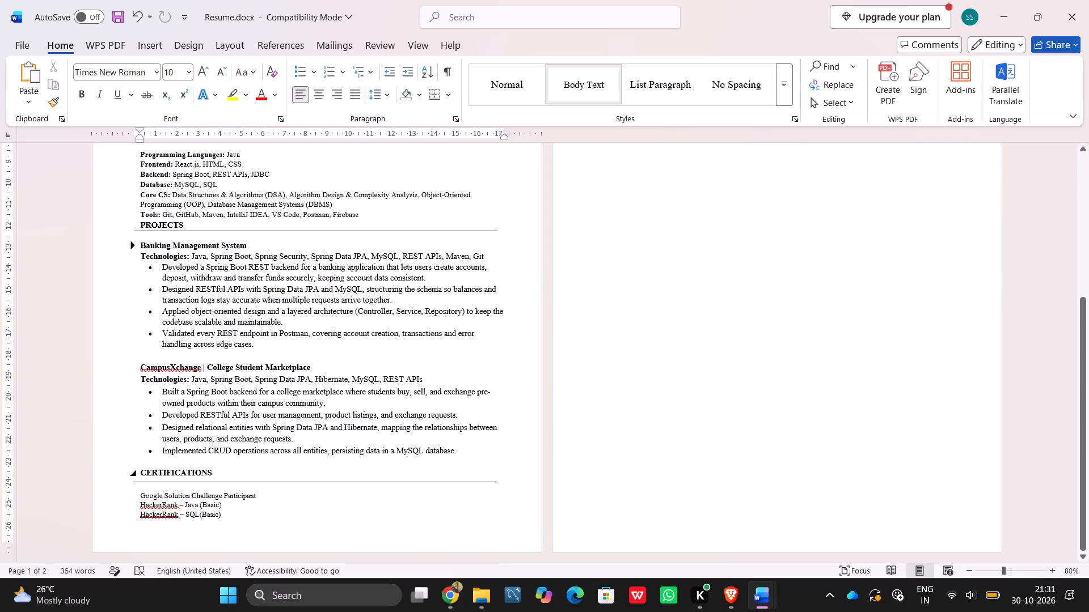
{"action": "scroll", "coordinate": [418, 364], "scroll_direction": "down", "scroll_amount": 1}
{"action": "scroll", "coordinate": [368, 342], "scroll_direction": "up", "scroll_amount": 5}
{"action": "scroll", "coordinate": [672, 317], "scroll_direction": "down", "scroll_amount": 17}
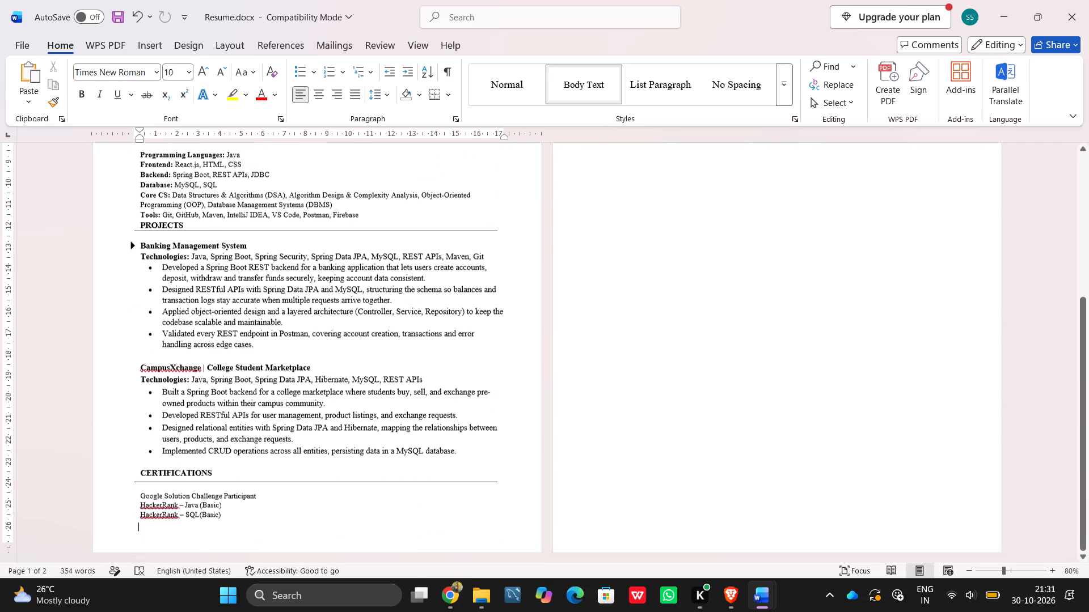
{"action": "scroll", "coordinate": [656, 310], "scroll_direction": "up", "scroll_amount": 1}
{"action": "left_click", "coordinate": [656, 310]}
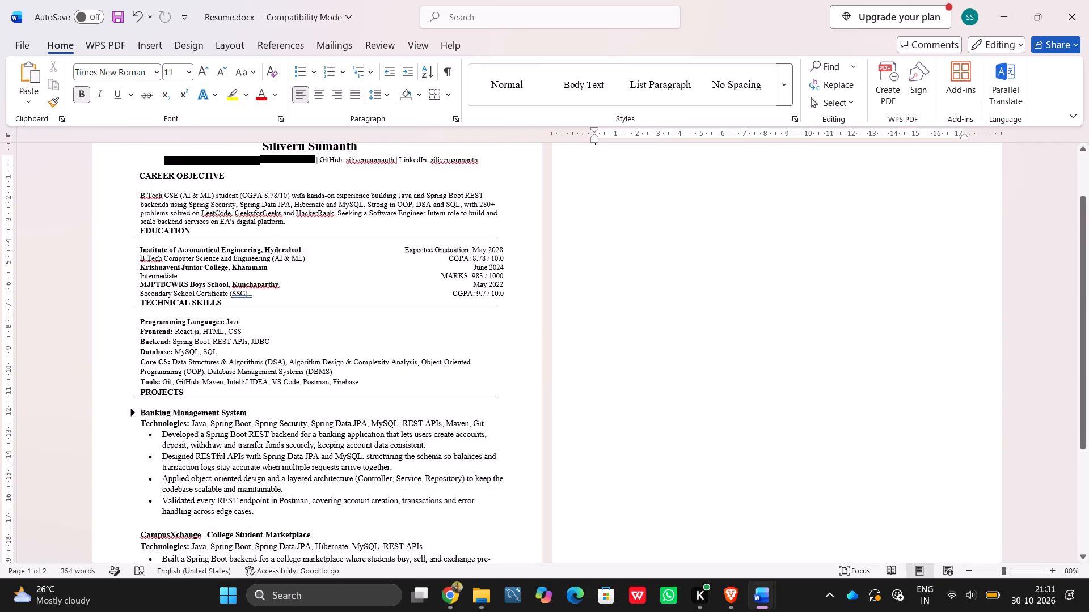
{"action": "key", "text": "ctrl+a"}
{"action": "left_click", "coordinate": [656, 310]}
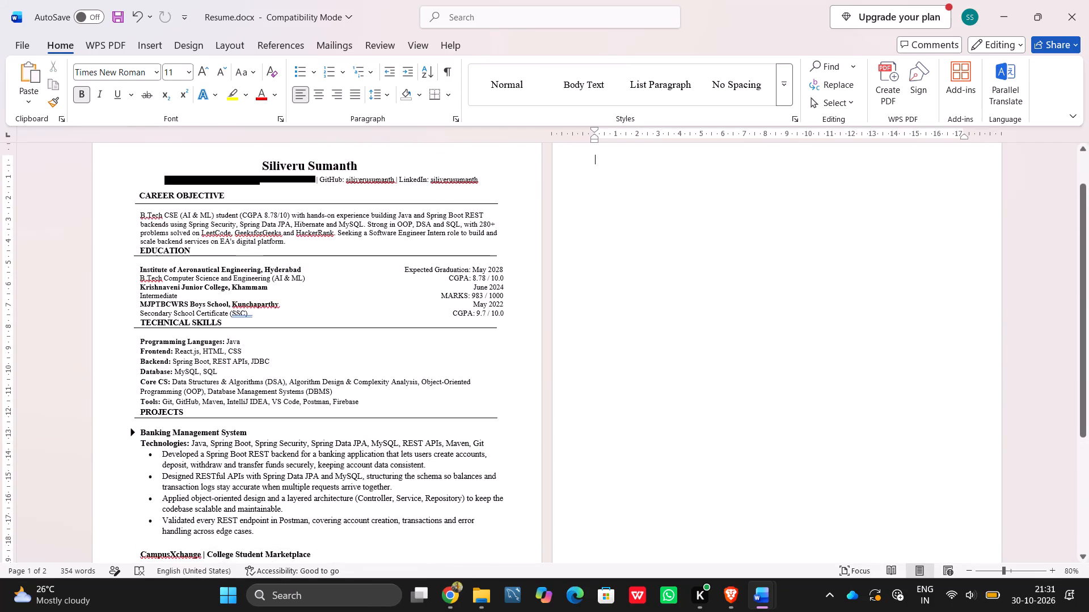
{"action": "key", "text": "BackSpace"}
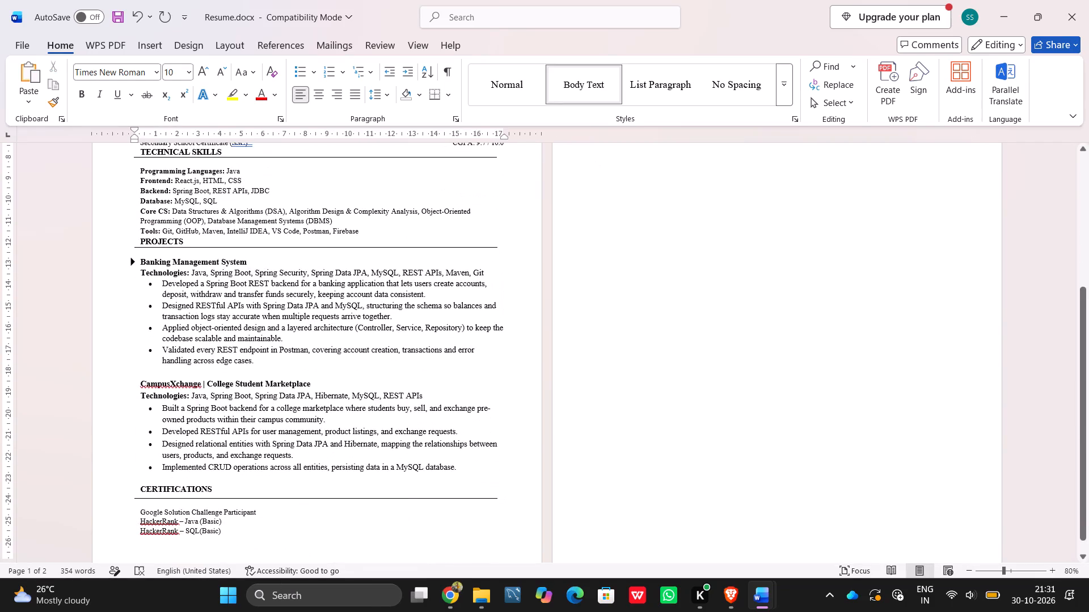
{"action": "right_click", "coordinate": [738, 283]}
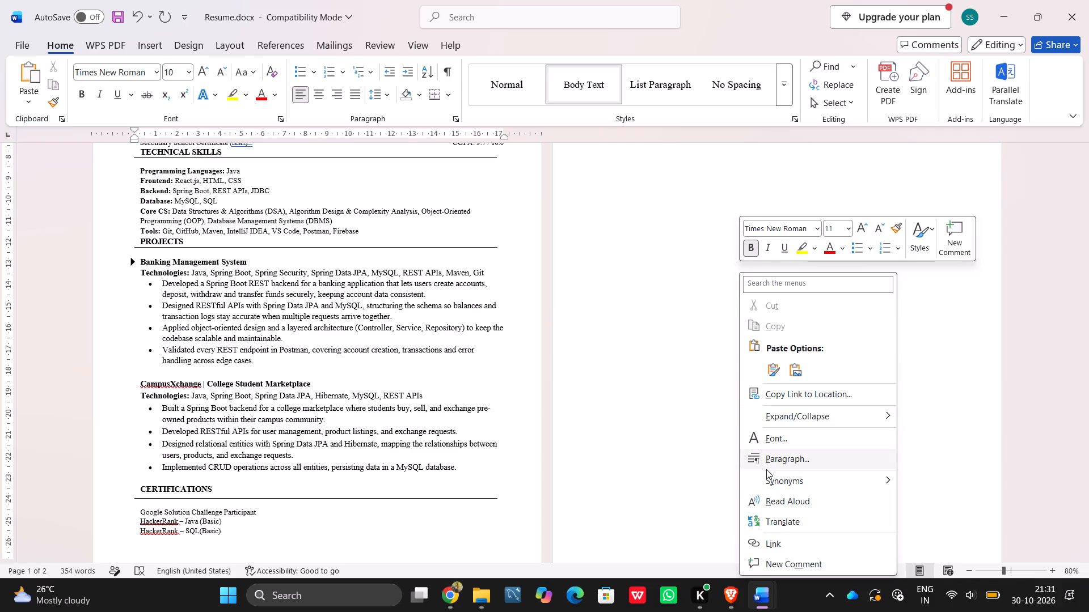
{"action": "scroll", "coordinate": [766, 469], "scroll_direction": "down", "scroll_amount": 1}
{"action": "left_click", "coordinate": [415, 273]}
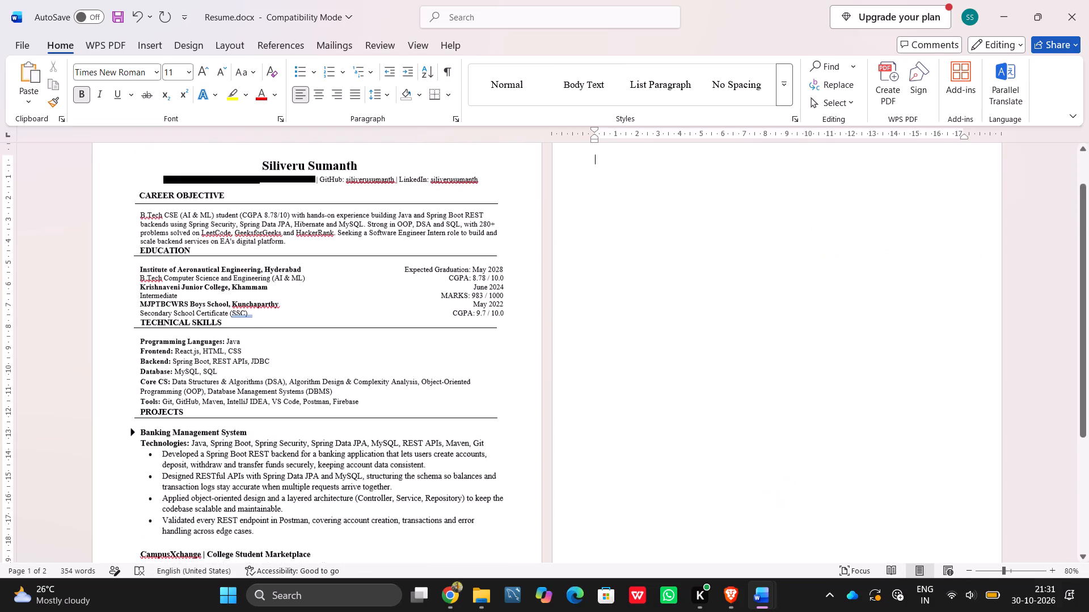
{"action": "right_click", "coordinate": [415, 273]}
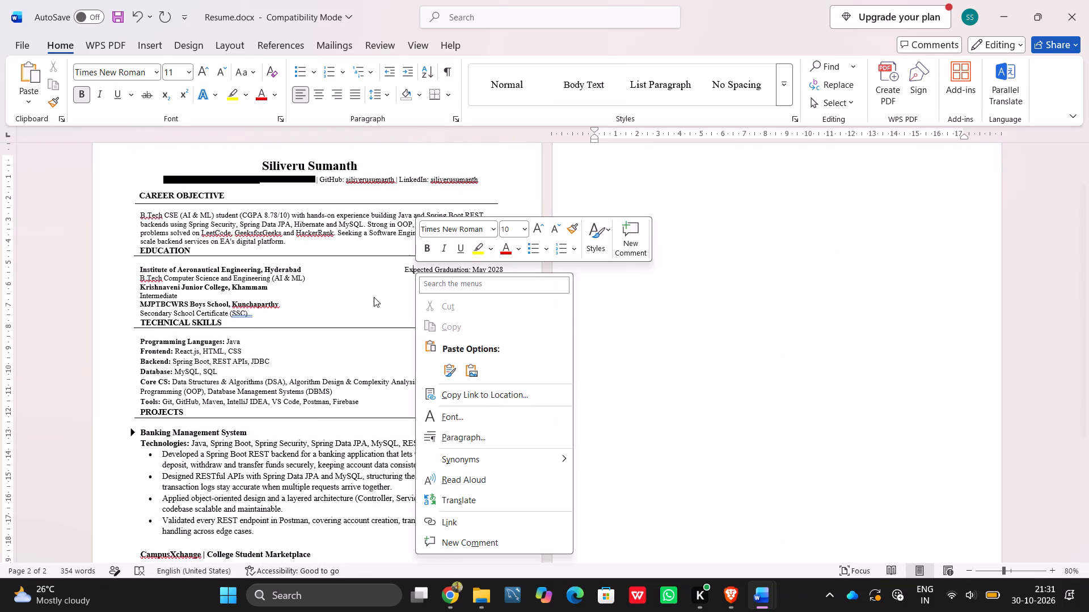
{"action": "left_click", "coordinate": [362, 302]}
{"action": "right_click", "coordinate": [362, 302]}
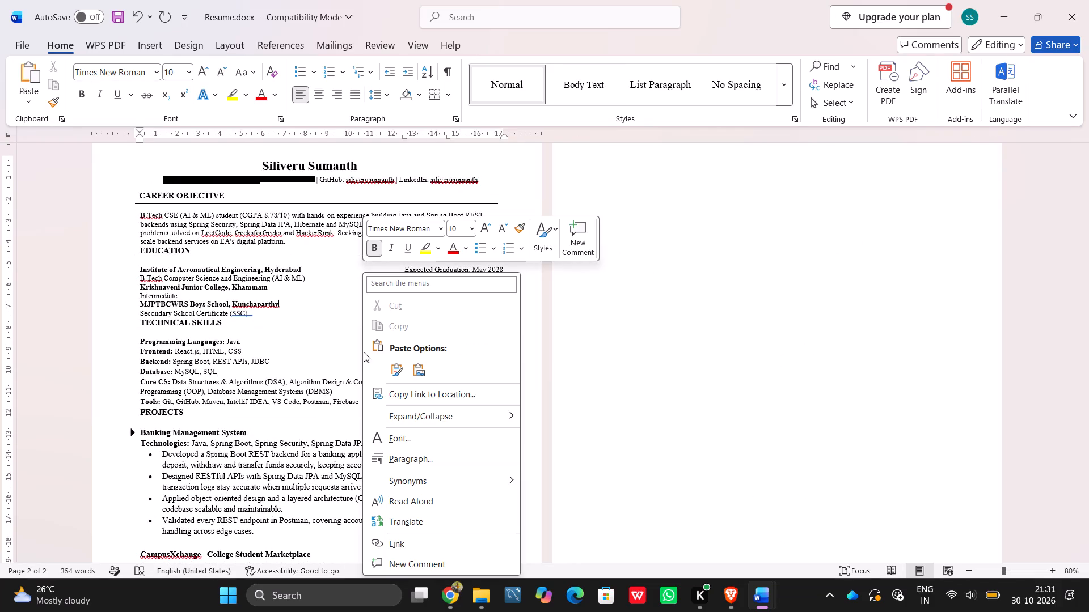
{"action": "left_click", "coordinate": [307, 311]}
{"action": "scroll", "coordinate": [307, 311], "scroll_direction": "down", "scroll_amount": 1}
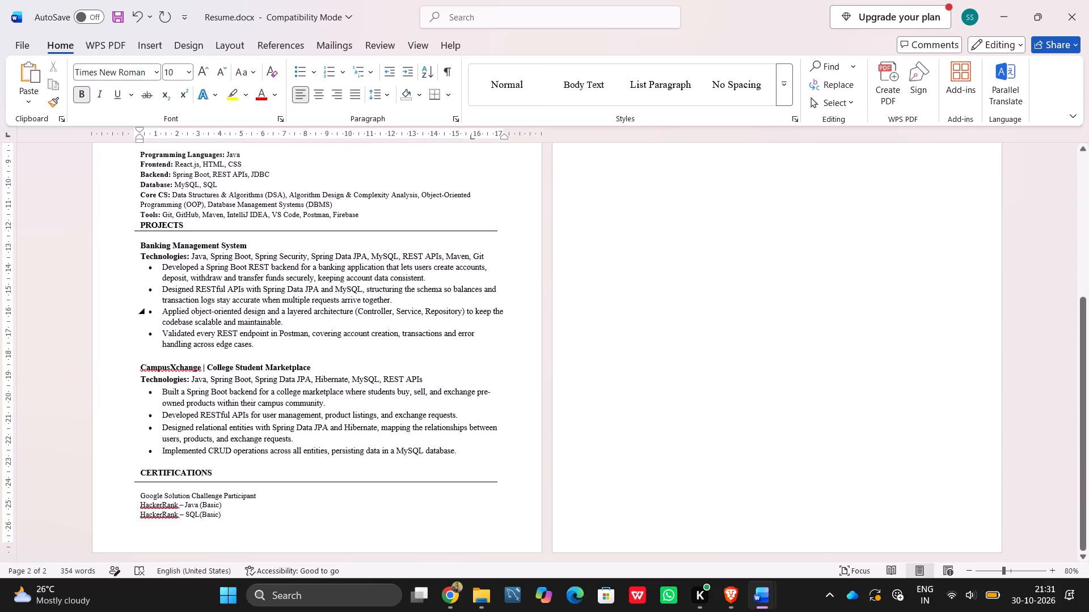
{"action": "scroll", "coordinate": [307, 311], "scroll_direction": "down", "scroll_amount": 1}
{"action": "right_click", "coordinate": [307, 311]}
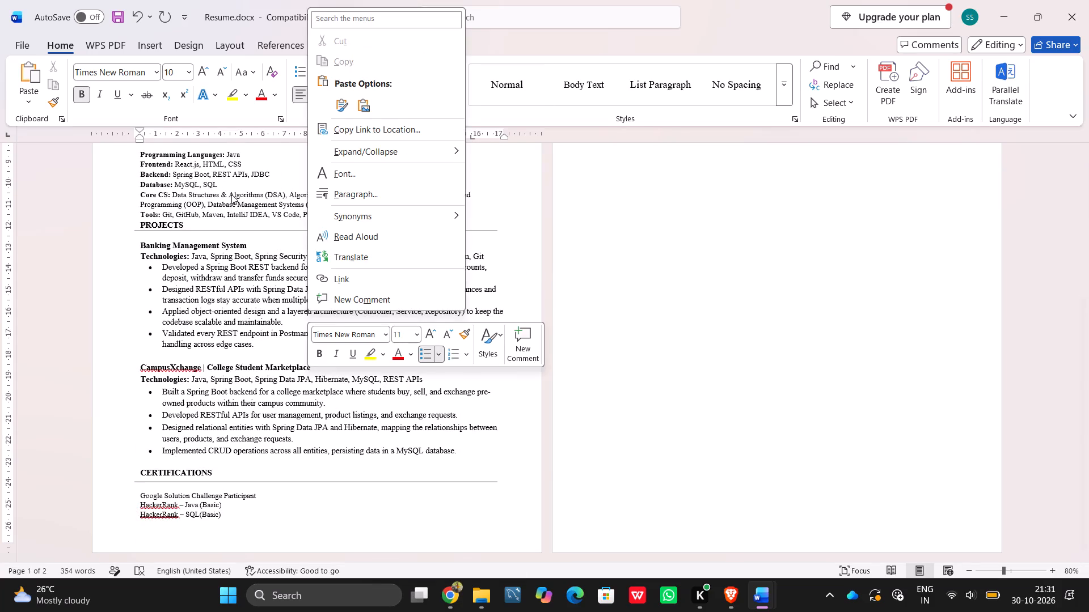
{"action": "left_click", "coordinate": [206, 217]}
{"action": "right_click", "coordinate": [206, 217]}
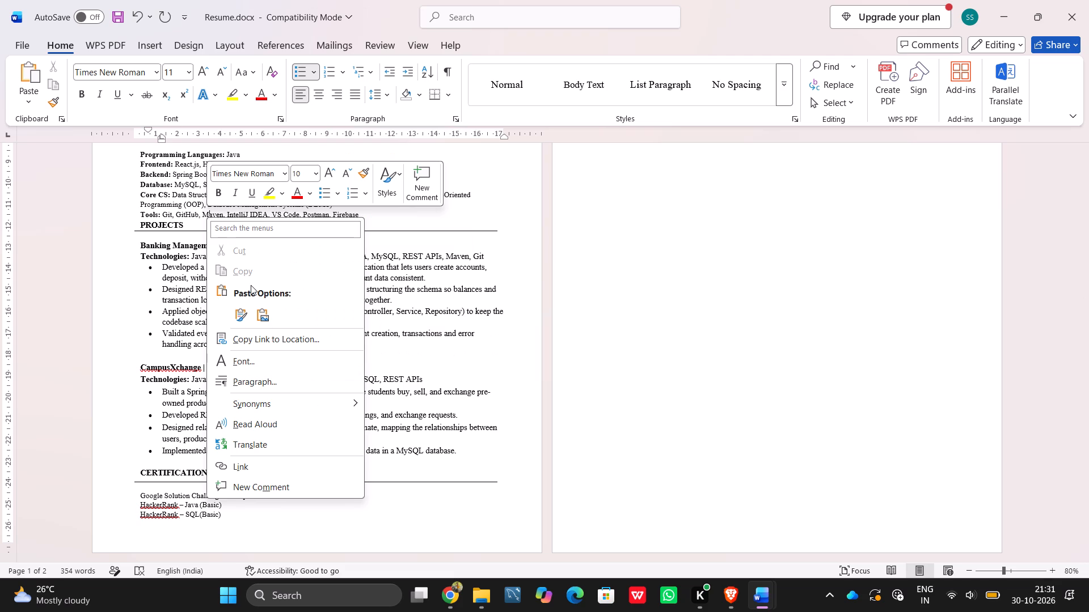
Open the print settings for Resume.docx and limit printing to page 1.
{"action": "key", "text": "ctrl+p"}
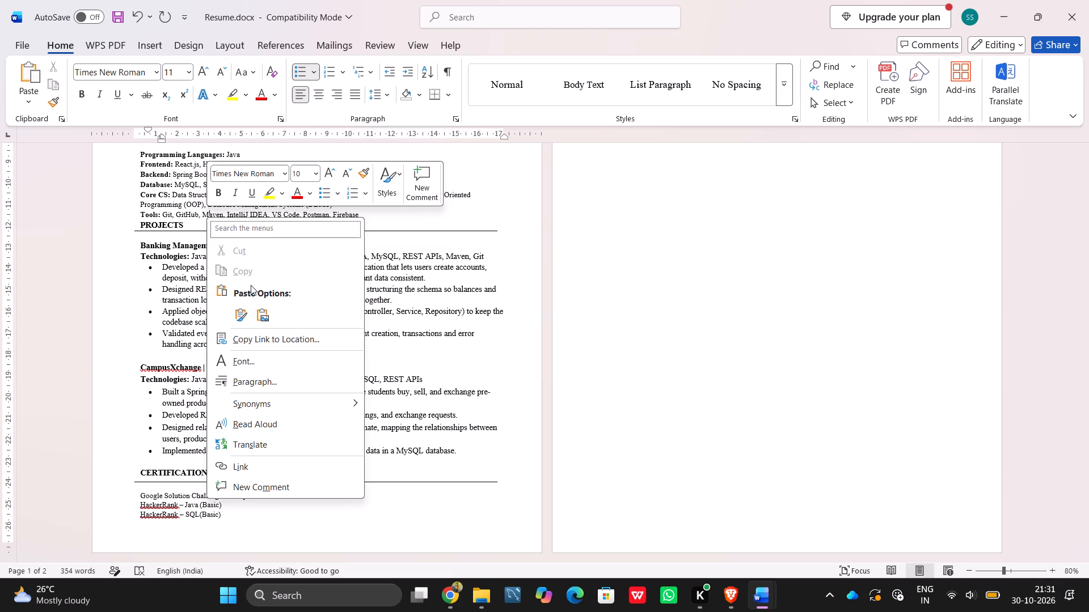
{"action": "left_click", "coordinate": [461, 366]}
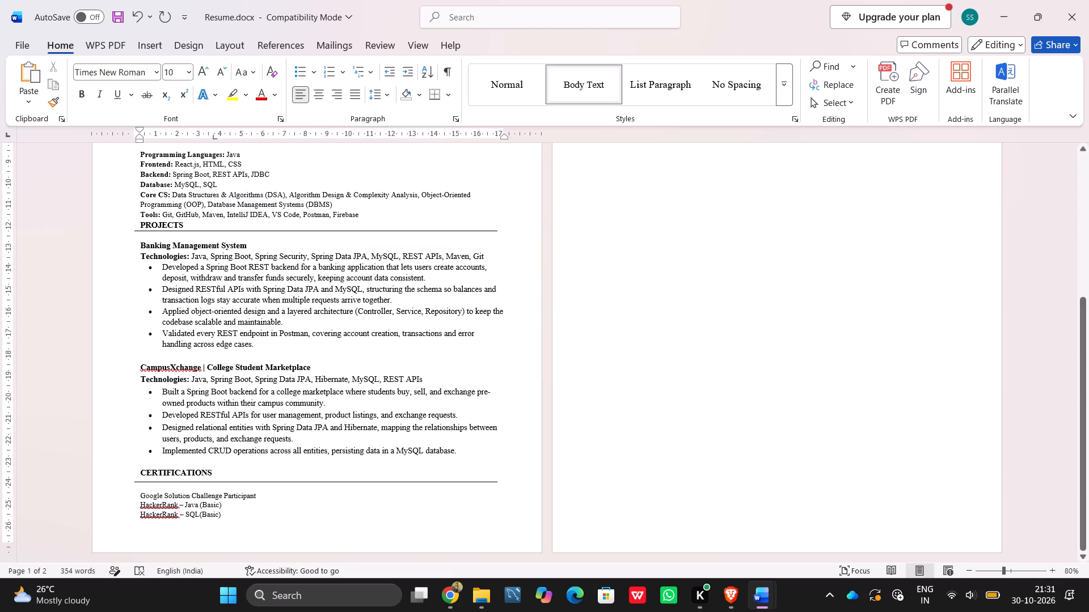
{"action": "key", "text": "ctrl+p"}
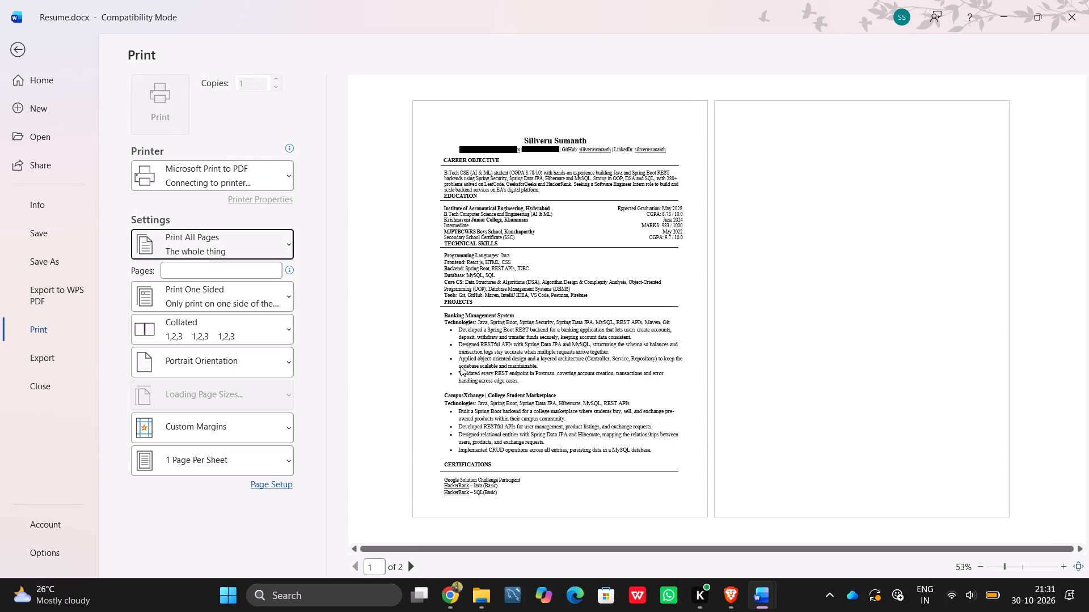
{"action": "left_click", "coordinate": [184, 271]}
{"action": "key", "text": "1"}
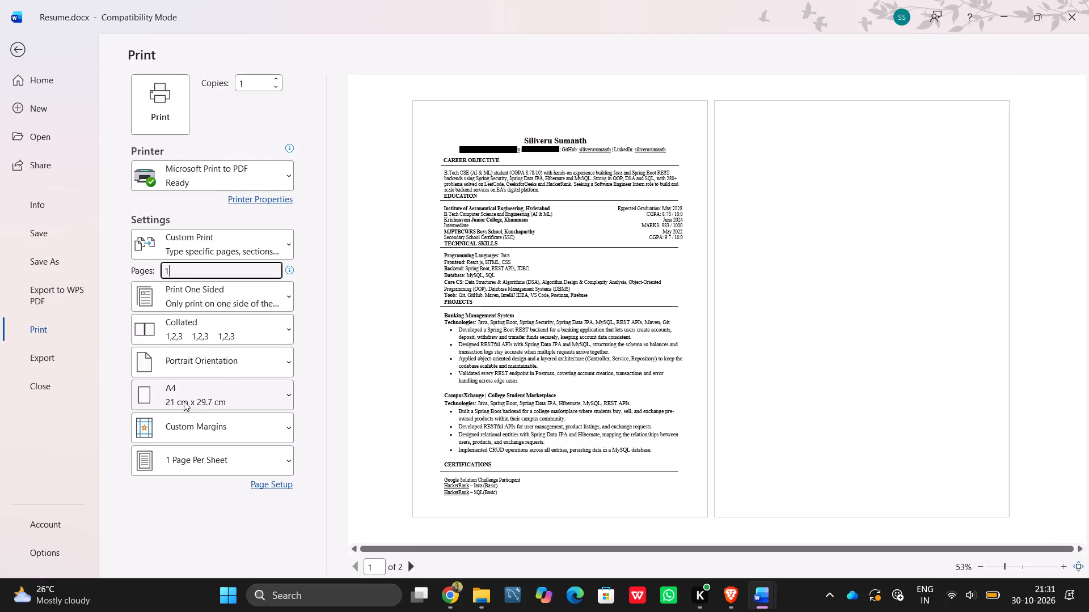
Set the resume's print margins to the Narrow preset of 1.27 cm on all sides.
{"action": "left_click", "coordinate": [183, 426]}
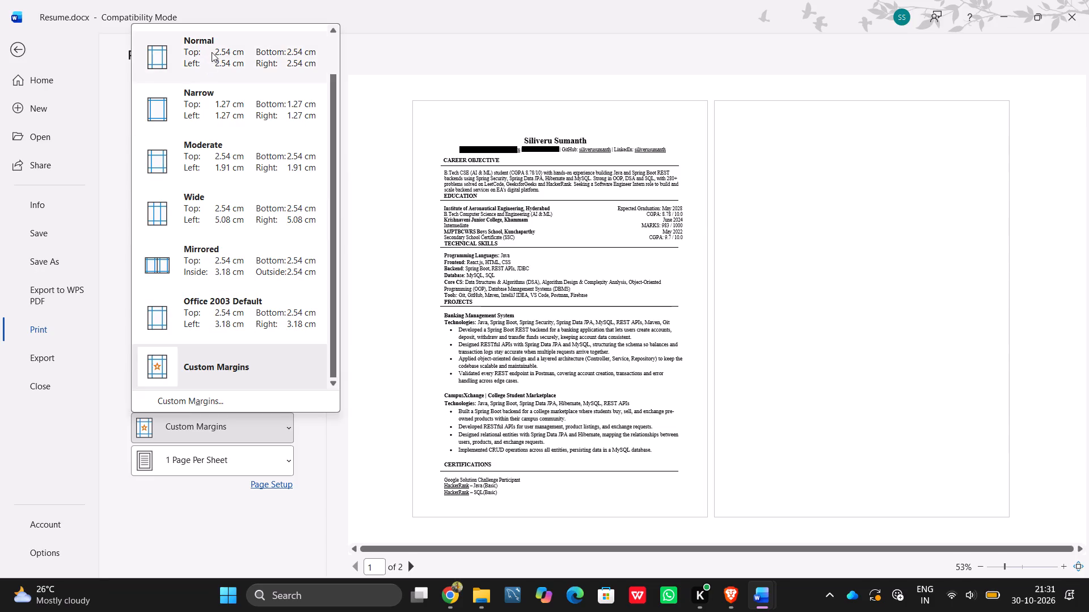
{"action": "scroll", "coordinate": [215, 261], "scroll_direction": "down", "scroll_amount": 1}
{"action": "left_click", "coordinate": [241, 120]}
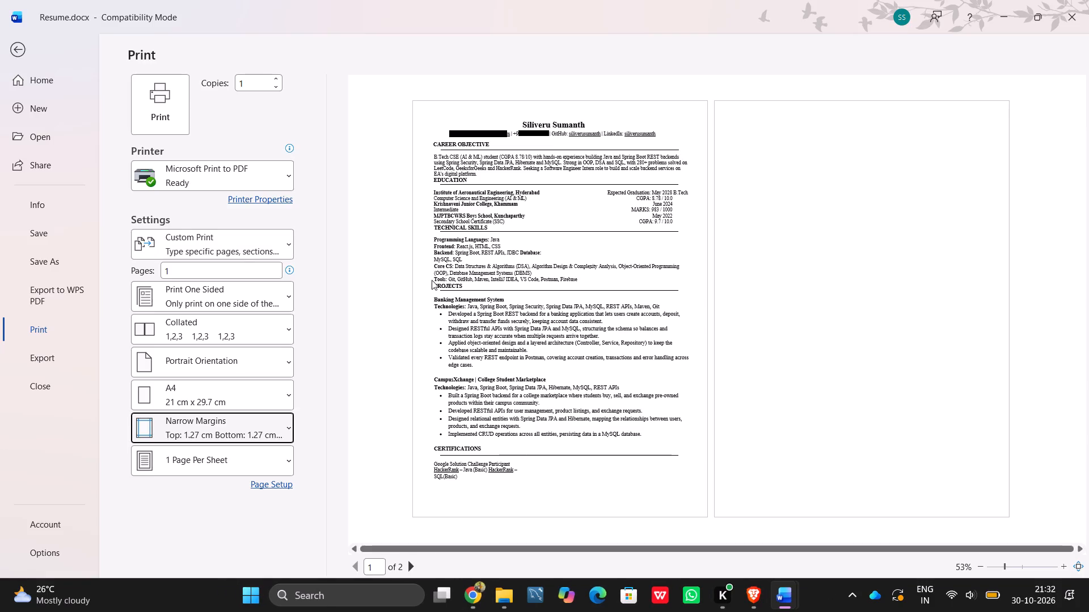
Review both previewed pages and the pages-per-sheet, printer, page range, sides, collation and orientation print settings.
{"action": "scroll", "coordinate": [188, 381], "scroll_direction": "down", "scroll_amount": 1}
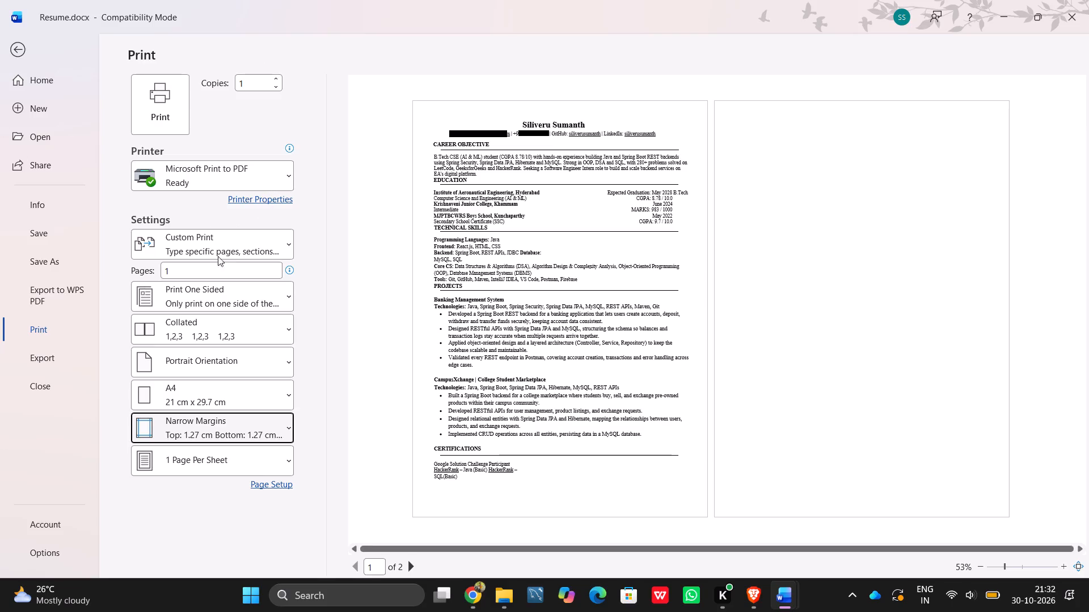
{"action": "scroll", "coordinate": [214, 289], "scroll_direction": "down", "scroll_amount": 1}
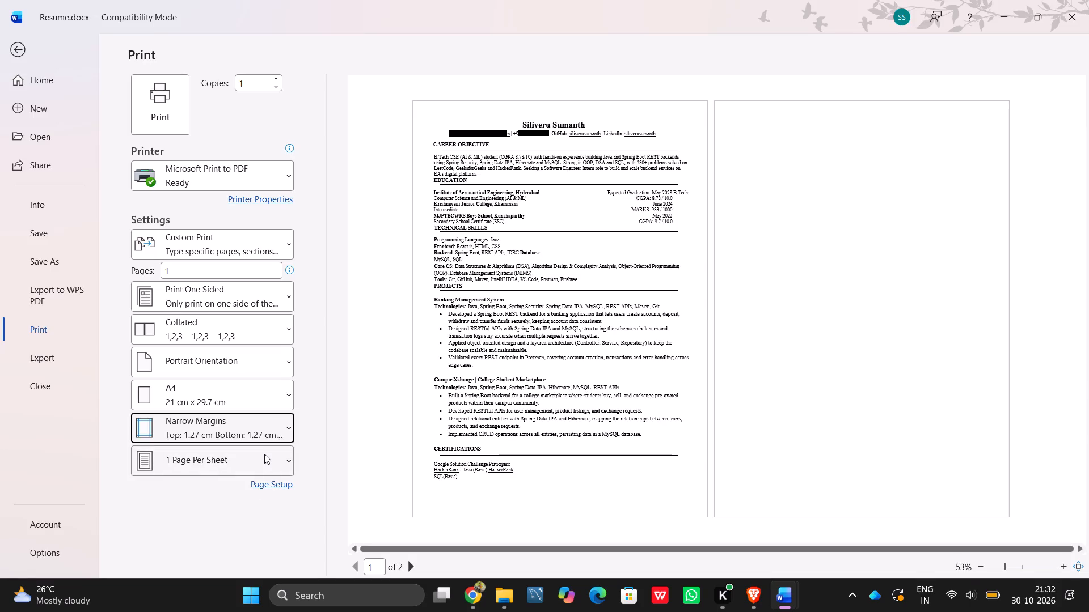
{"action": "left_click", "coordinate": [264, 454]}
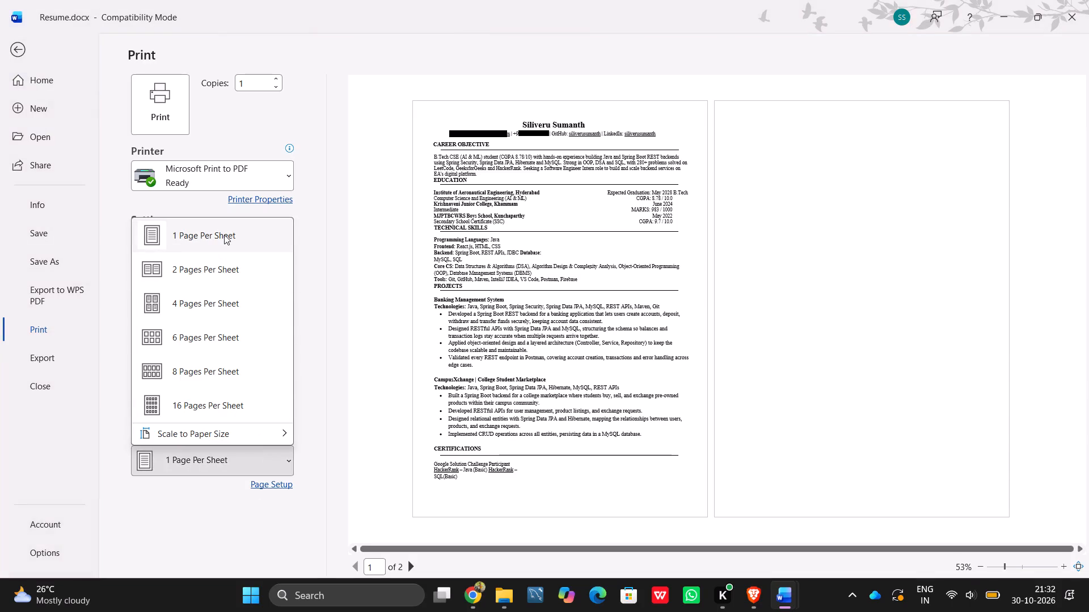
{"action": "left_click", "coordinate": [224, 235]}
{"action": "scroll", "coordinate": [537, 410], "scroll_direction": "down", "scroll_amount": 1}
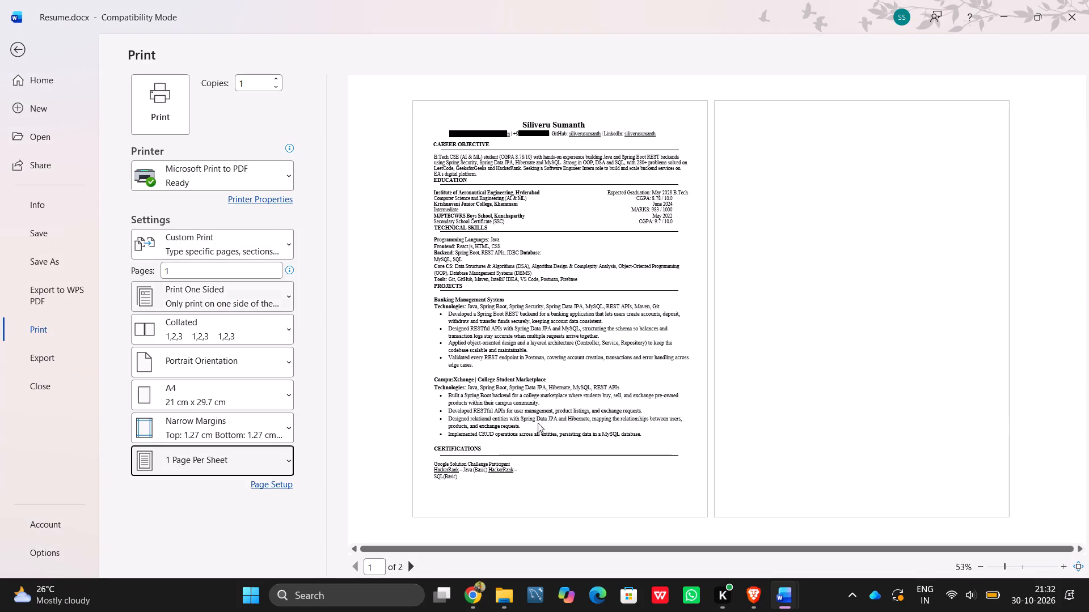
{"action": "left_click", "coordinate": [411, 567]}
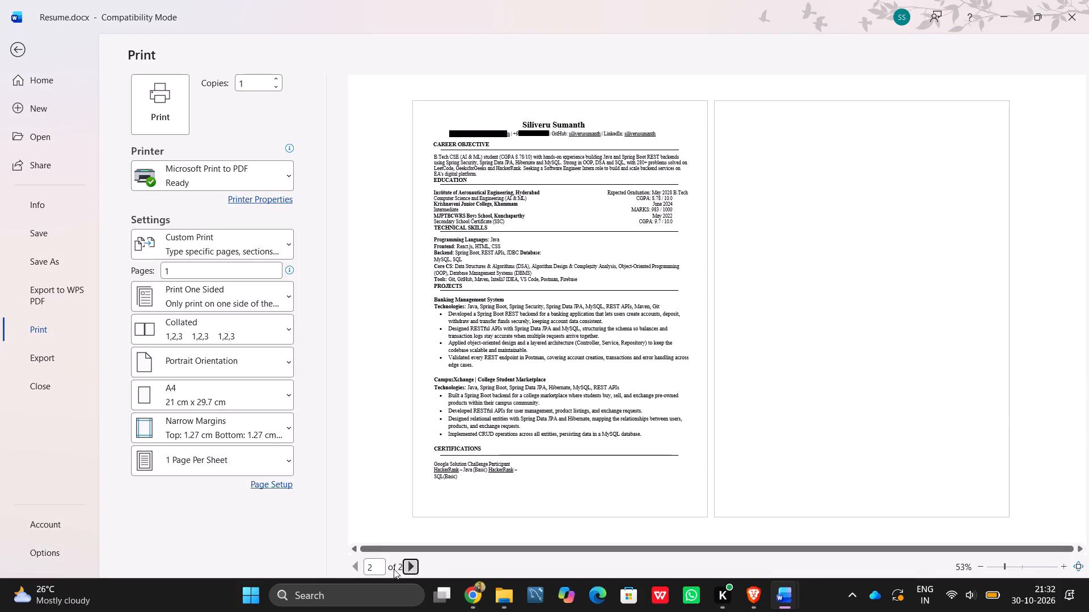
{"action": "left_click", "coordinate": [356, 570]}
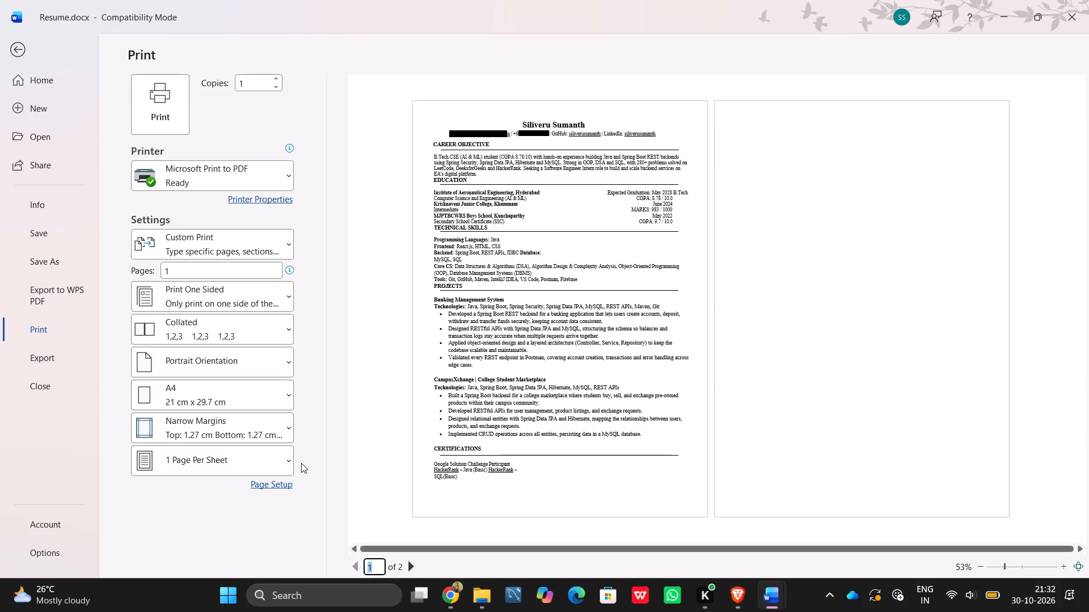
{"action": "scroll", "coordinate": [258, 405], "scroll_direction": "up", "scroll_amount": 1}
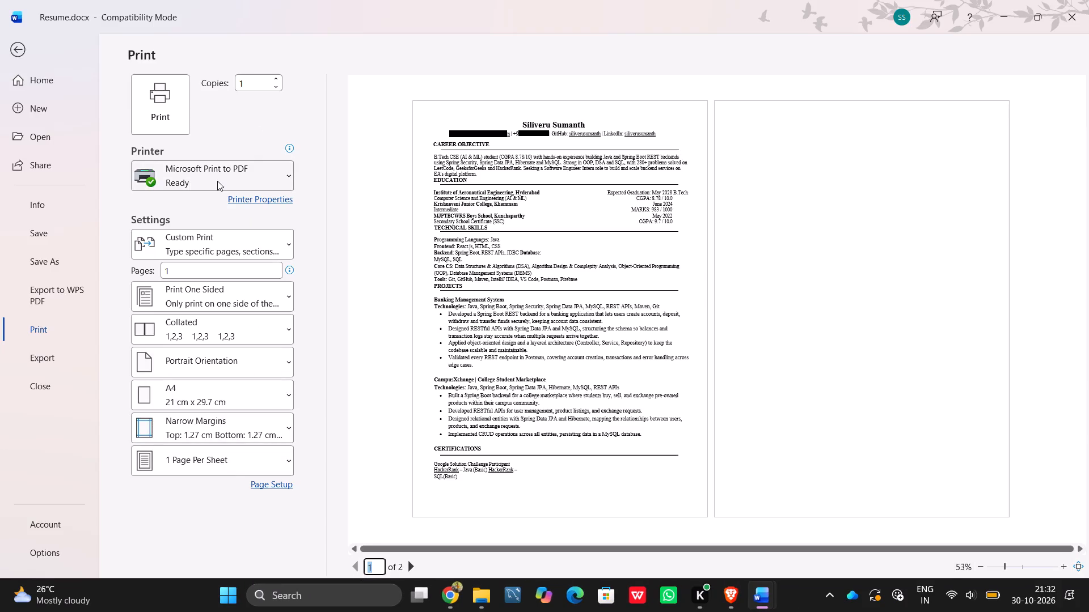
{"action": "left_click", "coordinate": [233, 172]}
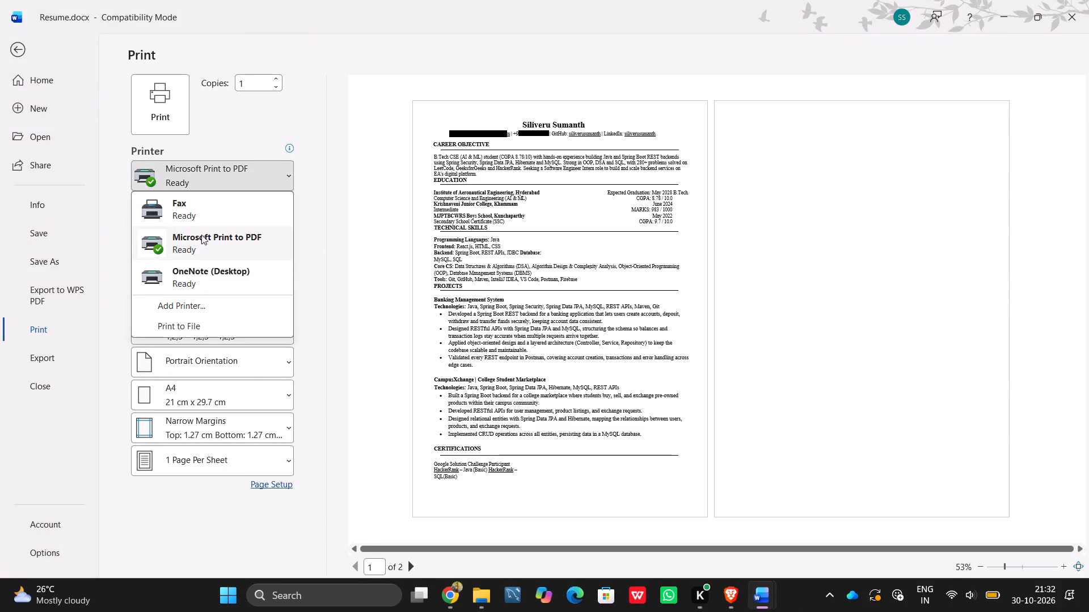
{"action": "left_click", "coordinate": [197, 242]}
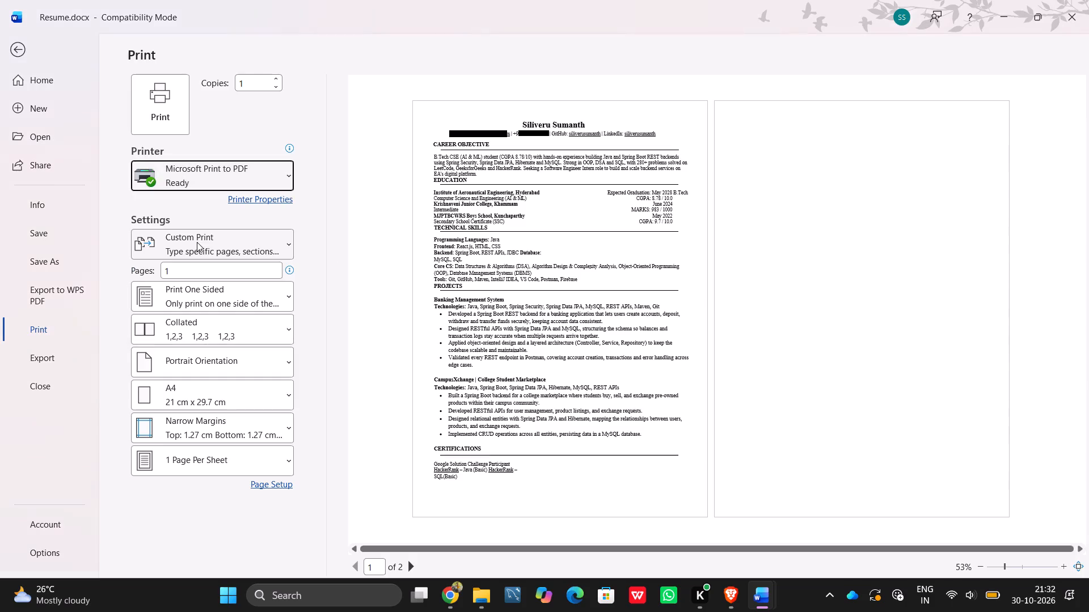
{"action": "left_click", "coordinate": [195, 272]}
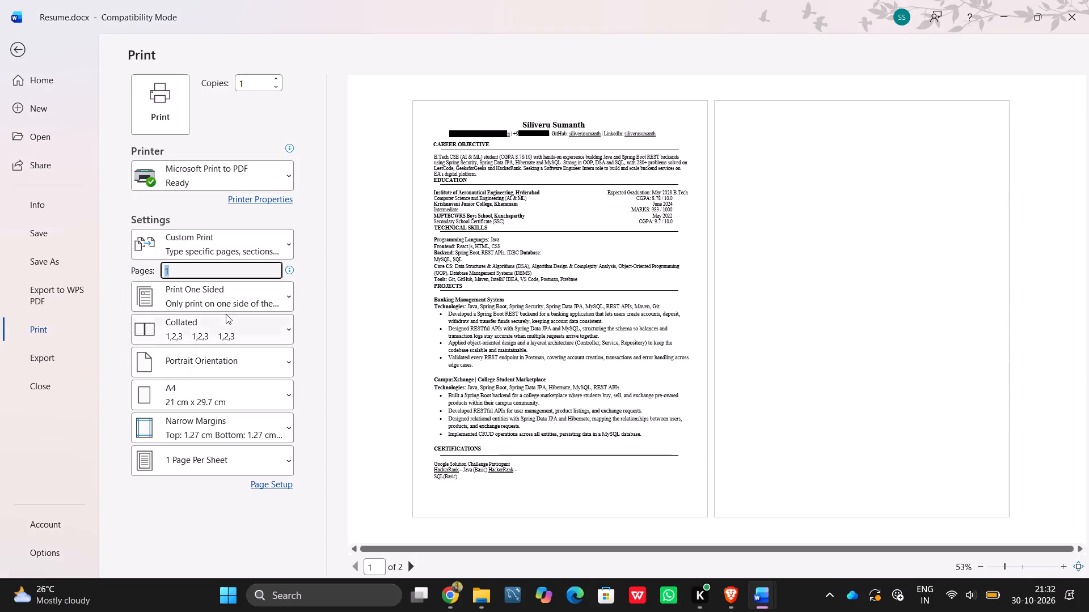
{"action": "left_click", "coordinate": [230, 304]}
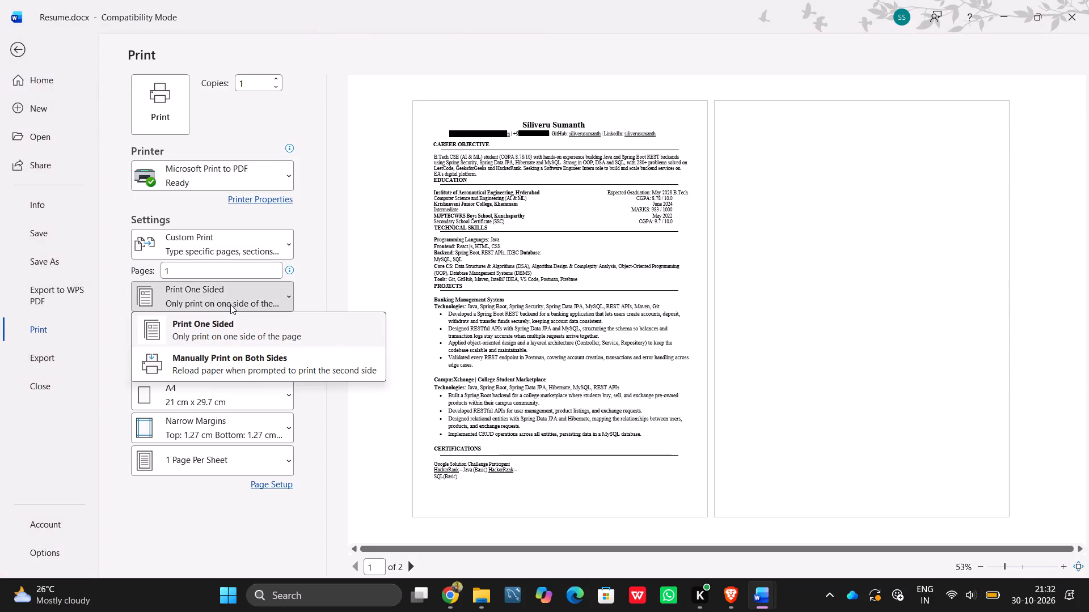
{"action": "left_click", "coordinate": [230, 304]}
{"action": "left_click", "coordinate": [208, 331]}
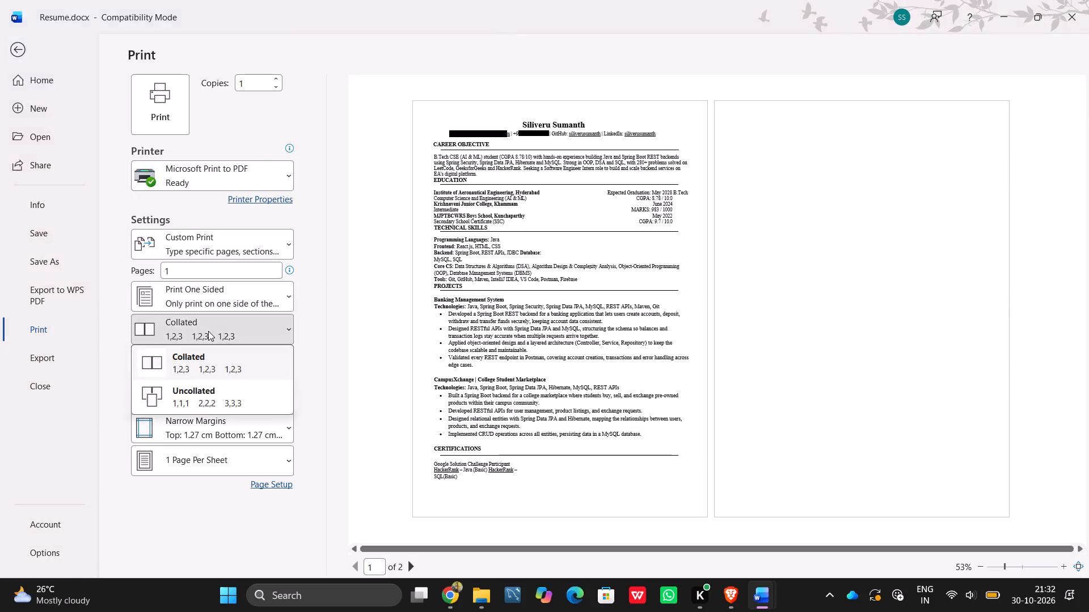
{"action": "left_click", "coordinate": [208, 331]}
{"action": "left_click", "coordinate": [202, 356]}
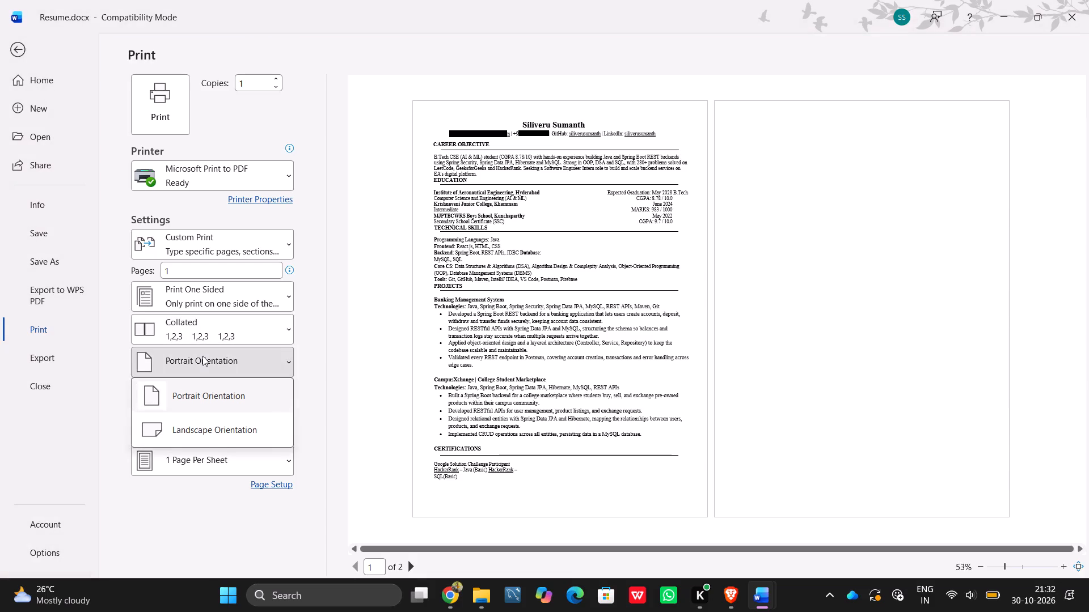
{"action": "left_click", "coordinate": [202, 356]}
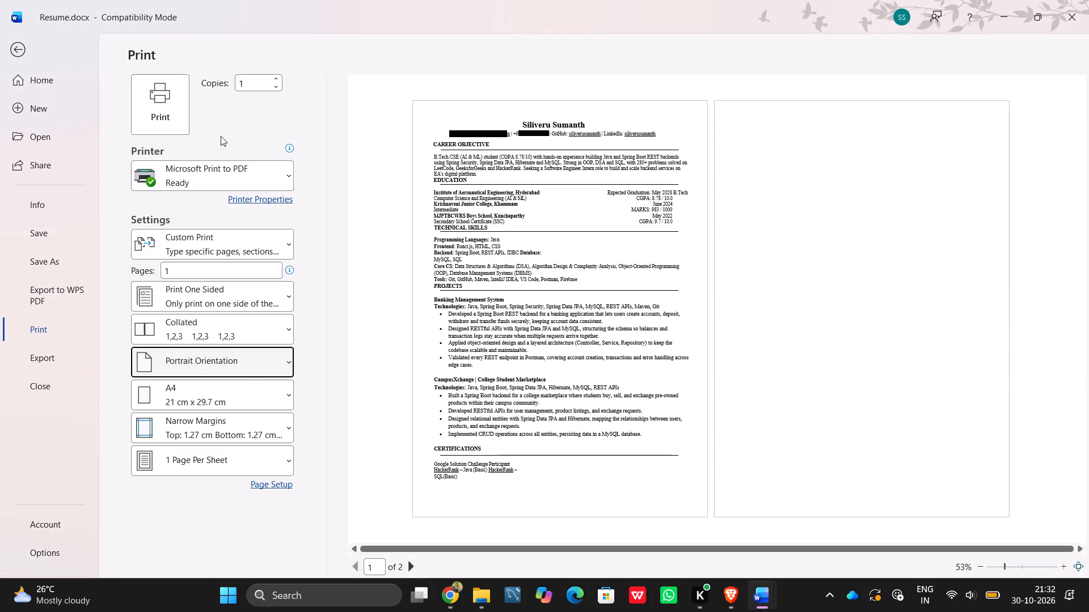
Print the resume to a PDF named res_test in the Resumes.com folder on DATA (D:).
{"action": "left_click", "coordinate": [180, 128]}
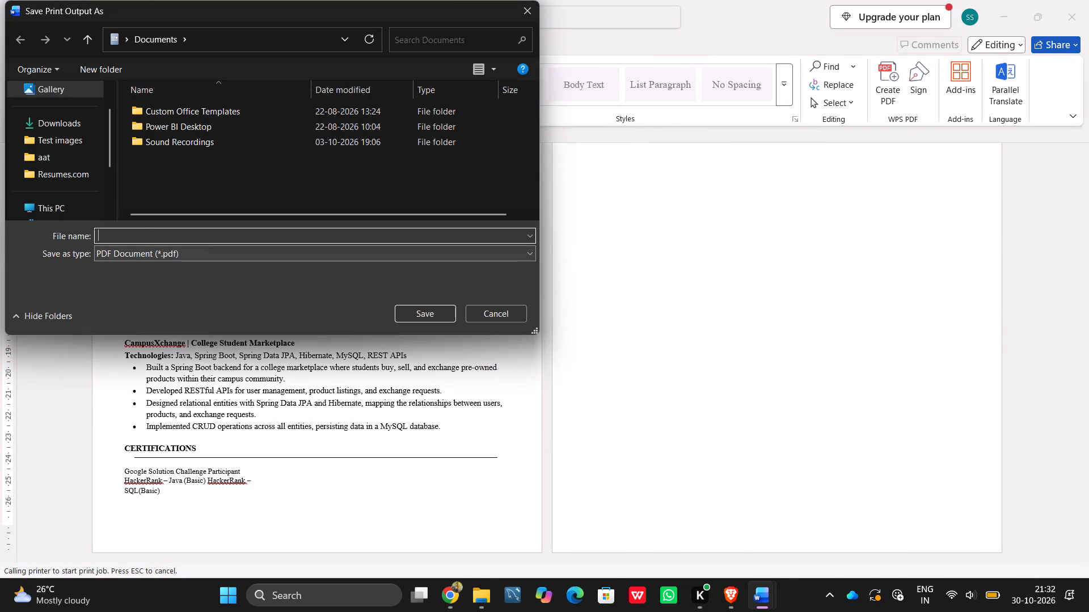
{"action": "type", "text": "res"}
{"action": "key", "text": "shift+underscore"}
{"action": "type", "text": "test"}
{"action": "left_click", "coordinate": [51, 167]}
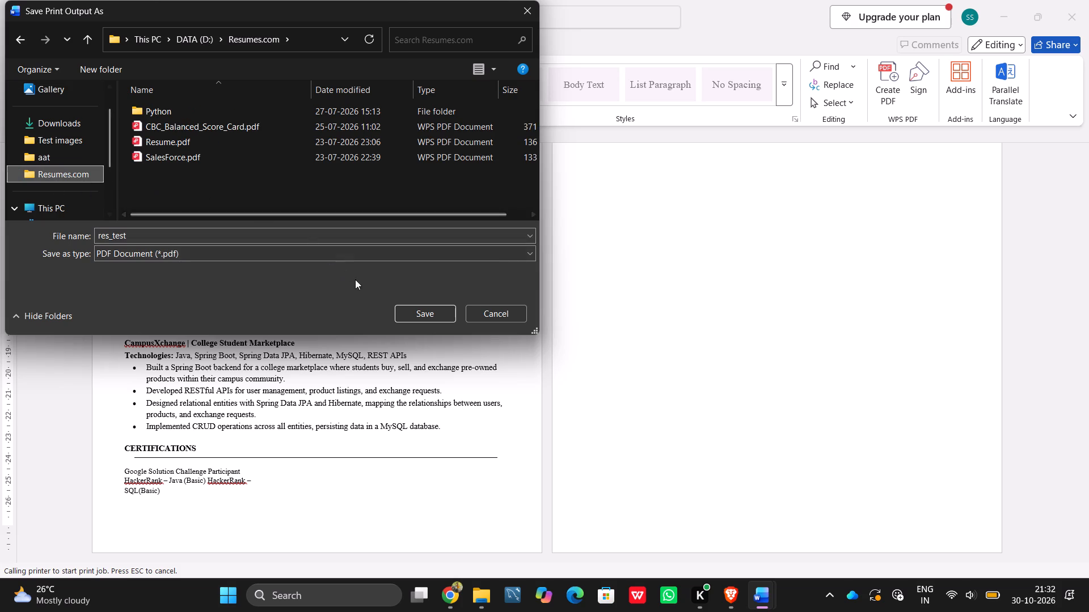
{"action": "left_click", "coordinate": [425, 317]}
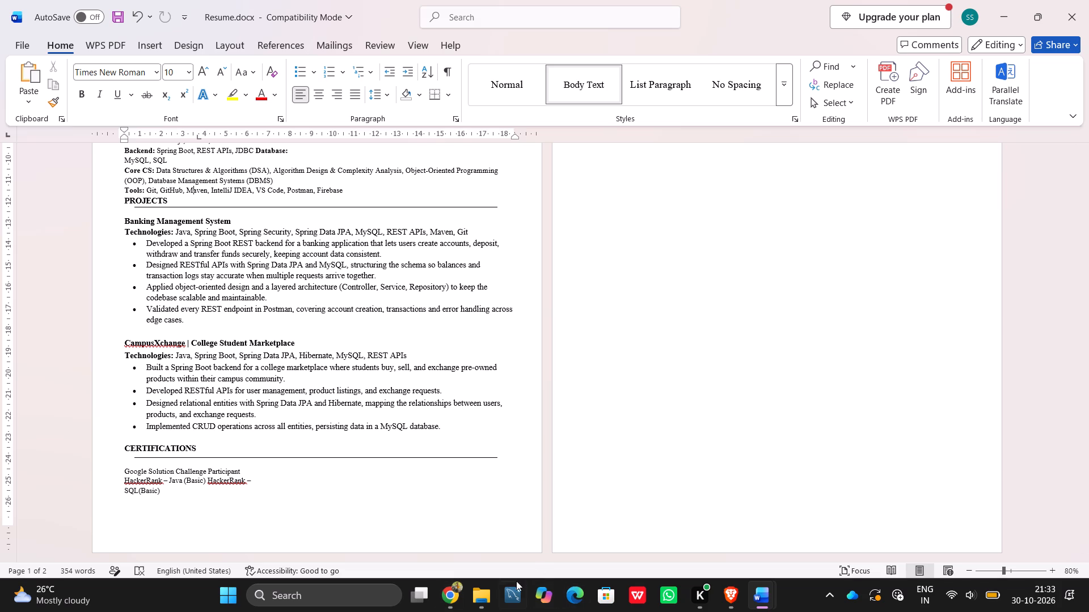
Switch to File Explorer and open res_test.pdf from the Resumes.com folder.
{"action": "left_click", "coordinate": [489, 590]}
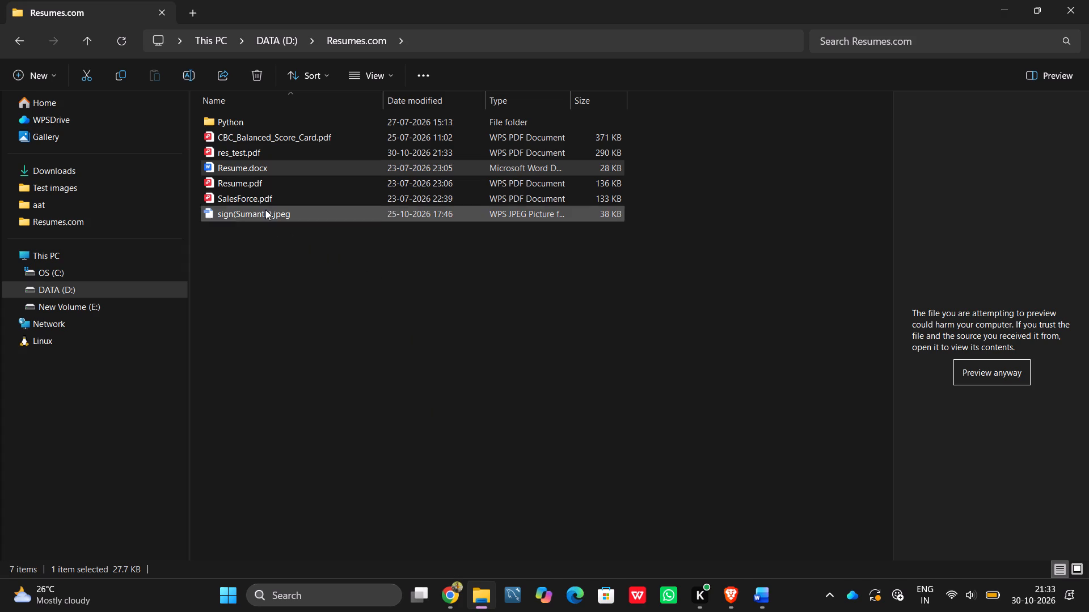
{"action": "double_click", "coordinate": [259, 153]}
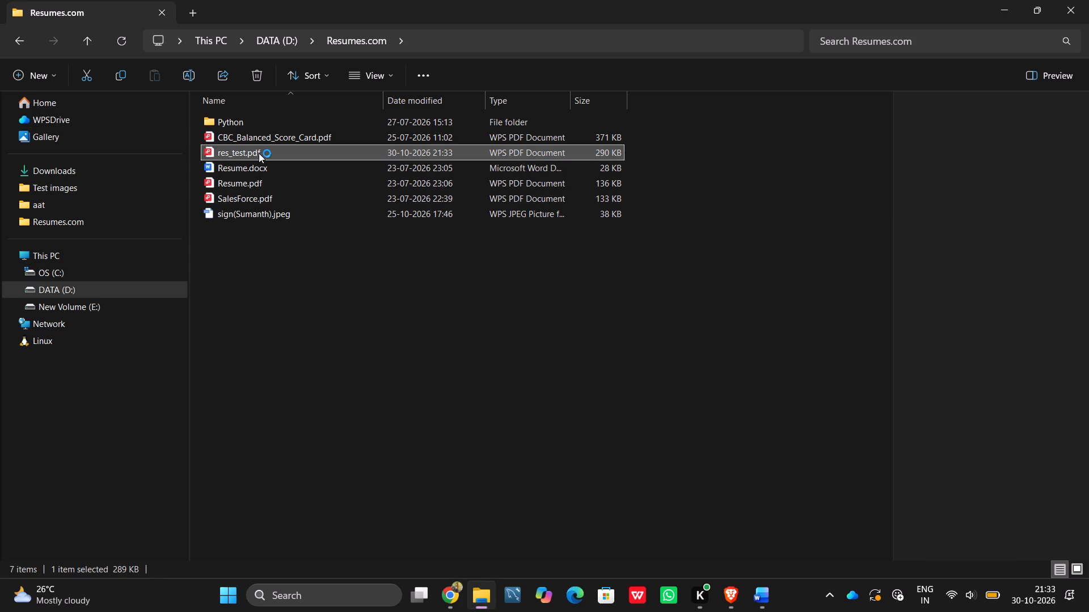
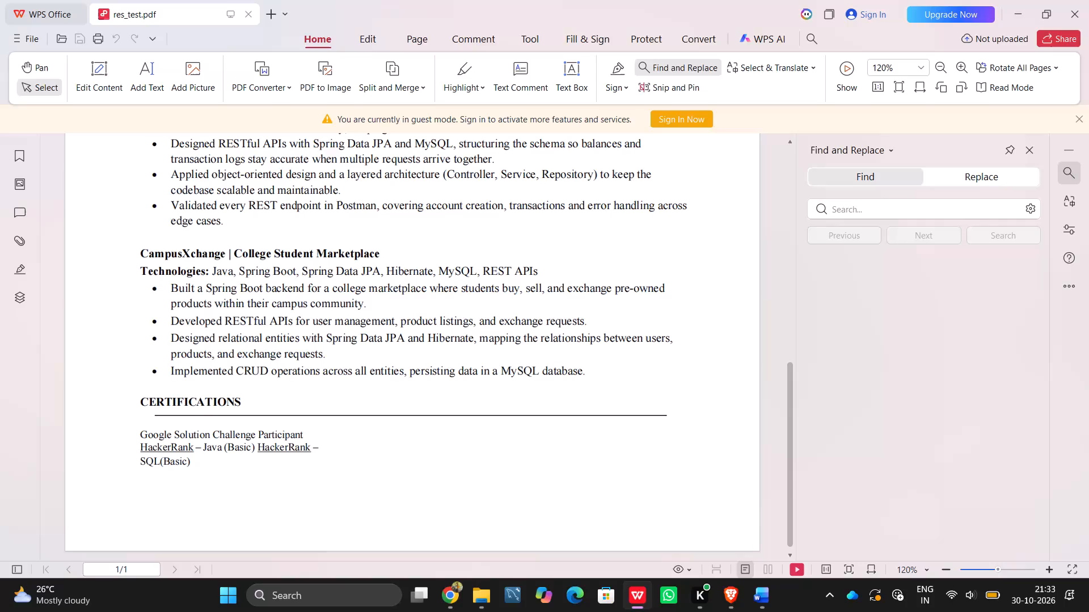
Read through the whole res_test.pdf resume page, from the Career Objective down to the Certifications section.
{"action": "scroll", "coordinate": [164, 345], "scroll_direction": "up", "scroll_amount": 9}
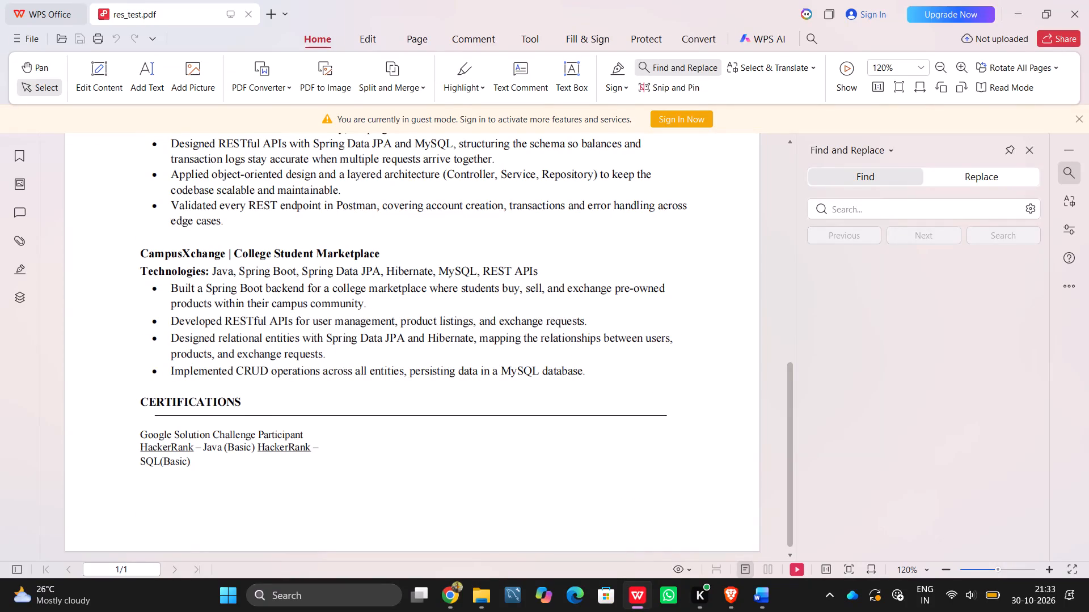
{"action": "scroll", "coordinate": [164, 345], "scroll_direction": "down", "scroll_amount": 3}
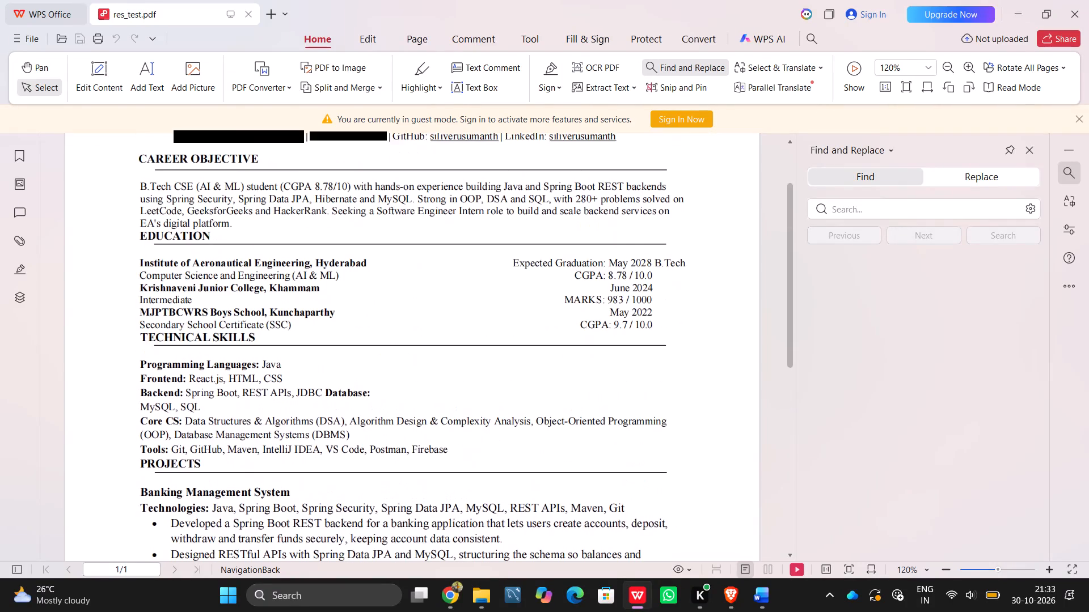
{"action": "scroll", "coordinate": [164, 345], "scroll_direction": "down", "scroll_amount": 1}
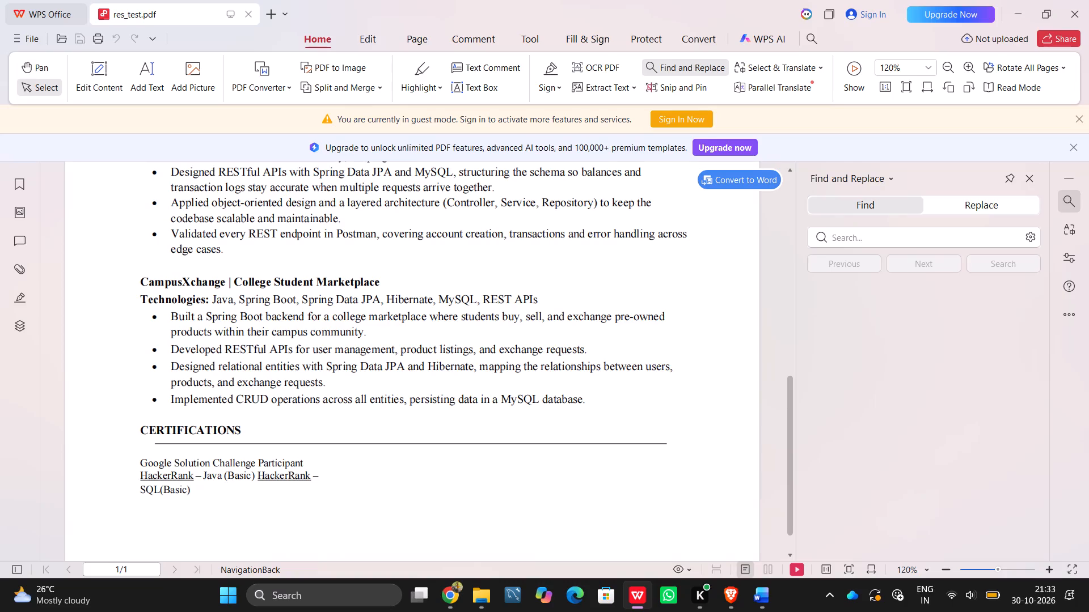
{"action": "scroll", "coordinate": [185, 422], "scroll_direction": "up", "scroll_amount": 3}
{"action": "scroll", "coordinate": [185, 422], "scroll_direction": "down", "scroll_amount": 6}
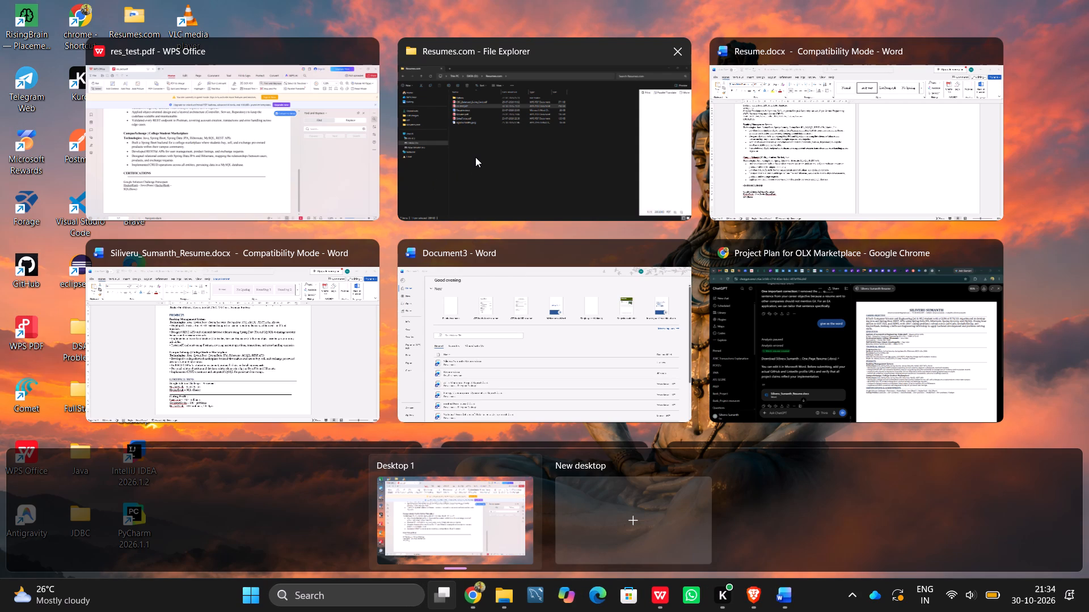
Switch to Resume.docx in Word and shift the horizontal line under Career Objective left to start level with the heading text.
{"action": "left_click", "coordinate": [858, 124]}
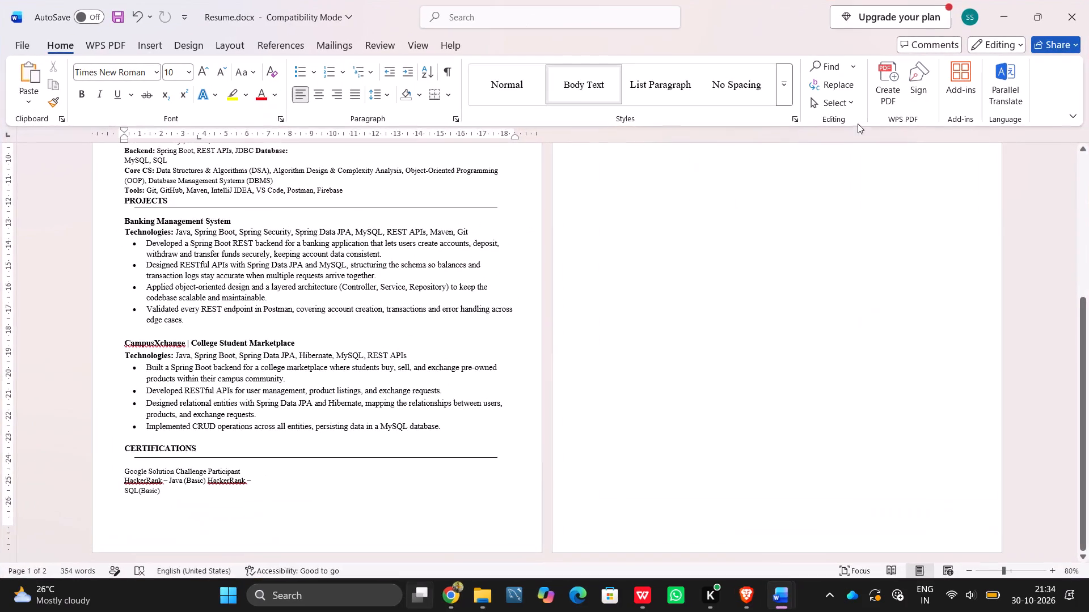
{"action": "scroll", "coordinate": [241, 392], "scroll_direction": "up", "scroll_amount": 1}
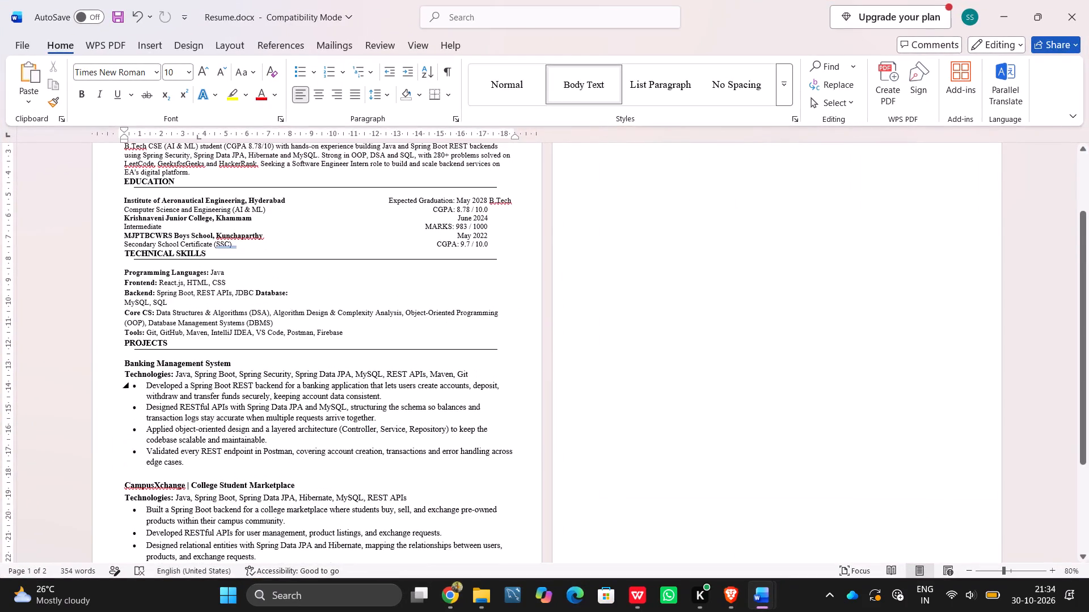
{"action": "scroll", "coordinate": [226, 262], "scroll_direction": "up", "scroll_amount": 1}
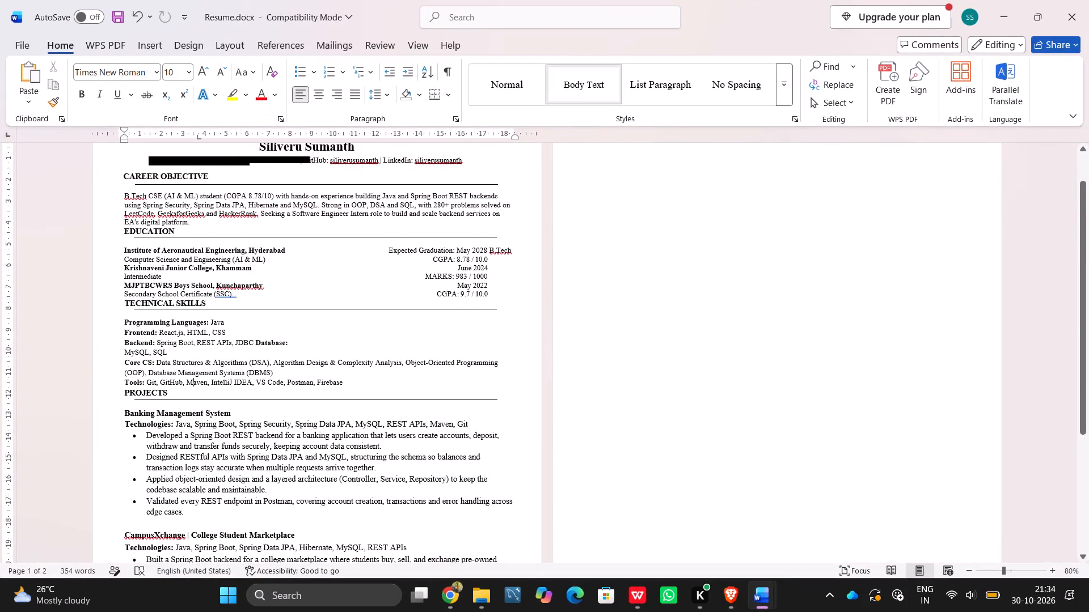
{"action": "left_click", "coordinate": [259, 185]}
{"action": "left_click_drag", "start_coordinate": [267, 184], "coordinate": [263, 184]}
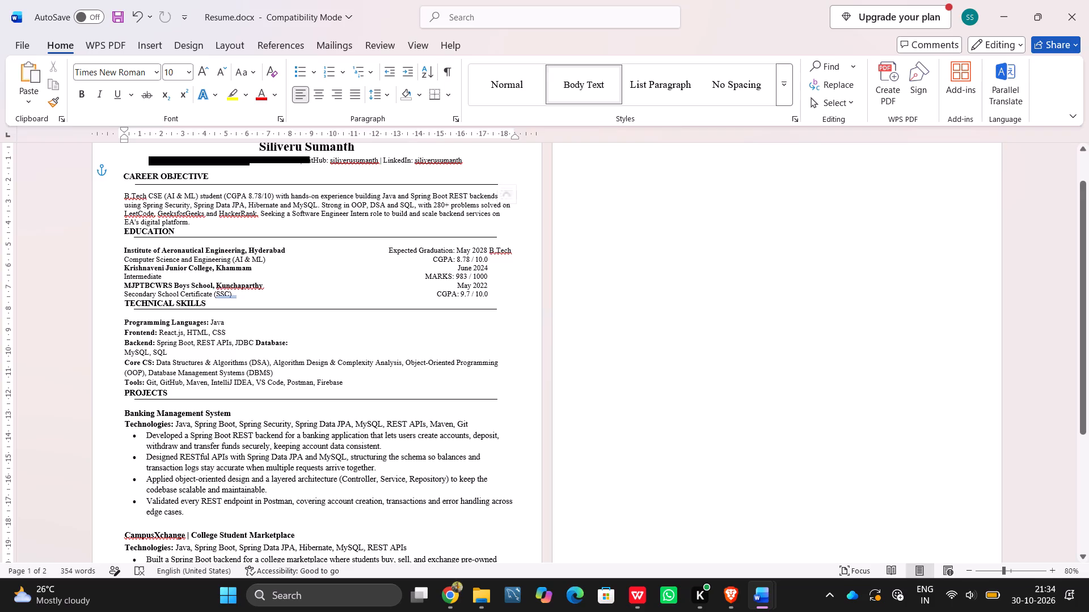
{"action": "left_click_drag", "start_coordinate": [263, 184], "coordinate": [254, 185]}
{"action": "scroll", "coordinate": [306, 263], "scroll_direction": "up", "scroll_amount": 1}
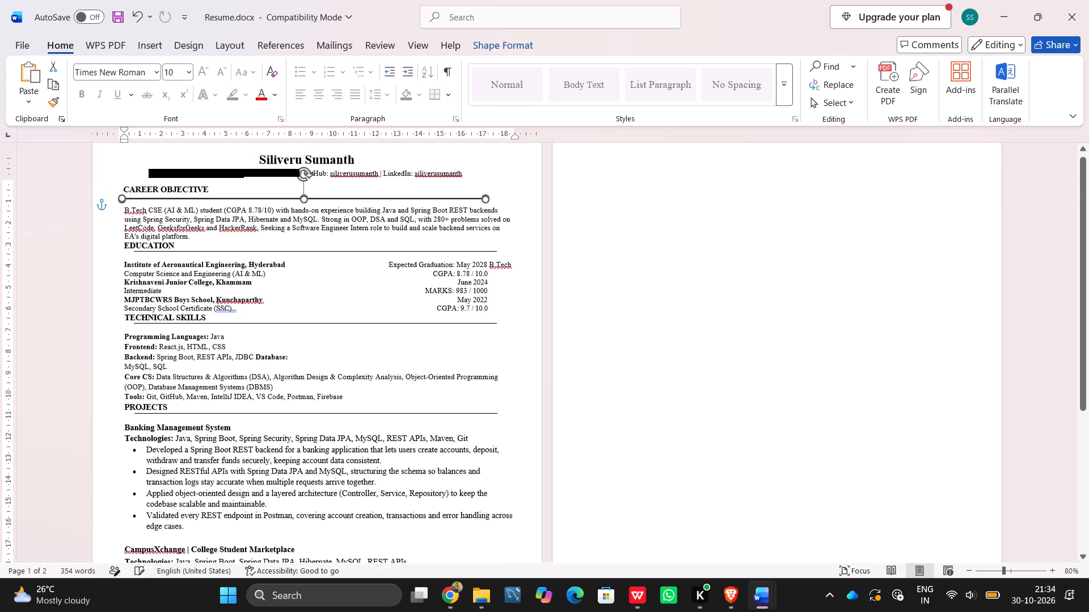
{"action": "scroll", "coordinate": [306, 263], "scroll_direction": "up", "scroll_amount": 1}
{"action": "left_click", "coordinate": [357, 173]}
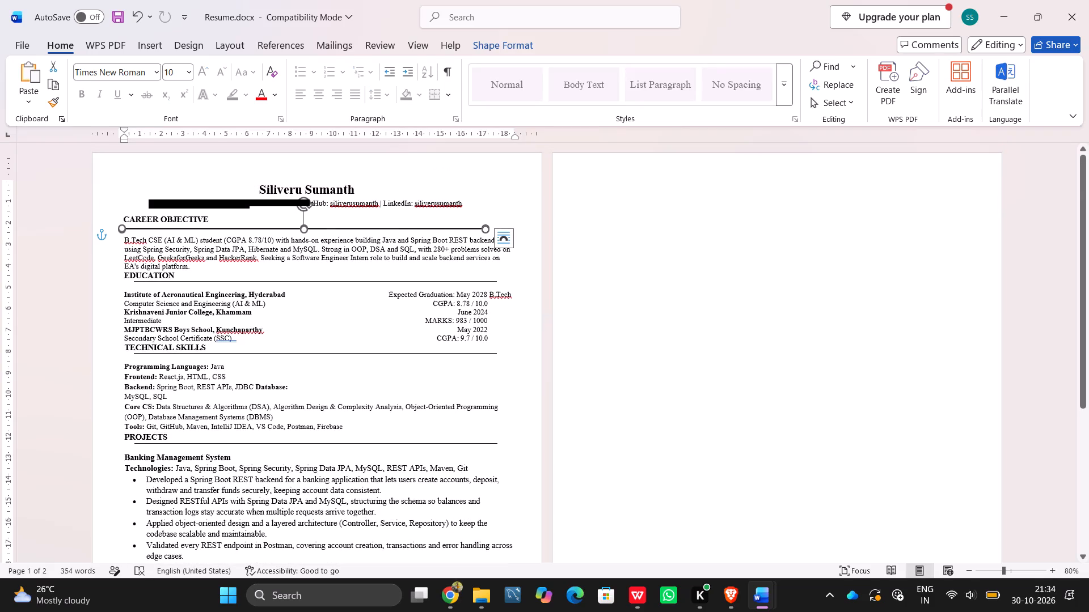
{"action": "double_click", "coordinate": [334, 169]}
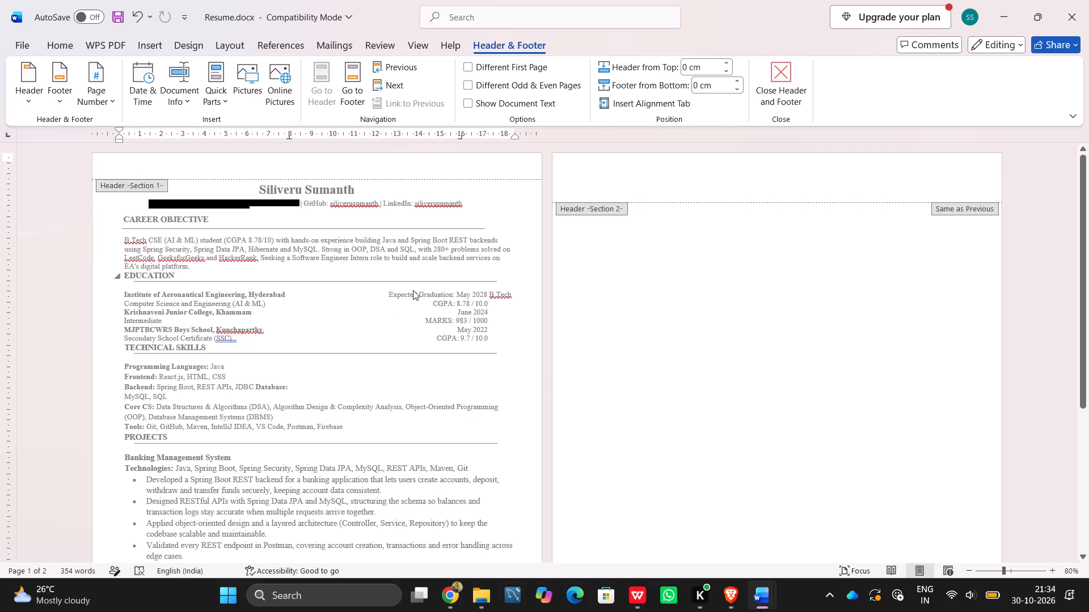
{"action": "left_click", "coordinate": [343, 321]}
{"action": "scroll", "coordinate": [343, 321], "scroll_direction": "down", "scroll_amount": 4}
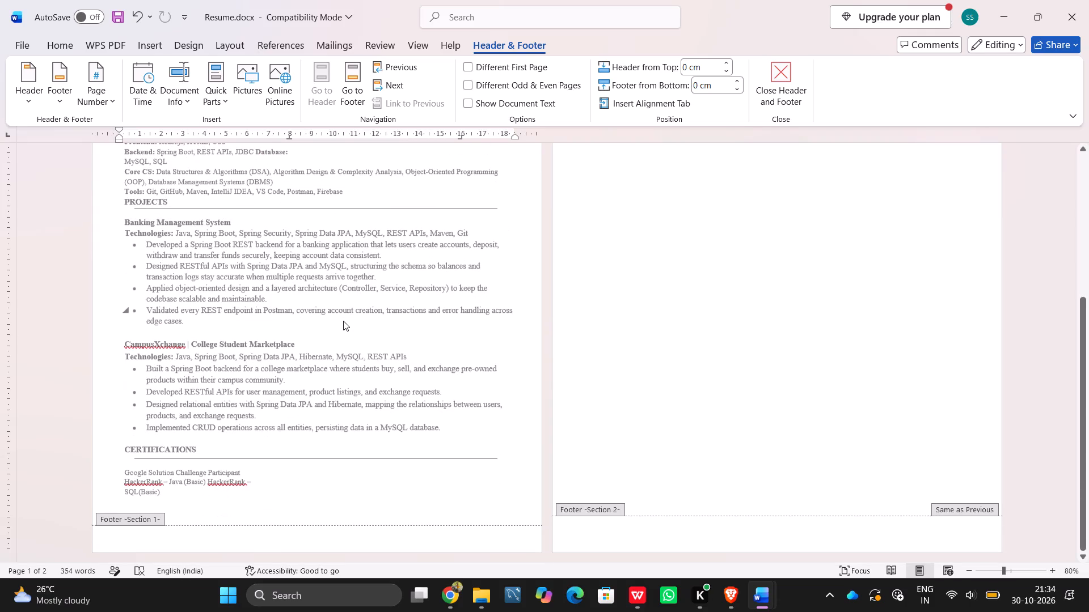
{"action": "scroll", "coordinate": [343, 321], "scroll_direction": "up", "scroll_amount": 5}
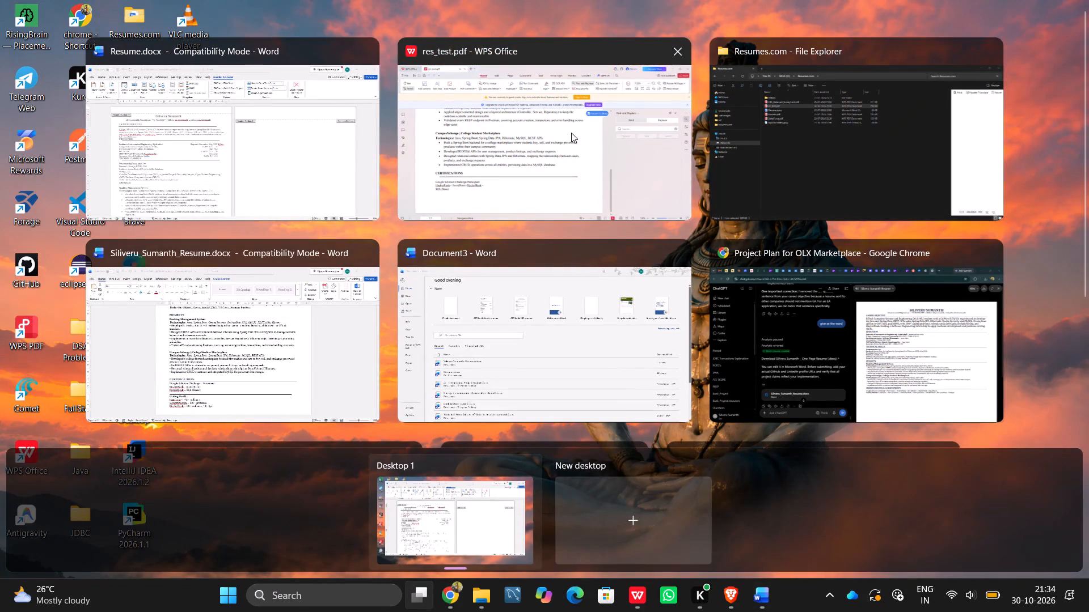
Switch to the other Word resume, with the Coding Profiles section, and examine its layout, section lines and text alignment.
{"action": "left_click", "coordinate": [263, 307]}
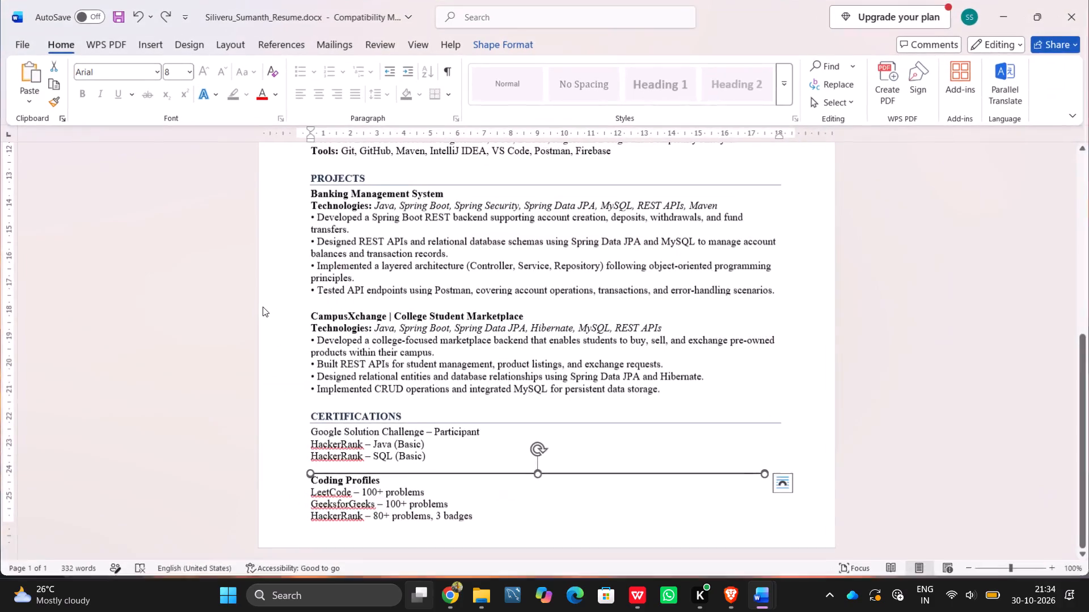
{"action": "scroll", "coordinate": [385, 304], "scroll_direction": "up", "scroll_amount": 4}
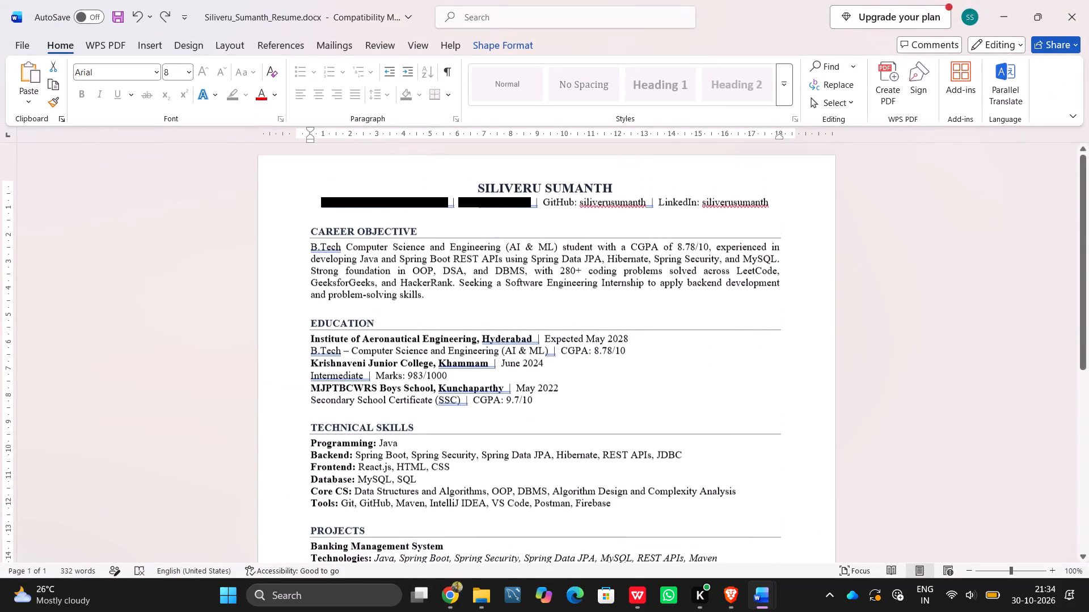
{"action": "scroll", "coordinate": [385, 304], "scroll_direction": "down", "scroll_amount": 10}
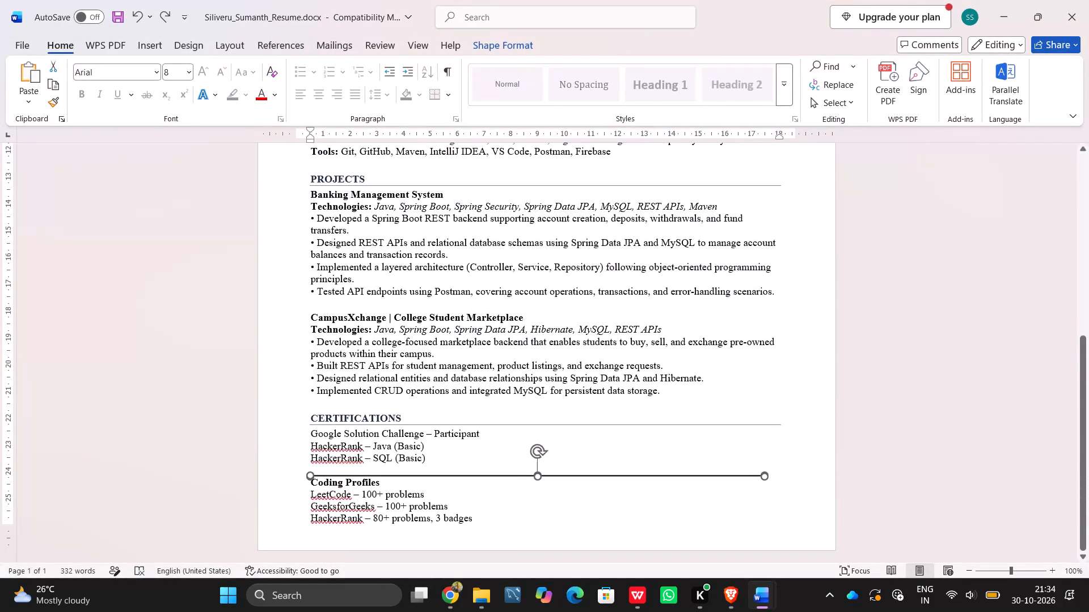
{"action": "scroll", "coordinate": [385, 304], "scroll_direction": "up", "scroll_amount": 2}
{"action": "scroll", "coordinate": [385, 304], "scroll_direction": "down", "scroll_amount": 5}
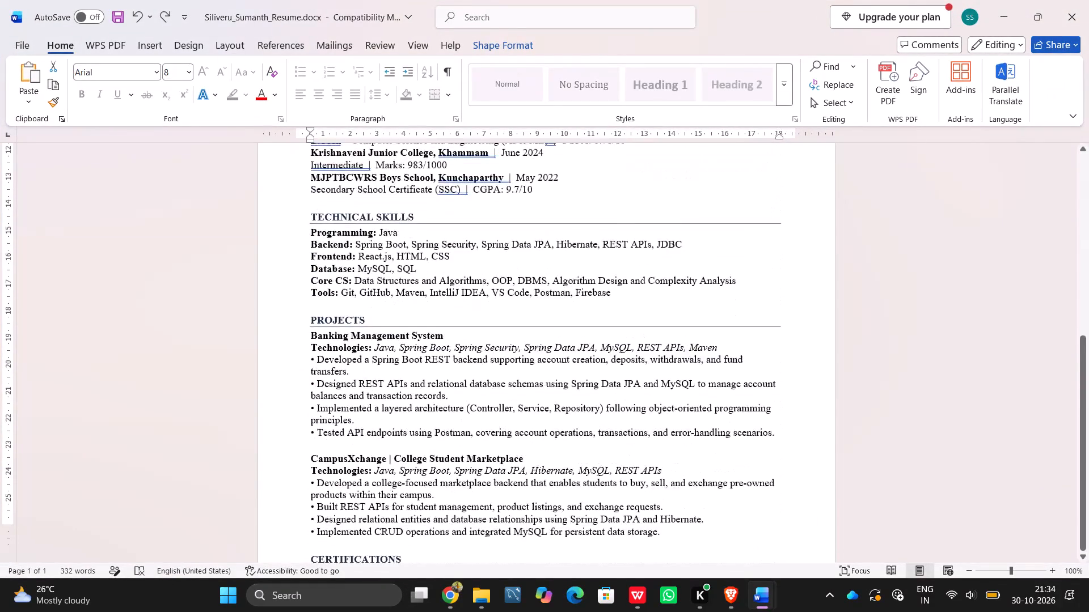
Switch back to Resume.docx and leave header editing to return to the body text.
{"action": "left_click", "coordinate": [506, 148]}
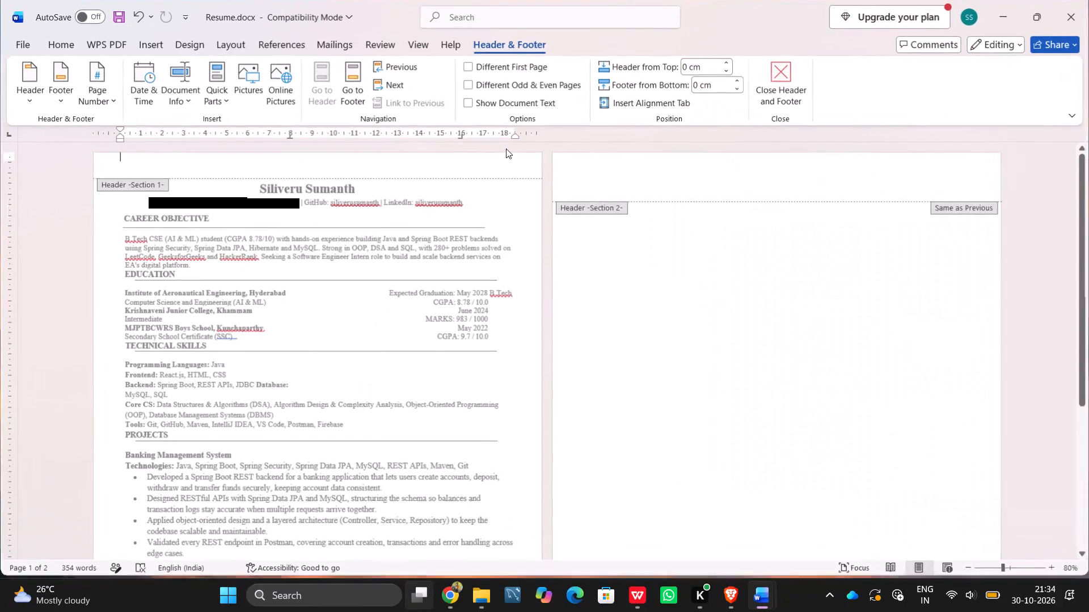
{"action": "left_click", "coordinate": [323, 288]}
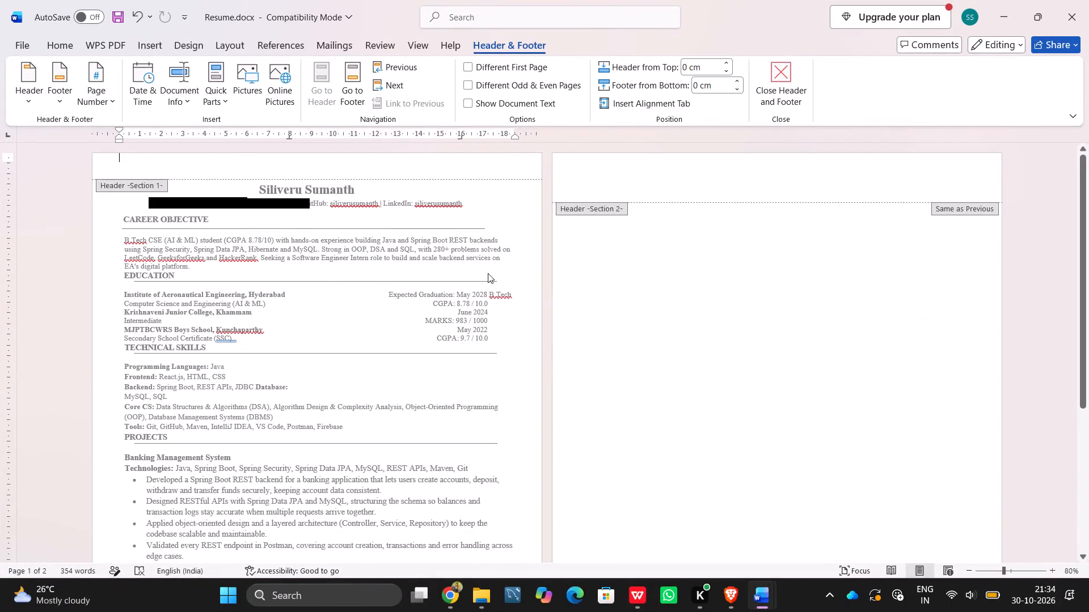
{"action": "left_click", "coordinate": [599, 349]}
{"action": "key", "text": "Escape"}
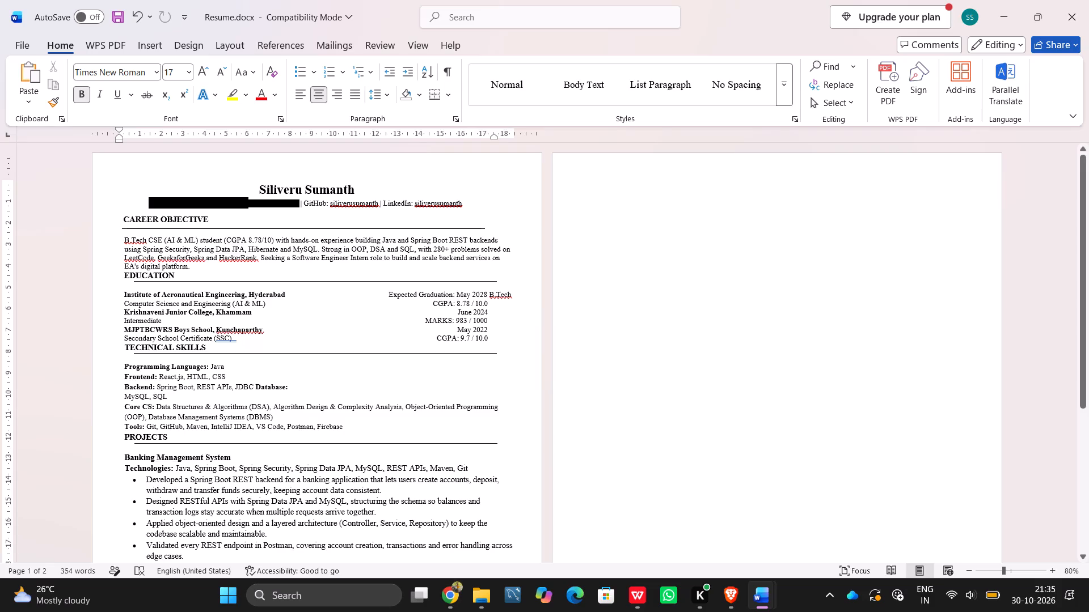
Shift the horizontal line under Education left to start level with the heading text.
{"action": "left_click_drag", "start_coordinate": [264, 281], "coordinate": [255, 281]}
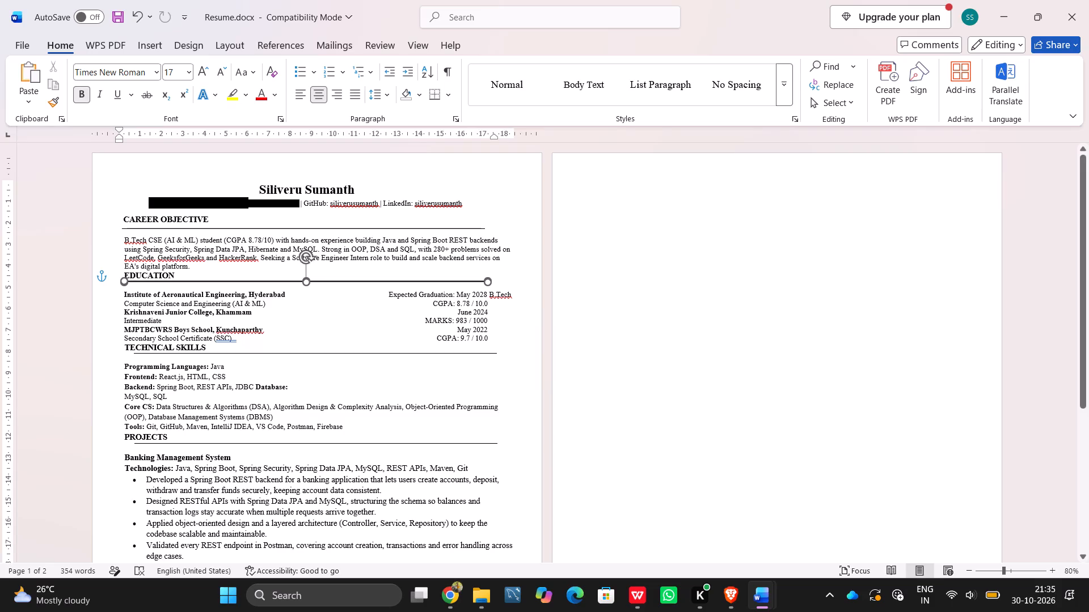
{"action": "left_click_drag", "start_coordinate": [255, 281], "coordinate": [256, 281]}
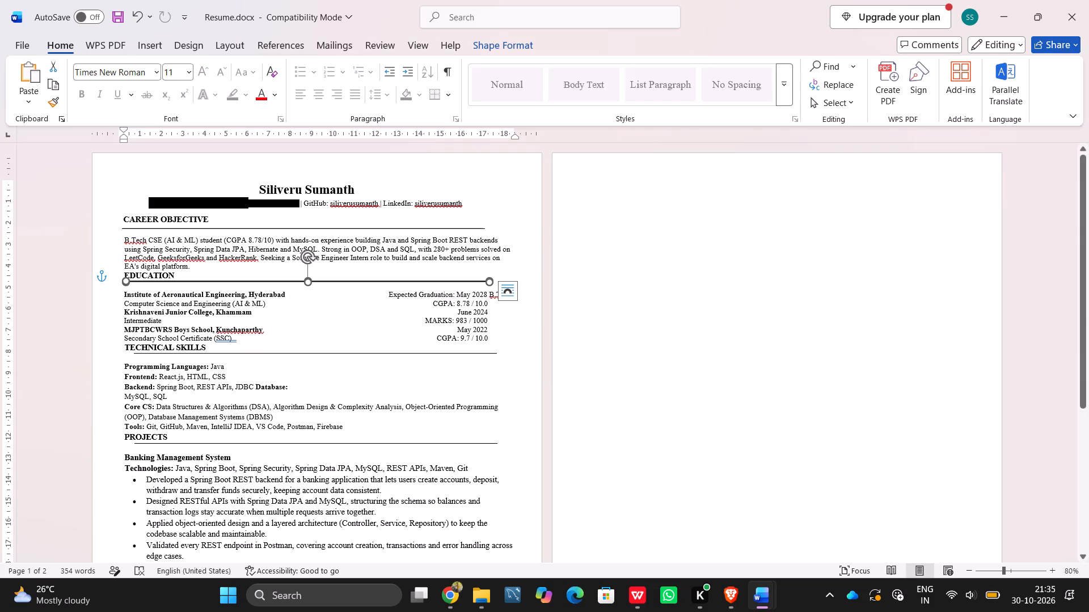
{"action": "left_click", "coordinate": [542, 236]}
{"action": "left_click", "coordinate": [514, 272]}
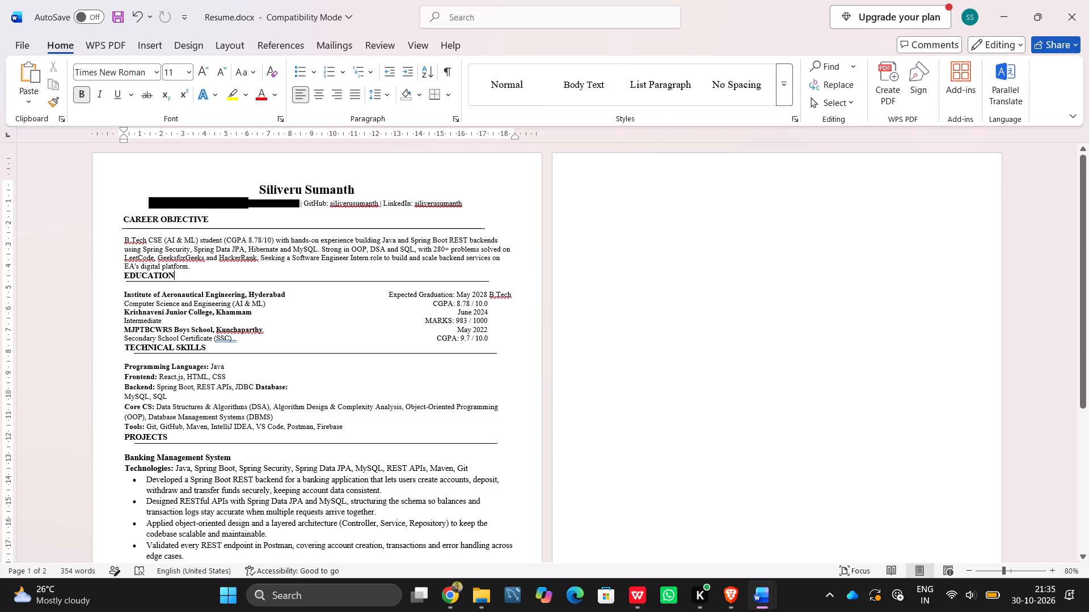
{"action": "left_click", "coordinate": [372, 305]}
Select the entire resume and move its left indent inward to about 0.25 cm on the ruler.
{"action": "key", "text": "ctrl+a"}
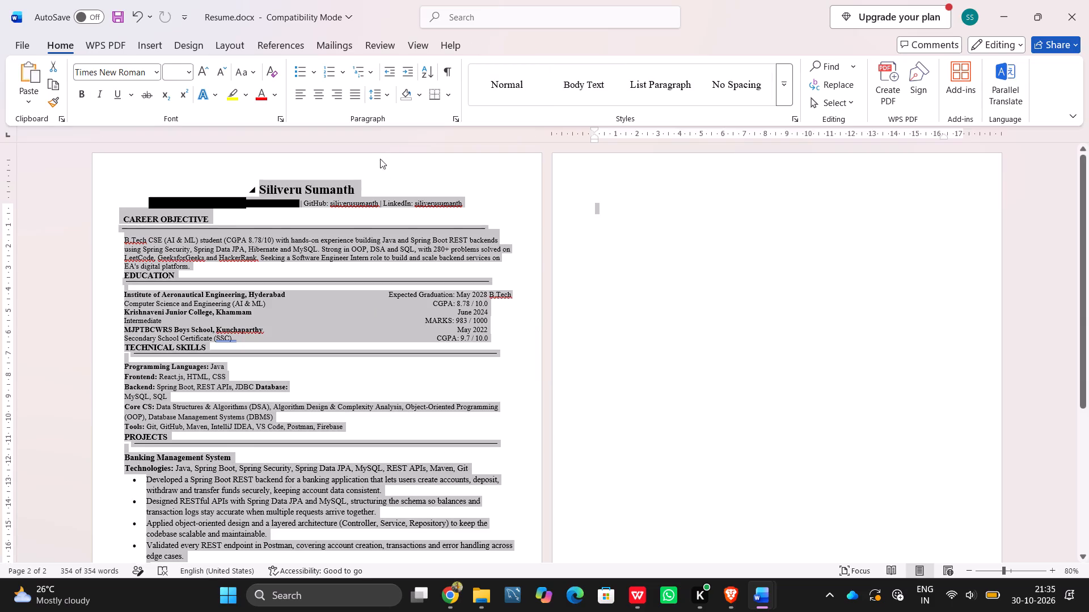
{"action": "scroll", "coordinate": [521, 193], "scroll_direction": "up", "scroll_amount": 5, "text": "ctrl"}
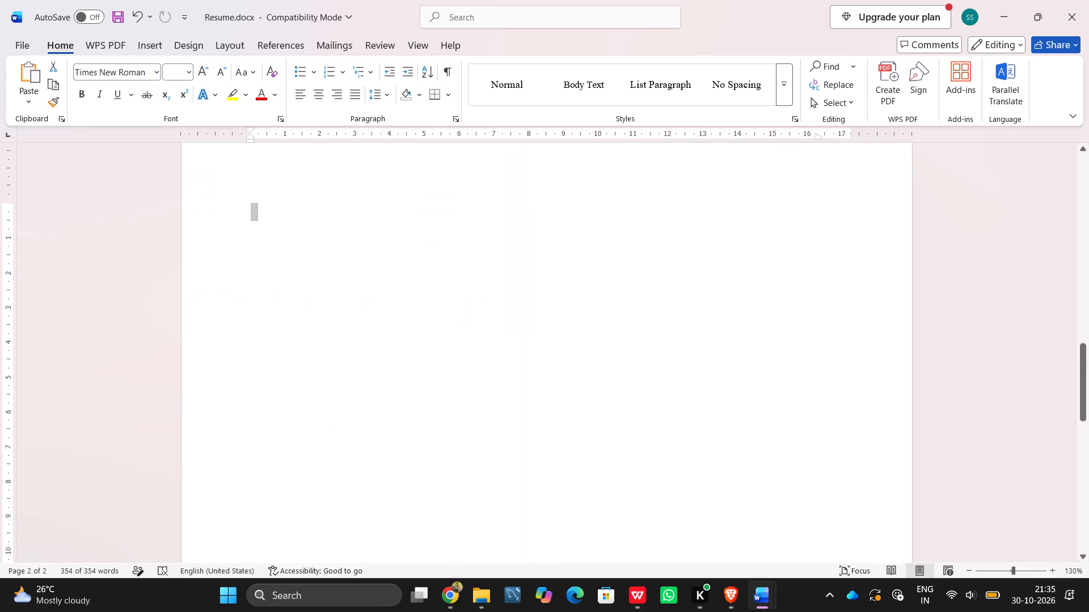
{"action": "scroll", "coordinate": [492, 284], "scroll_direction": "up", "scroll_amount": 5}
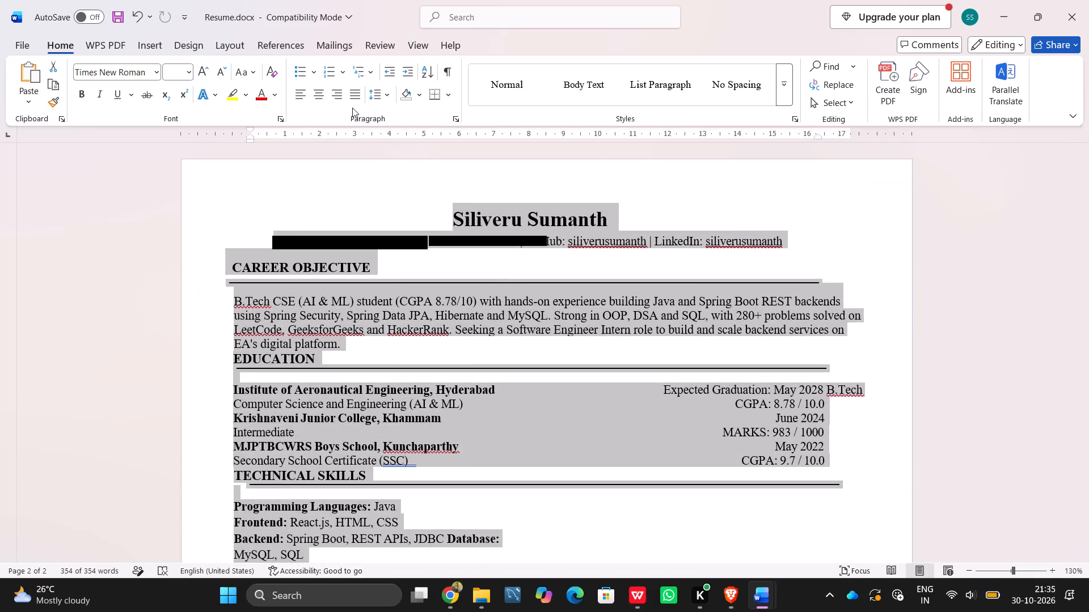
{"action": "left_click_drag", "start_coordinate": [251, 137], "coordinate": [259, 138]}
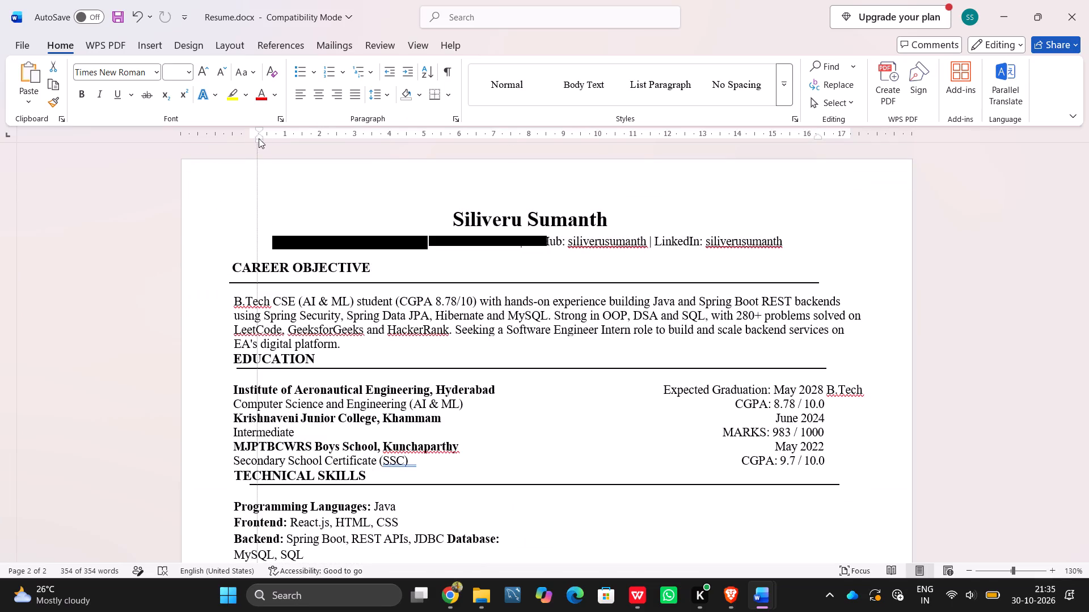
{"action": "left_click_drag", "start_coordinate": [259, 138], "coordinate": [259, 142]}
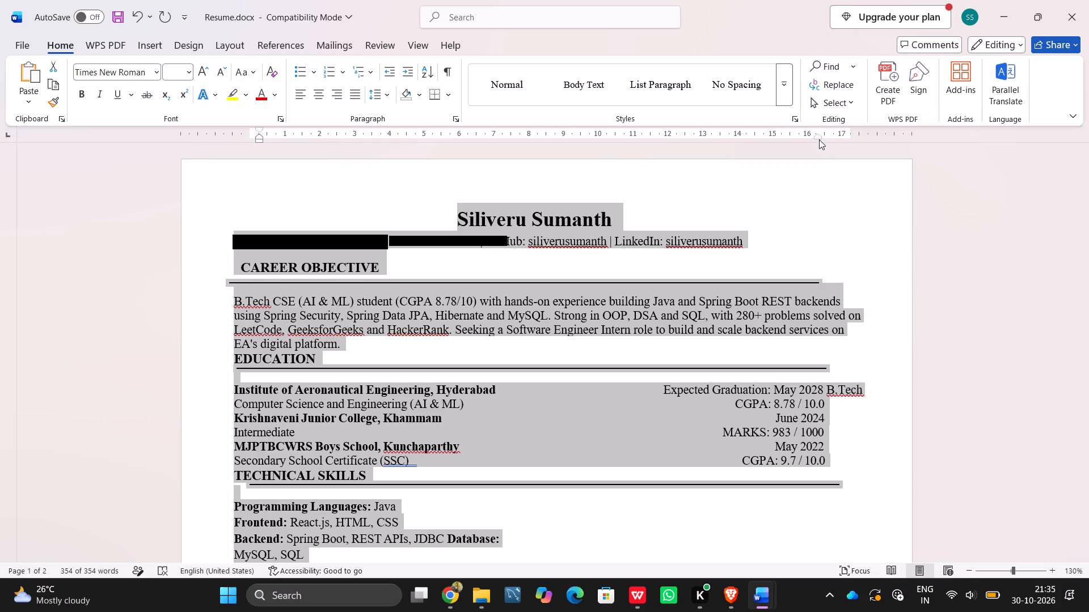
Adjust the right indent of the whole selected resume, trying about 14 cm and settling at about 16.3 cm on the ruler.
{"action": "left_click_drag", "start_coordinate": [819, 139], "coordinate": [807, 141]}
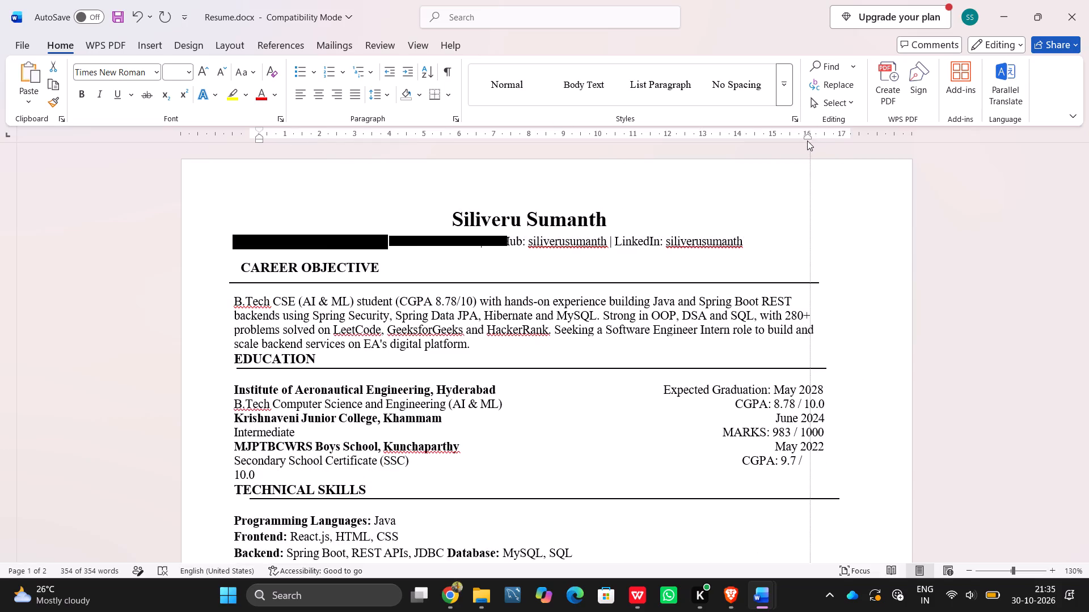
{"action": "left_click_drag", "start_coordinate": [807, 141], "coordinate": [786, 144]}
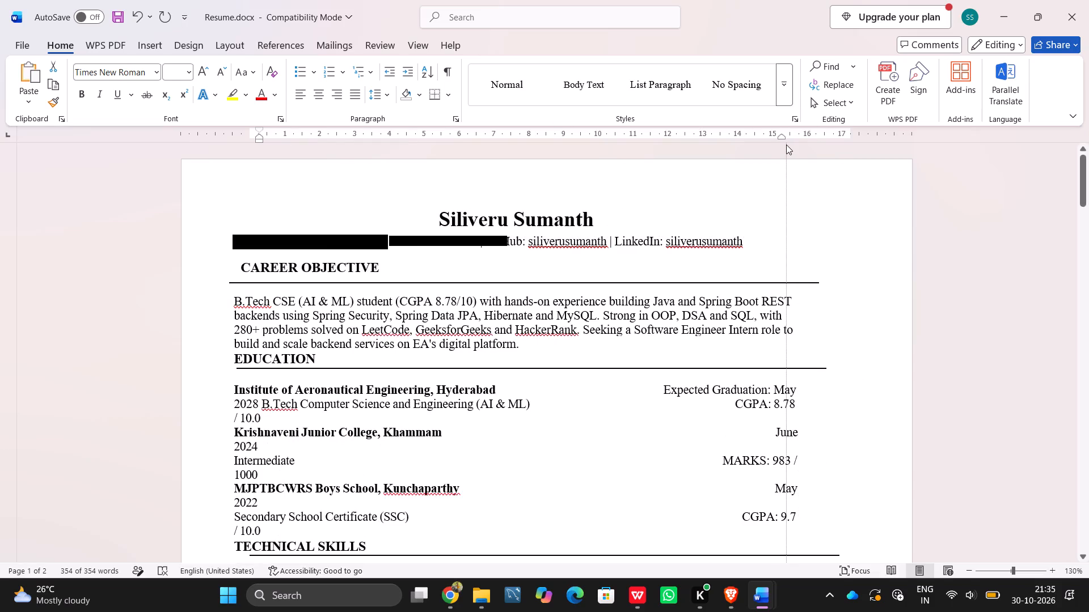
{"action": "left_click_drag", "start_coordinate": [786, 144], "coordinate": [740, 149]}
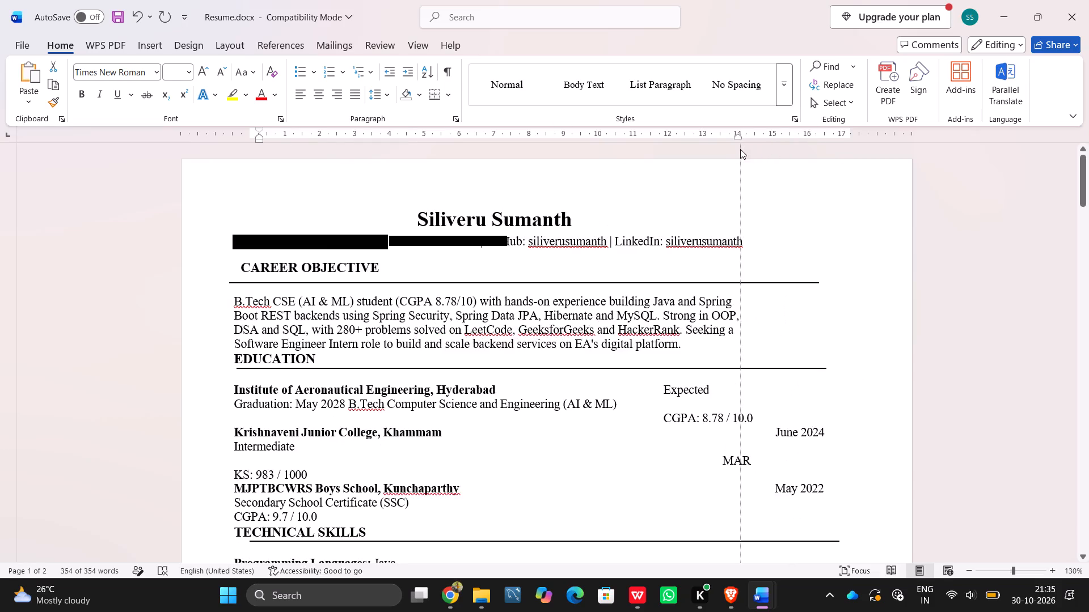
{"action": "left_click_drag", "start_coordinate": [740, 149], "coordinate": [818, 149]}
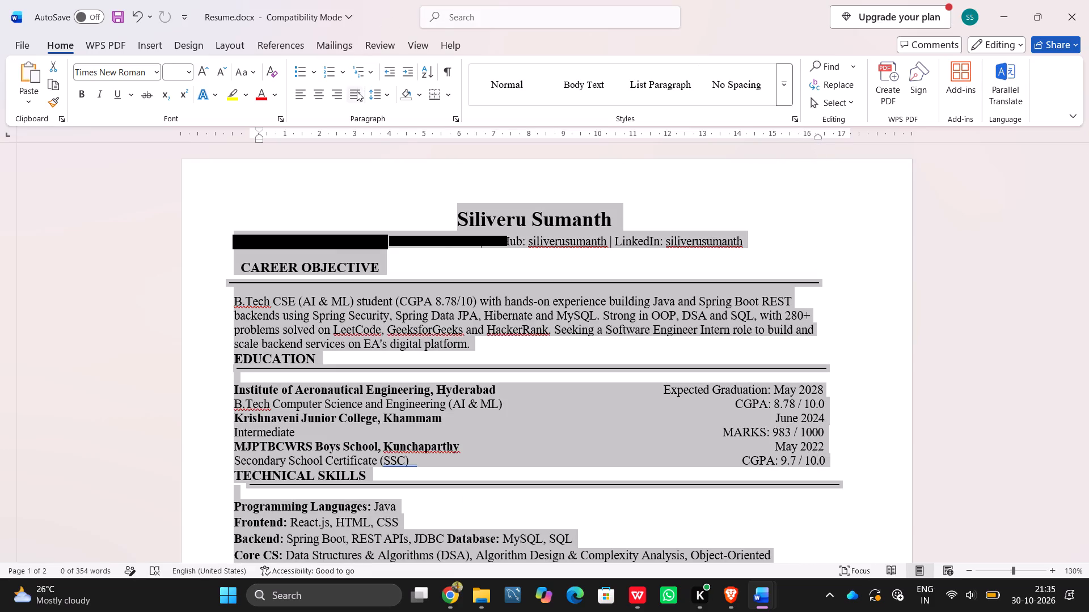
Justify all the selected resume text.
{"action": "left_click", "coordinate": [356, 92]}
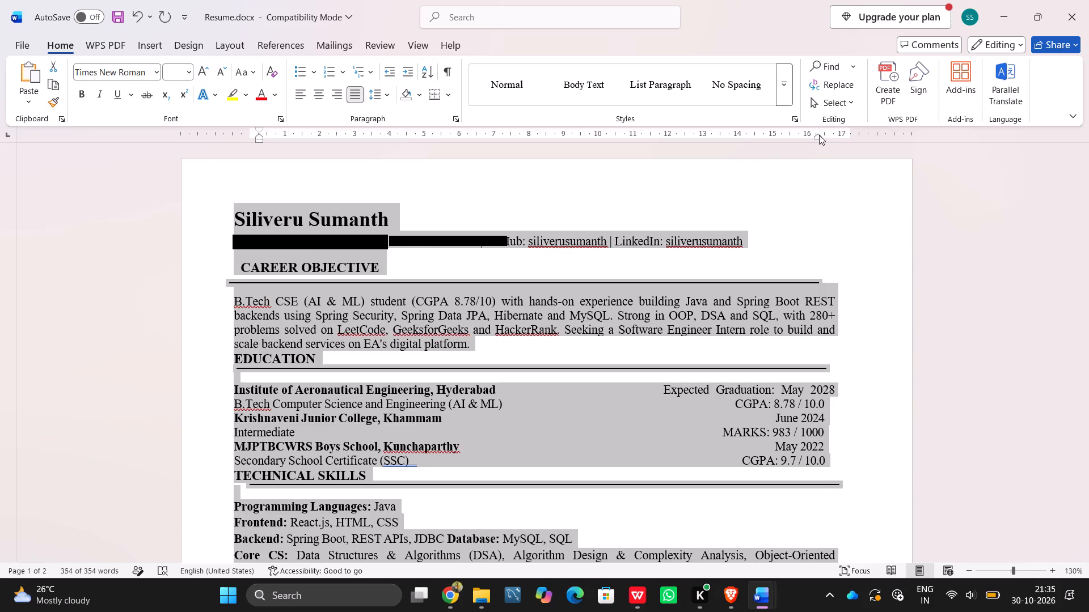
Move the right indent of the whole selected resume inward to about 15.8 cm on the ruler.
{"action": "left_click_drag", "start_coordinate": [819, 135], "coordinate": [808, 137]}
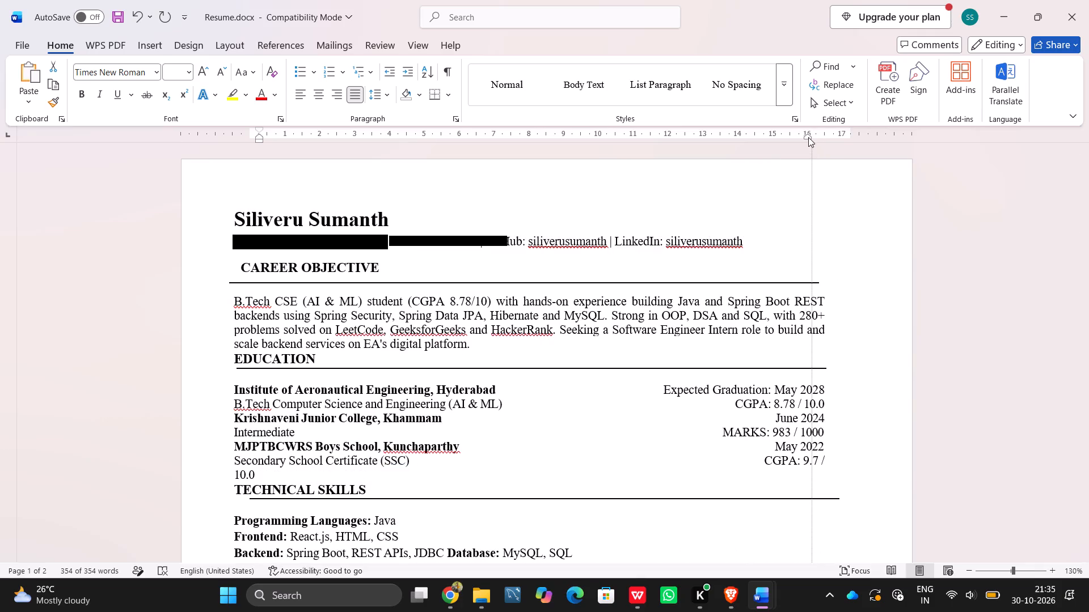
{"action": "left_click_drag", "start_coordinate": [808, 137], "coordinate": [803, 139]}
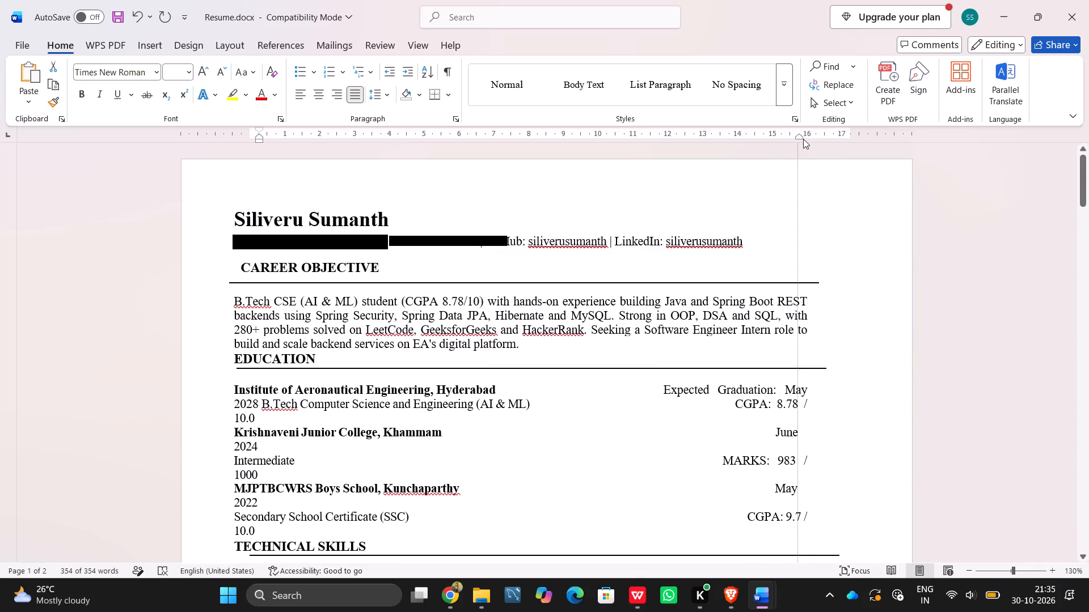
{"action": "left_click_drag", "start_coordinate": [803, 139], "coordinate": [801, 139]}
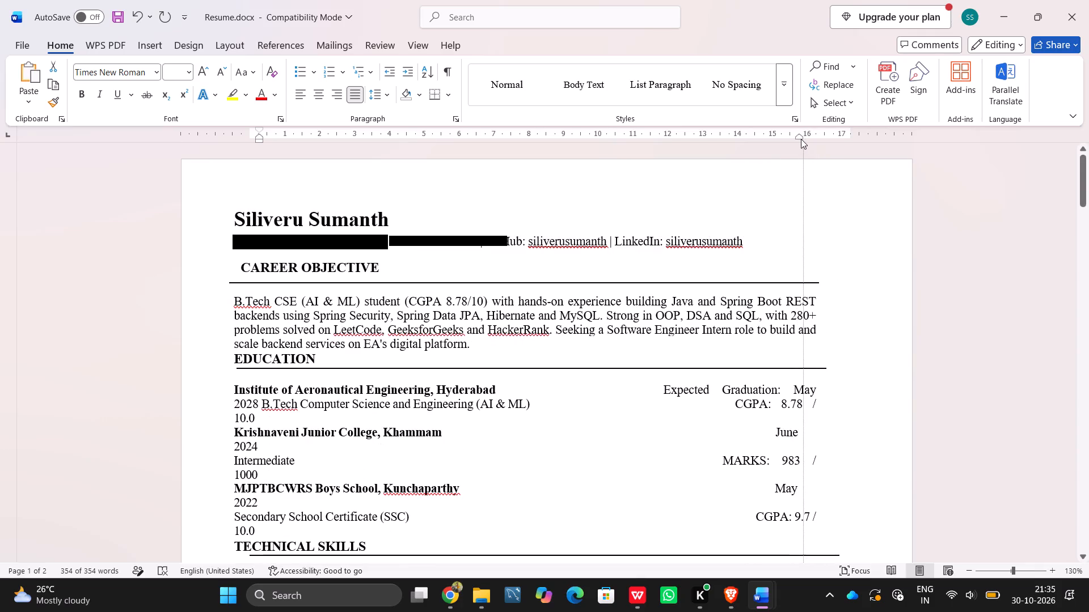
{"action": "left_click_drag", "start_coordinate": [801, 139], "coordinate": [801, 139]}
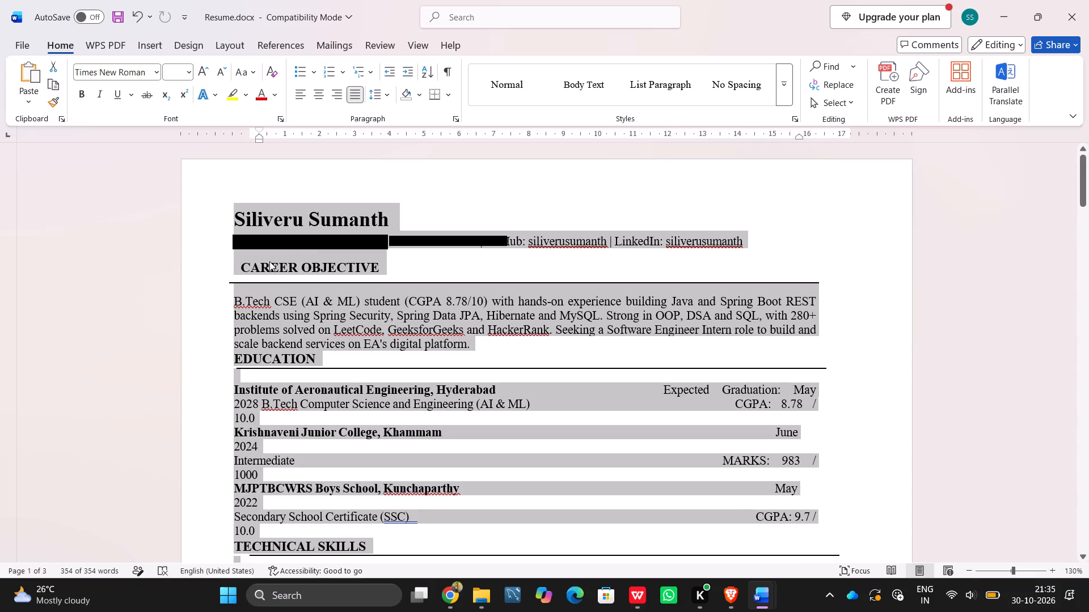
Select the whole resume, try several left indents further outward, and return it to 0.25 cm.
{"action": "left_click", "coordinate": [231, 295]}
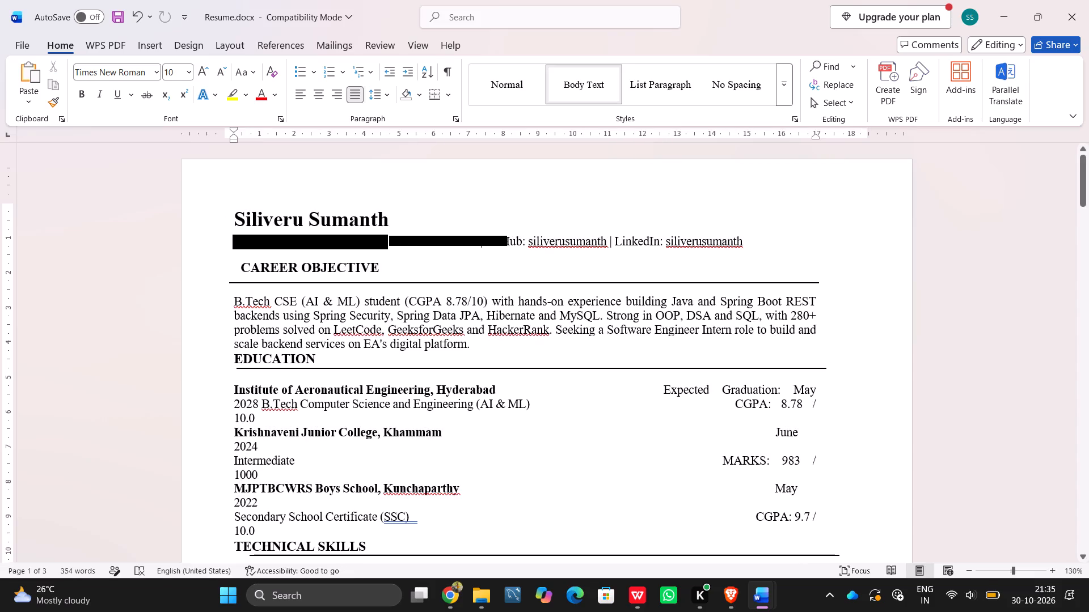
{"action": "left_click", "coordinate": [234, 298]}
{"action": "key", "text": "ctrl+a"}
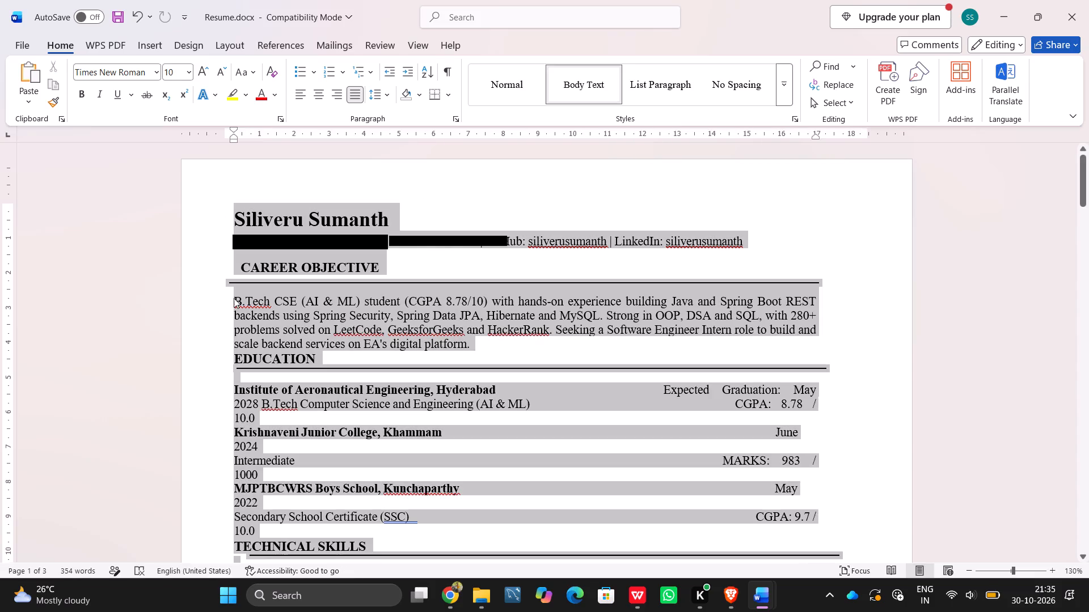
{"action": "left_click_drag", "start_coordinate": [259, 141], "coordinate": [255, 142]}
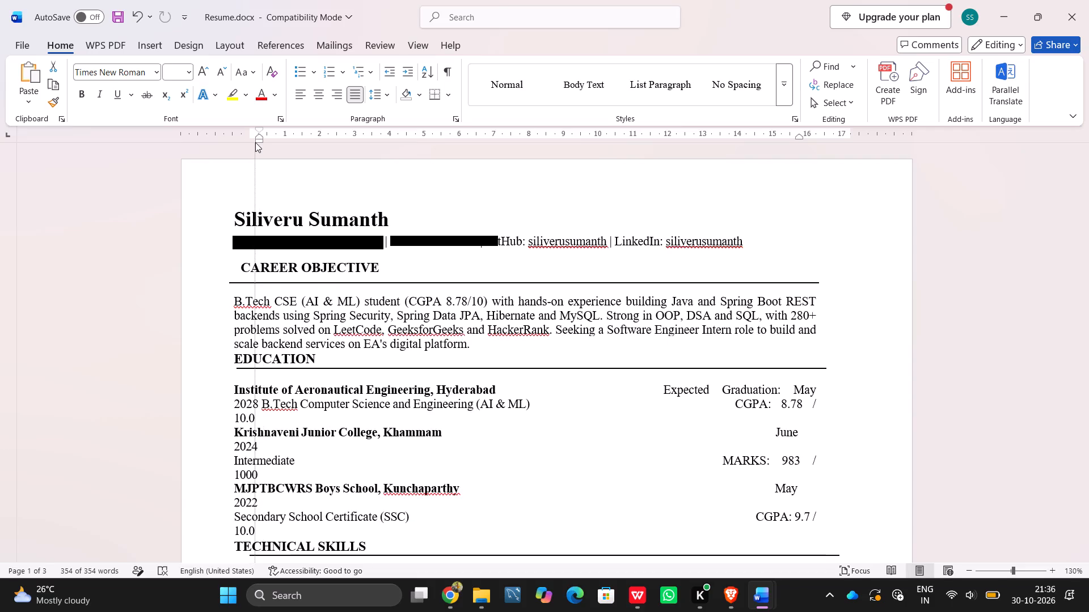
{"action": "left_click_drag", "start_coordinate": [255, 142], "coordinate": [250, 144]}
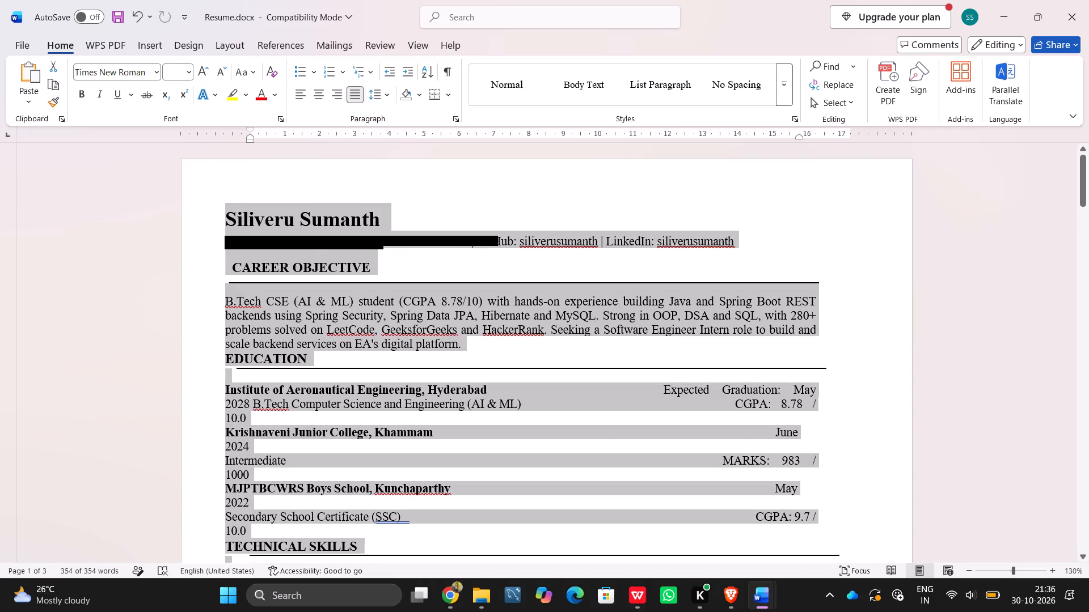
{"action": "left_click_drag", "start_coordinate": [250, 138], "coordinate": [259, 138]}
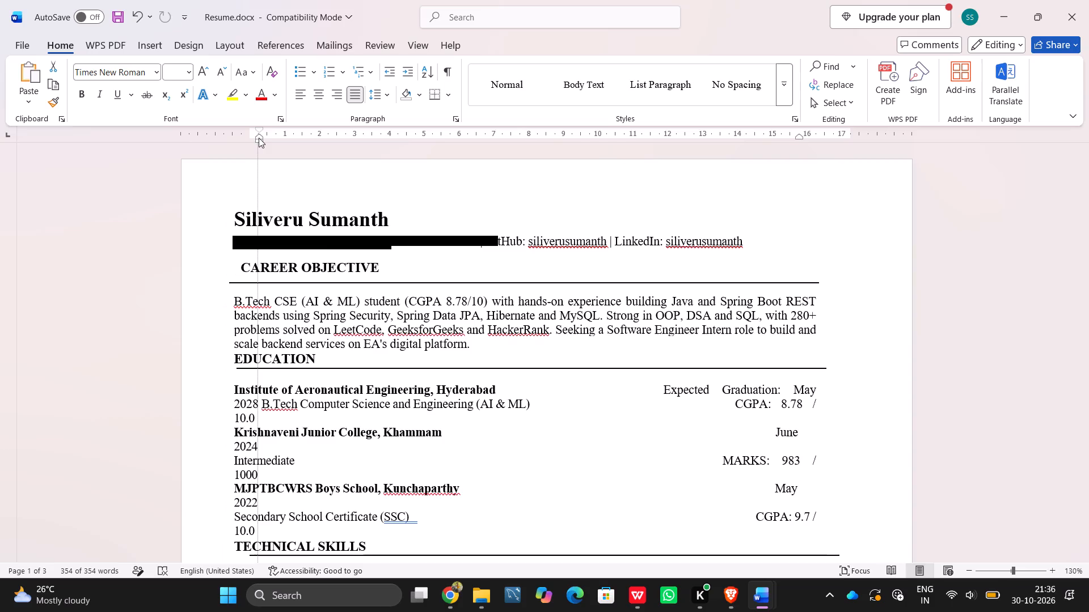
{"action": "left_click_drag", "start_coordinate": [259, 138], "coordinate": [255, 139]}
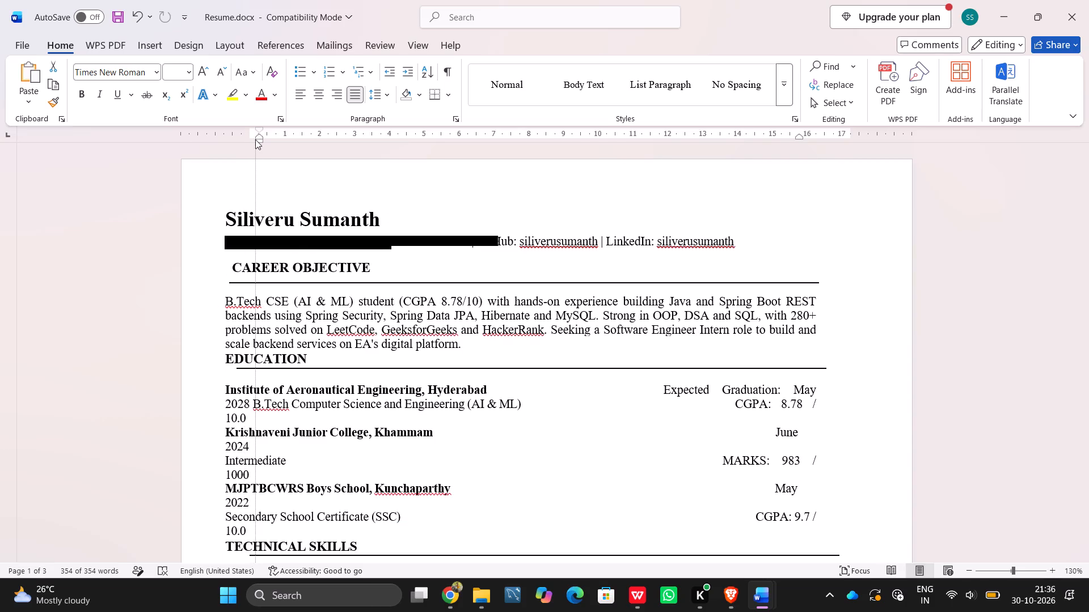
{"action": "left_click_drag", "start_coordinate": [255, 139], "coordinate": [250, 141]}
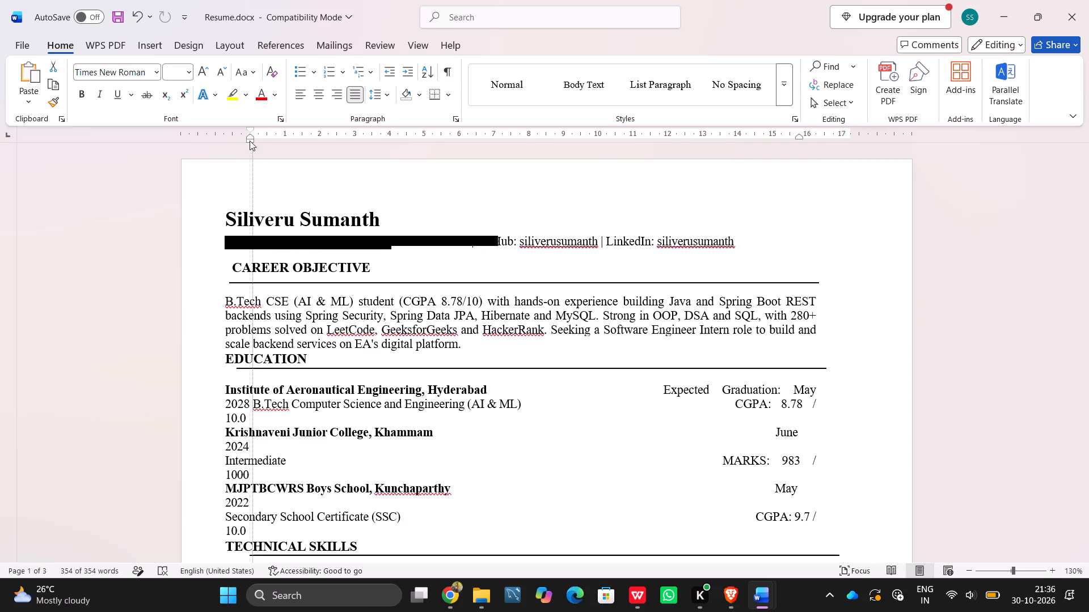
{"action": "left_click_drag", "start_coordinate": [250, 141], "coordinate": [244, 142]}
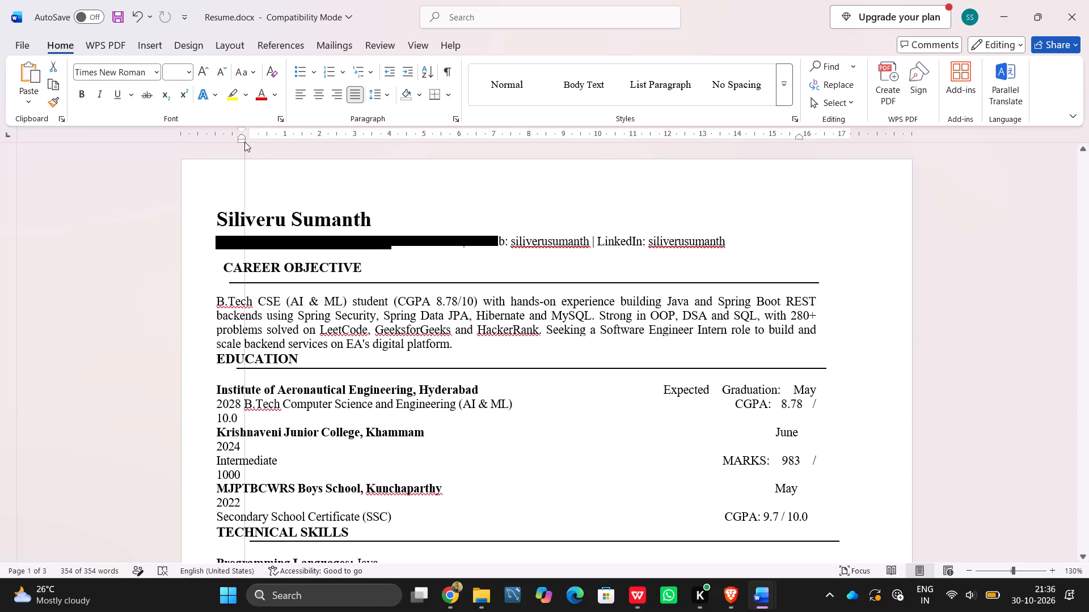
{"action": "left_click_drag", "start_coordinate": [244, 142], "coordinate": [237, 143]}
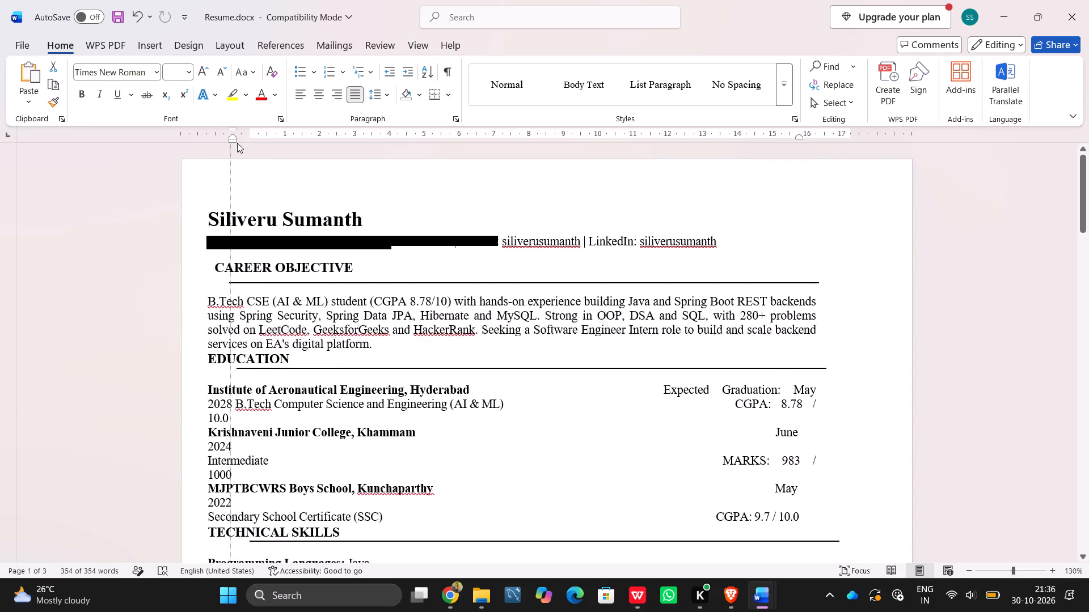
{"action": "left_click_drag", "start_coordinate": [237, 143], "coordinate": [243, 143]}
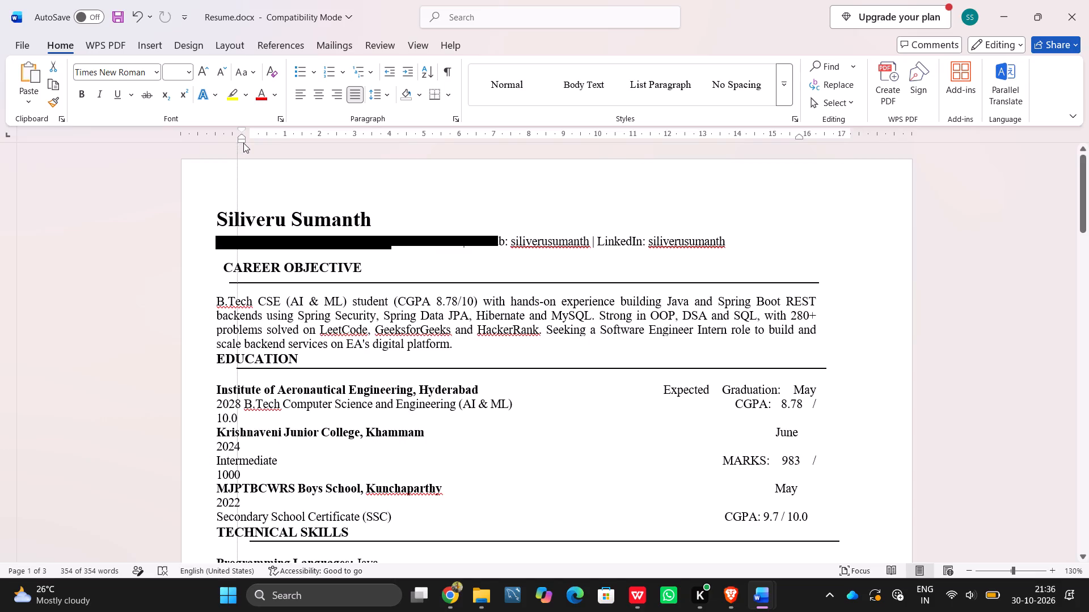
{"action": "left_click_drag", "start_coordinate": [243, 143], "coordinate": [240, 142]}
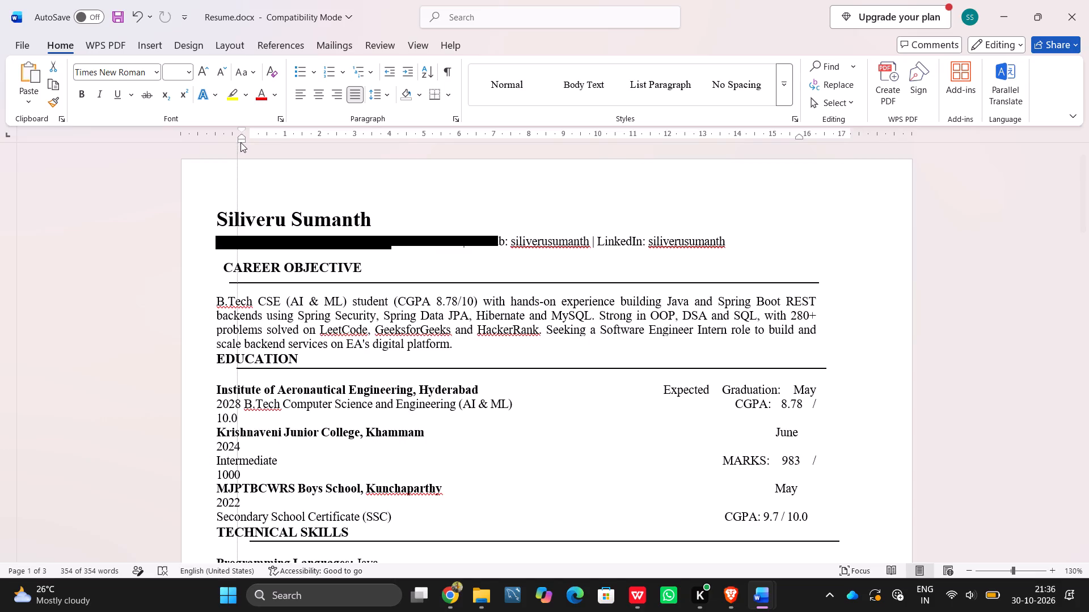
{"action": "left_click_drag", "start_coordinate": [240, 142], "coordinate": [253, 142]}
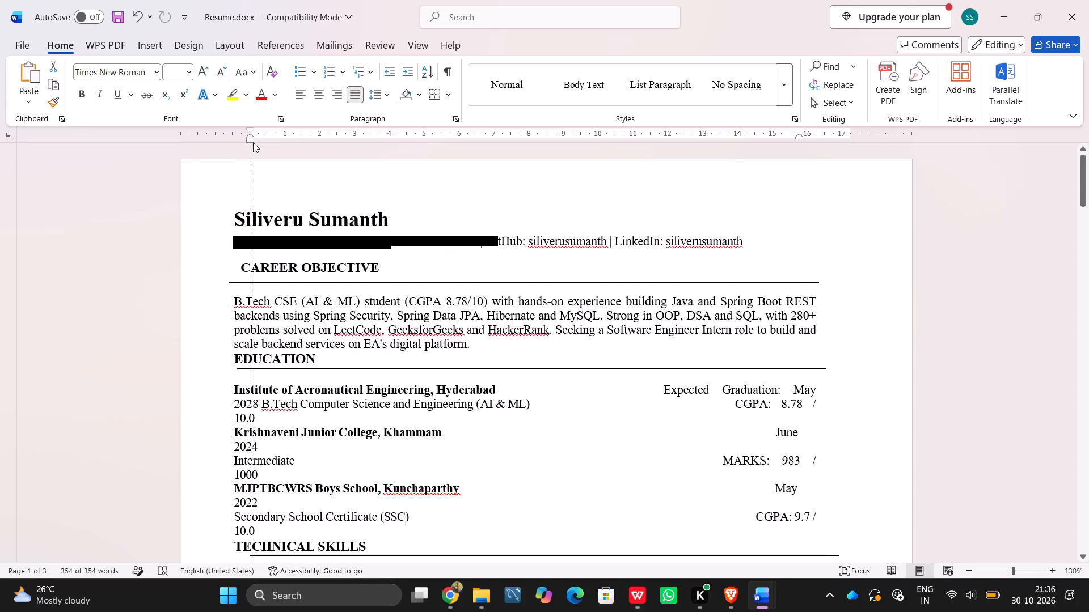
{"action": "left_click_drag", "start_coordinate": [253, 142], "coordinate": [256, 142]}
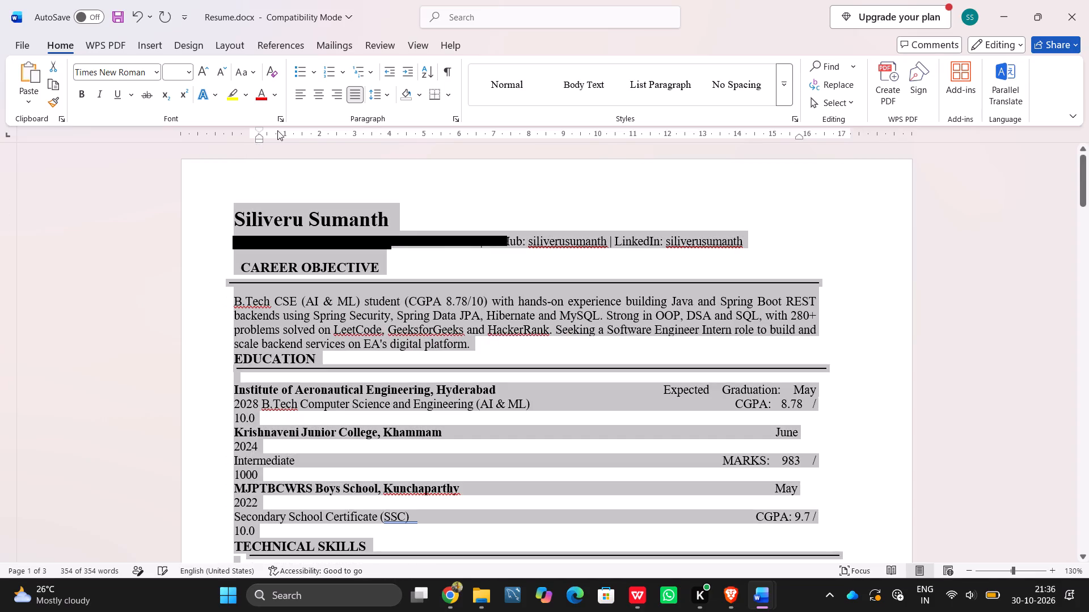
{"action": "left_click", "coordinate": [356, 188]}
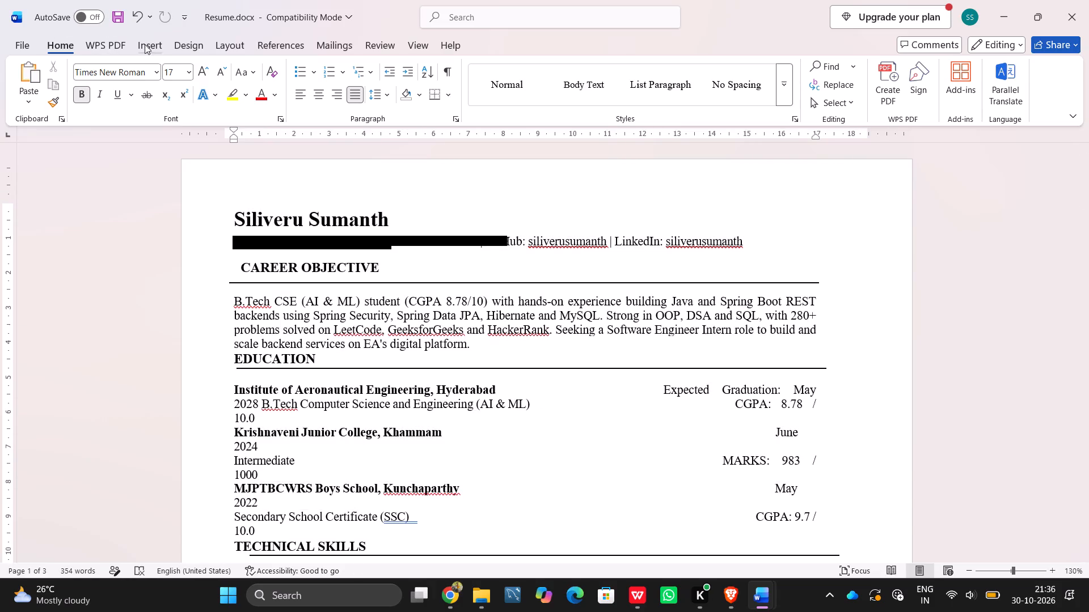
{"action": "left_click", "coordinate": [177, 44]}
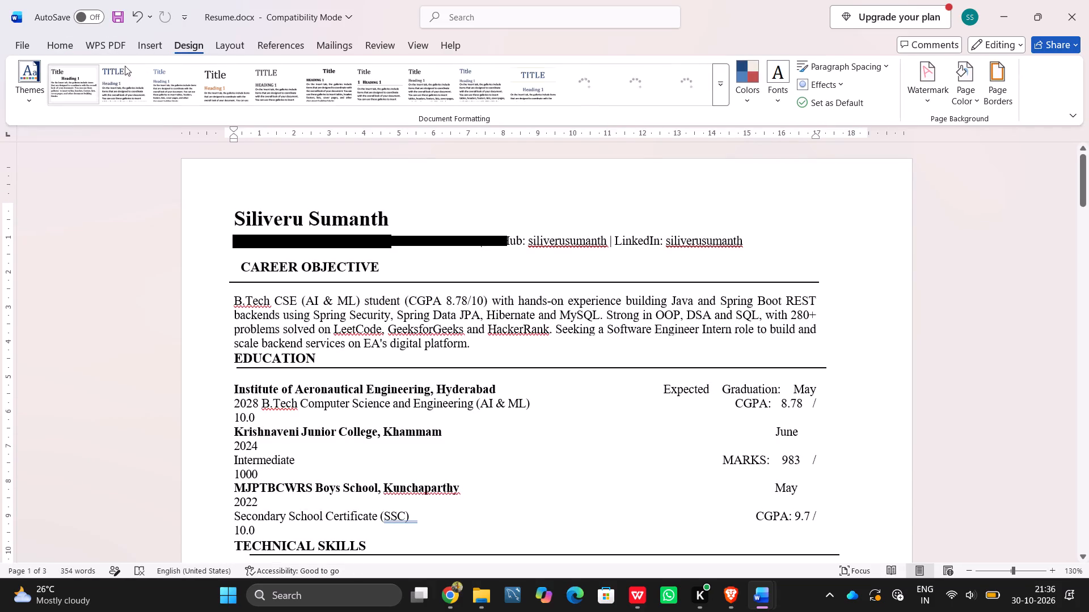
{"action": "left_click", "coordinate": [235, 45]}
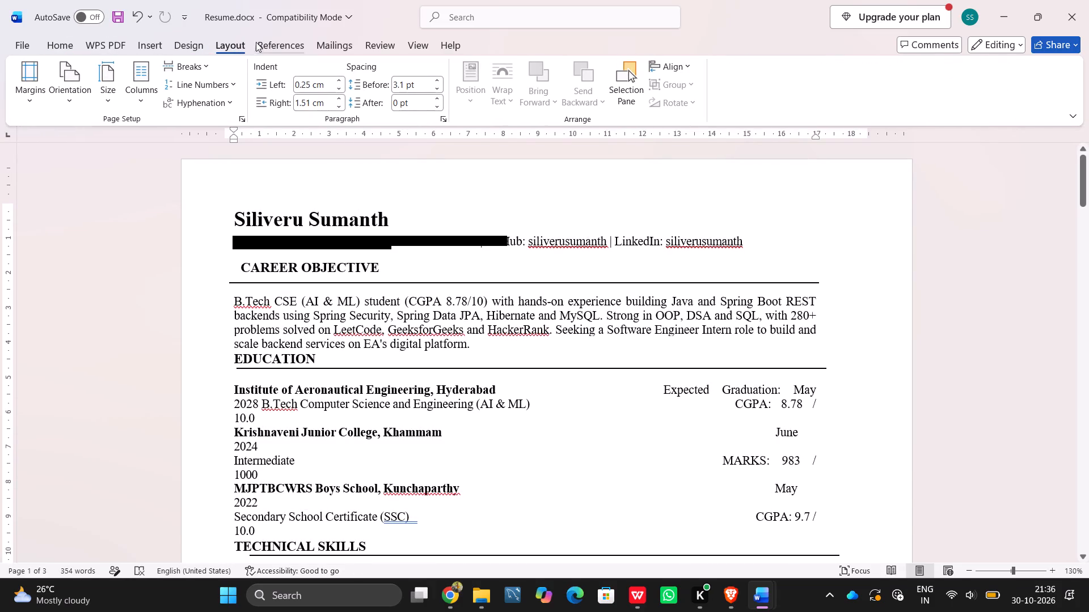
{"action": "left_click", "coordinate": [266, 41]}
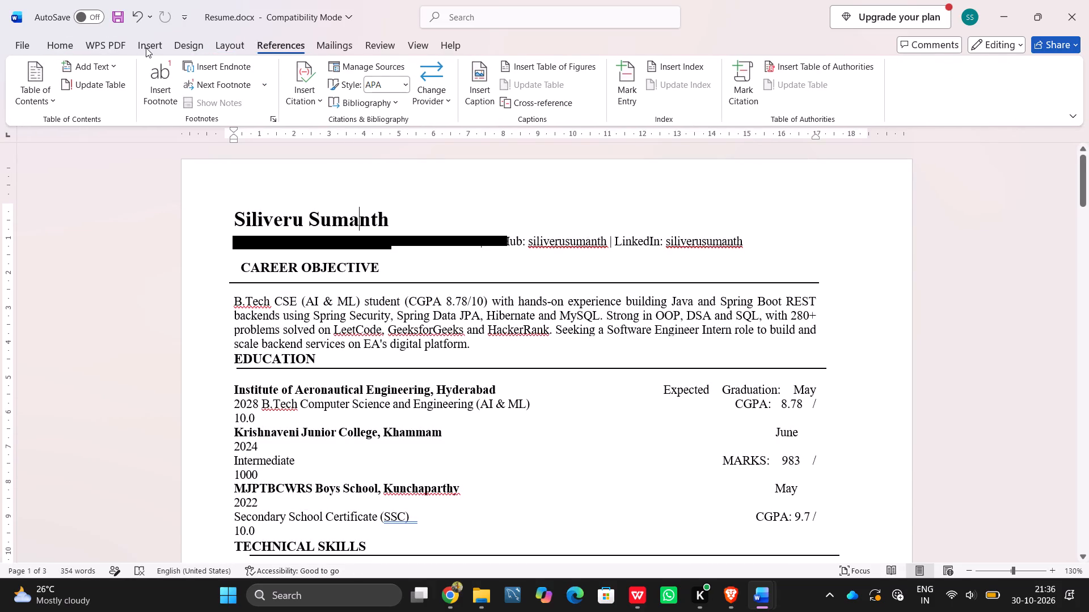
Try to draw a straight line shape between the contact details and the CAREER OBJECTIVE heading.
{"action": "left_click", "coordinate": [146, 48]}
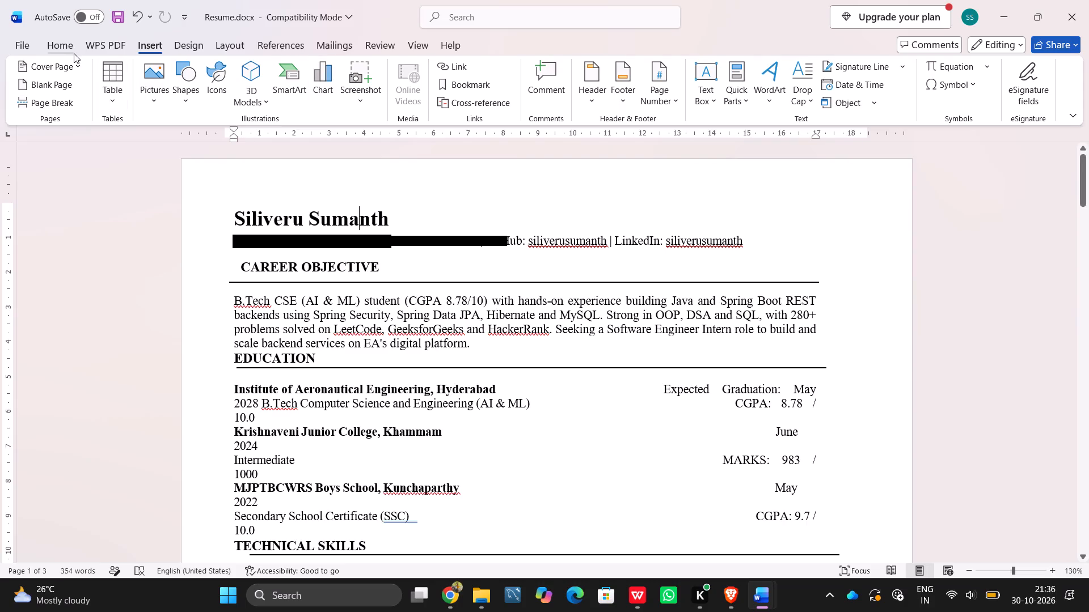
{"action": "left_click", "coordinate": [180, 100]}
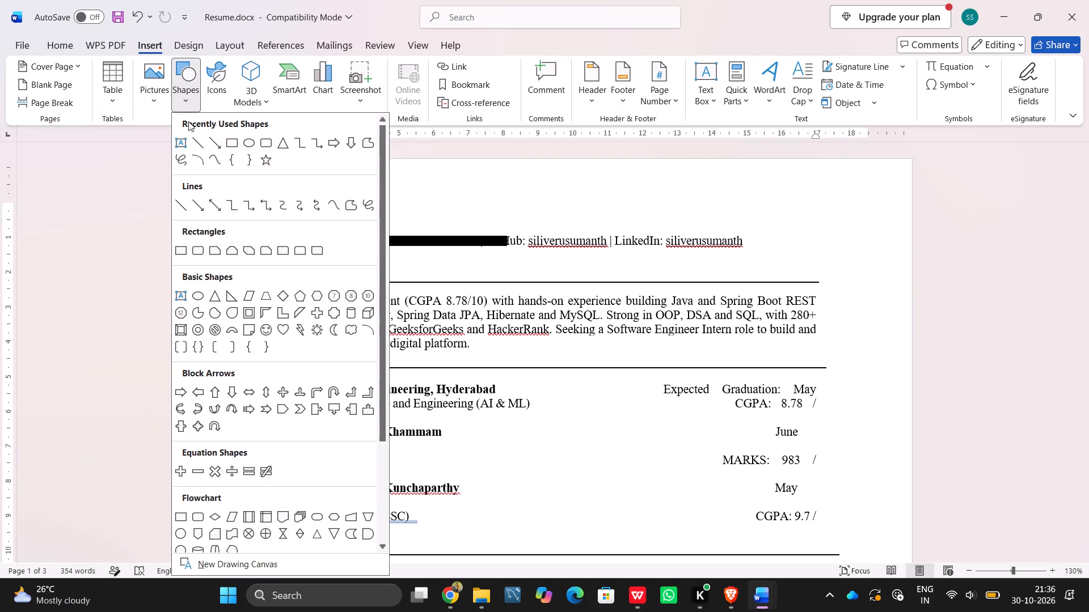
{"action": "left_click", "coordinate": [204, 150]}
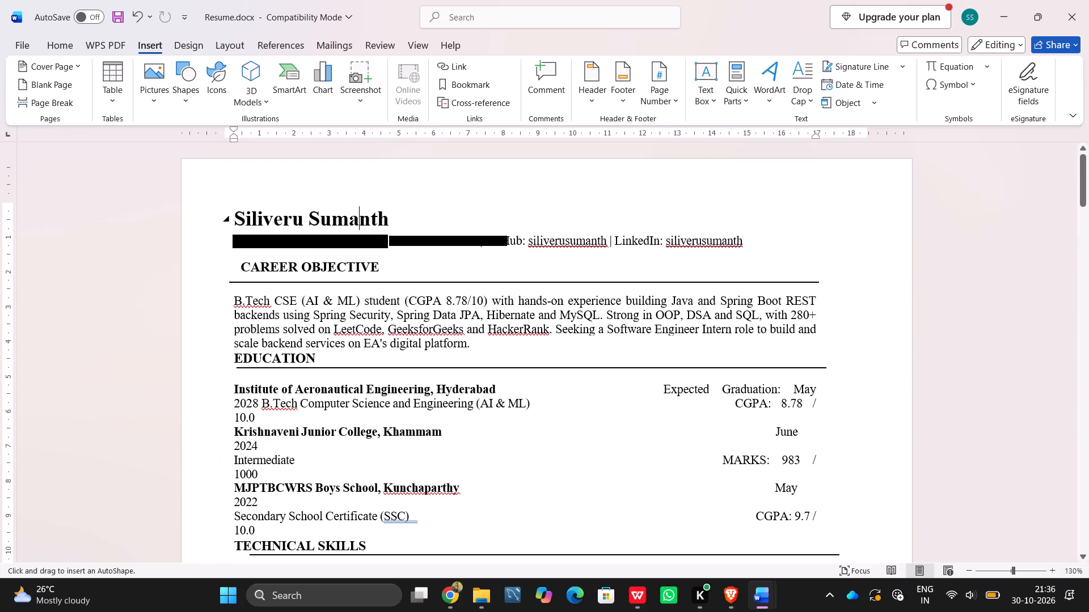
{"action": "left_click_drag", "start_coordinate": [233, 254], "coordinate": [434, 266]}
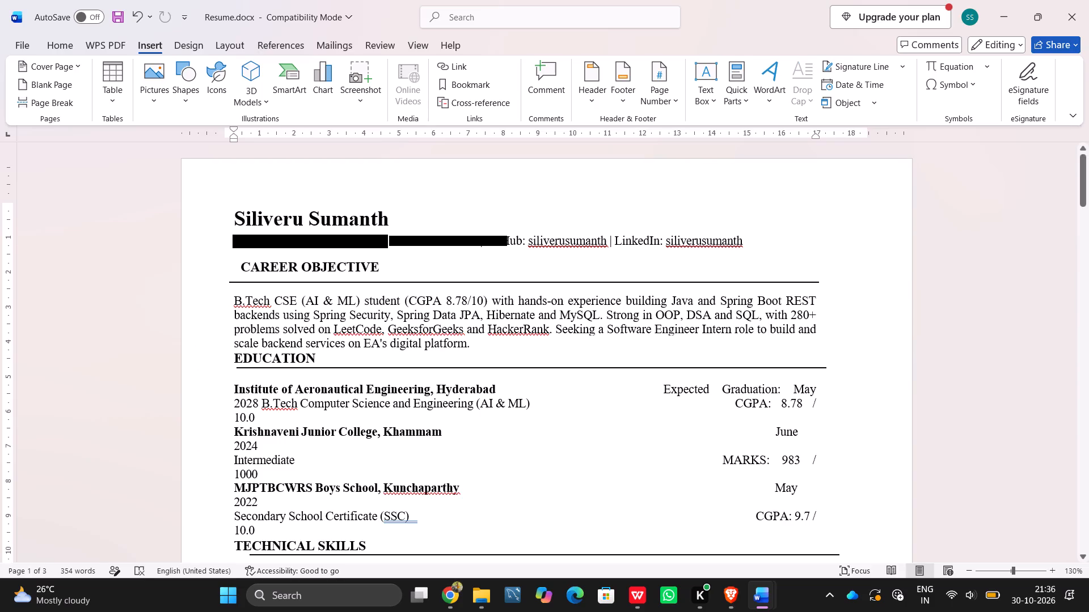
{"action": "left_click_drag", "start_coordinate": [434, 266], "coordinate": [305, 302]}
Draw a nearly horizontal straight line shape about 17.1 cm long near the top of the blank second page.
{"action": "scroll", "coordinate": [238, 393], "scroll_direction": "down", "scroll_amount": 6}
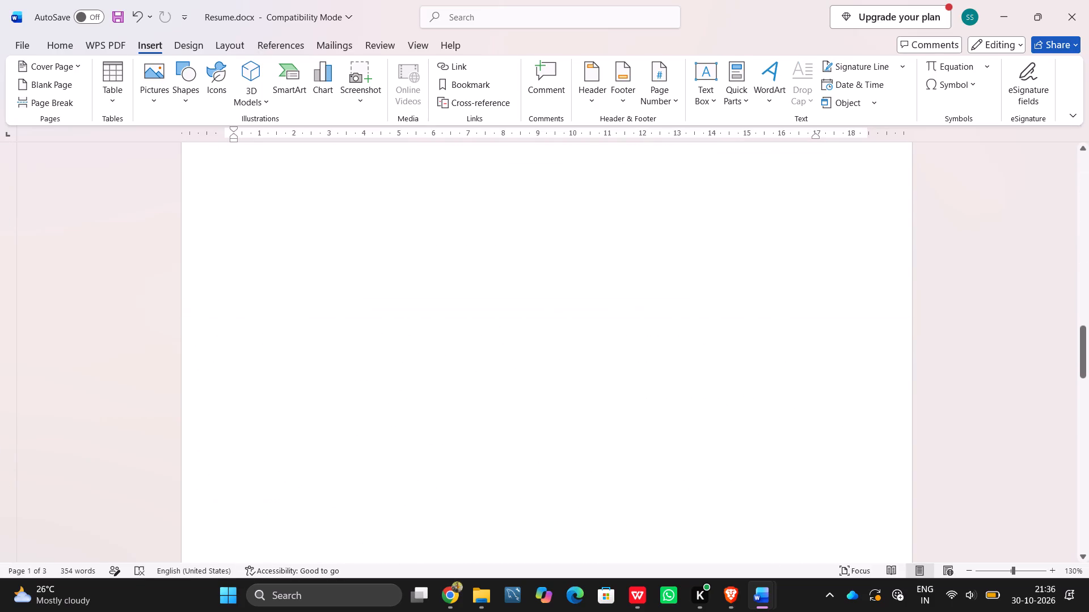
{"action": "scroll", "coordinate": [238, 393], "scroll_direction": "down", "scroll_amount": 1}
{"action": "left_click", "coordinate": [268, 290]}
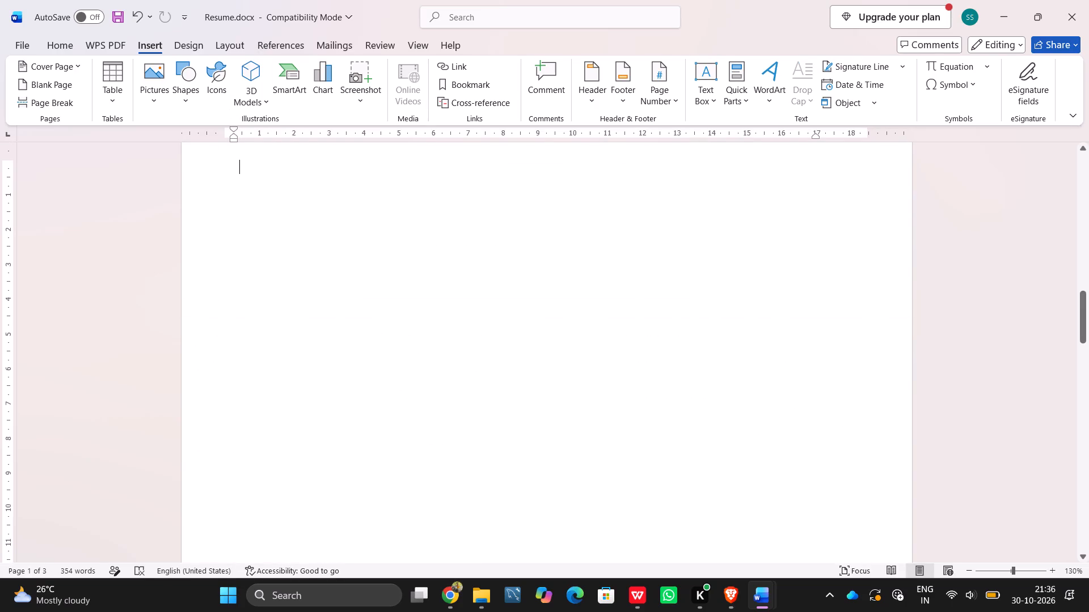
{"action": "left_click", "coordinate": [245, 224]}
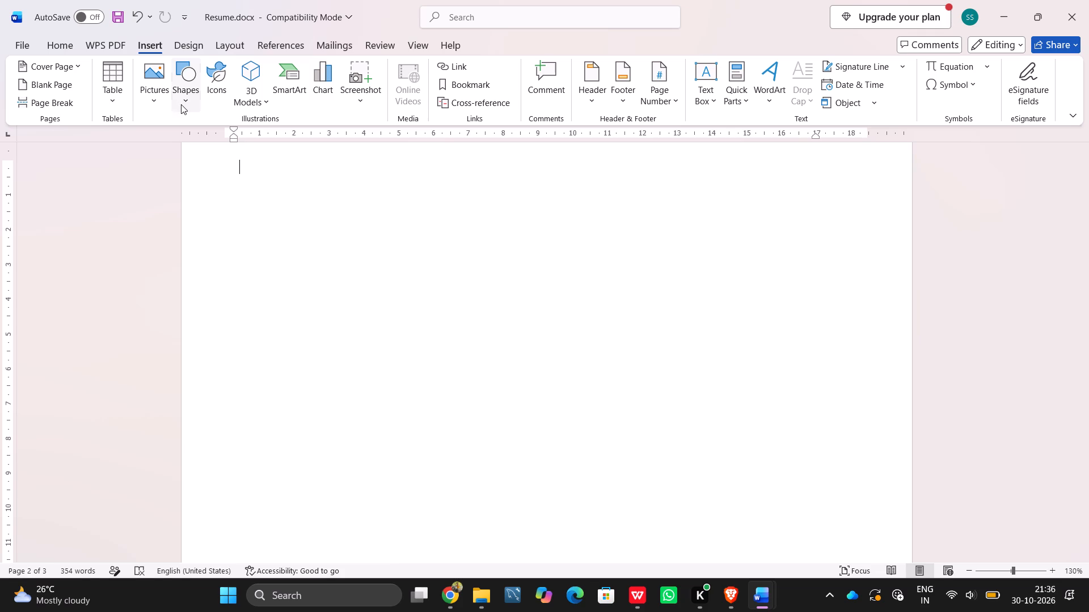
{"action": "left_click", "coordinate": [181, 104]}
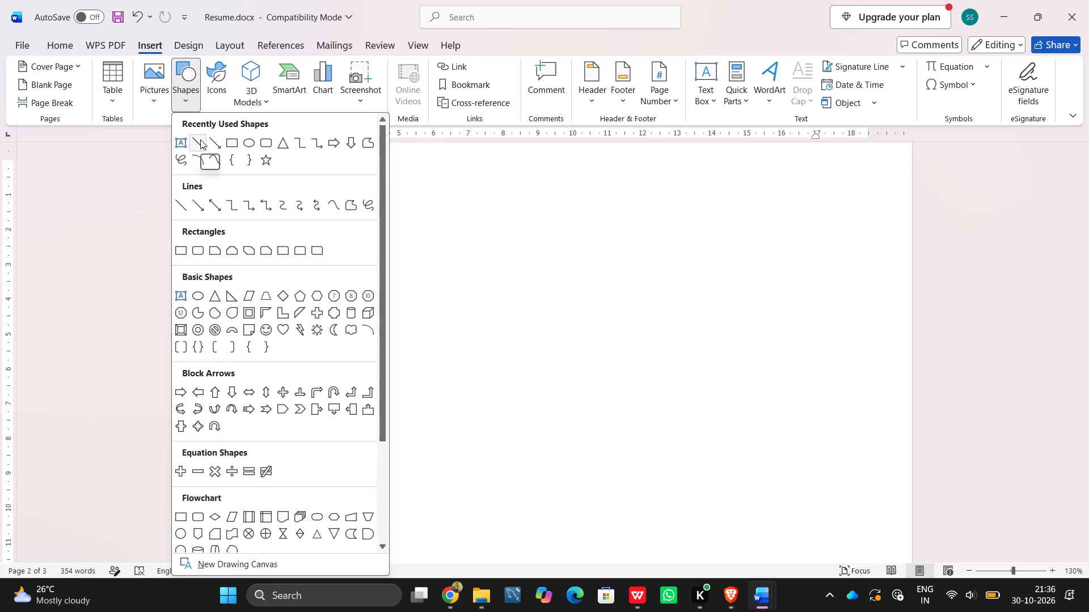
{"action": "left_click", "coordinate": [180, 205]}
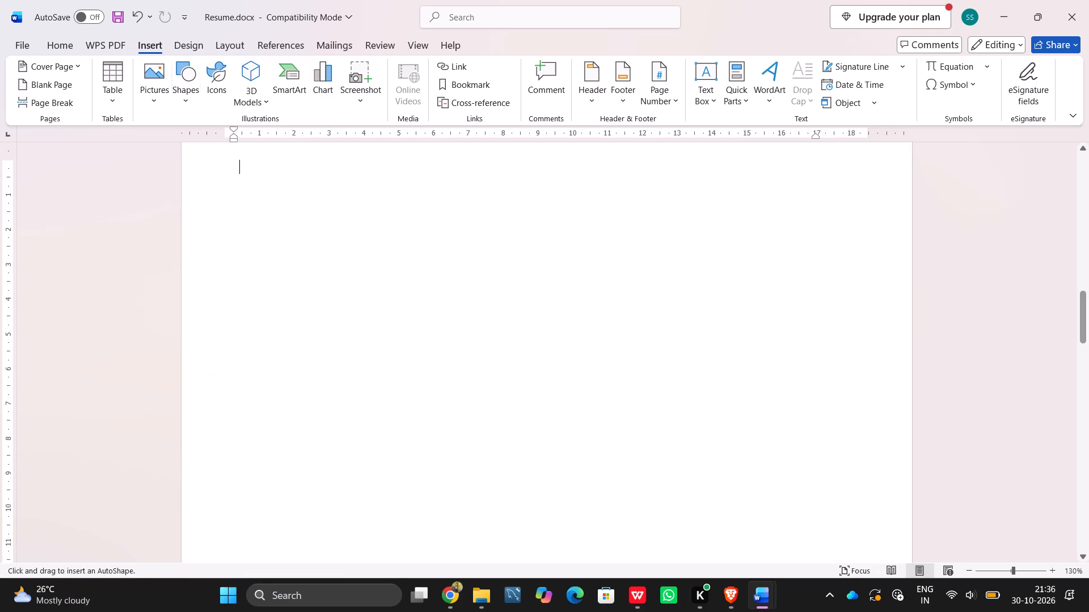
{"action": "left_click_drag", "start_coordinate": [261, 212], "coordinate": [597, 216]}
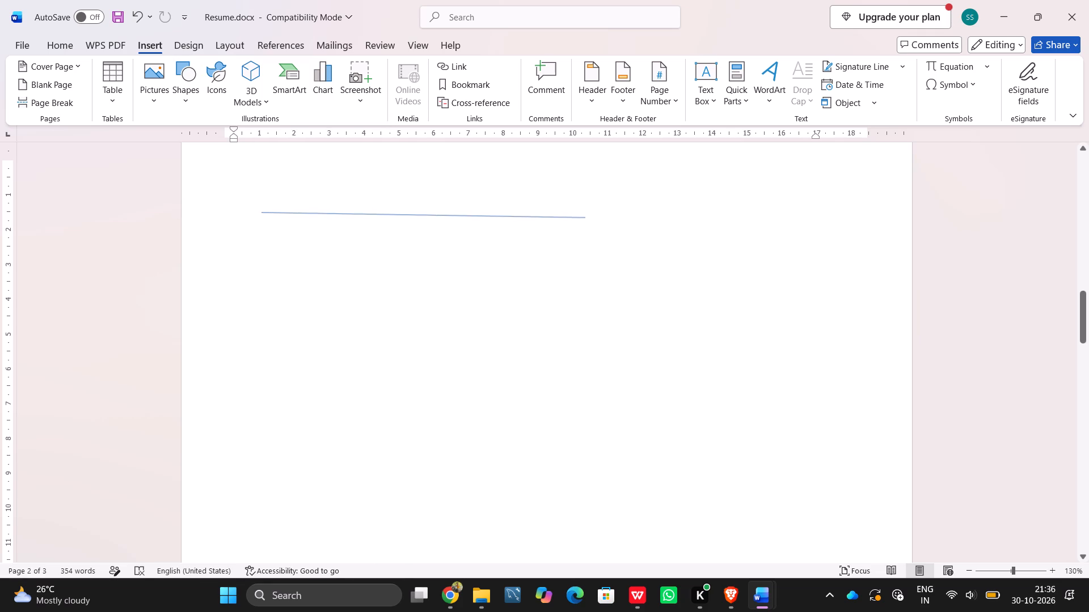
{"action": "left_click_drag", "start_coordinate": [597, 216], "coordinate": [882, 207]}
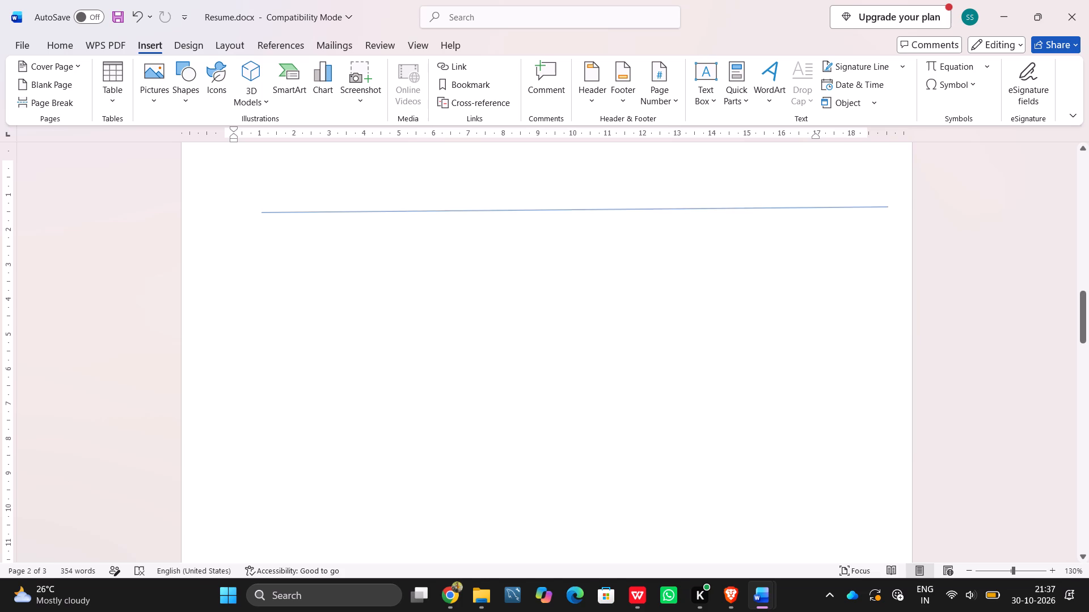
{"action": "left_click_drag", "start_coordinate": [882, 207], "coordinate": [858, 208]}
{"action": "left_click", "coordinate": [600, 291]}
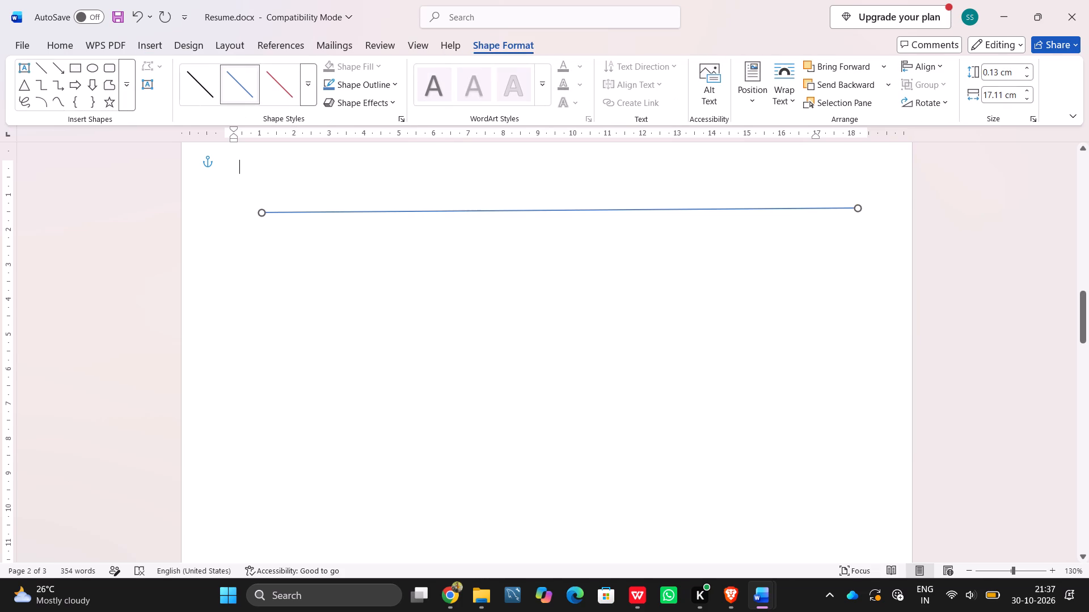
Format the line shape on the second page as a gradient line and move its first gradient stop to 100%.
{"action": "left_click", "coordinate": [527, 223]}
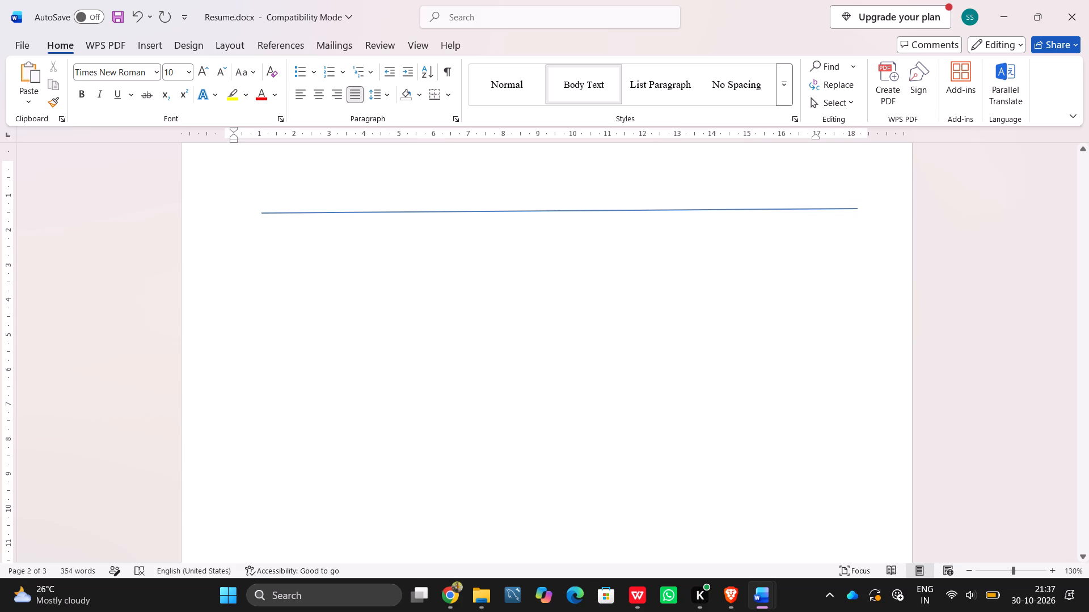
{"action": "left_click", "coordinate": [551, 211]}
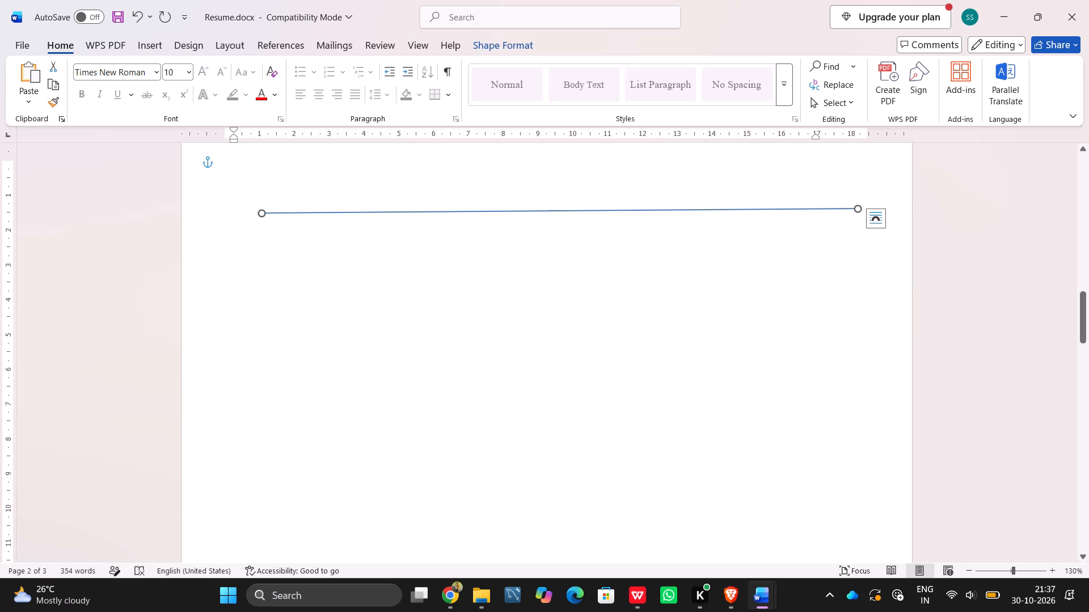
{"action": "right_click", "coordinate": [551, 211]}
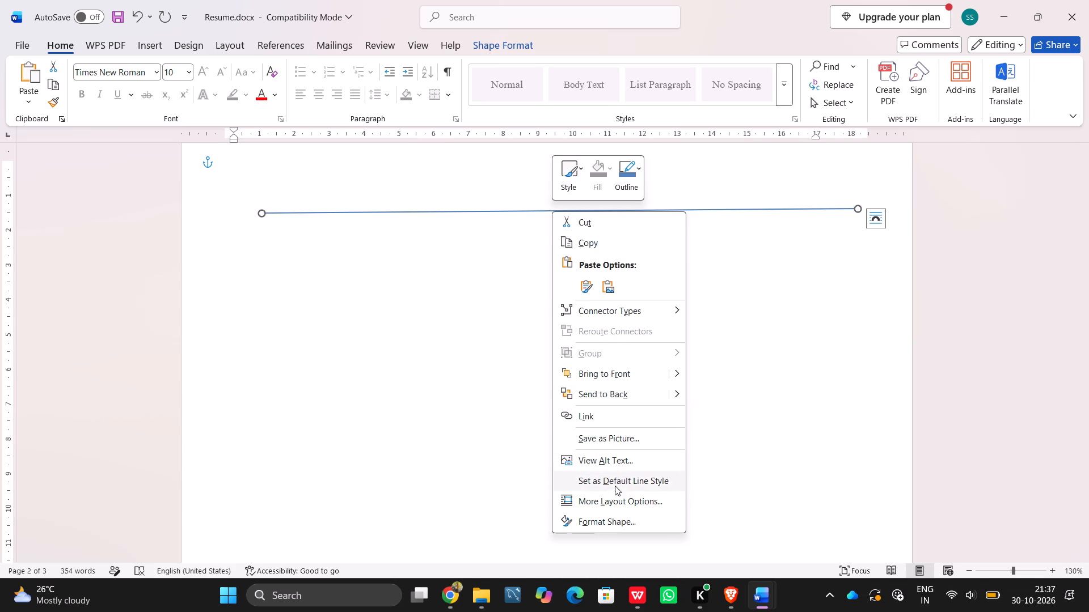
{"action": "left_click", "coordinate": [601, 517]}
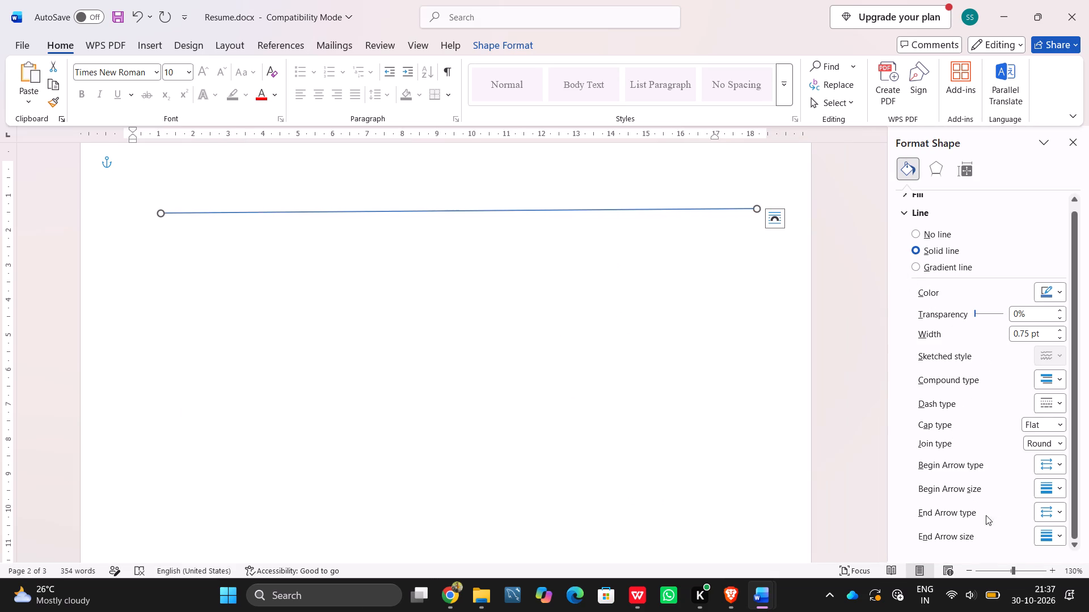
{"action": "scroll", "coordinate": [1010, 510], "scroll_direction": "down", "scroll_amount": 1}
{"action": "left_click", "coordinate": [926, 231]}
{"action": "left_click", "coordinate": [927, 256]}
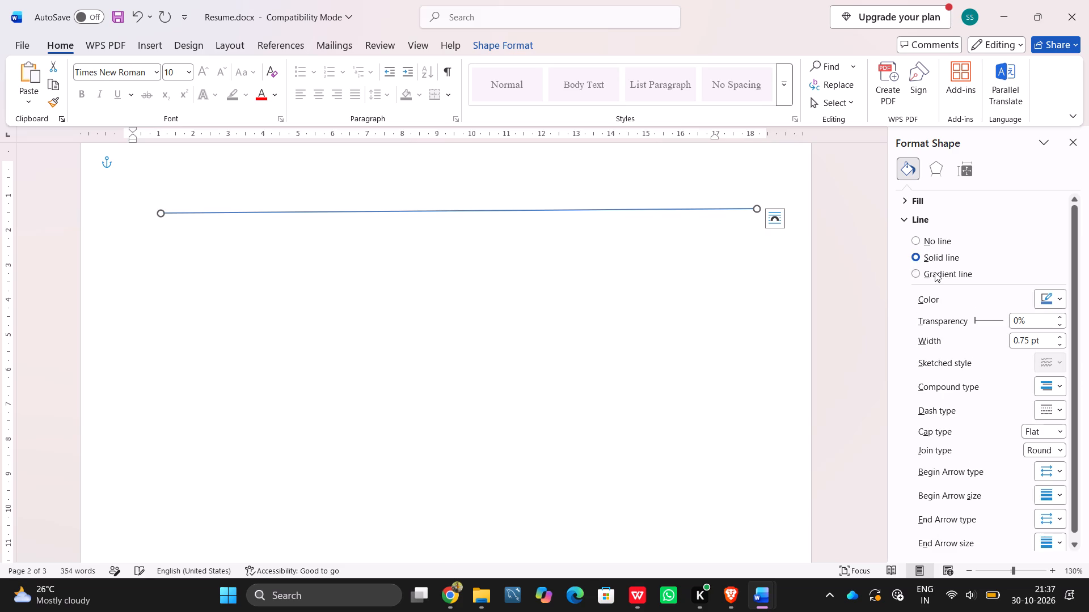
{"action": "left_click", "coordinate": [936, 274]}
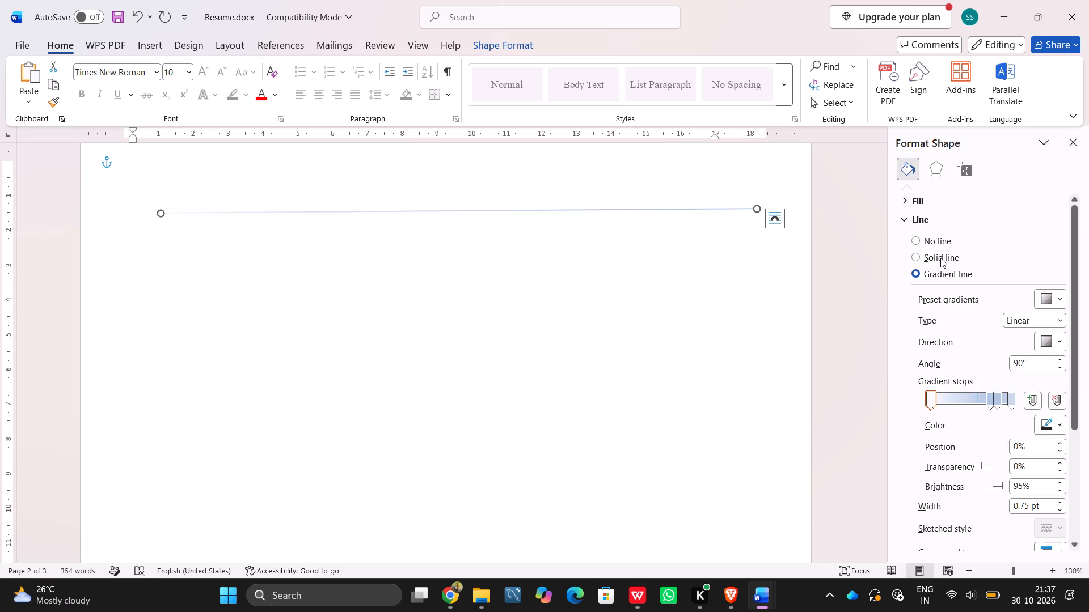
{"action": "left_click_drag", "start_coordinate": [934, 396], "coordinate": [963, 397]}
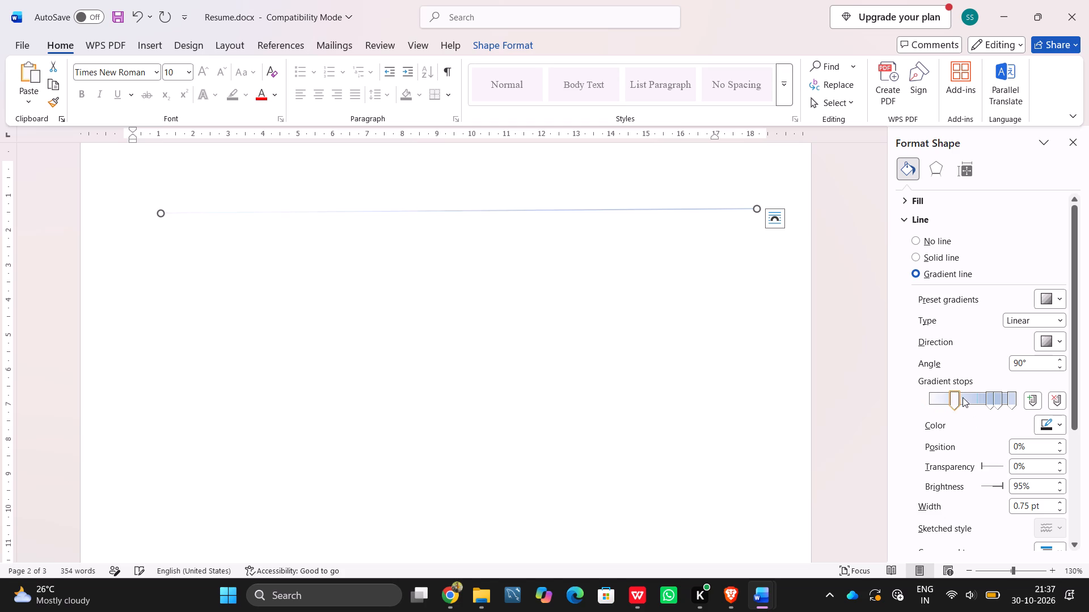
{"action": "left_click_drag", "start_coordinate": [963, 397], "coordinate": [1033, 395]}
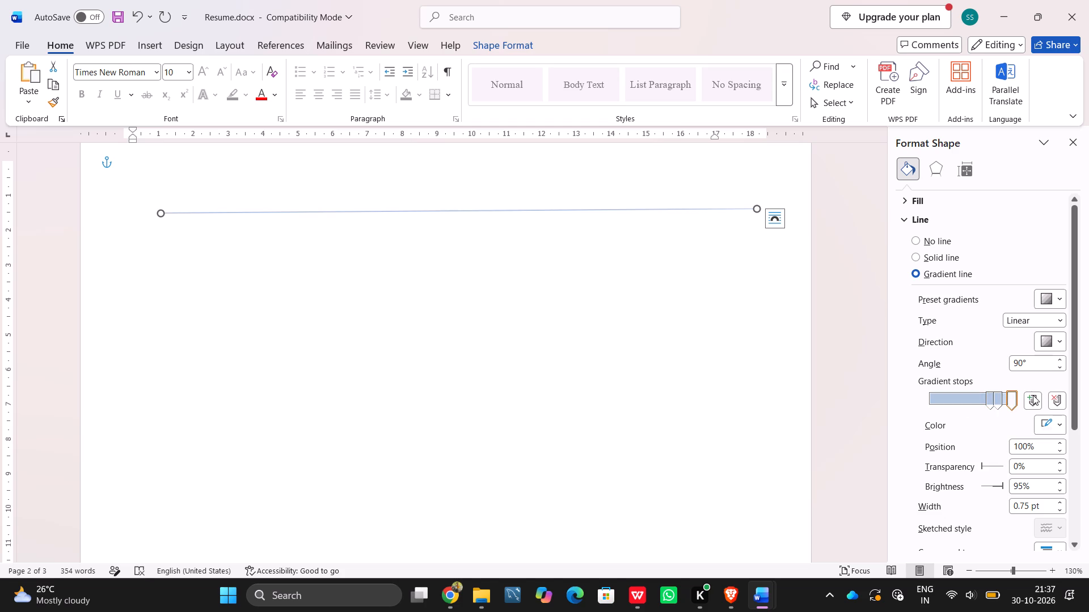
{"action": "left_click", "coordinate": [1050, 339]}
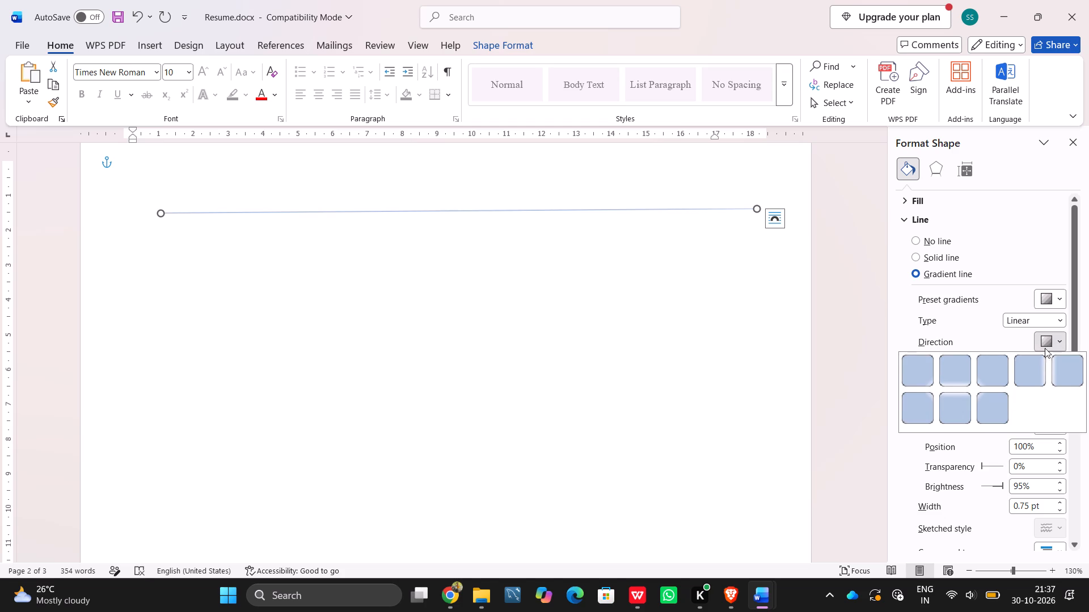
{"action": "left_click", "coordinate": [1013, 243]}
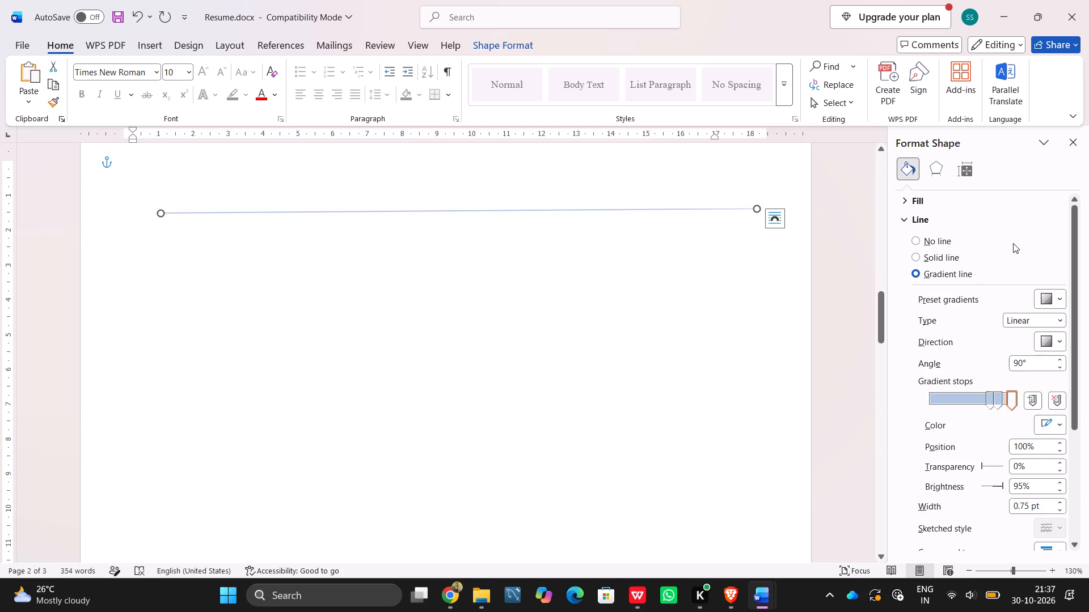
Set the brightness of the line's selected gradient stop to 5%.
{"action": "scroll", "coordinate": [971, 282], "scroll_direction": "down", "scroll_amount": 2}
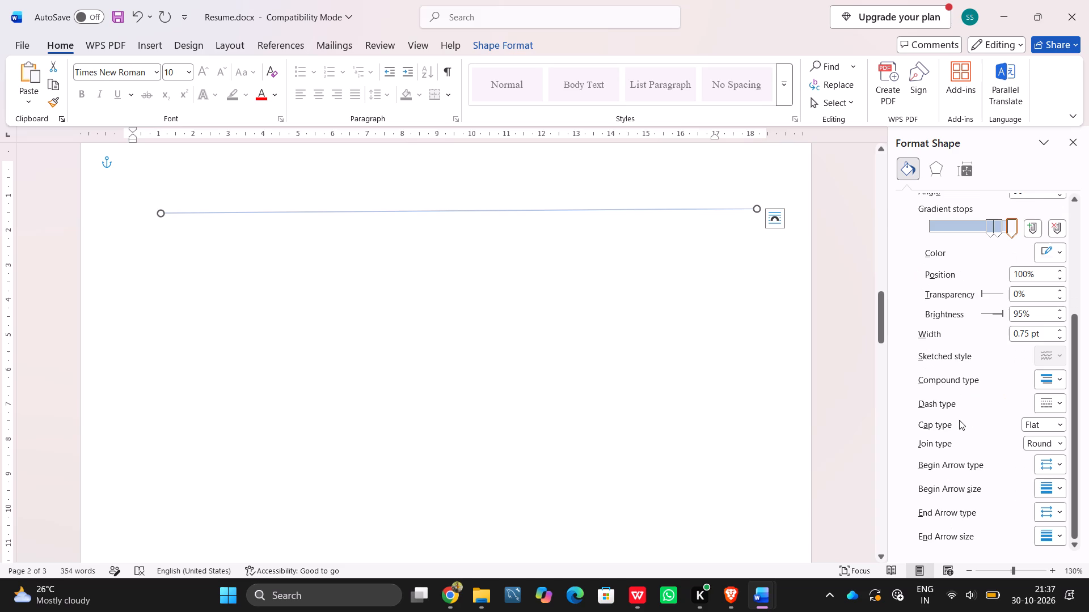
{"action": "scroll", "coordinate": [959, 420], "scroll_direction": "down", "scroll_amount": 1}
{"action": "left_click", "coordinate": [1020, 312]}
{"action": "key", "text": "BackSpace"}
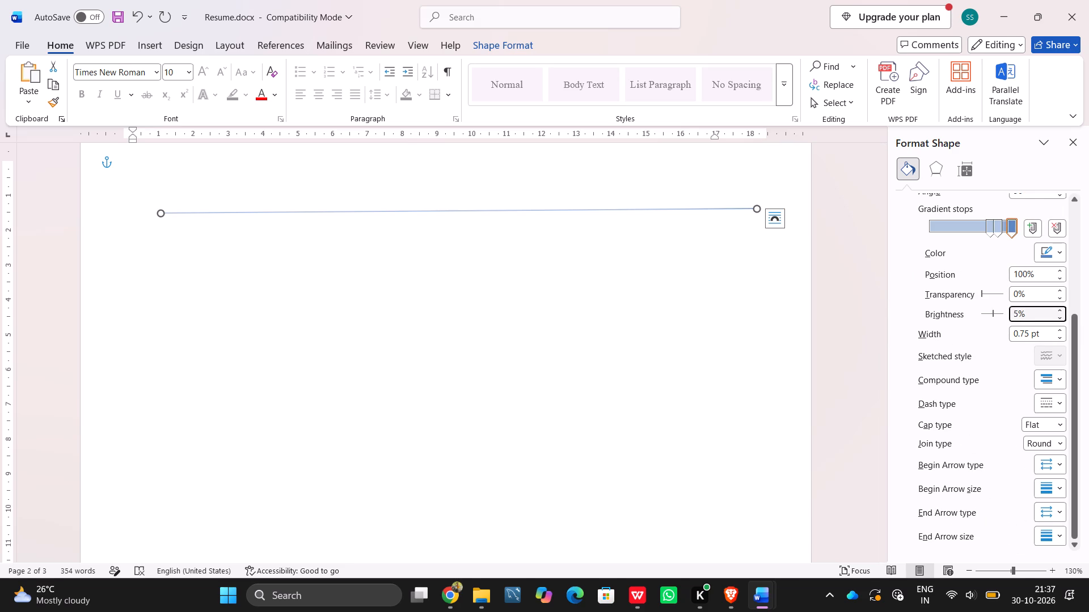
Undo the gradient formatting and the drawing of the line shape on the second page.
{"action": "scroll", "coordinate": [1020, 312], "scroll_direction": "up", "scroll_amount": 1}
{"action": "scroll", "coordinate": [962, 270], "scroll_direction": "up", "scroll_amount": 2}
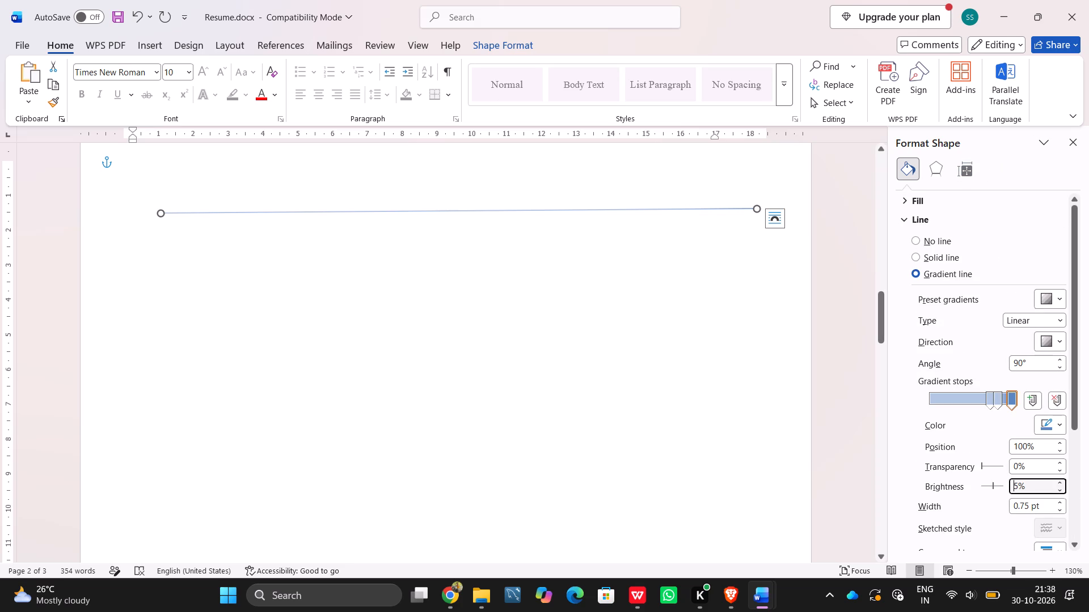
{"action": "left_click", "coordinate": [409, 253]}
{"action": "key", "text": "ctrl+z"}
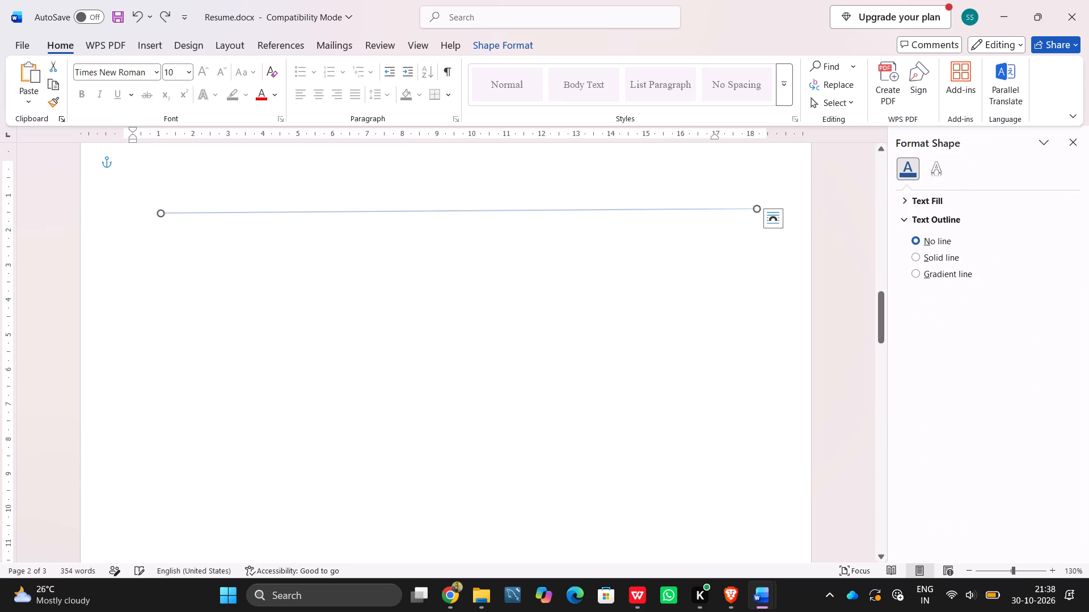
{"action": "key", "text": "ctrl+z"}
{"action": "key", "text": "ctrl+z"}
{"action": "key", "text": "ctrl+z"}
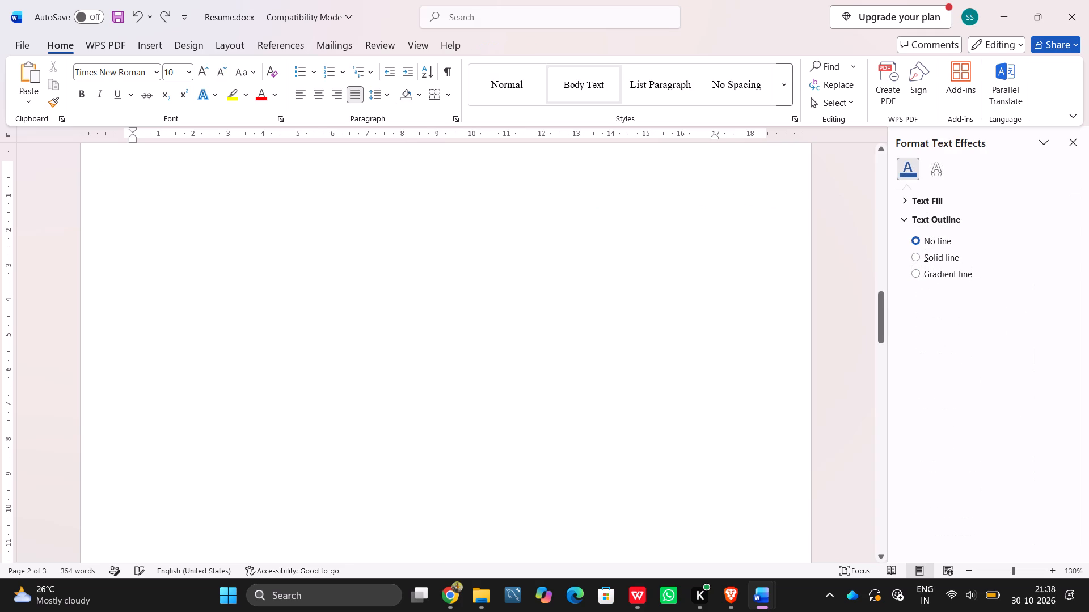
Start the WPS PDF Draw Shapes tool on the resume, saving the document's changes to proceed.
{"action": "left_click", "coordinate": [108, 46]}
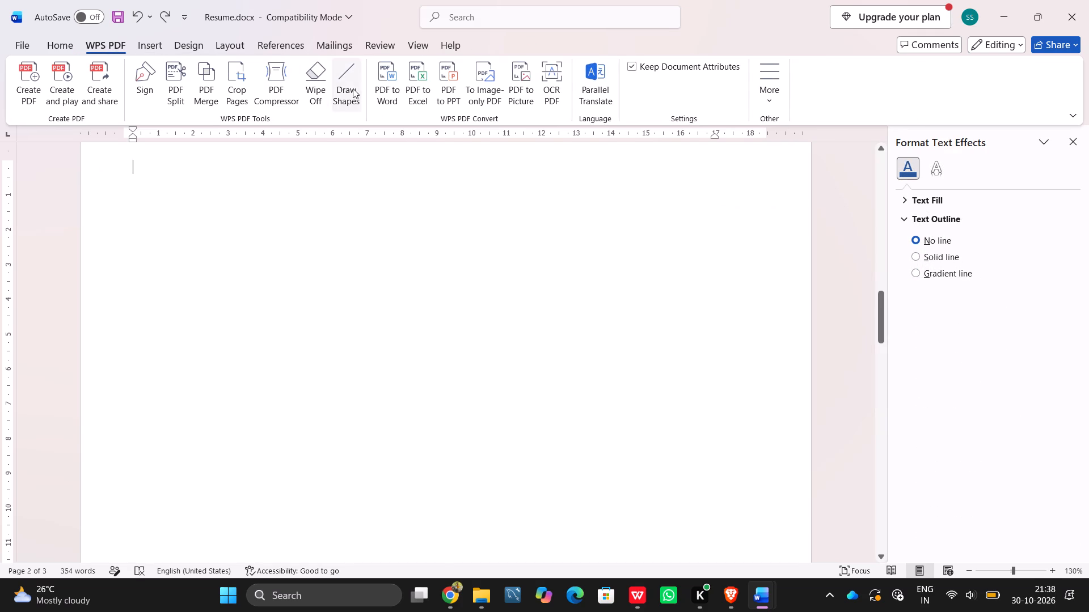
{"action": "left_click", "coordinate": [353, 88]}
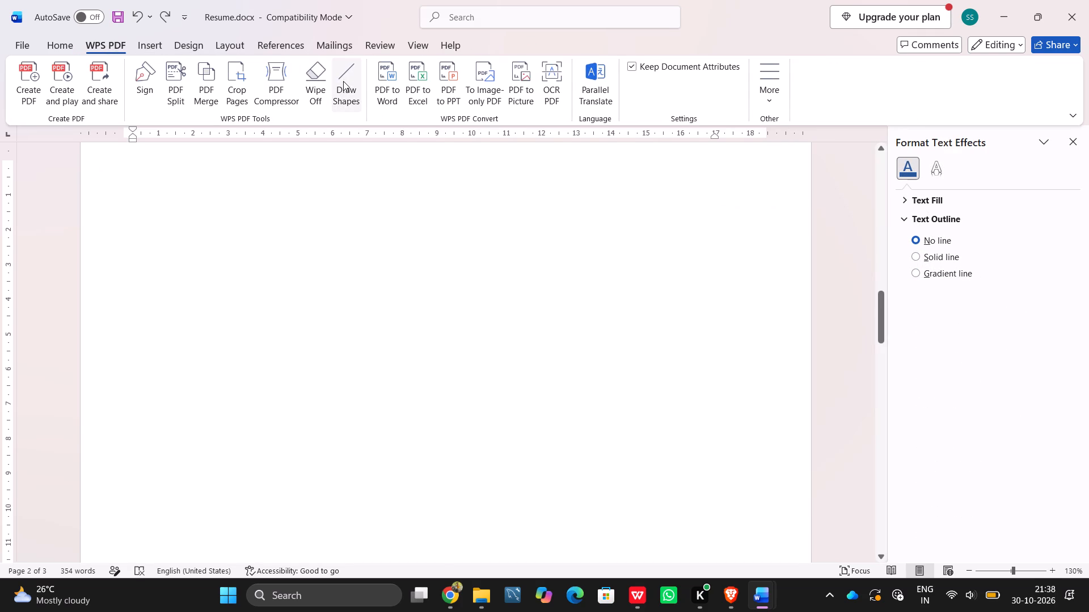
{"action": "left_click", "coordinate": [344, 77]}
{"action": "left_click", "coordinate": [344, 77]}
{"action": "left_click", "coordinate": [121, 198]}
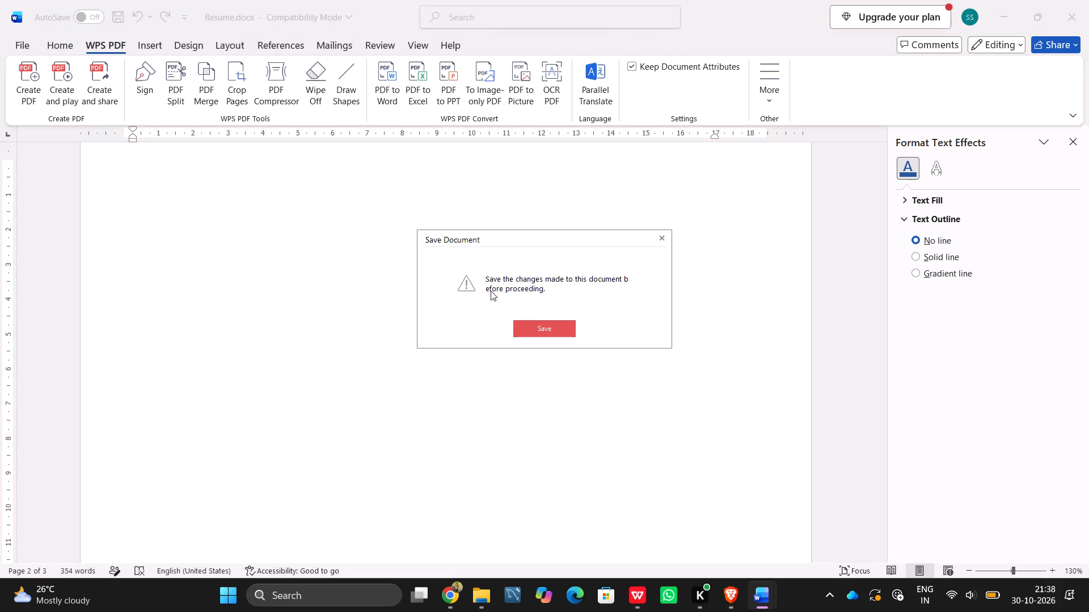
{"action": "left_click", "coordinate": [550, 330]}
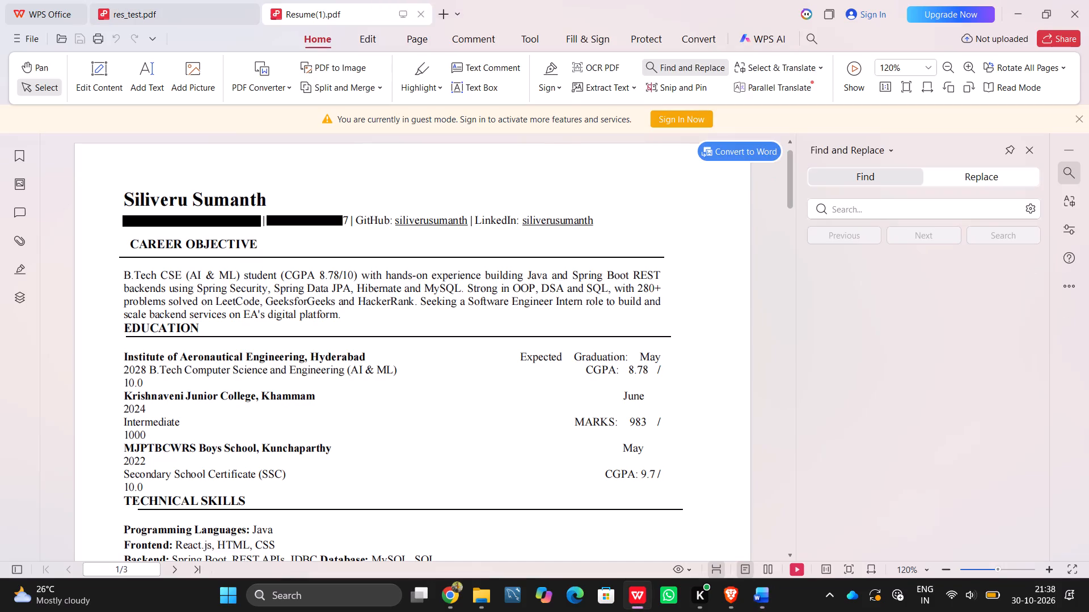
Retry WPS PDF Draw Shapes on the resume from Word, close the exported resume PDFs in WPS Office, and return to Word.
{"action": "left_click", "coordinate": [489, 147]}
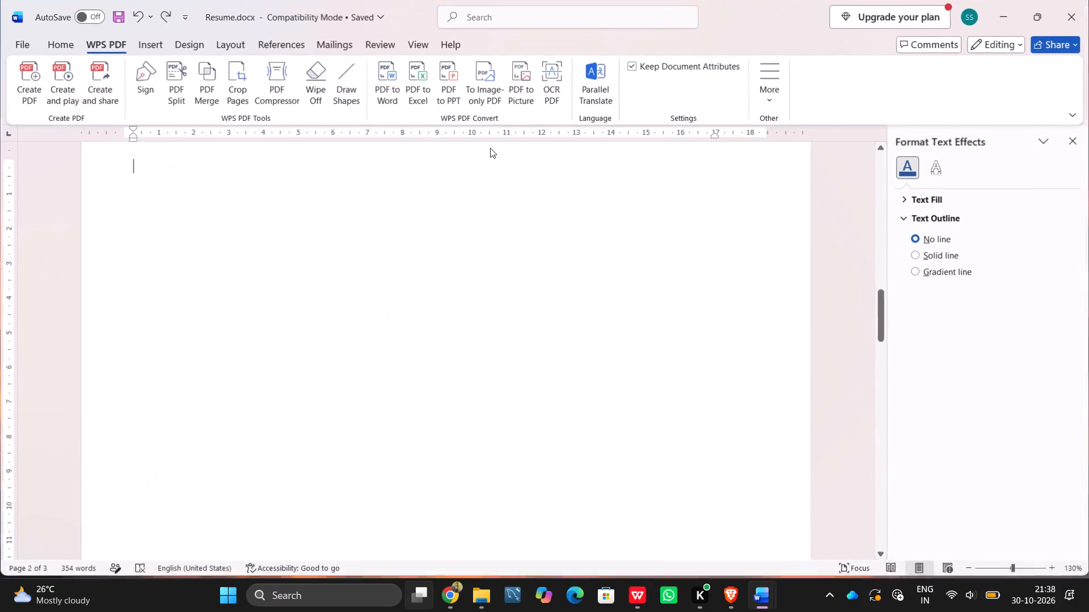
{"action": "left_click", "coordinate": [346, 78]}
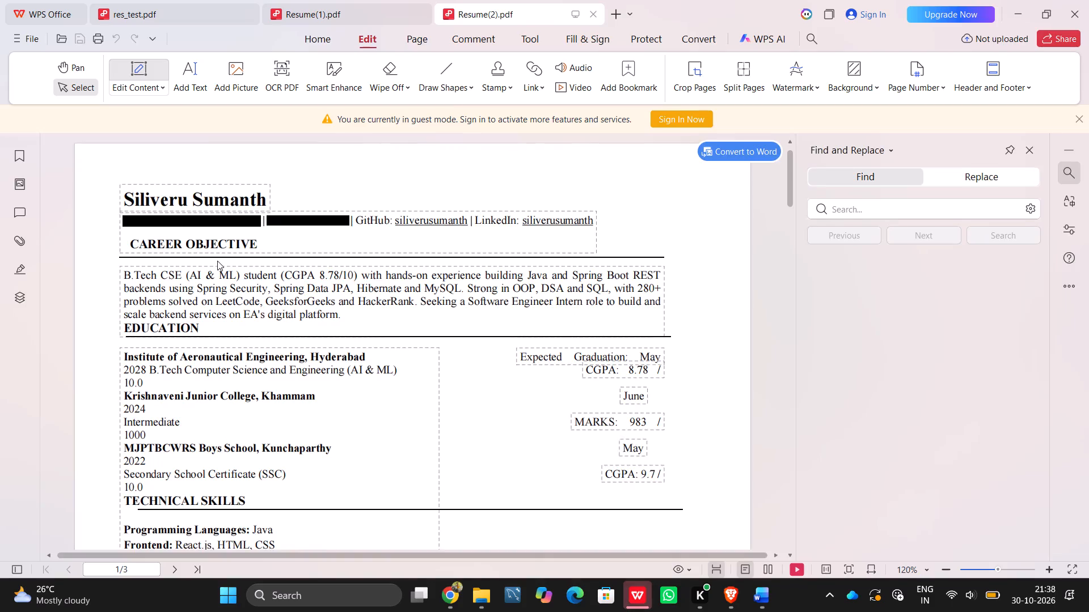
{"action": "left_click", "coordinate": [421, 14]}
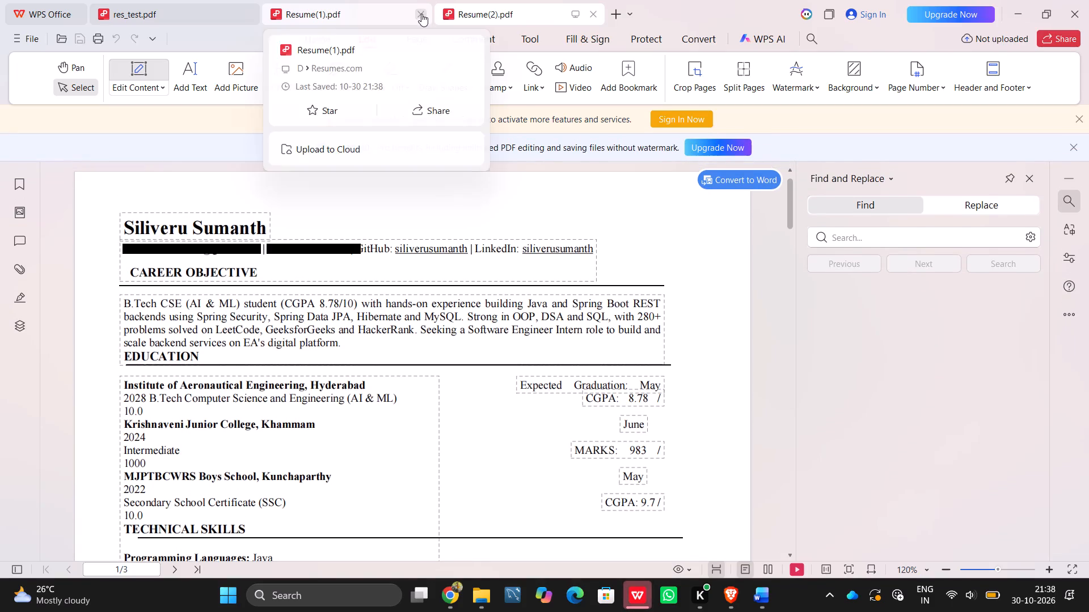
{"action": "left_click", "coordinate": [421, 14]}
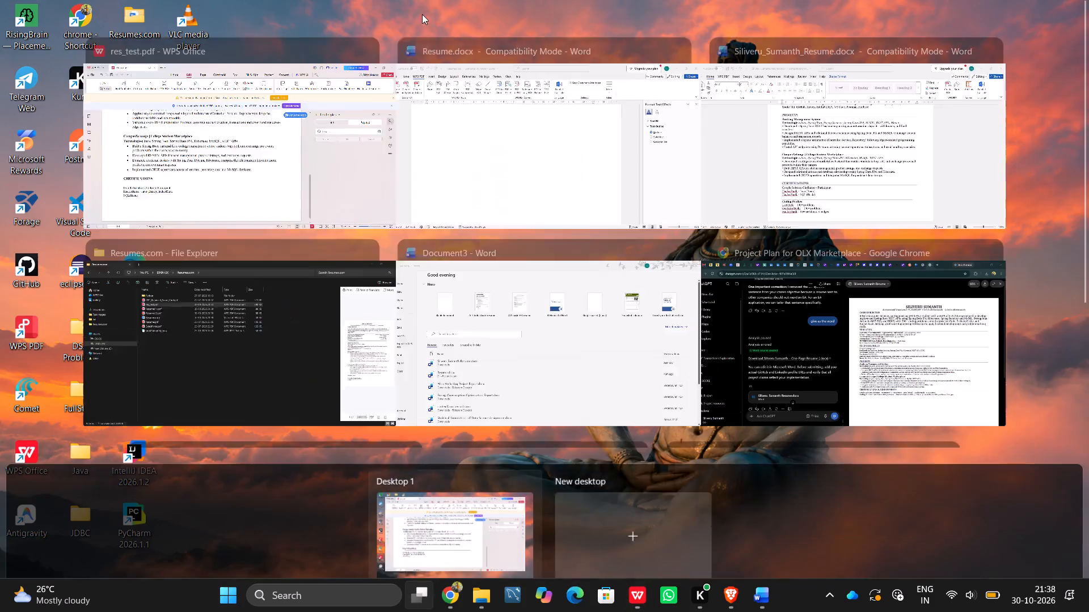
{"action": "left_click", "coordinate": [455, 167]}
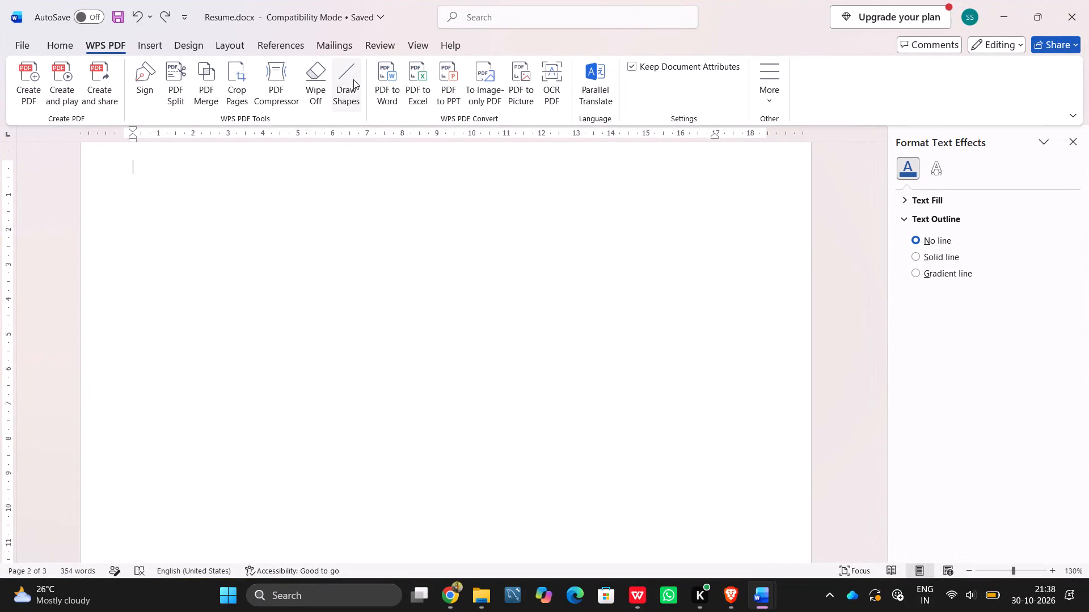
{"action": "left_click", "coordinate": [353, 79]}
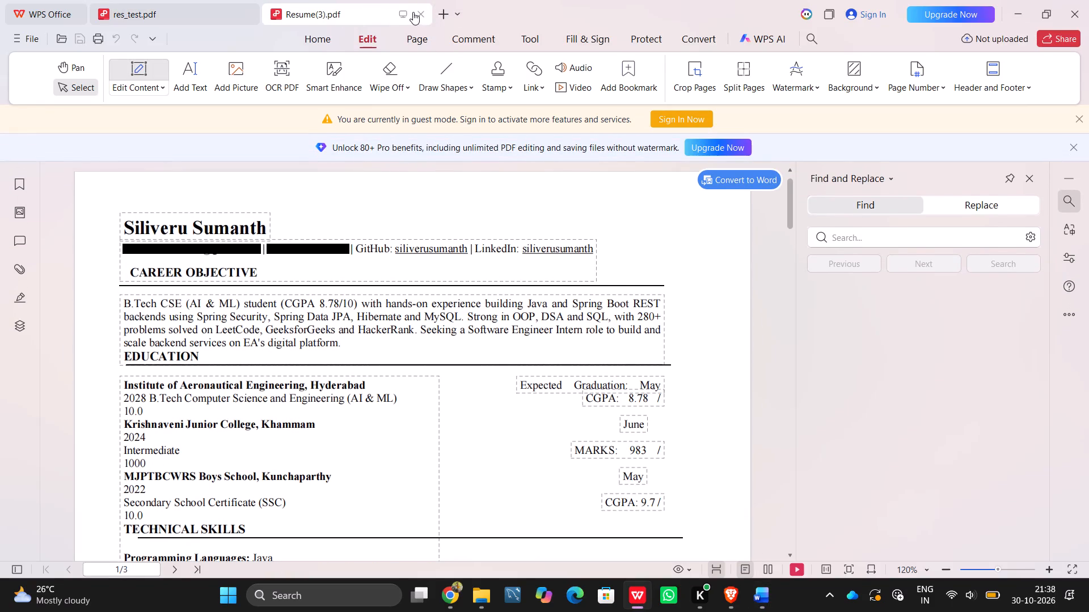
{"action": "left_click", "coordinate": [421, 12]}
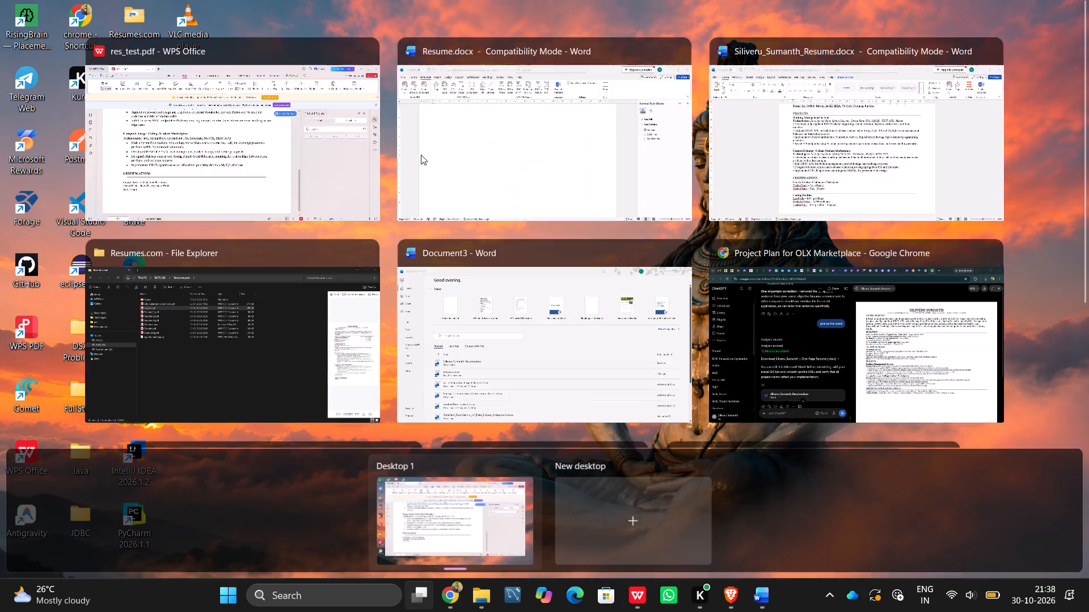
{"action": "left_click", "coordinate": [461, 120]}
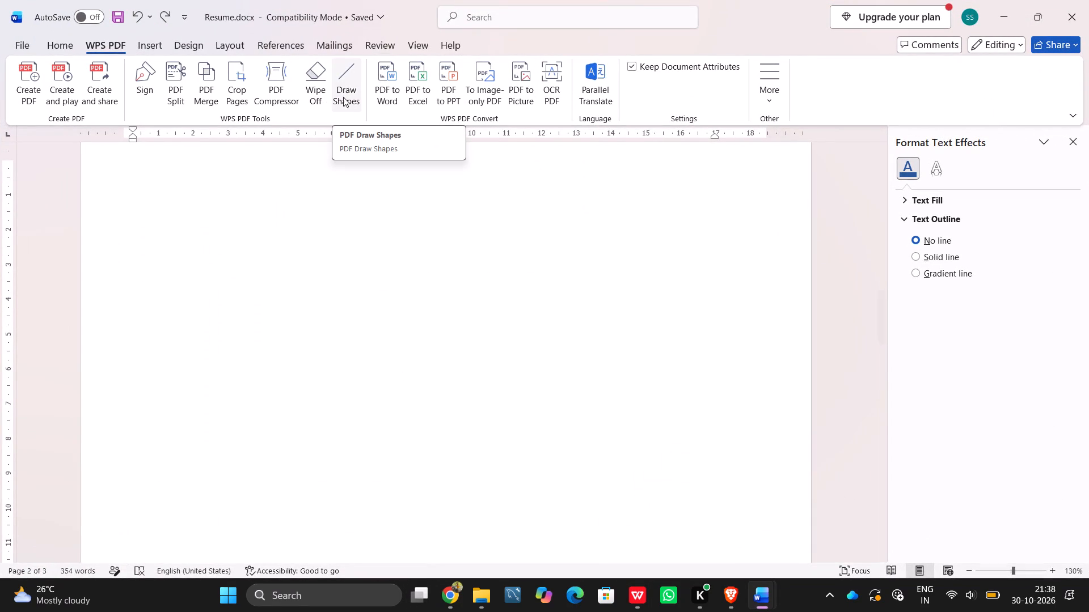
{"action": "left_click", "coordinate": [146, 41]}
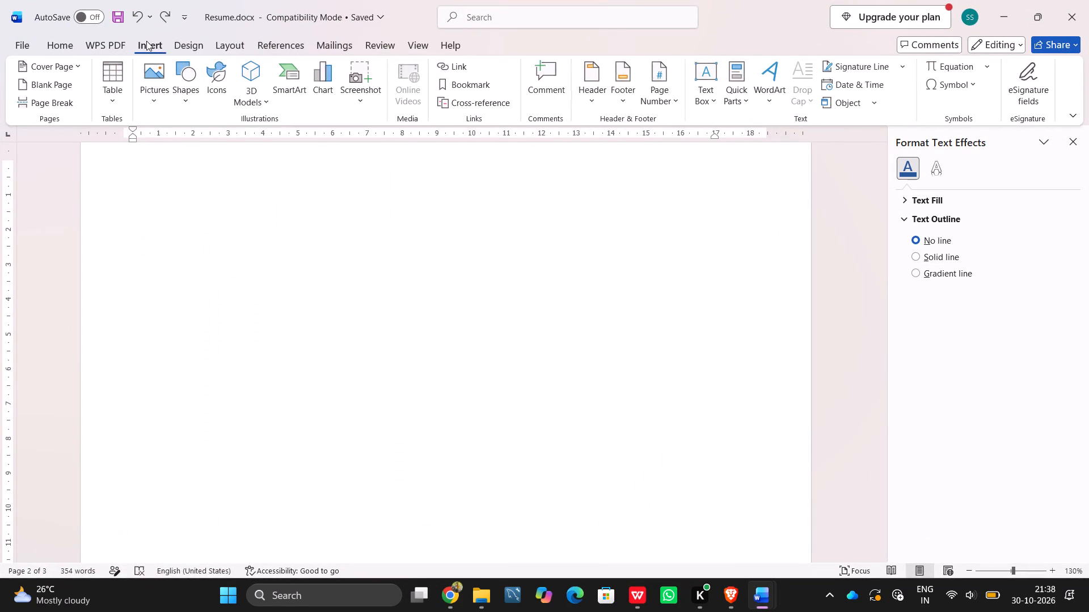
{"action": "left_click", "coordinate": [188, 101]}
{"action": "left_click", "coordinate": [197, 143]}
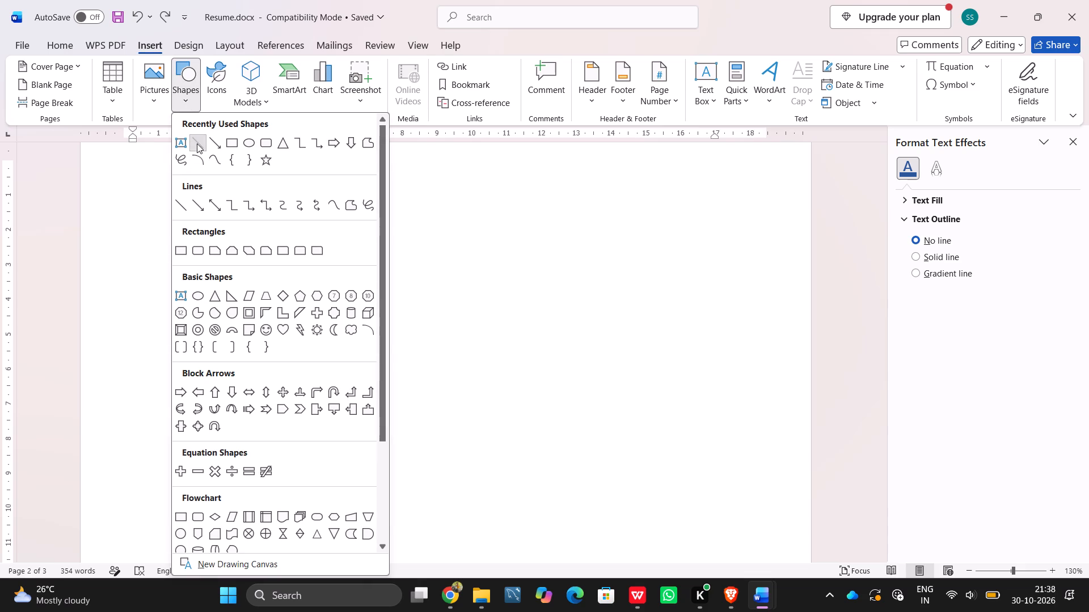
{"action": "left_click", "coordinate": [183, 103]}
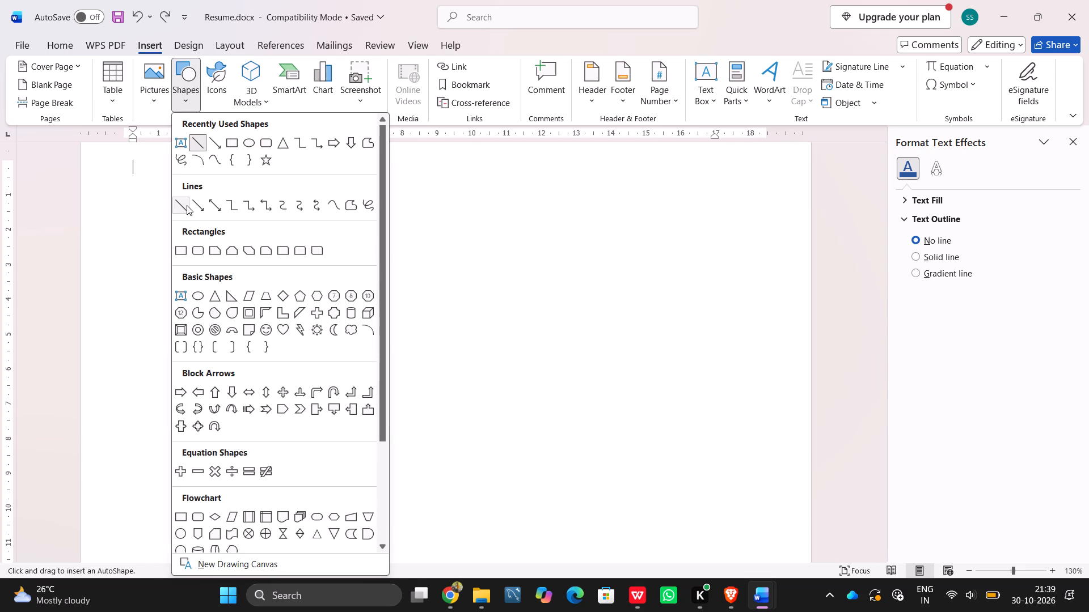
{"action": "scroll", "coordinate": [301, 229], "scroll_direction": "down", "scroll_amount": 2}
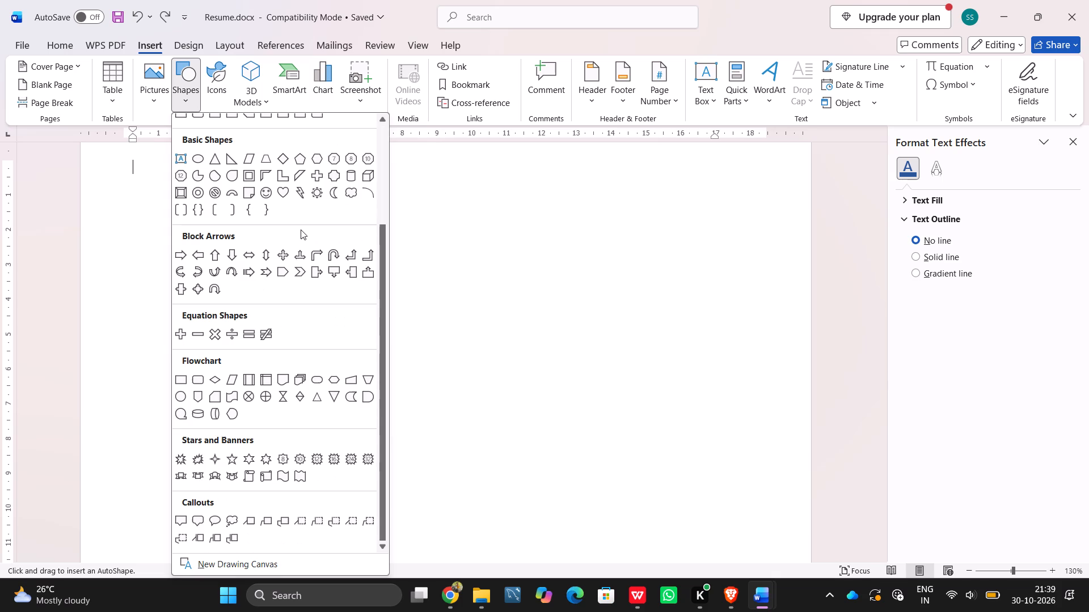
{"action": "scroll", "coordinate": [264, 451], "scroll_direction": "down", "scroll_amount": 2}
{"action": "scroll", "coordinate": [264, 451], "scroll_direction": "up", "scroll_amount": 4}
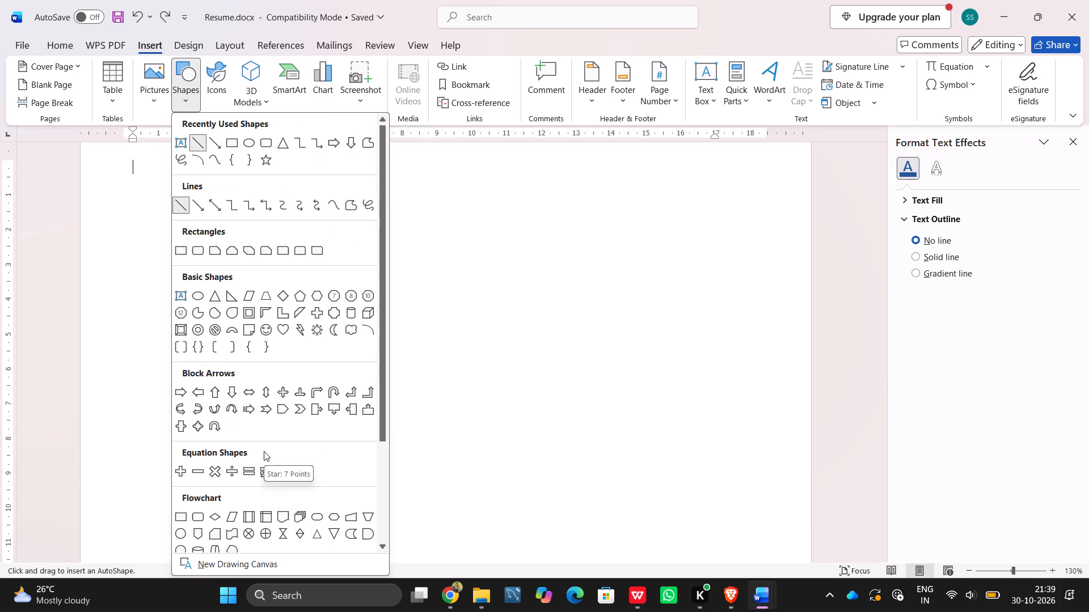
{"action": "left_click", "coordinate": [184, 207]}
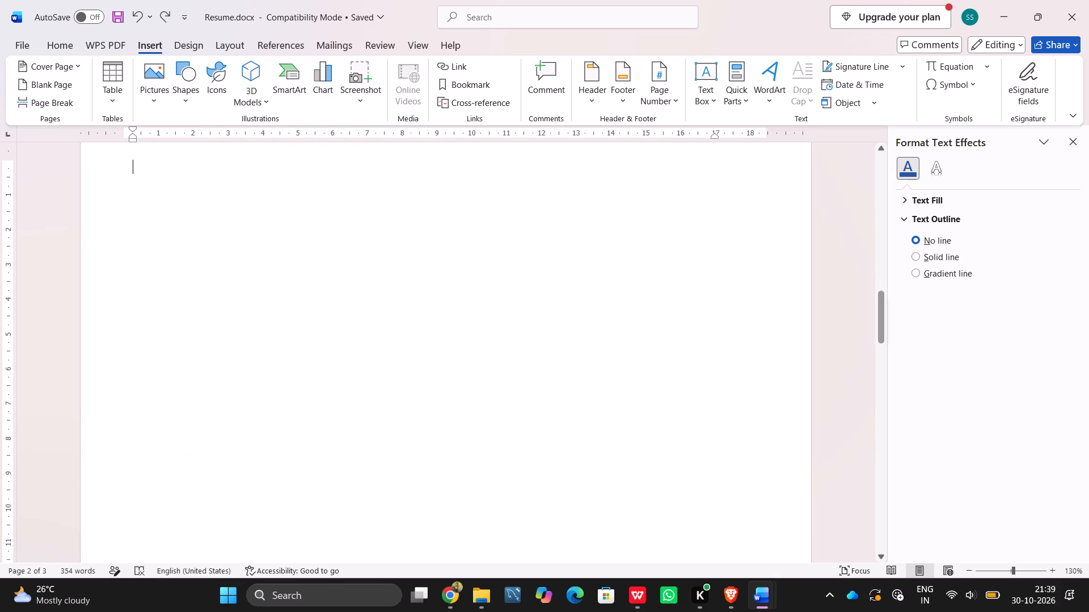
Draw an elbow connector flattened into a horizontal line about 18 cm wide near the top of the blank second page.
{"action": "left_click", "coordinate": [180, 99]}
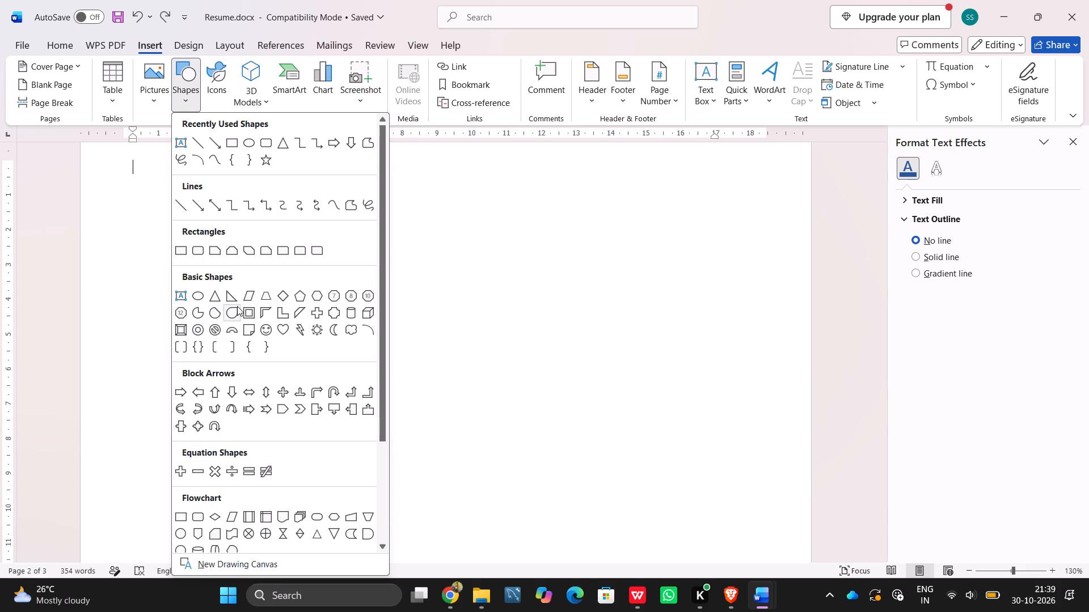
{"action": "left_click", "coordinate": [234, 207]}
{"action": "left_click_drag", "start_coordinate": [137, 207], "coordinate": [302, 270]}
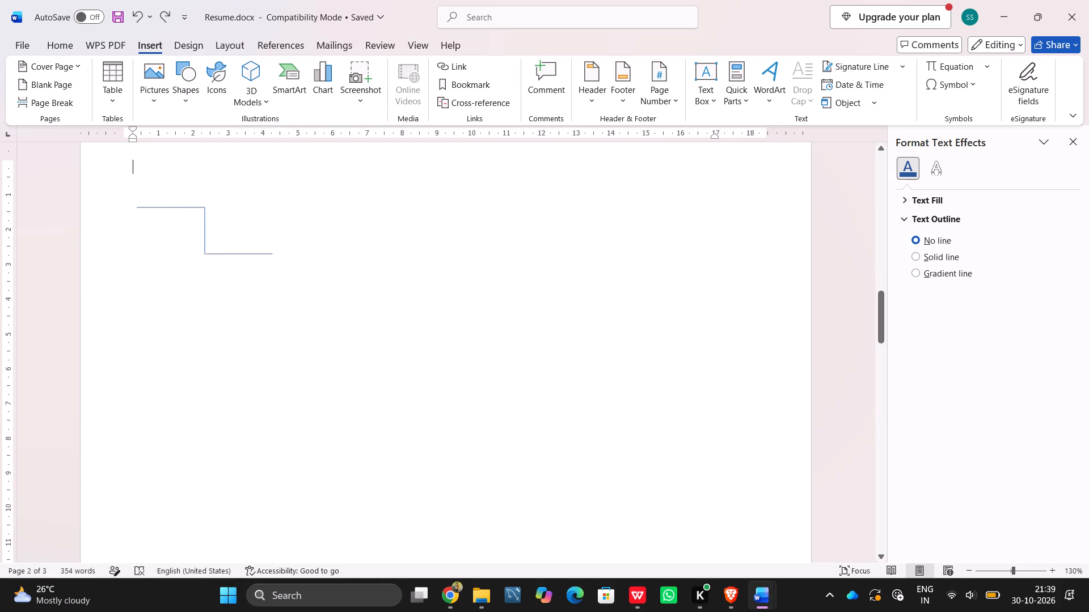
{"action": "left_click_drag", "start_coordinate": [302, 270], "coordinate": [731, 345]}
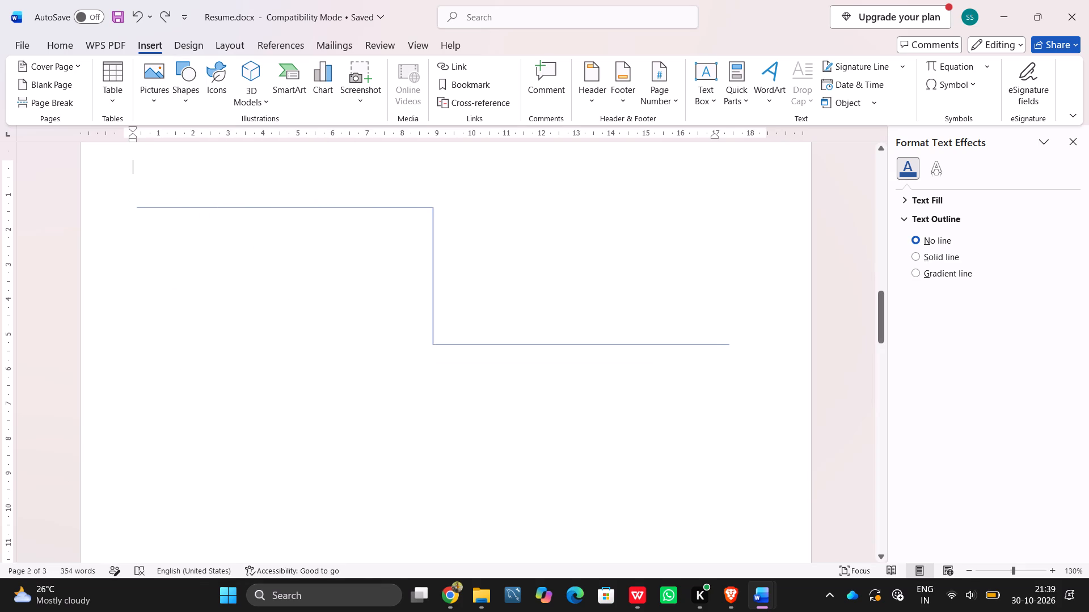
{"action": "left_click_drag", "start_coordinate": [731, 345], "coordinate": [782, 345]}
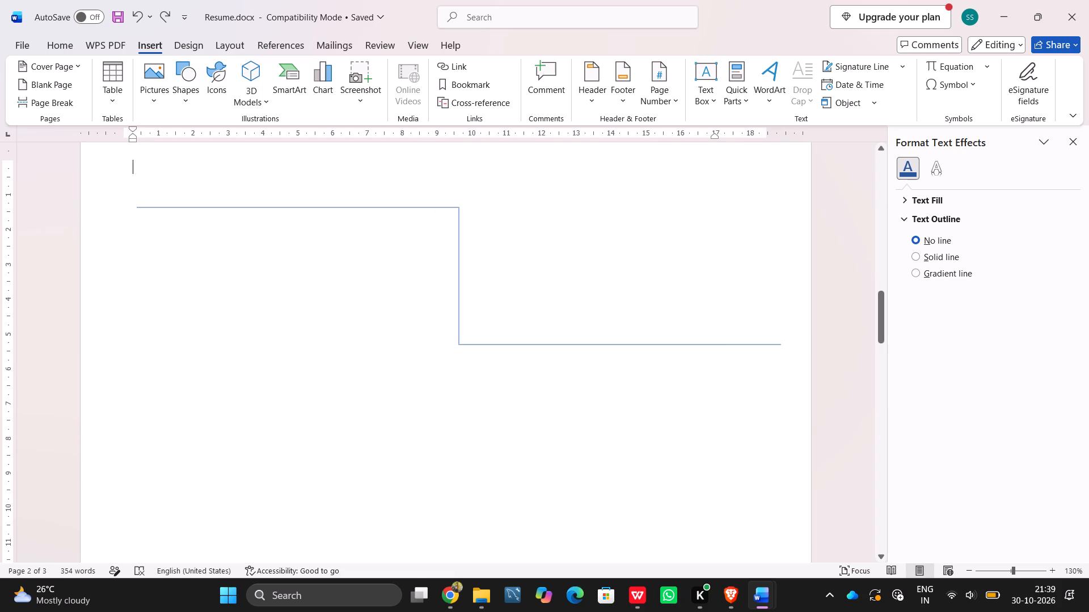
{"action": "left_click_drag", "start_coordinate": [782, 345], "coordinate": [742, 211]}
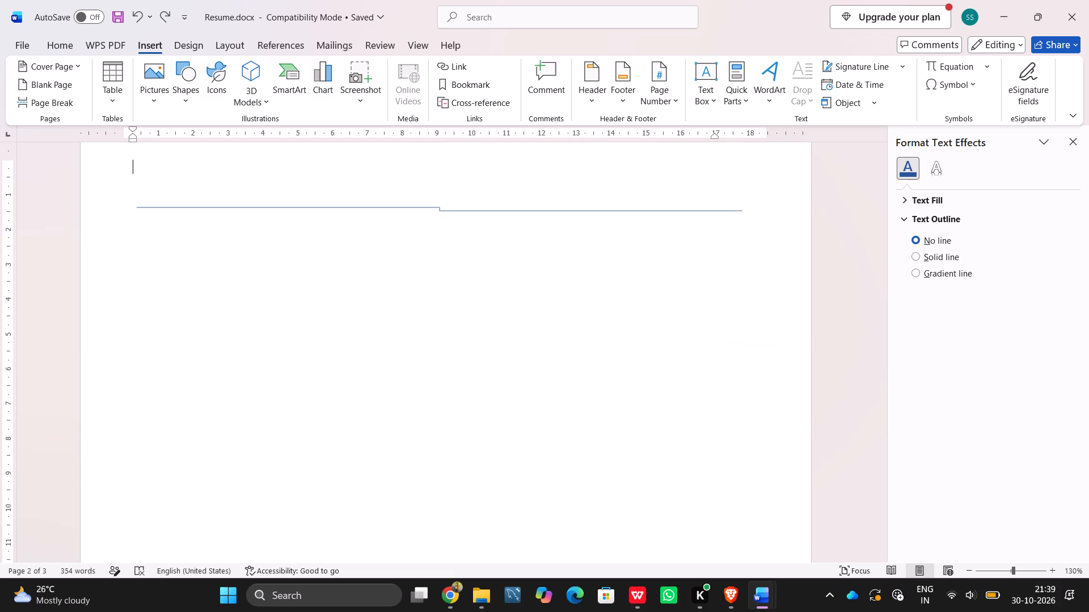
{"action": "left_click_drag", "start_coordinate": [742, 211], "coordinate": [742, 210]}
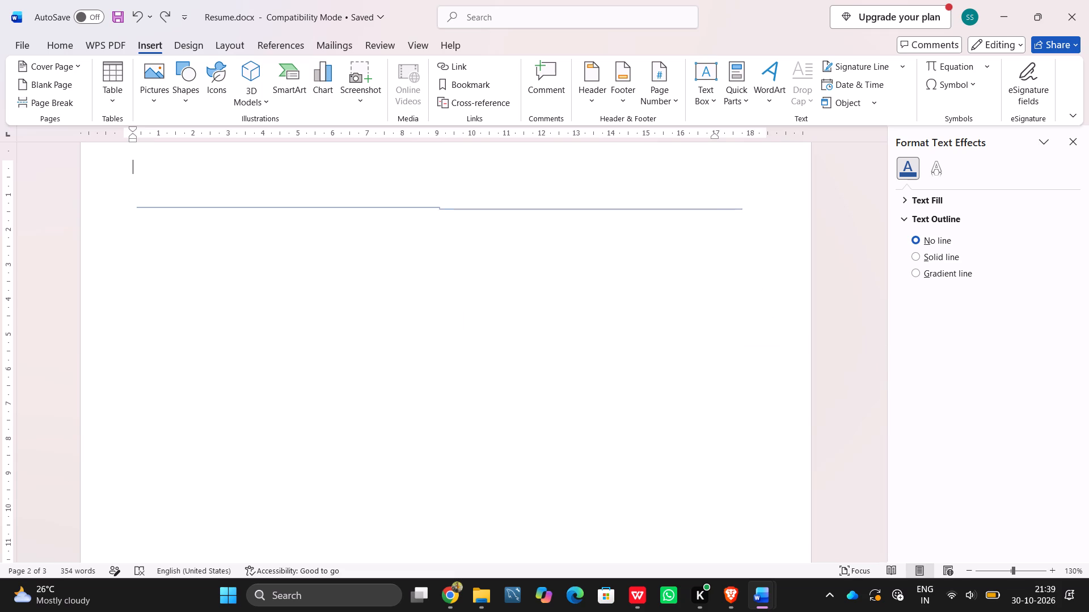
{"action": "left_click_drag", "start_coordinate": [742, 210], "coordinate": [742, 207]}
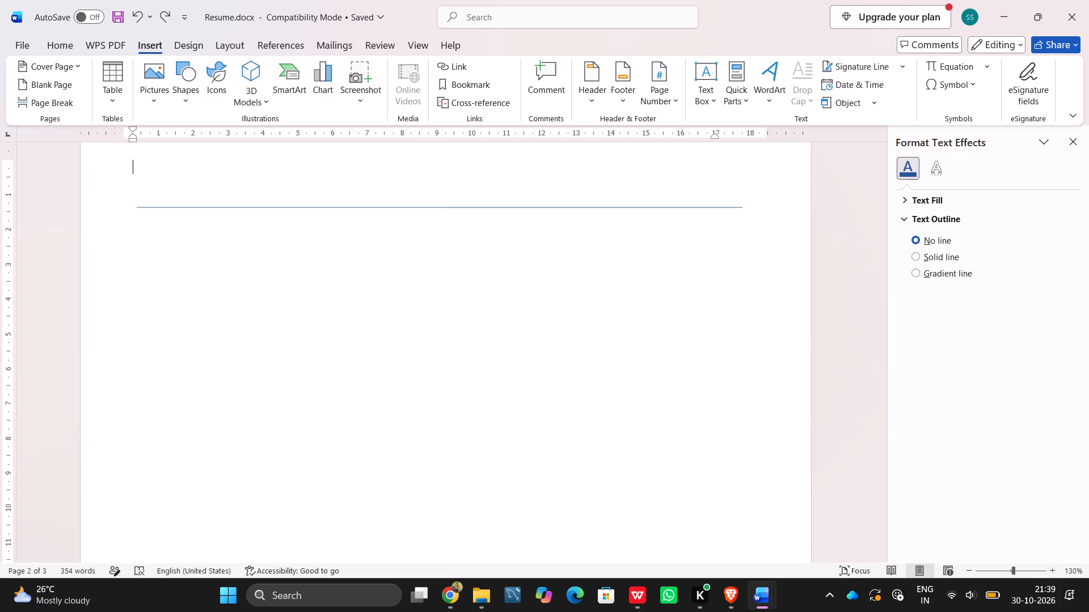
{"action": "left_click_drag", "start_coordinate": [742, 207], "coordinate": [766, 207]}
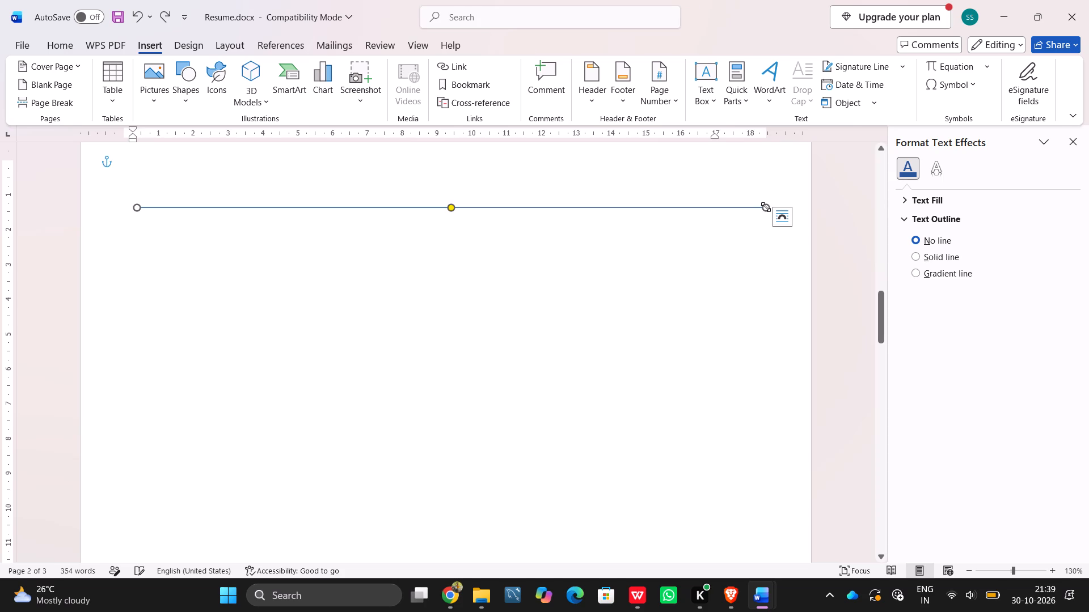
{"action": "left_click", "coordinate": [593, 286]}
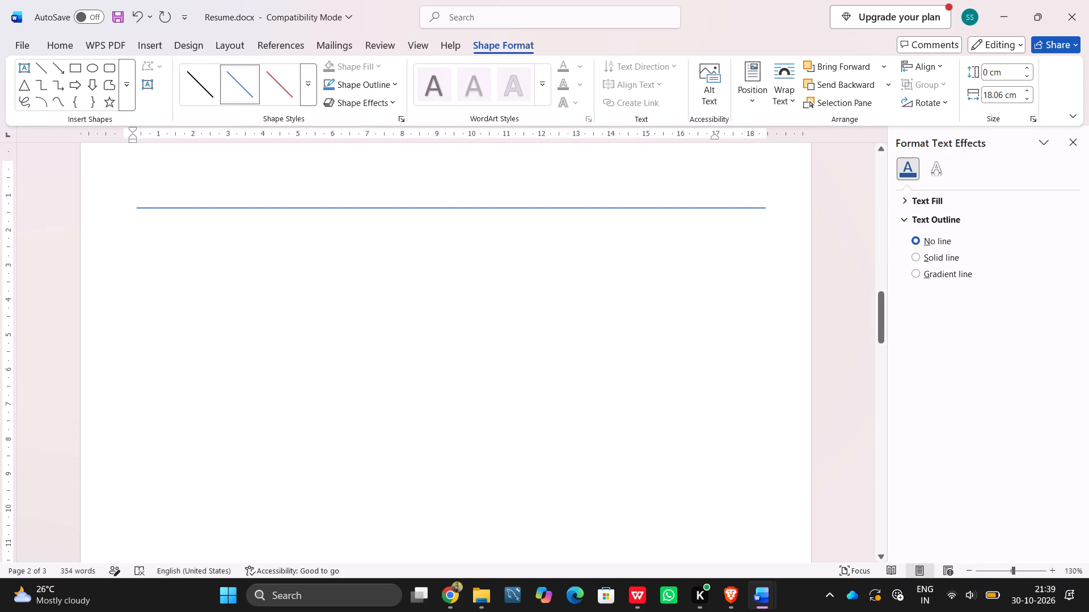
Apply the solid black preset line style to the horizontal connector on the second page.
{"action": "left_click", "coordinate": [426, 206]}
{"action": "left_click", "coordinate": [414, 208]}
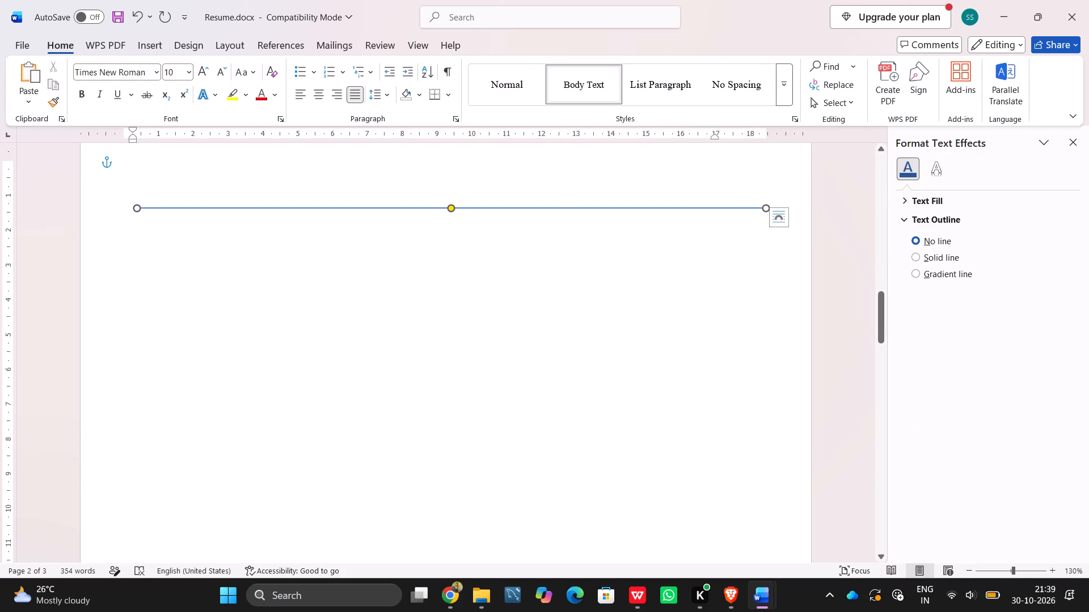
{"action": "right_click", "coordinate": [414, 208]}
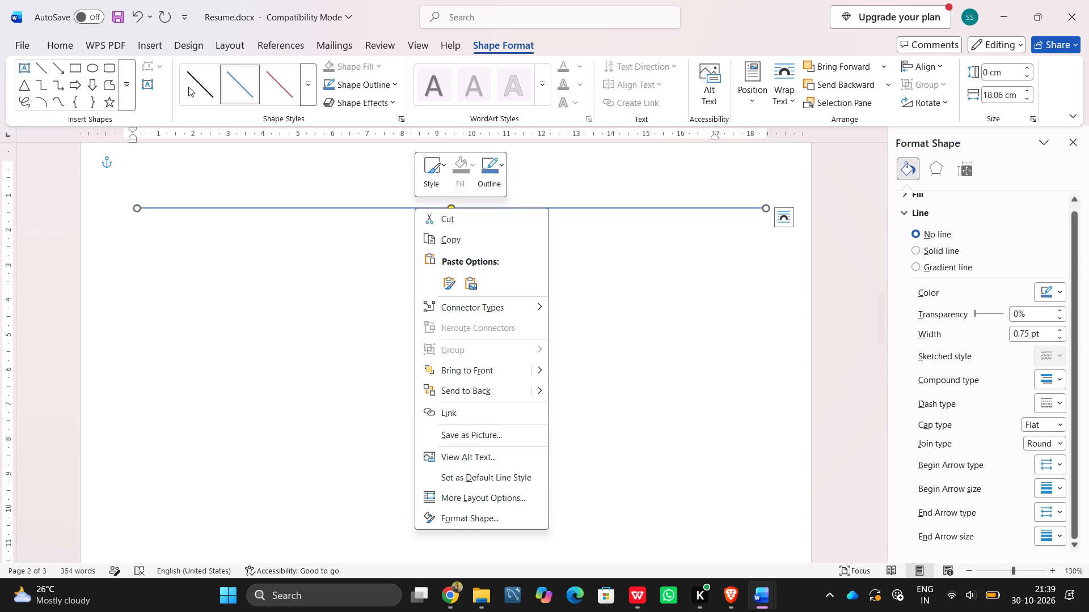
{"action": "left_click", "coordinate": [190, 86]}
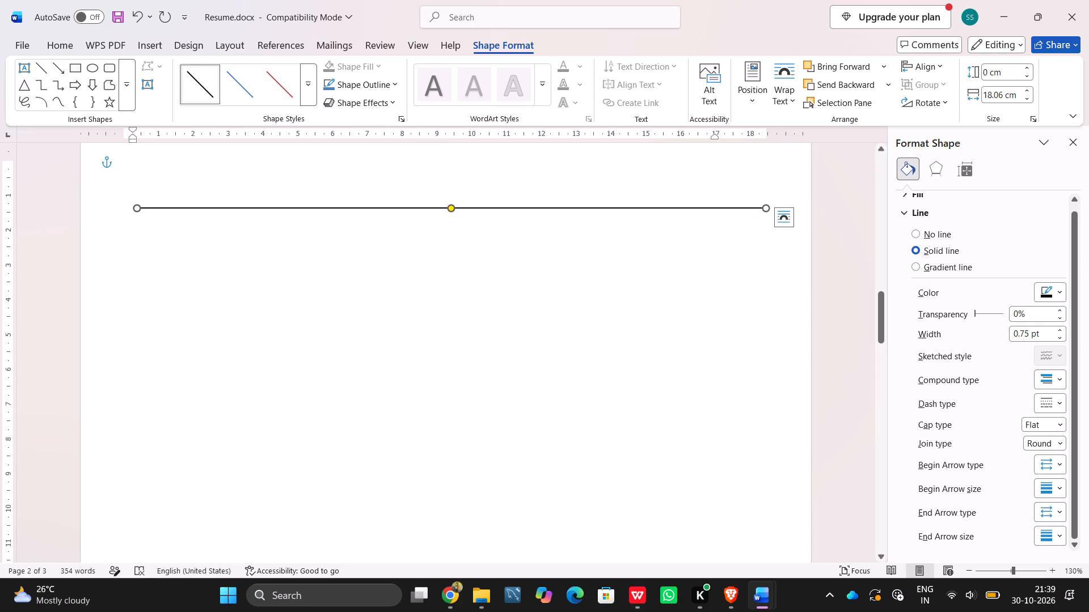
Copy and cut the black horizontal connector from the second page.
{"action": "key", "text": "ctrl+c"}
{"action": "left_click", "coordinate": [422, 283]}
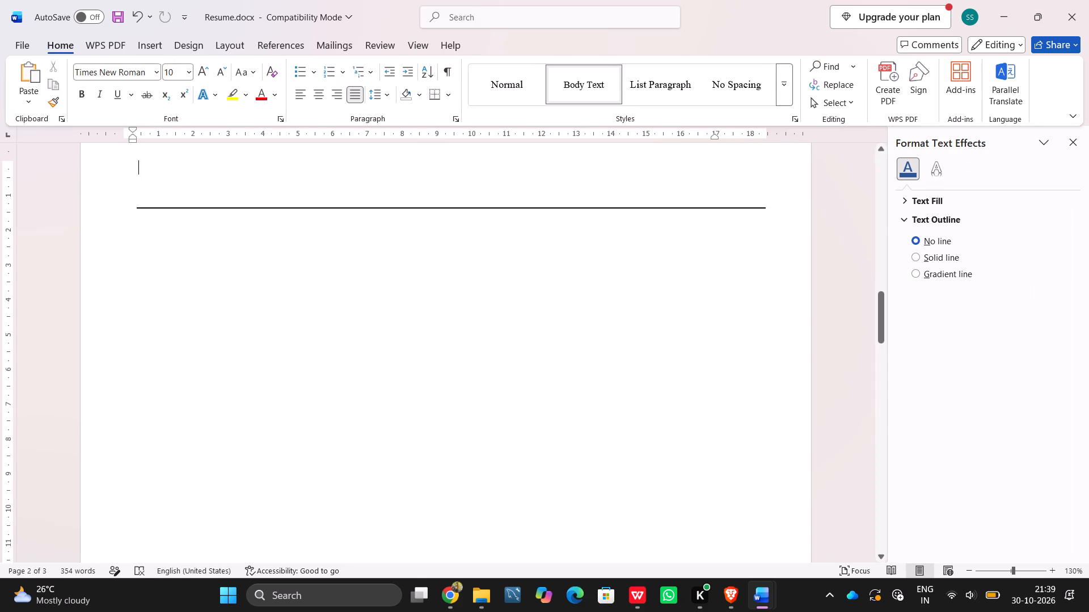
{"action": "left_click", "coordinate": [416, 206]}
{"action": "left_click", "coordinate": [438, 205]}
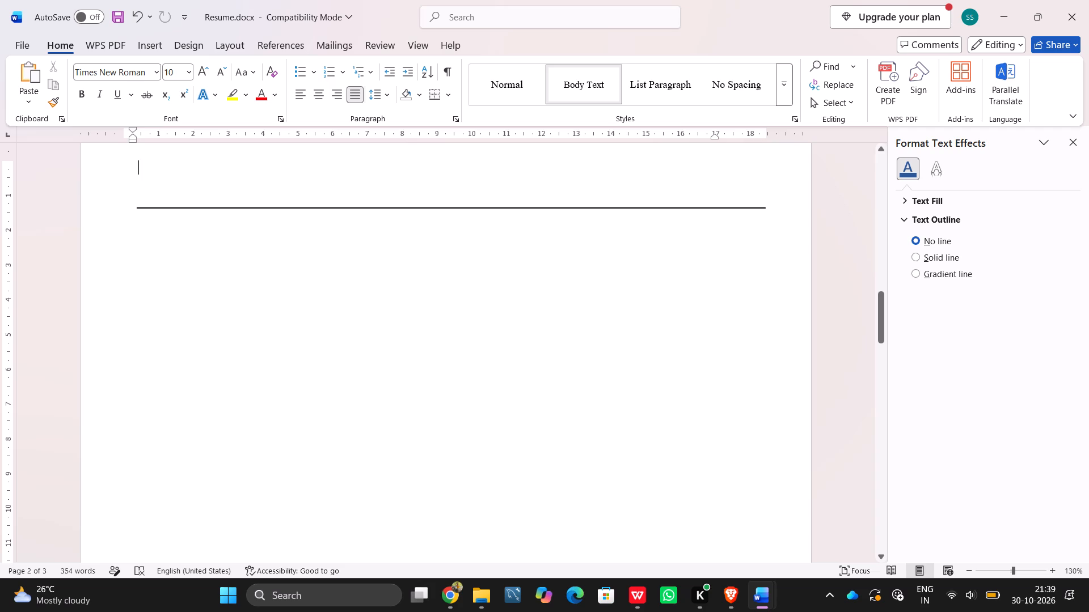
{"action": "left_click", "coordinate": [436, 209]}
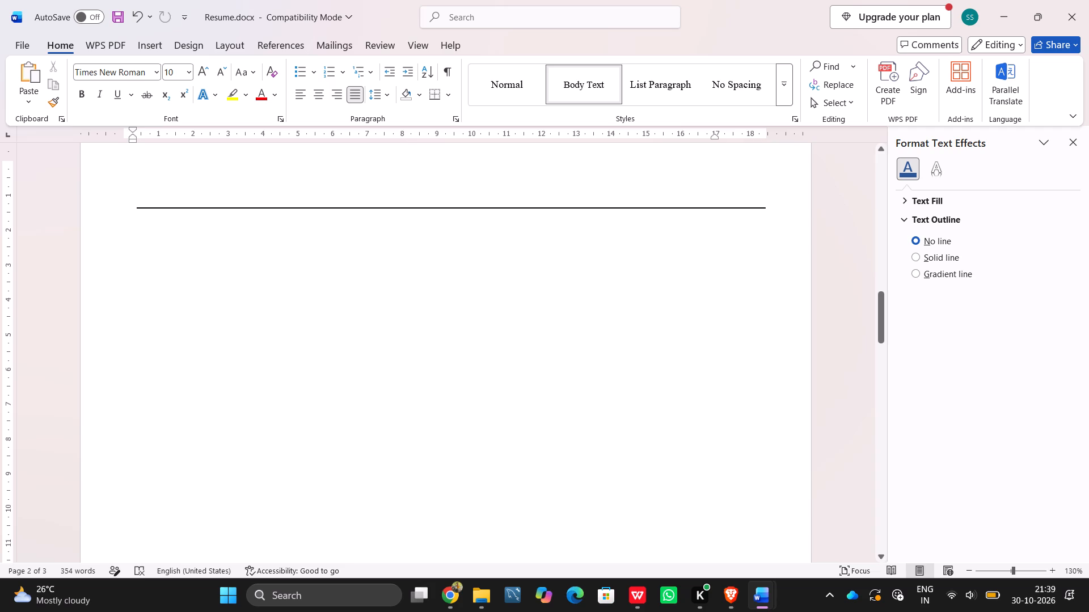
{"action": "left_click", "coordinate": [436, 207]}
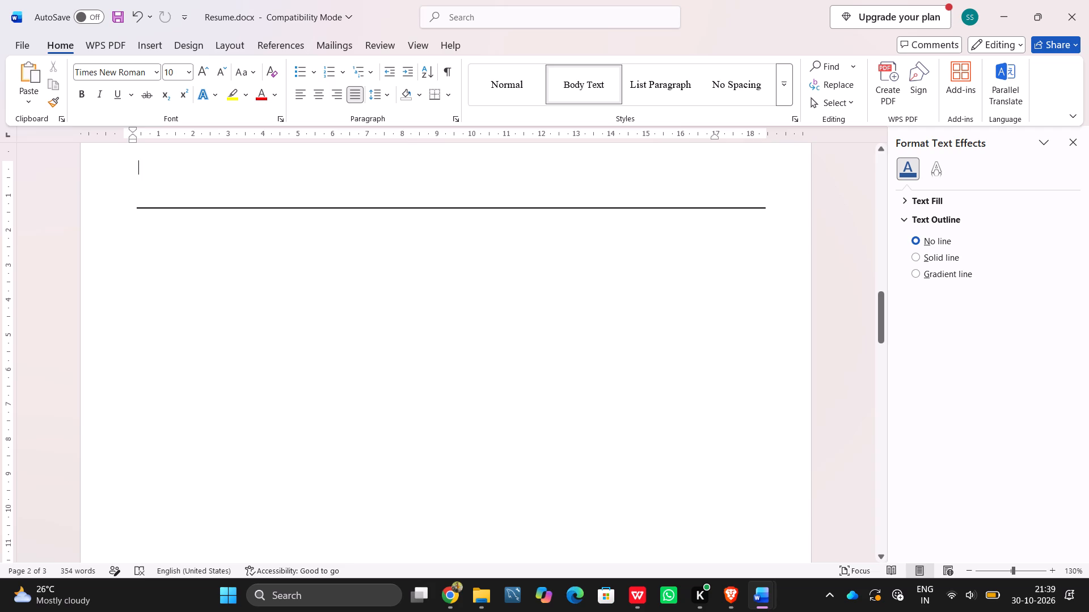
{"action": "left_click", "coordinate": [441, 208]}
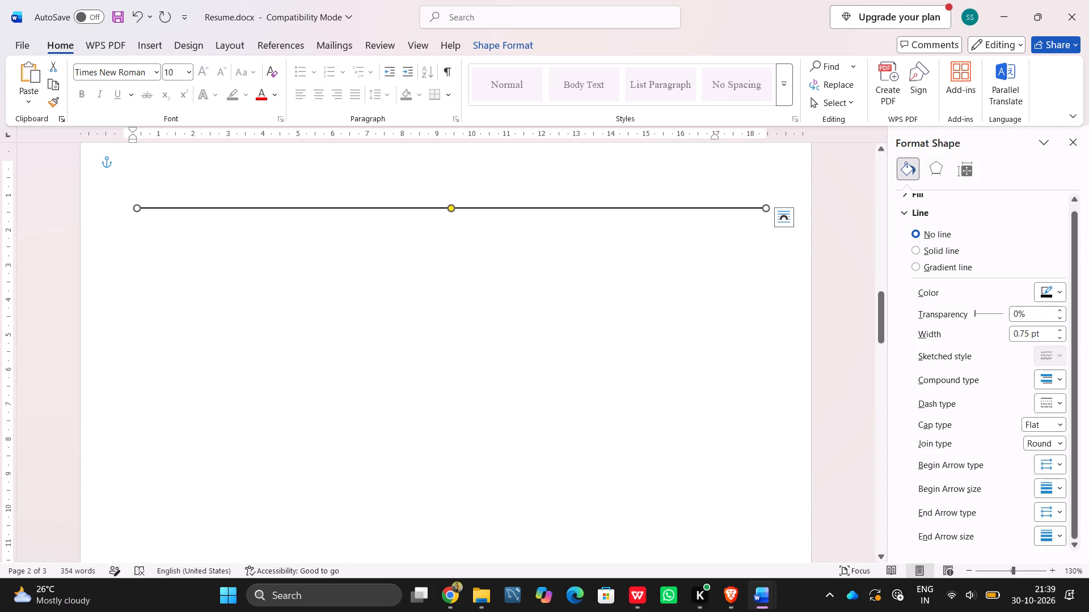
{"action": "key", "text": "ctrl+c"}
{"action": "key", "text": "ctrl+x"}
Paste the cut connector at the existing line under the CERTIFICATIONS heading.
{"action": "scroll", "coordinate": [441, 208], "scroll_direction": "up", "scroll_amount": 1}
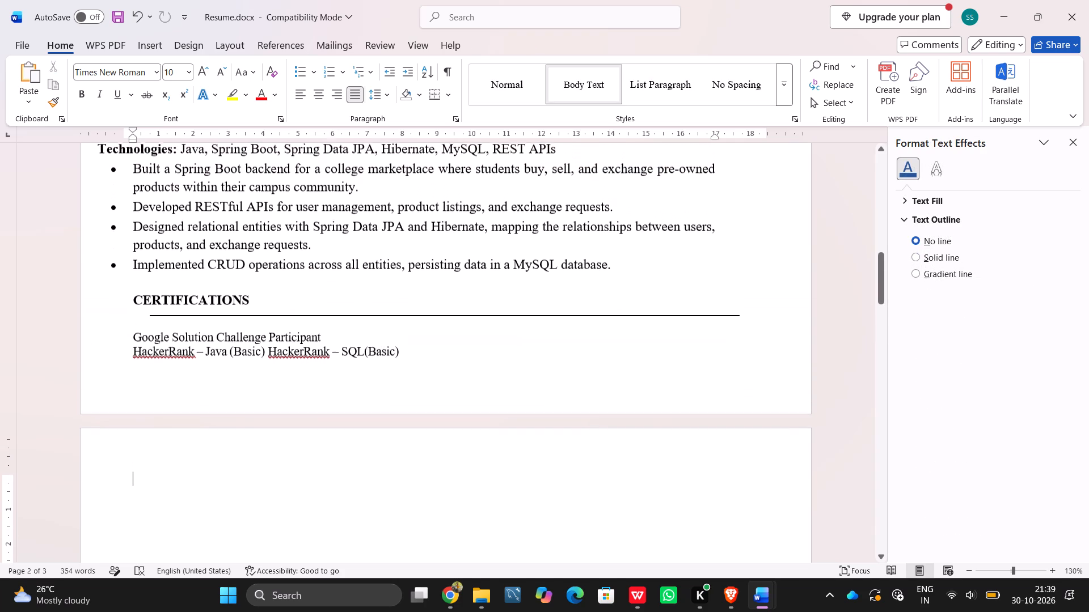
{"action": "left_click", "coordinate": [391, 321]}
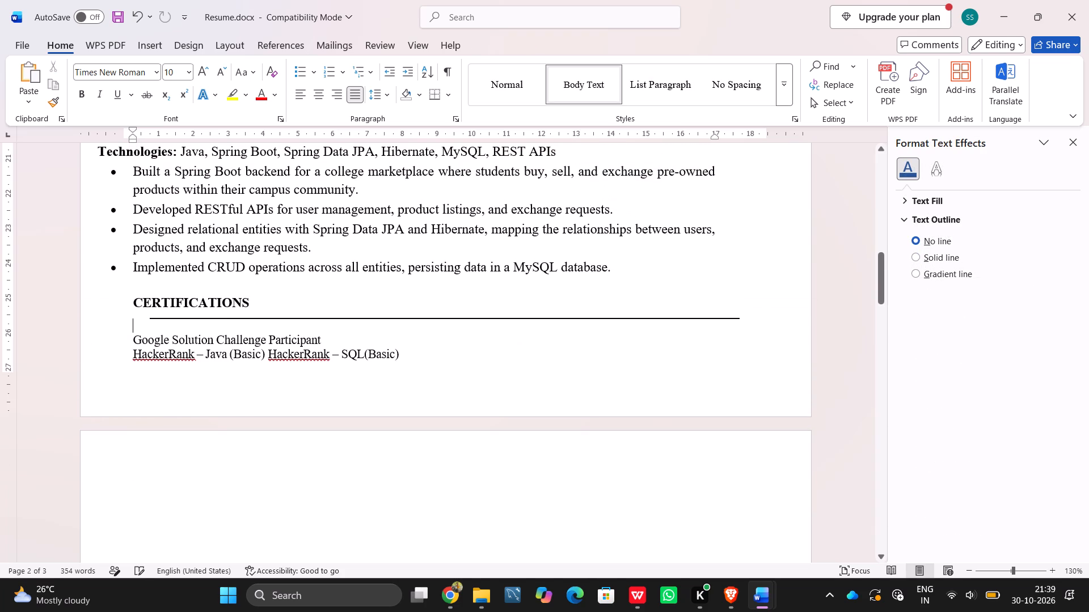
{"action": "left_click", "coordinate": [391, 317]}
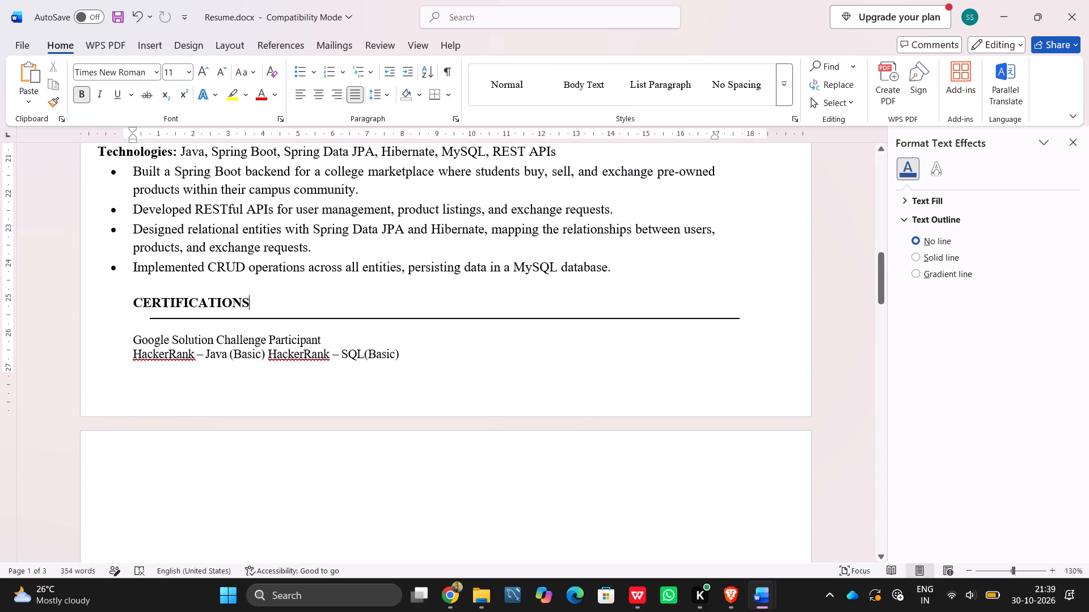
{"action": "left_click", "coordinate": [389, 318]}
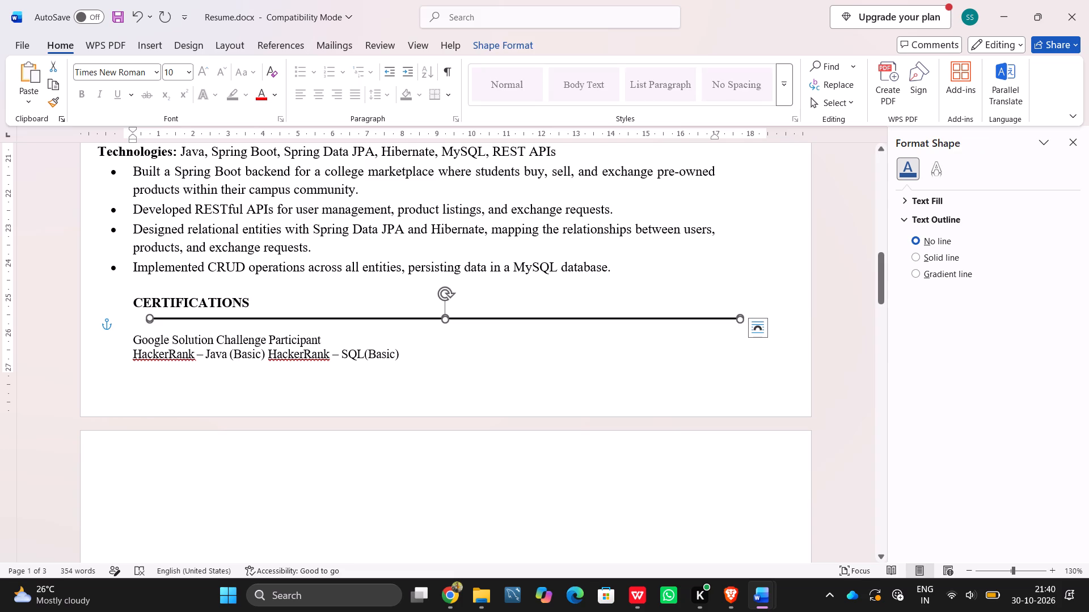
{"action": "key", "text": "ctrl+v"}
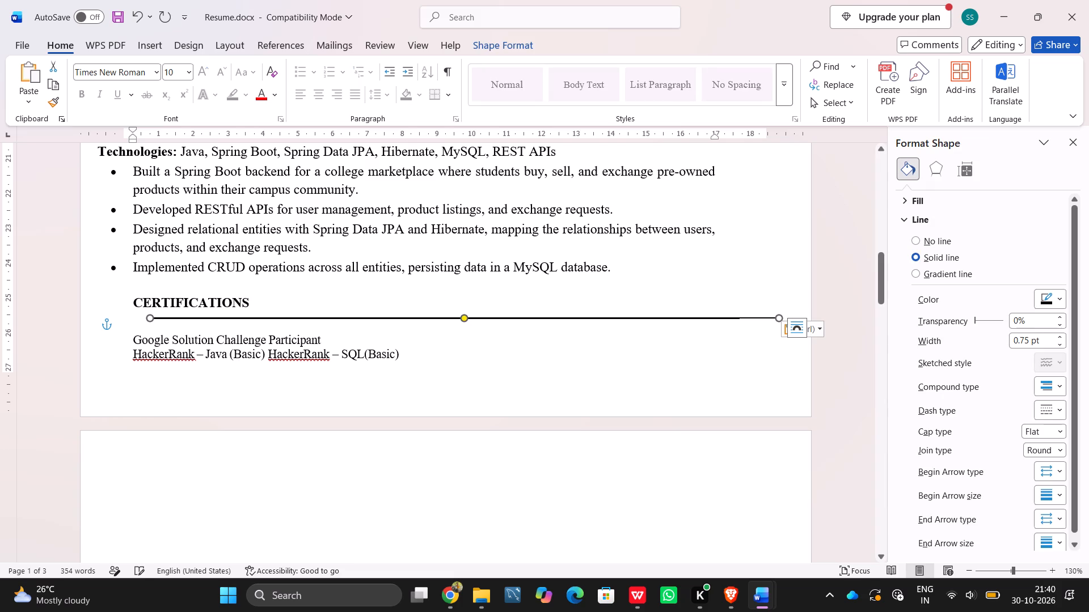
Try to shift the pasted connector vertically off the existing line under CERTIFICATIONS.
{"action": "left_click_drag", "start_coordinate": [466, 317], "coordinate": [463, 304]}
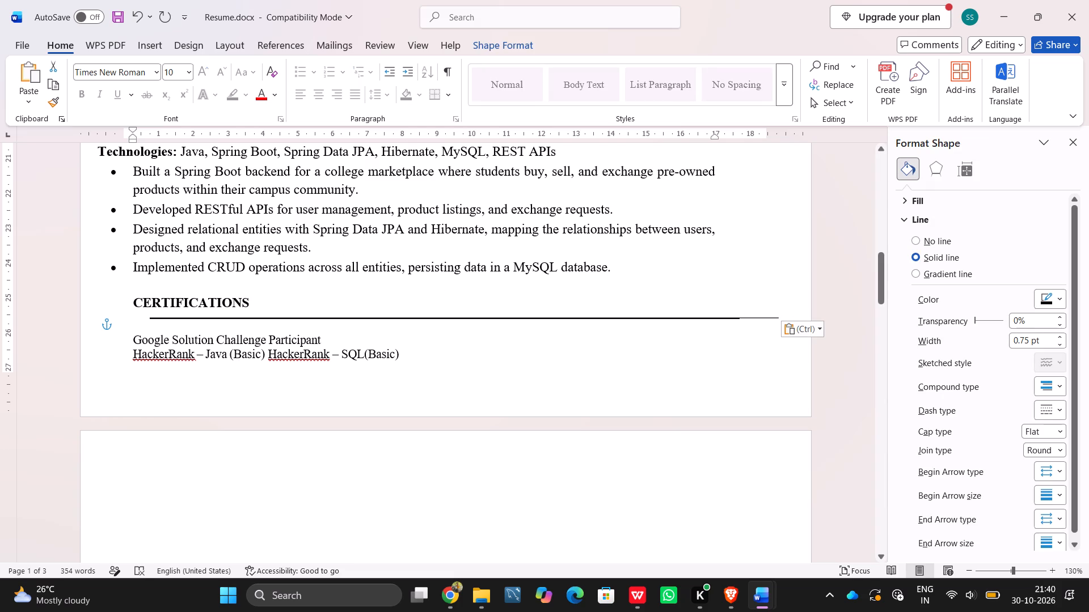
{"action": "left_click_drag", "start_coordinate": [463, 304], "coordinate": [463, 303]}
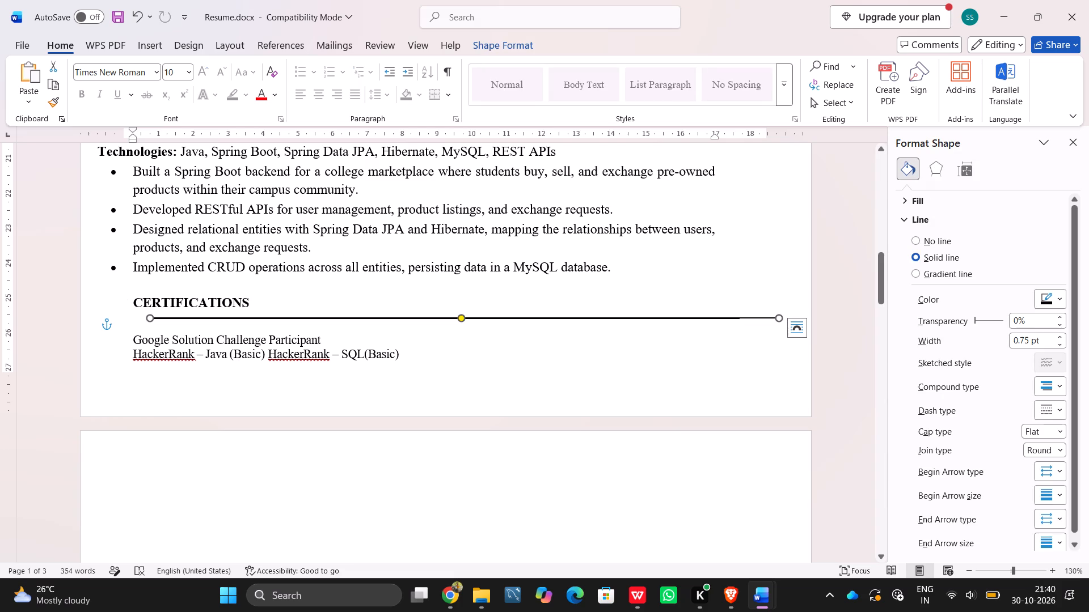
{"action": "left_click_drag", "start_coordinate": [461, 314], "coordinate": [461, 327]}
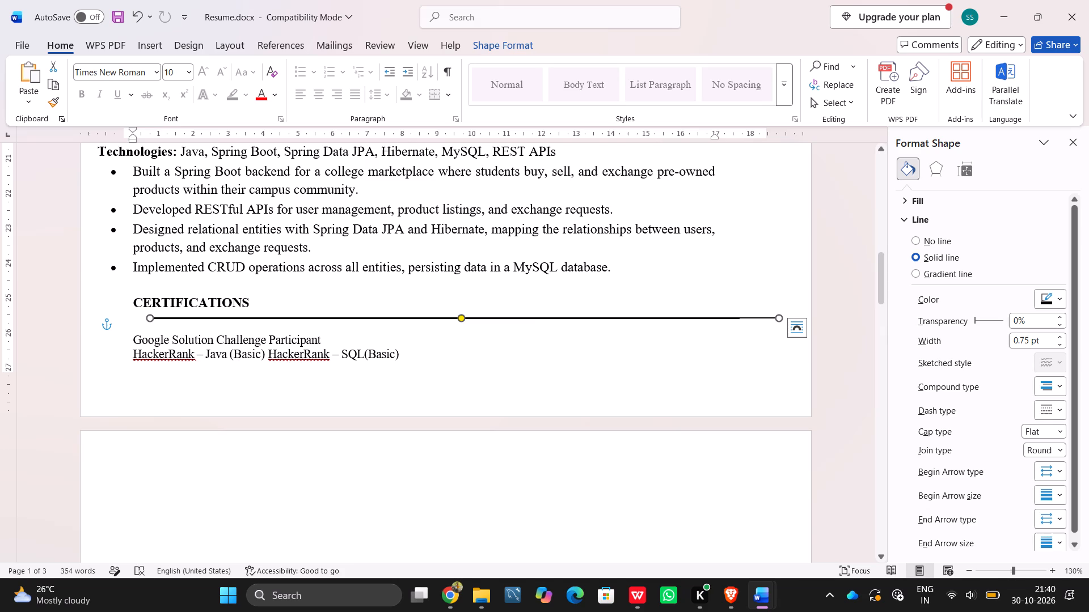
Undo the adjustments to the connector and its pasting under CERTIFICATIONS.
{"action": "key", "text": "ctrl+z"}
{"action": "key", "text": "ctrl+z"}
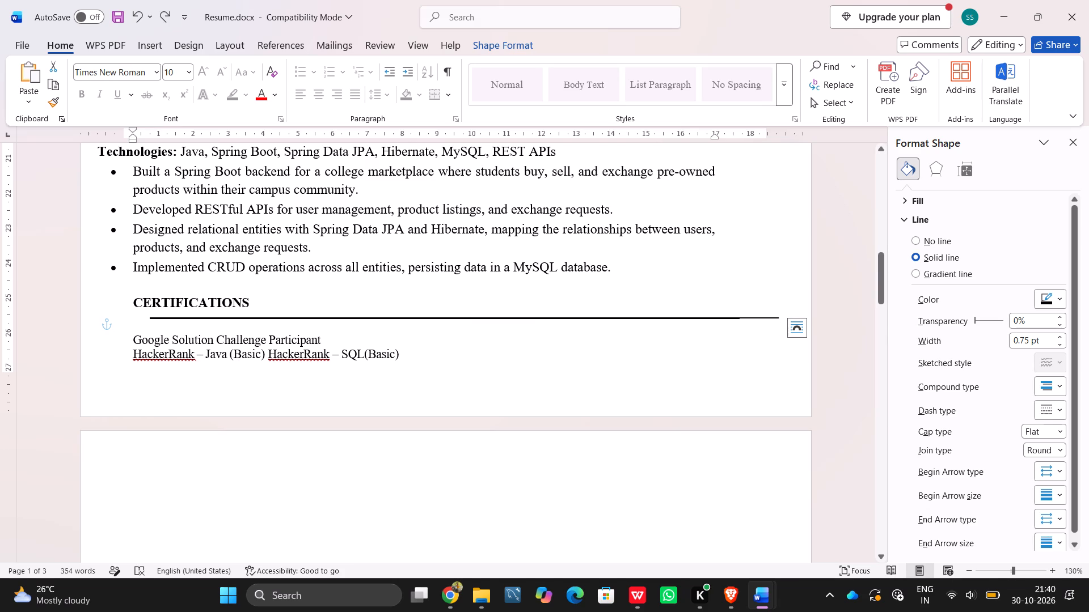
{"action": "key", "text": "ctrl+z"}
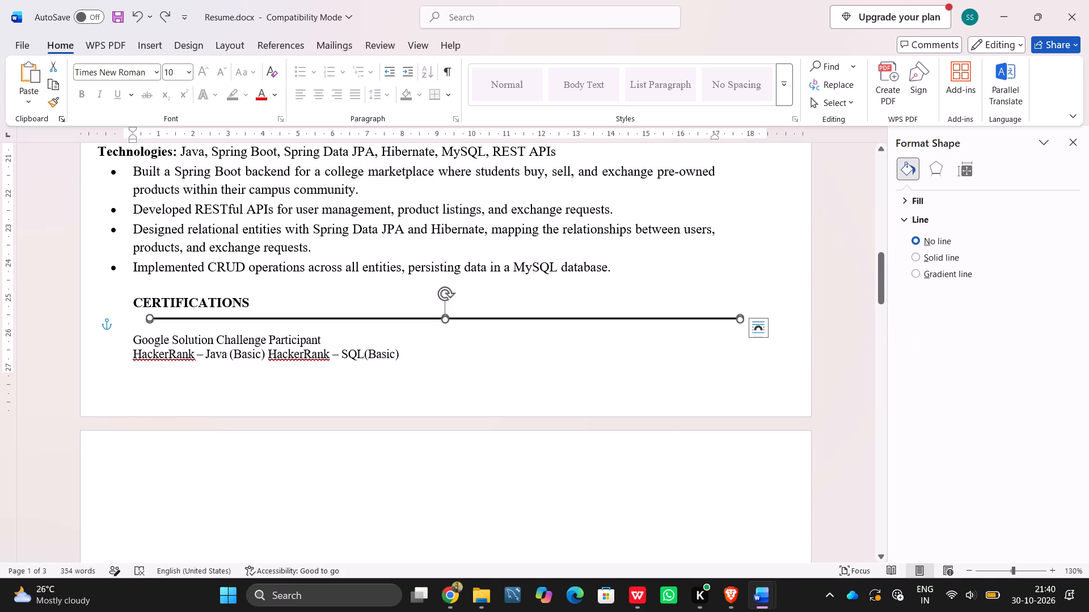
Replace the existing line under the CERTIFICATIONS heading with the copied black connector.
{"action": "key", "text": "BackSpace"}
{"action": "key", "text": "ctrl+v"}
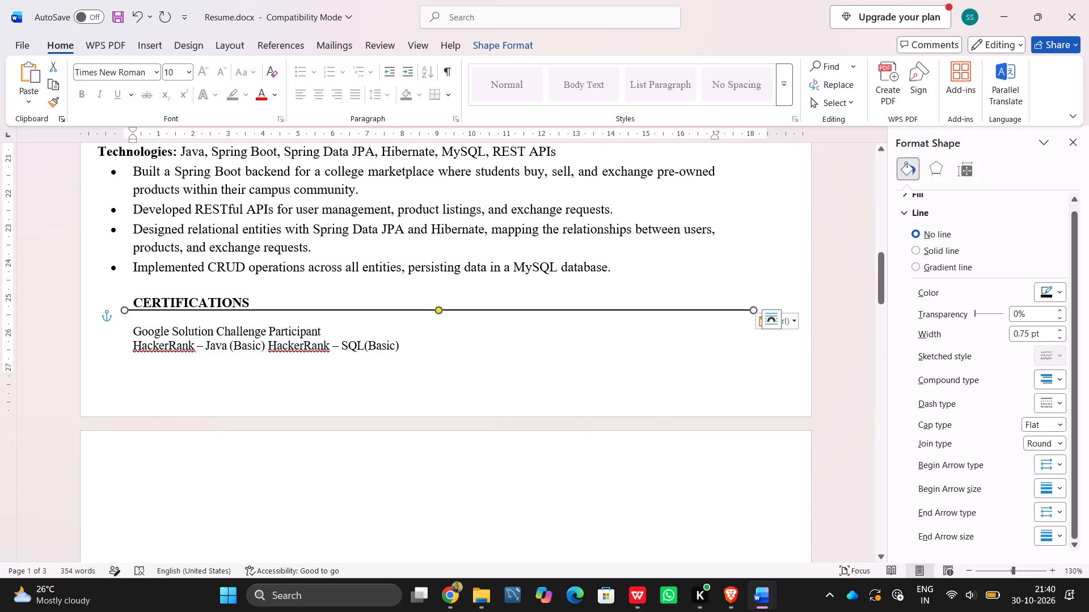
Delete the existing line under the PROJECTS heading and paste the copied connector in its place.
{"action": "scroll", "coordinate": [503, 279], "scroll_direction": "up", "scroll_amount": 1}
{"action": "scroll", "coordinate": [396, 236], "scroll_direction": "up", "scroll_amount": 1}
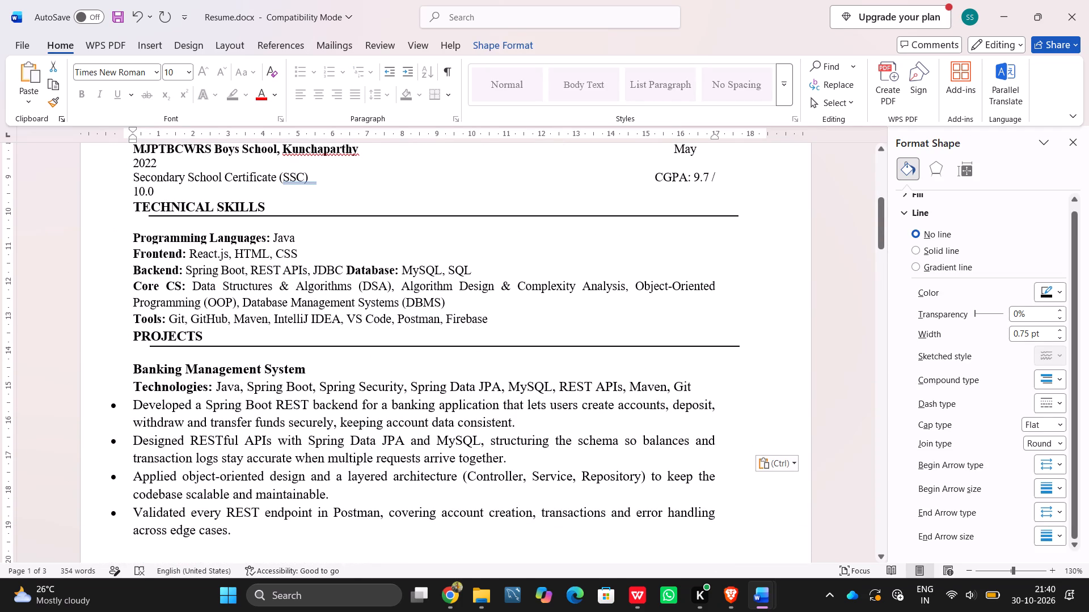
{"action": "left_click", "coordinate": [352, 344]}
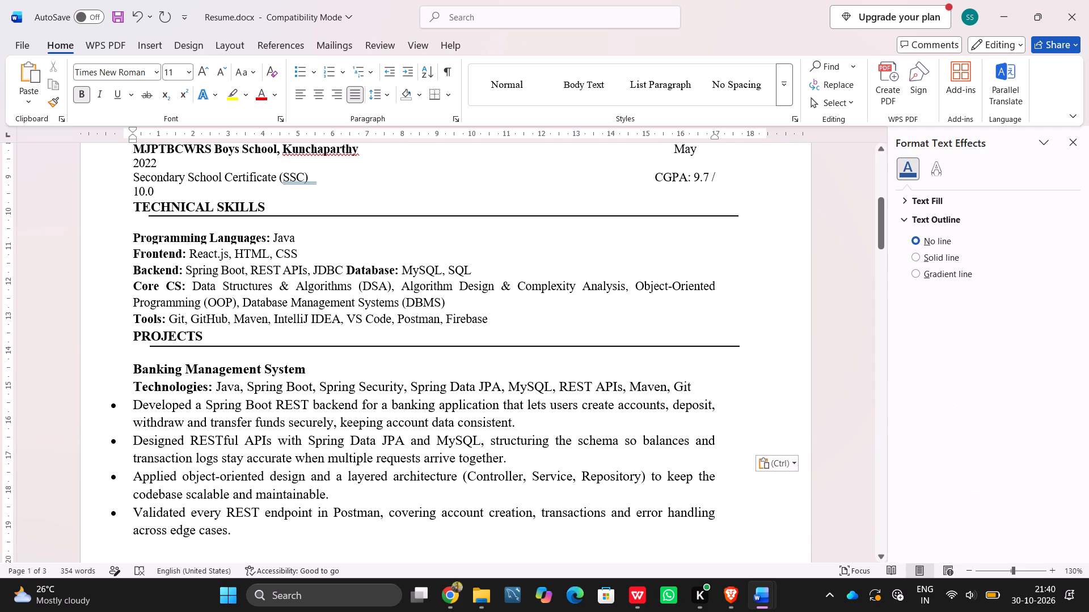
{"action": "left_click", "coordinate": [352, 345]}
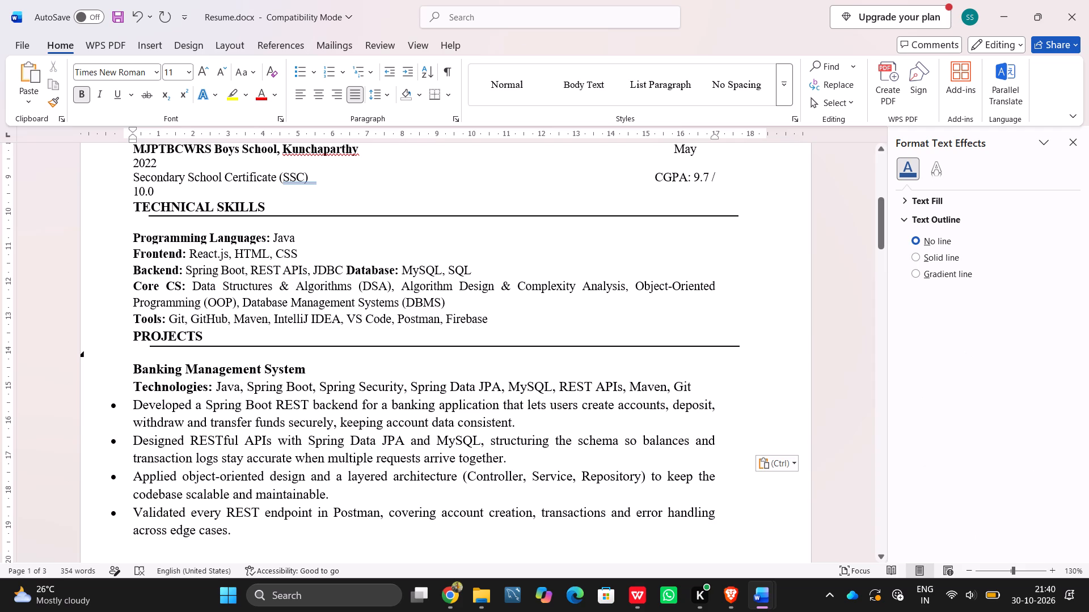
{"action": "left_click", "coordinate": [353, 346]}
{"action": "key", "text": "BackSpace"}
{"action": "key", "text": "ctrl+v"}
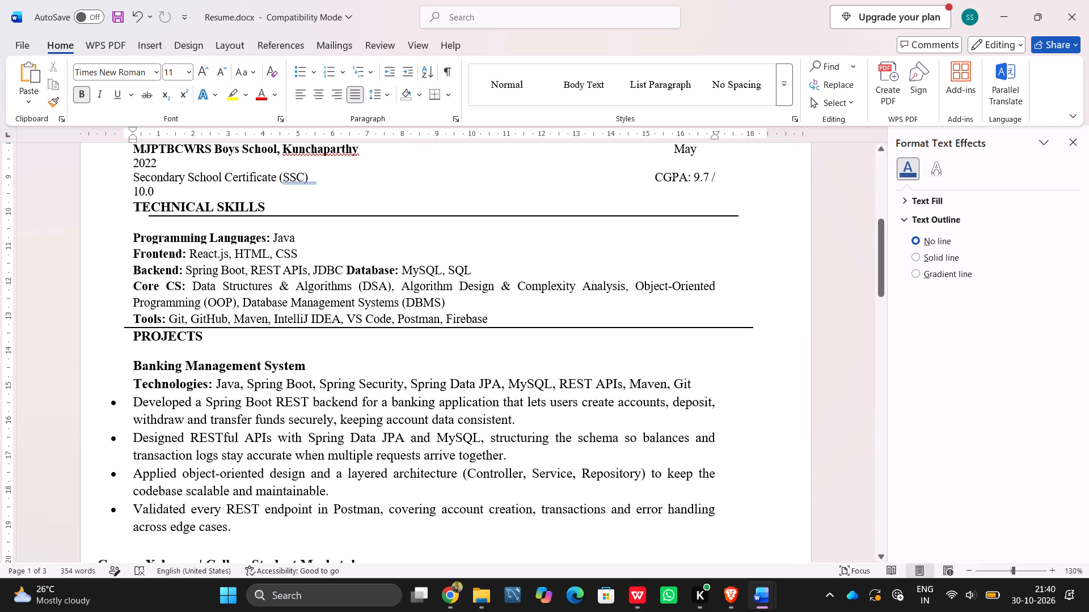
Replace the existing line under the TECHNICAL SKILLS heading with the copied connector.
{"action": "left_click", "coordinate": [445, 216]}
{"action": "key", "text": "BackSpace"}
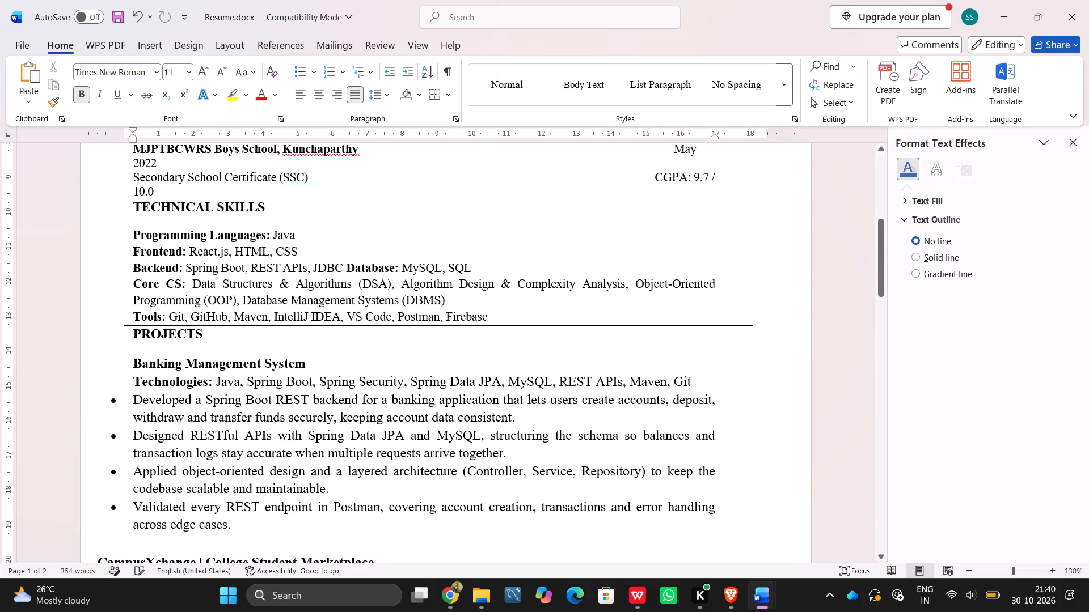
{"action": "key", "text": "ctrl+v"}
Delete the existing line under the EDUCATION heading and paste the copied connector there.
{"action": "scroll", "coordinate": [445, 216], "scroll_direction": "up", "scroll_amount": 1}
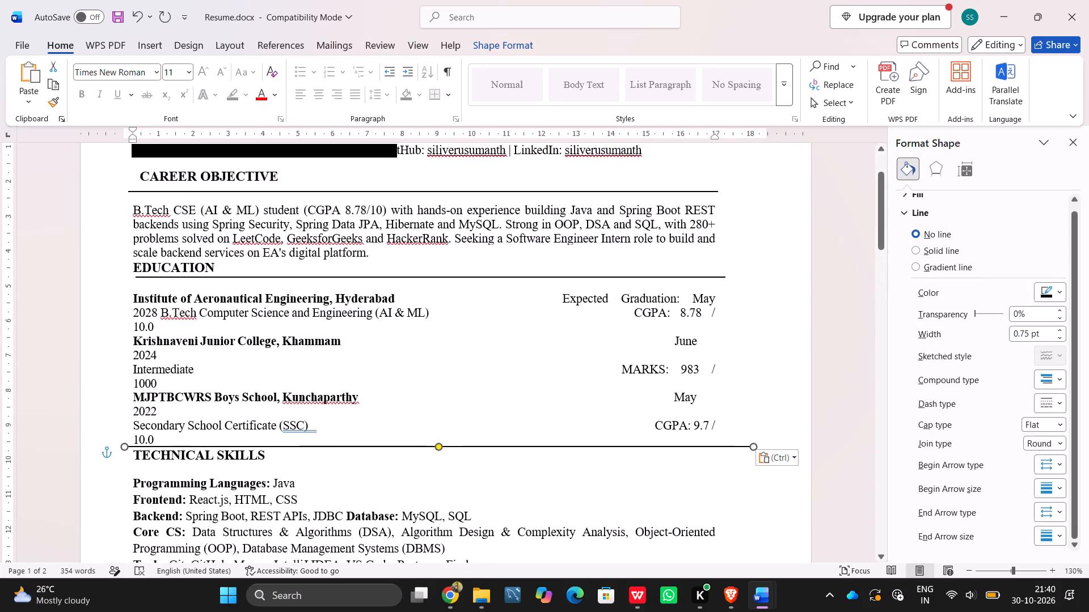
{"action": "left_click", "coordinate": [377, 276]}
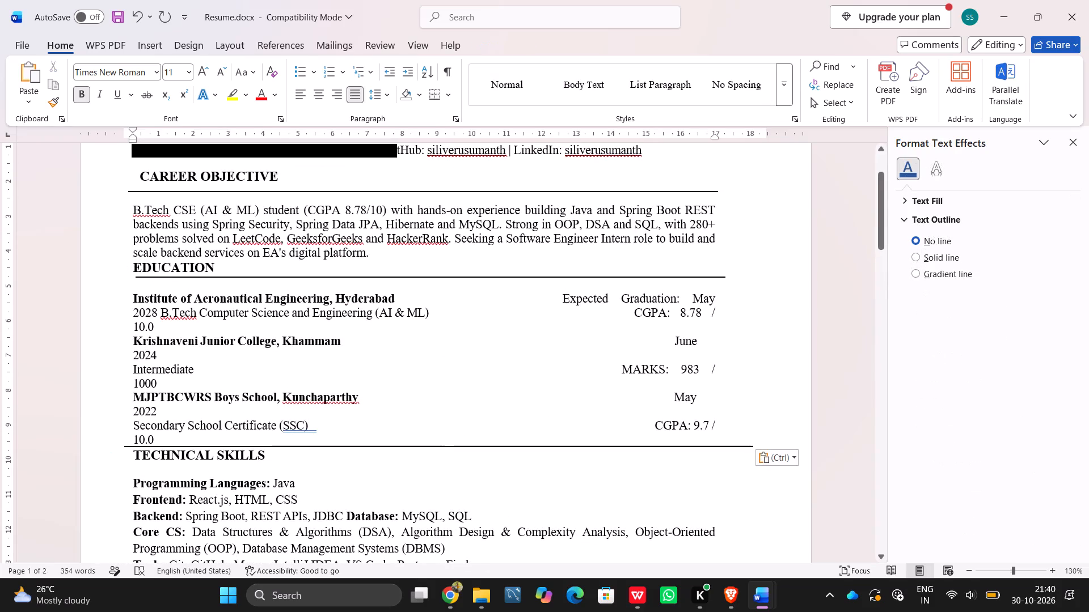
{"action": "left_click", "coordinate": [376, 277]}
{"action": "key", "text": "BackSpace"}
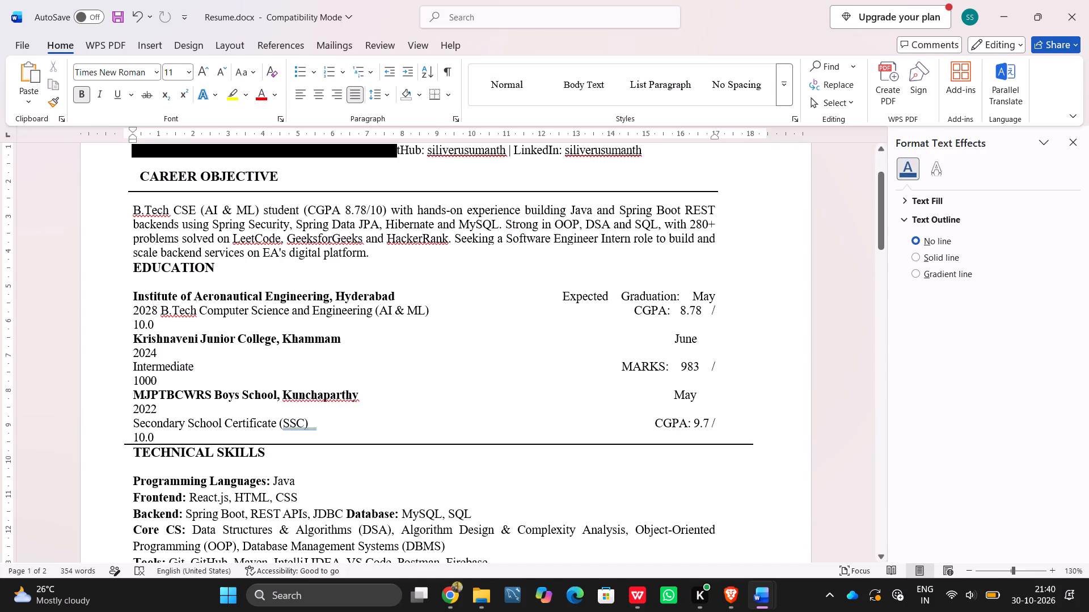
{"action": "key", "text": "ctrl+v"}
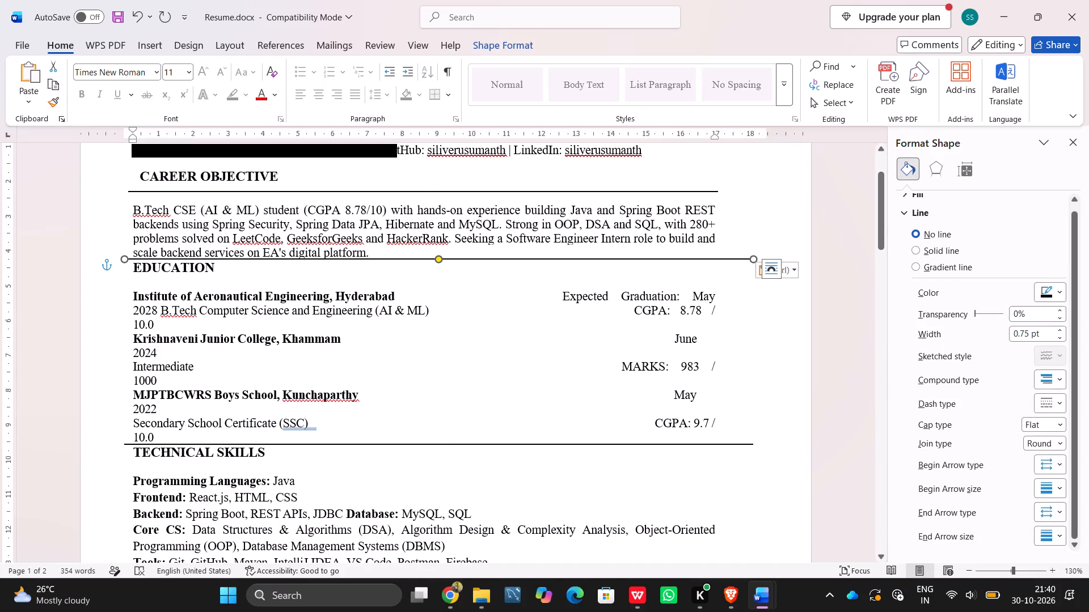
Replace the existing line under the CAREER OBJECTIVE heading with the copied connector.
{"action": "left_click", "coordinate": [386, 191]}
{"action": "key", "text": "BackSpace"}
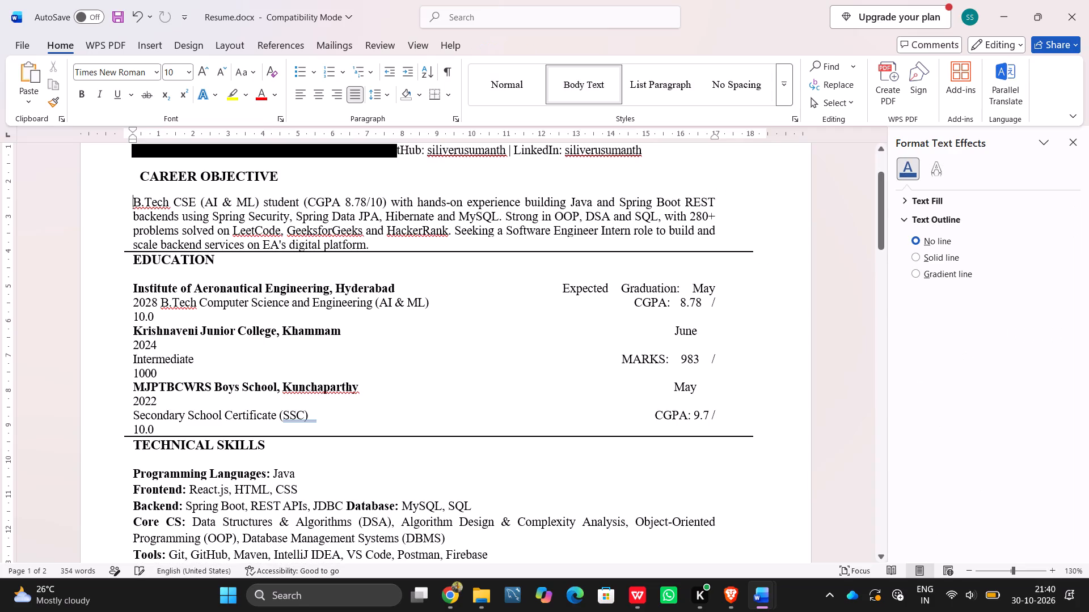
{"action": "key", "text": "ctrl+v"}
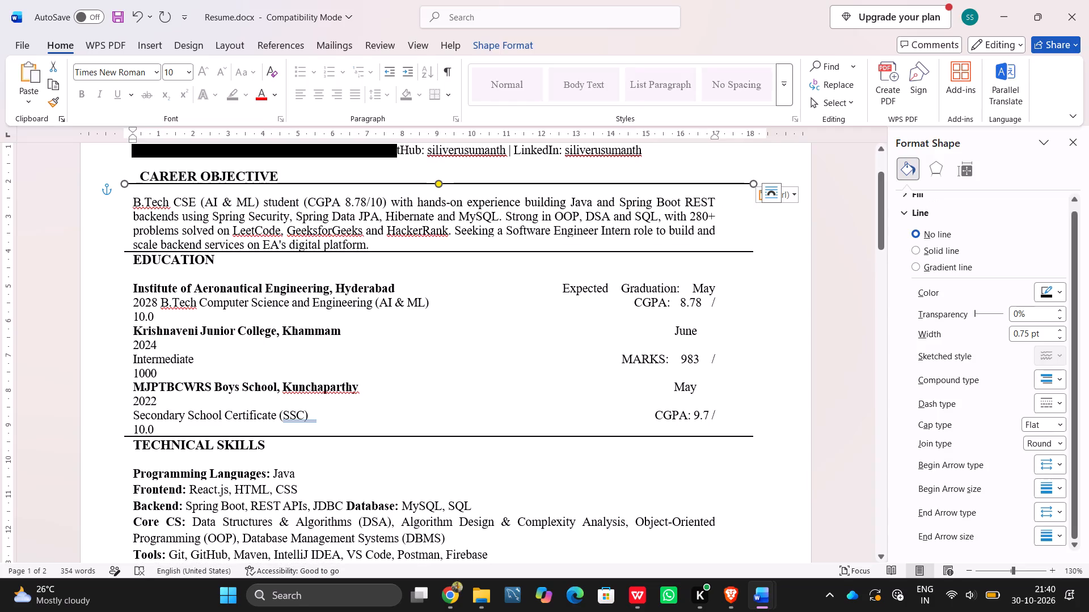
Select the entire resume and reapply justified alignment to all of its text.
{"action": "scroll", "coordinate": [386, 191], "scroll_direction": "up", "scroll_amount": 1}
{"action": "key", "text": "ctrl+a"}
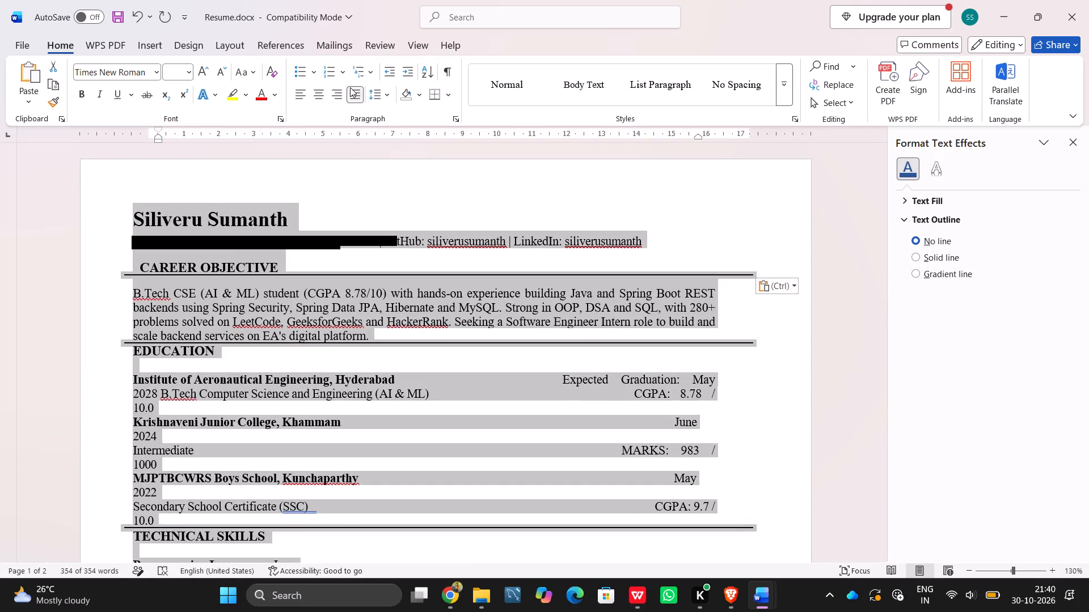
{"action": "left_click", "coordinate": [352, 88]}
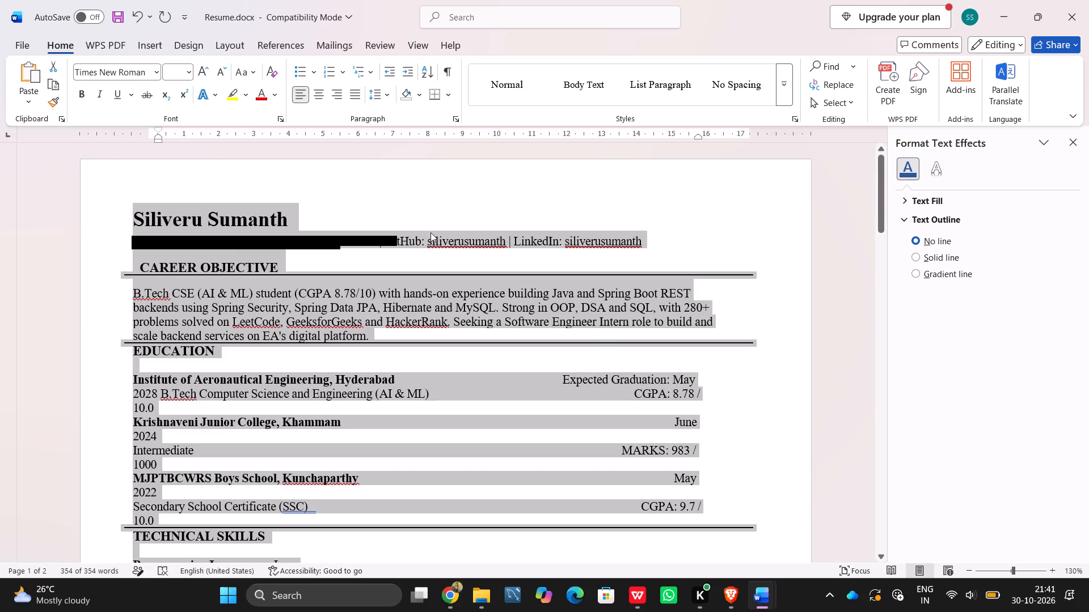
{"action": "left_click", "coordinate": [354, 93]}
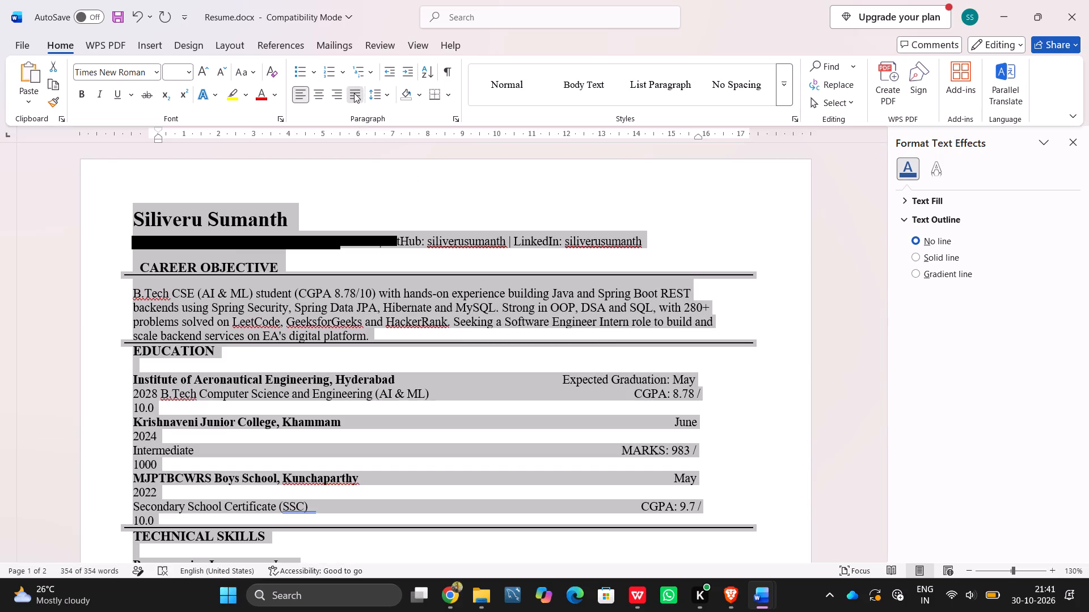
{"action": "left_click", "coordinate": [354, 93]}
{"action": "left_click", "coordinate": [354, 93]}
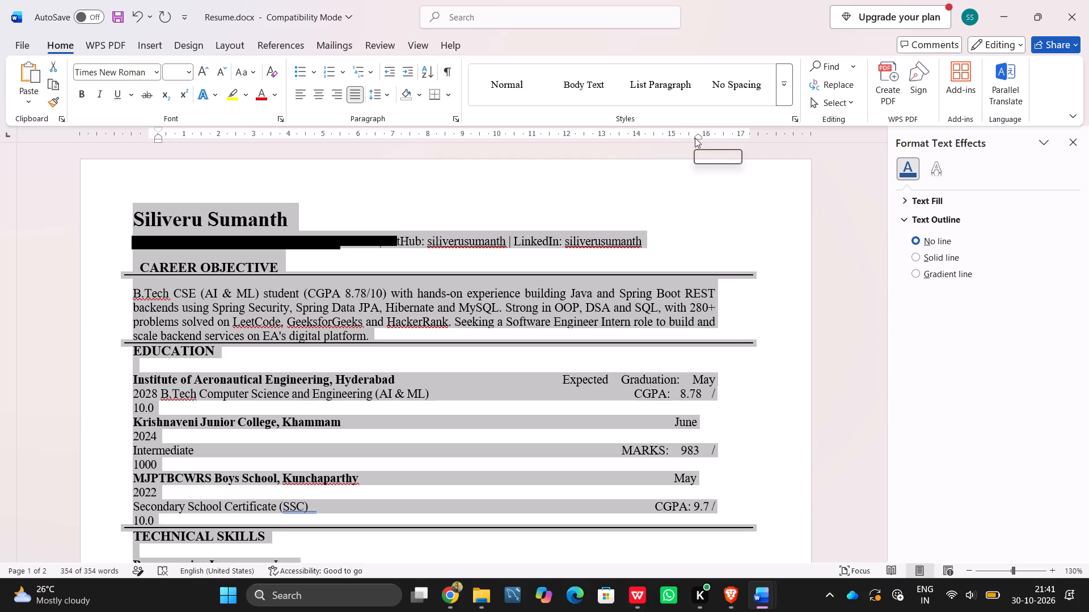
Extend the right indent of the whole resume text outward to the 17 mark on the ruler.
{"action": "left_click_drag", "start_coordinate": [698, 136], "coordinate": [744, 142]}
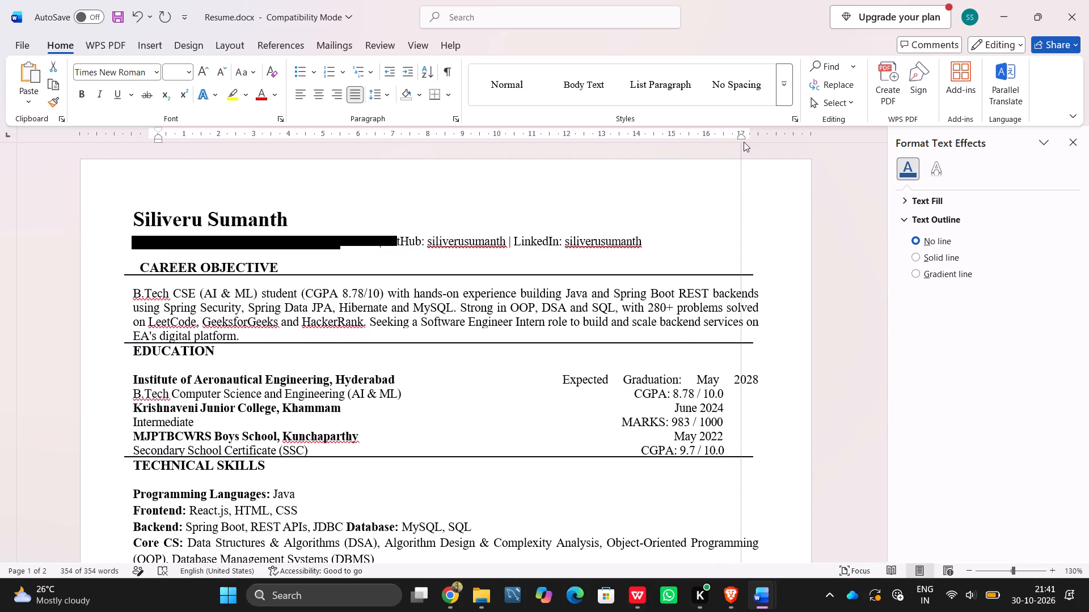
{"action": "left_click_drag", "start_coordinate": [744, 142], "coordinate": [742, 143]}
{"action": "left_click_drag", "start_coordinate": [742, 143], "coordinate": [739, 143]}
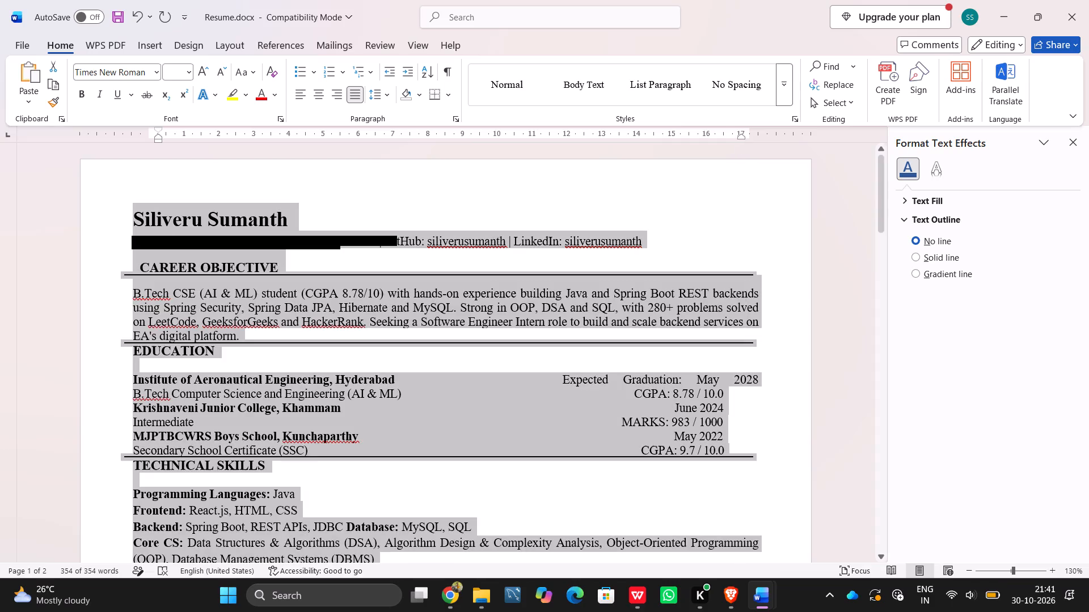
Centre the name heading and the contact details line beneath it.
{"action": "left_click", "coordinate": [137, 263]}
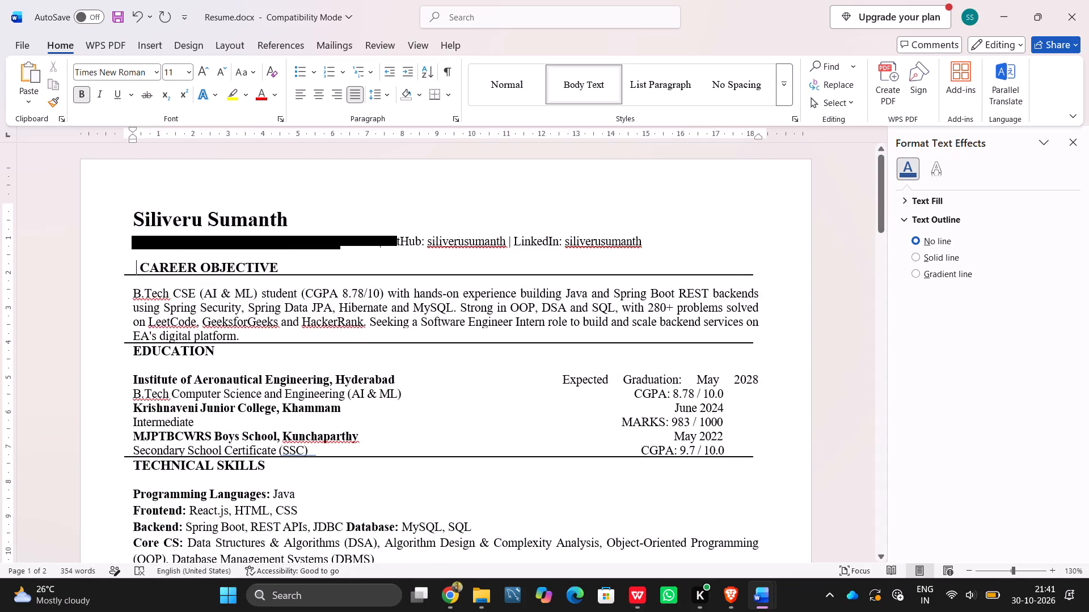
{"action": "left_click_drag", "start_coordinate": [133, 218], "coordinate": [349, 238]}
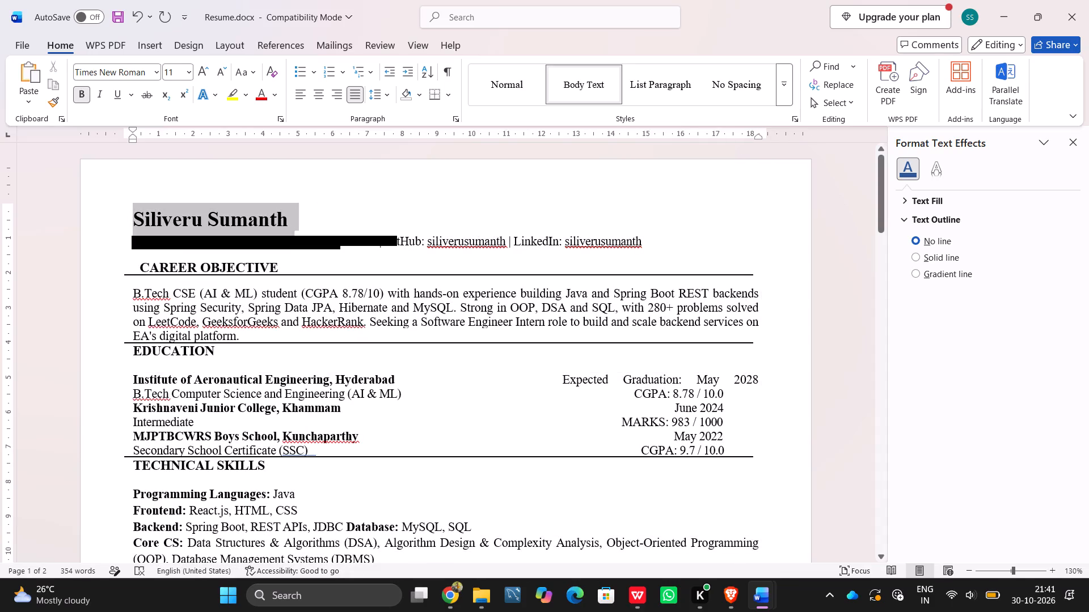
{"action": "left_click_drag", "start_coordinate": [349, 238], "coordinate": [643, 245]}
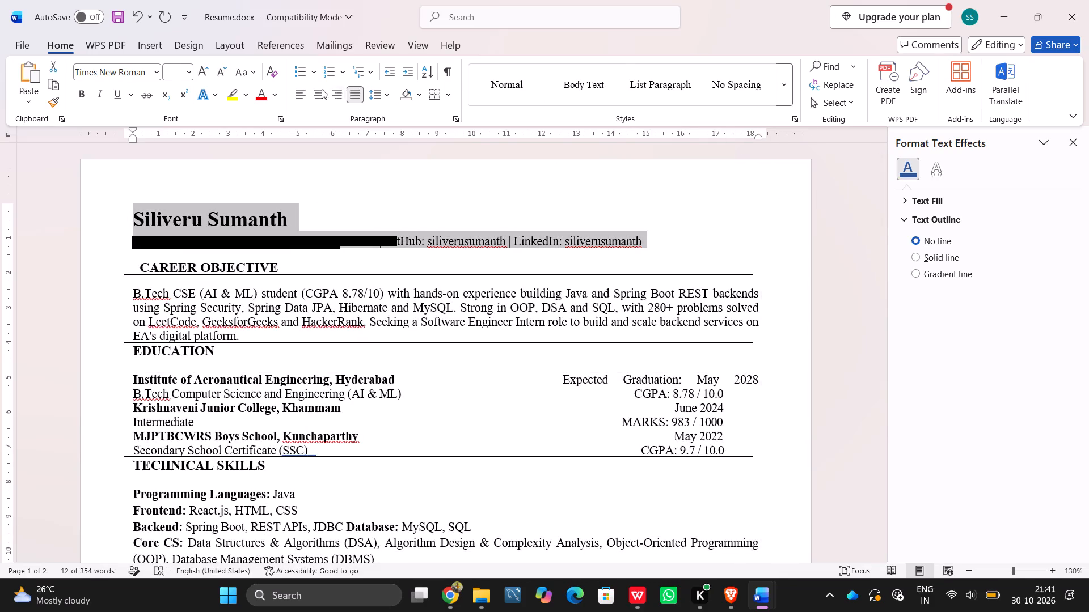
{"action": "left_click", "coordinate": [318, 89]}
{"action": "left_click", "coordinate": [193, 180]}
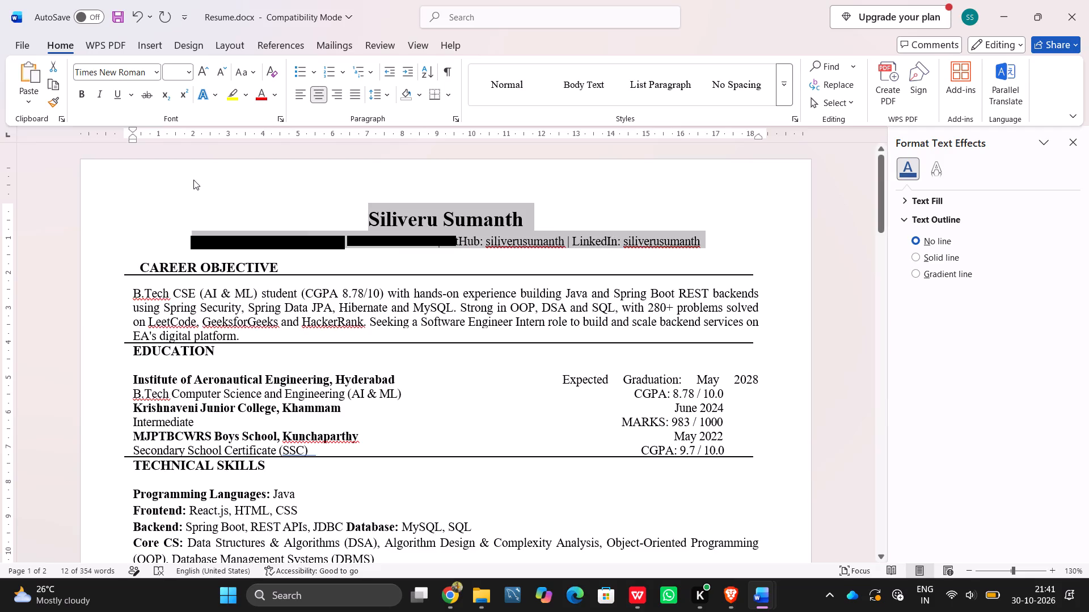
Move the left indent of everything from CAREER OBJECTIVE to the document's end outward by about 0.5 cm.
{"action": "key", "text": "ctrl+a"}
{"action": "left_click", "coordinate": [137, 263]}
{"action": "left_click_drag", "start_coordinate": [137, 263], "coordinate": [277, 611]}
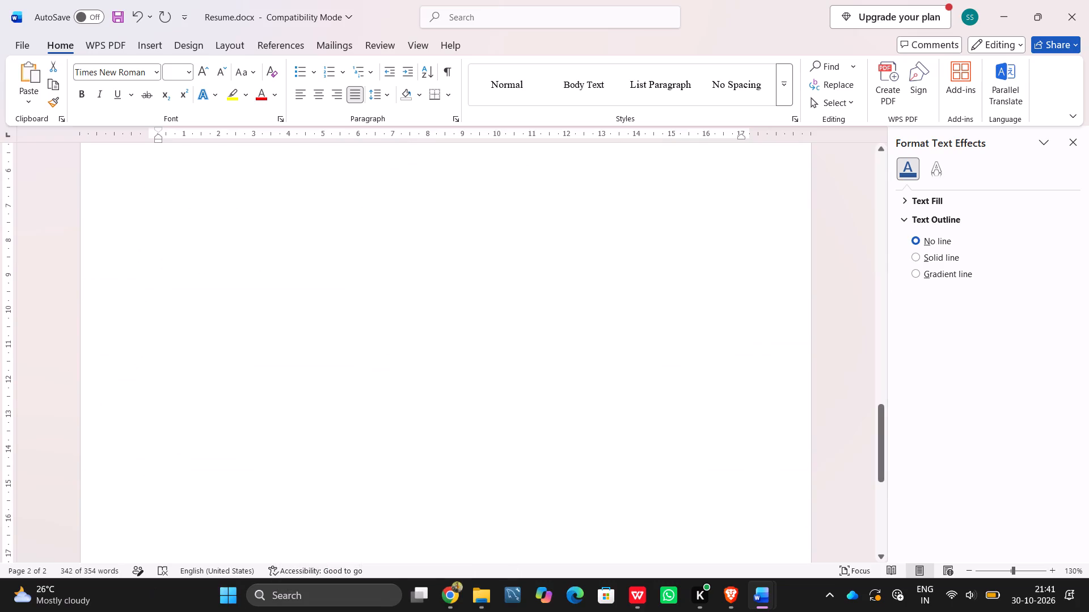
{"action": "scroll", "coordinate": [115, 511], "scroll_direction": "up", "scroll_amount": 6}
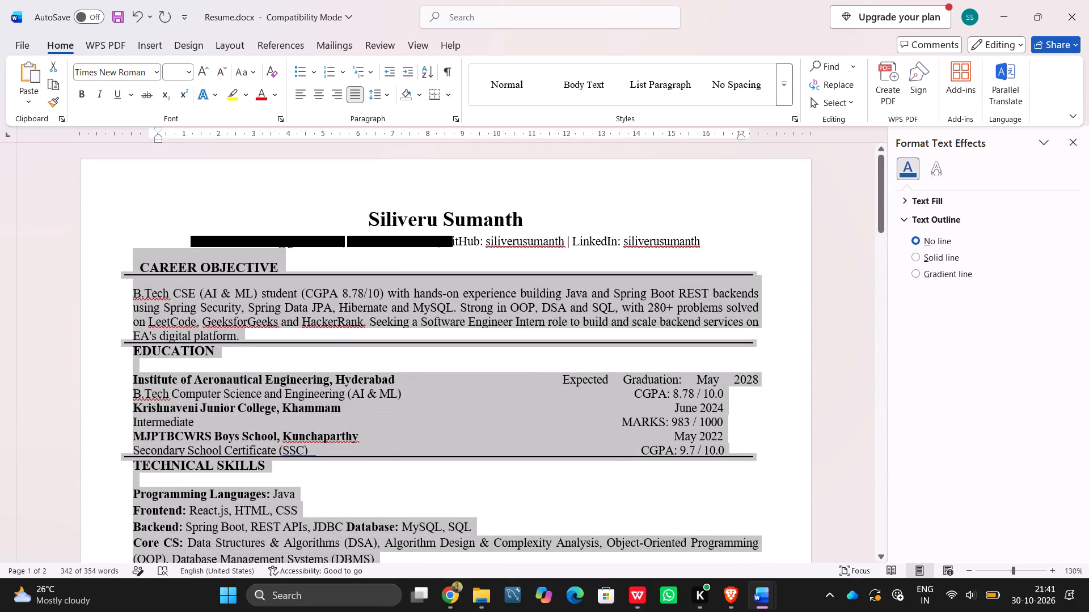
{"action": "left_click_drag", "start_coordinate": [156, 139], "coordinate": [134, 140]}
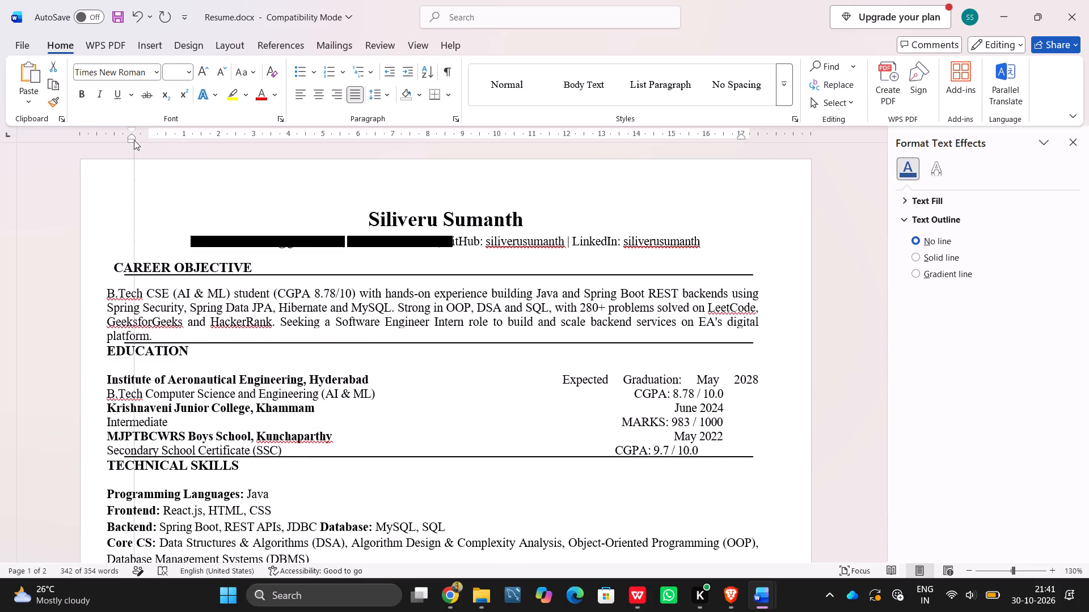
{"action": "left_click_drag", "start_coordinate": [134, 140], "coordinate": [141, 140]}
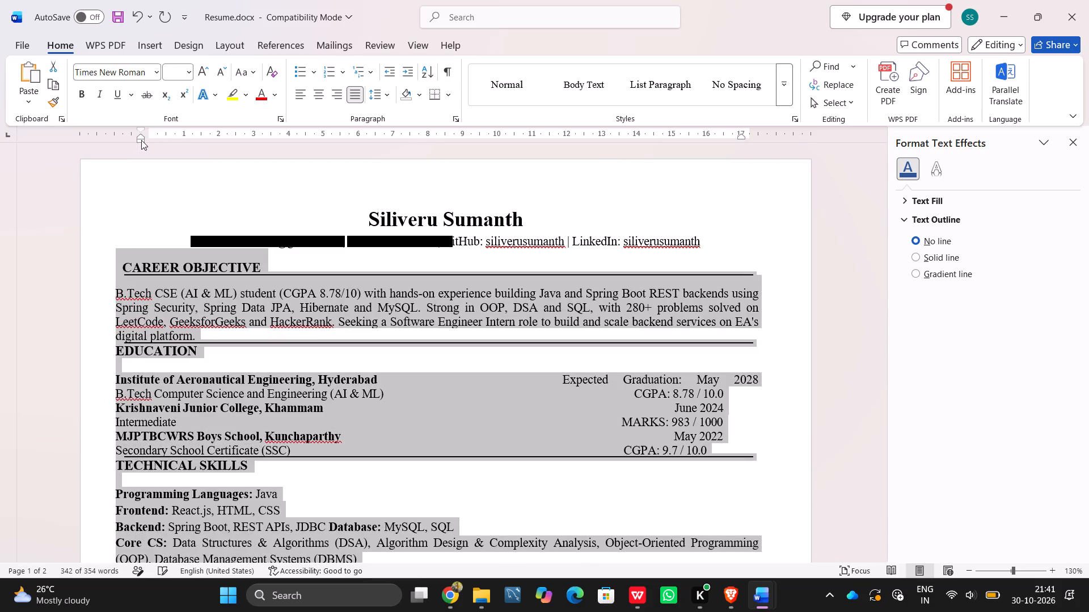
Move the left indent of all text from the career objective paragraph to the document's end inward to the ruler's 0 mark.
{"action": "left_click", "coordinate": [118, 295]}
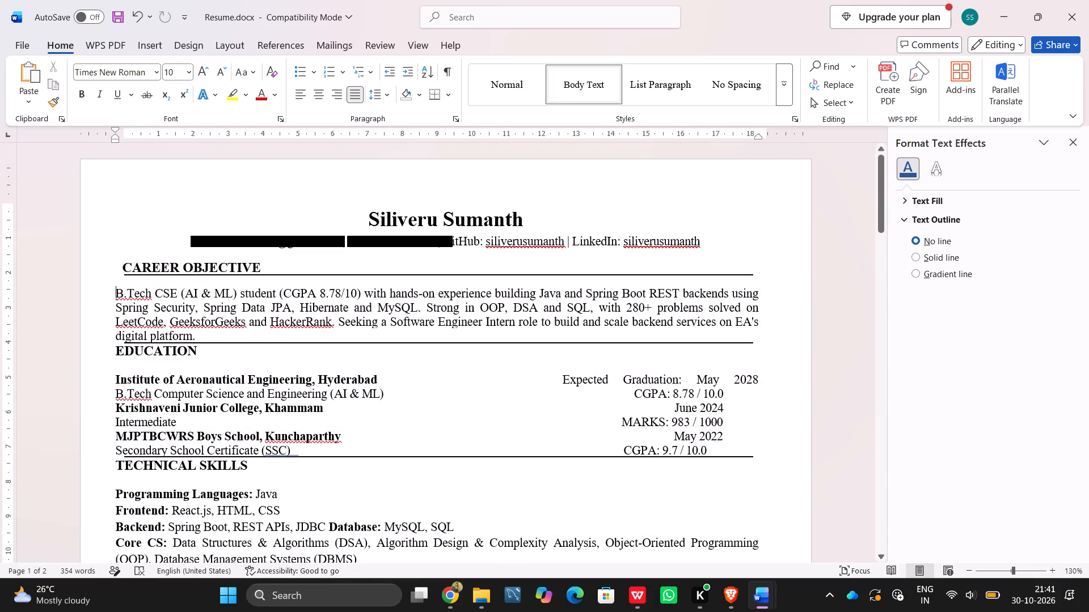
{"action": "left_click", "coordinate": [128, 274]}
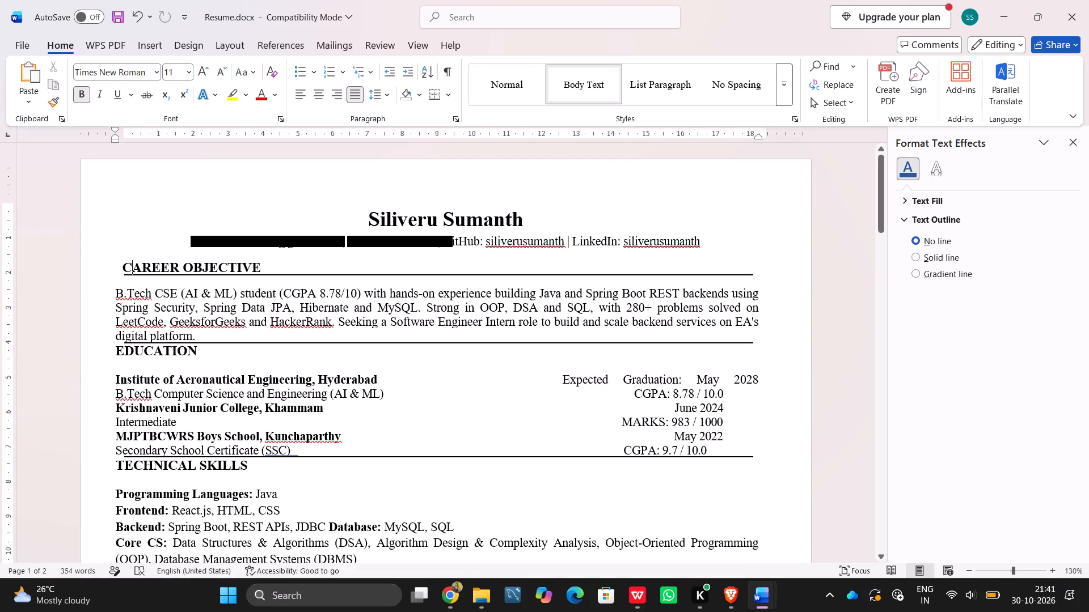
{"action": "left_click_drag", "start_coordinate": [113, 292], "coordinate": [115, 294]}
{"action": "left_click_drag", "start_coordinate": [115, 294], "coordinate": [181, 569]}
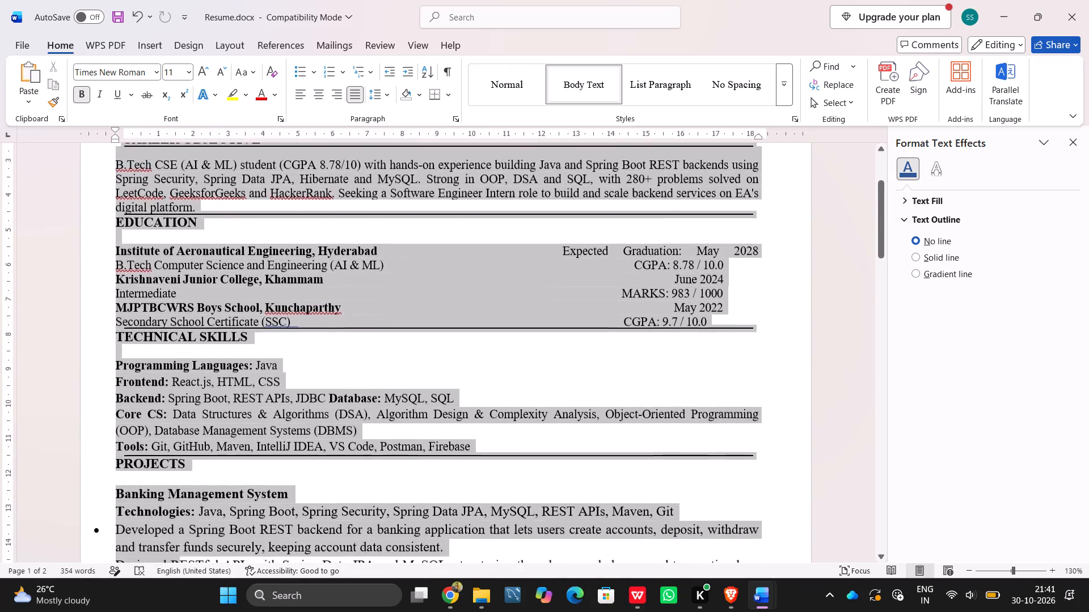
{"action": "left_click_drag", "start_coordinate": [181, 569], "coordinate": [192, 545]}
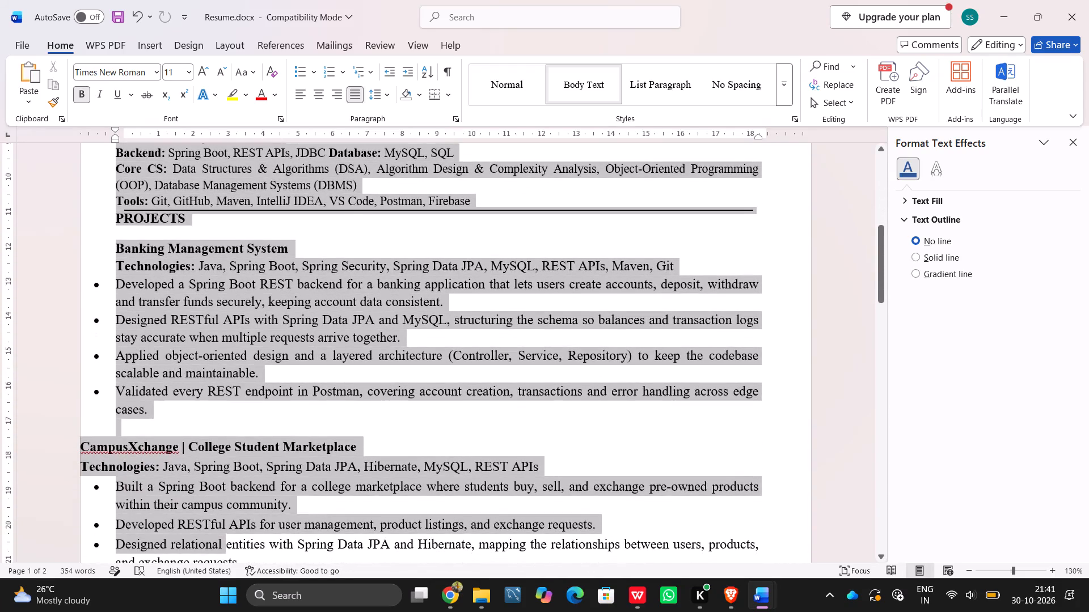
{"action": "left_click_drag", "start_coordinate": [192, 545], "coordinate": [349, 516]}
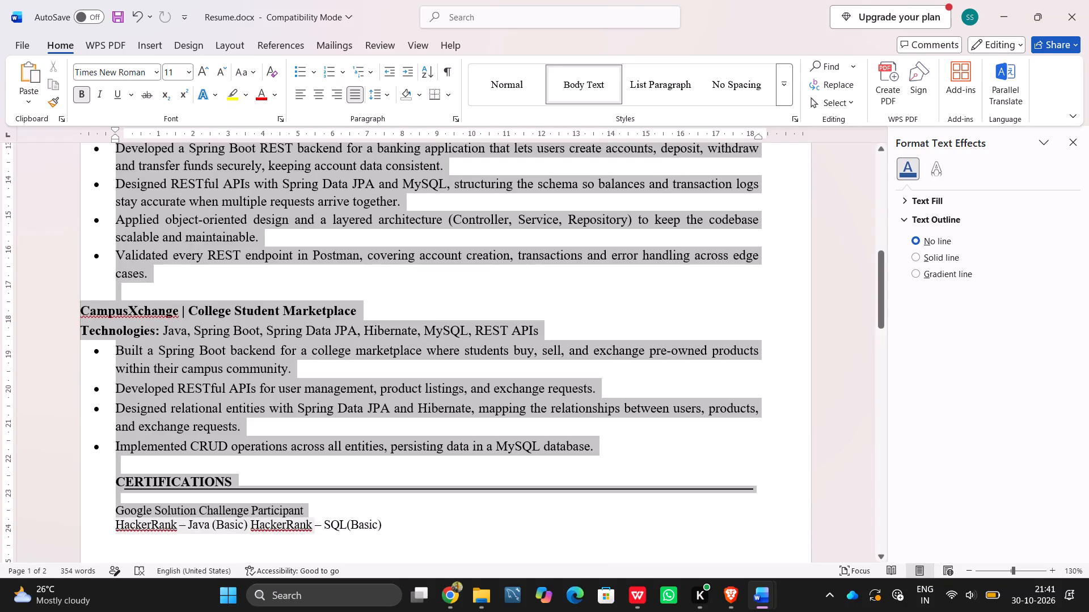
{"action": "left_click_drag", "start_coordinate": [349, 516], "coordinate": [383, 549]}
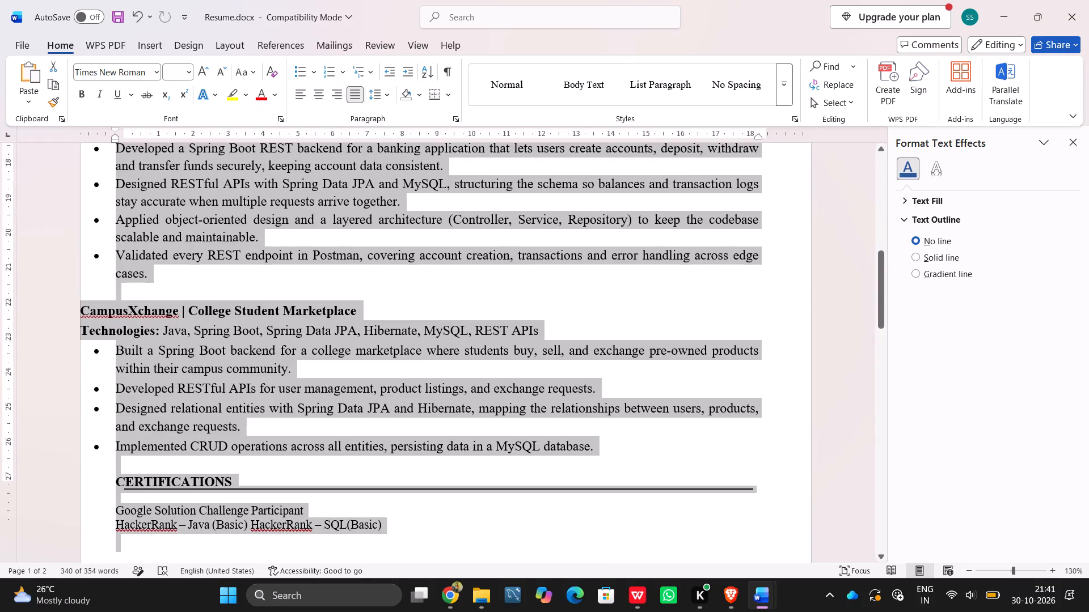
{"action": "scroll", "coordinate": [383, 549], "scroll_direction": "up", "scroll_amount": 3}
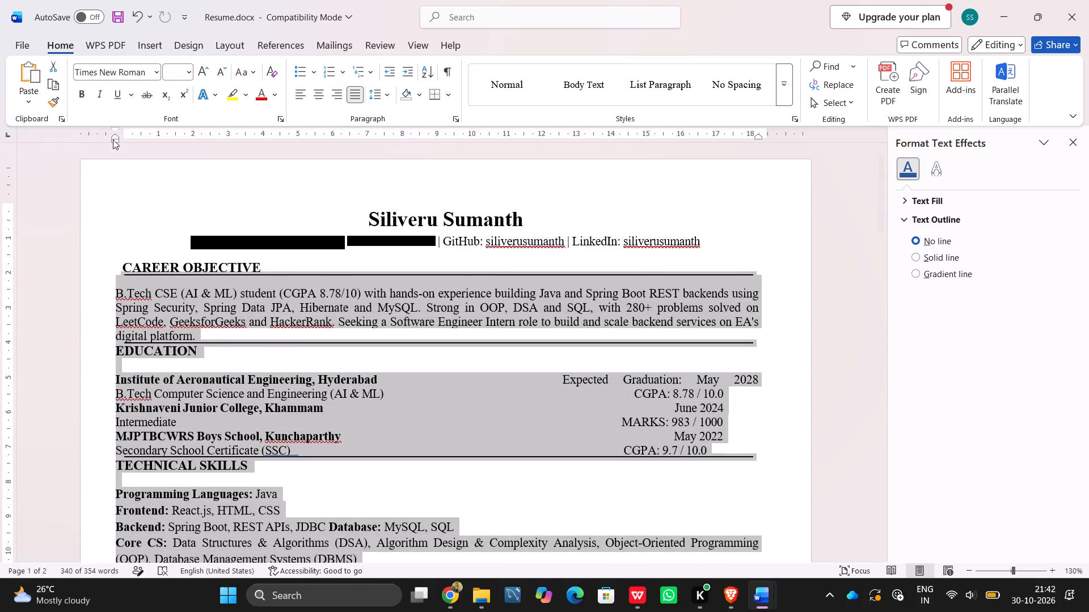
{"action": "left_click_drag", "start_coordinate": [113, 139], "coordinate": [128, 141]}
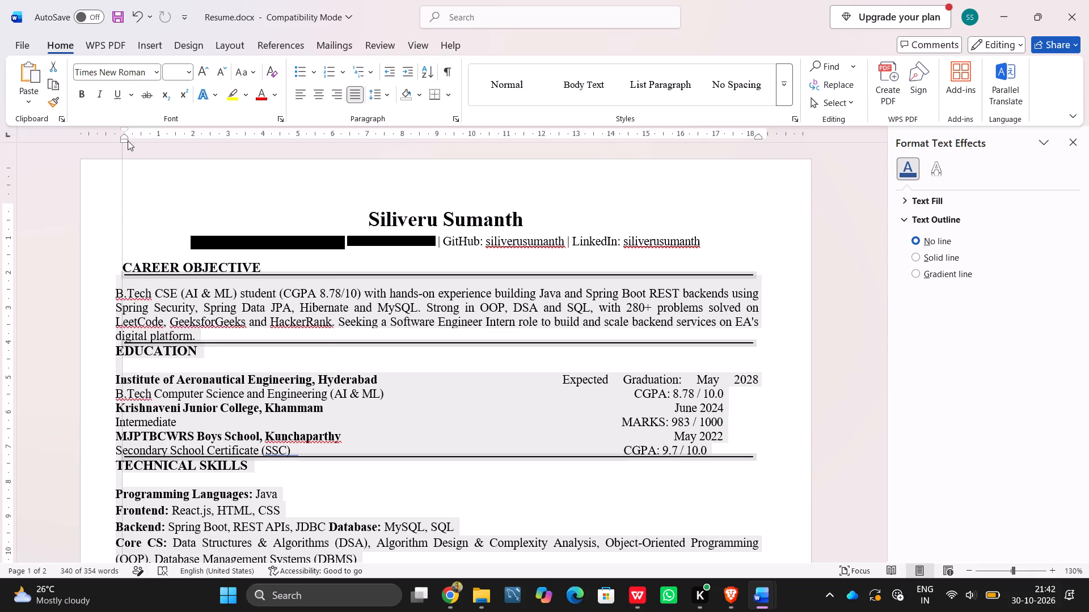
{"action": "left_click_drag", "start_coordinate": [128, 141], "coordinate": [123, 141]}
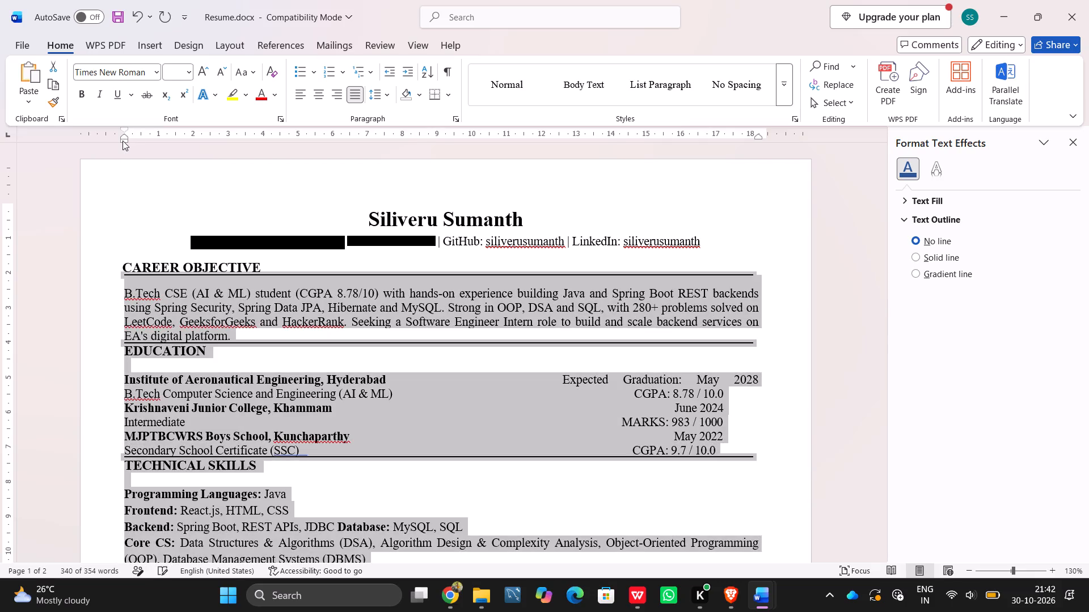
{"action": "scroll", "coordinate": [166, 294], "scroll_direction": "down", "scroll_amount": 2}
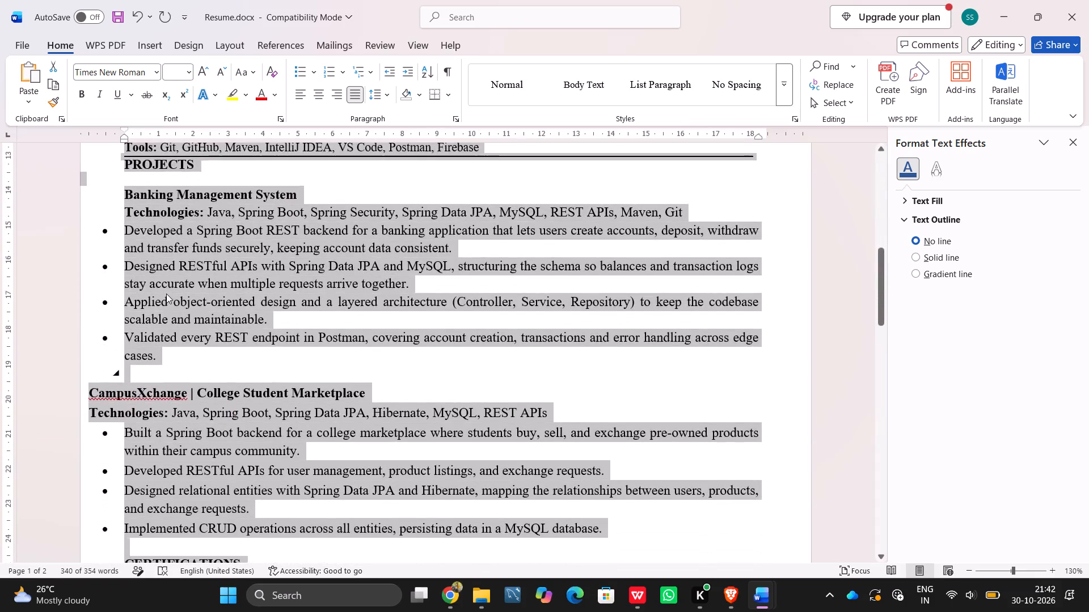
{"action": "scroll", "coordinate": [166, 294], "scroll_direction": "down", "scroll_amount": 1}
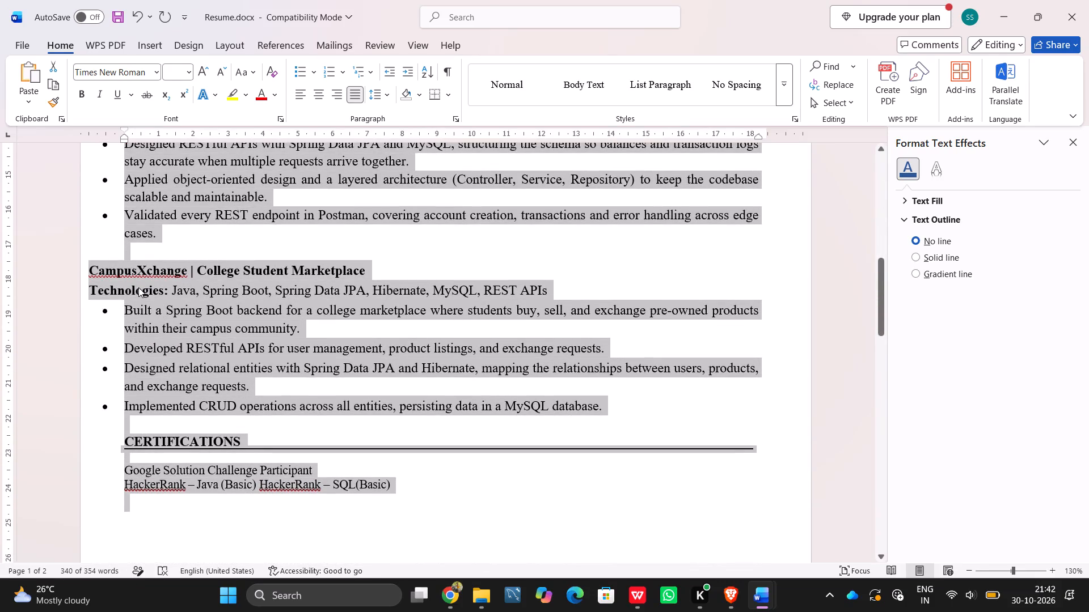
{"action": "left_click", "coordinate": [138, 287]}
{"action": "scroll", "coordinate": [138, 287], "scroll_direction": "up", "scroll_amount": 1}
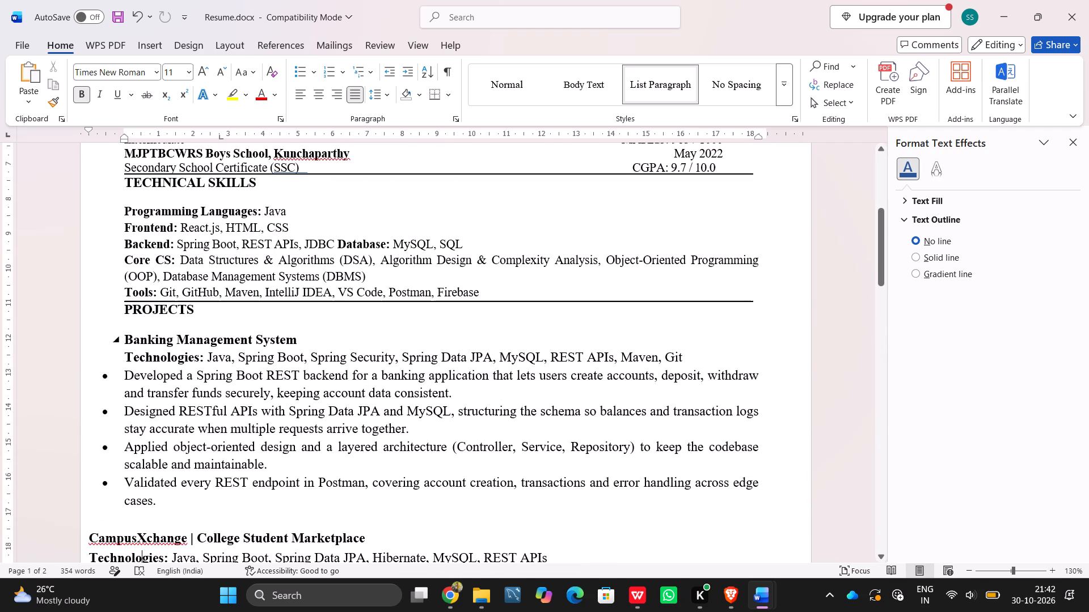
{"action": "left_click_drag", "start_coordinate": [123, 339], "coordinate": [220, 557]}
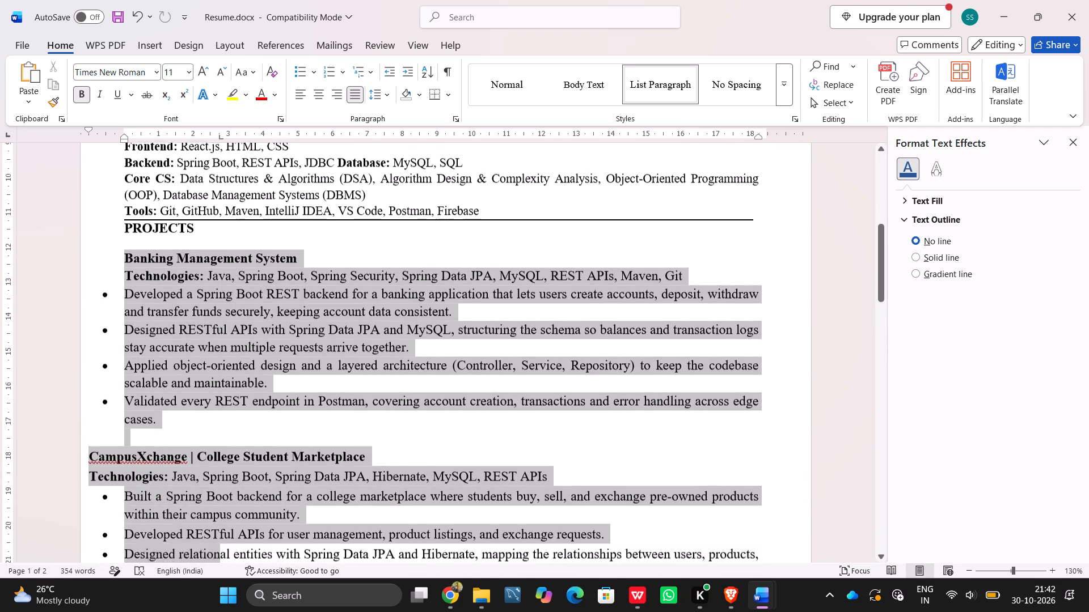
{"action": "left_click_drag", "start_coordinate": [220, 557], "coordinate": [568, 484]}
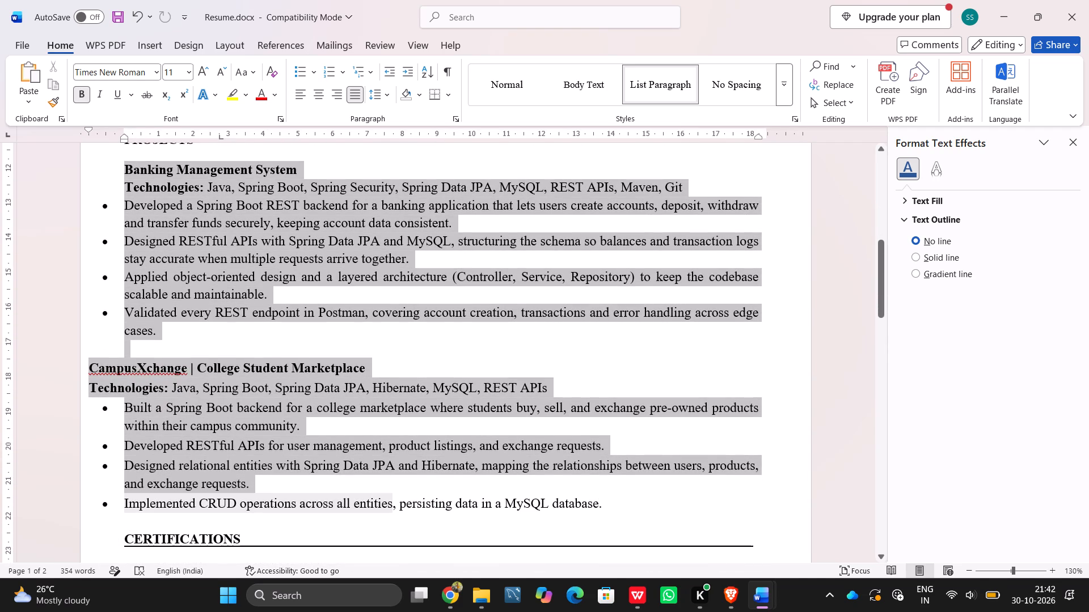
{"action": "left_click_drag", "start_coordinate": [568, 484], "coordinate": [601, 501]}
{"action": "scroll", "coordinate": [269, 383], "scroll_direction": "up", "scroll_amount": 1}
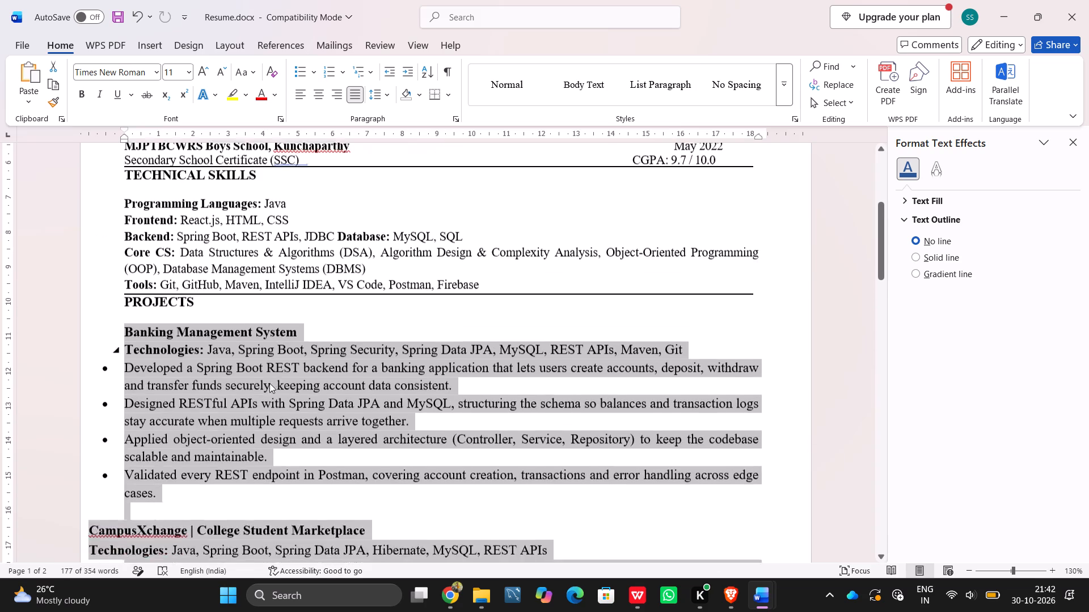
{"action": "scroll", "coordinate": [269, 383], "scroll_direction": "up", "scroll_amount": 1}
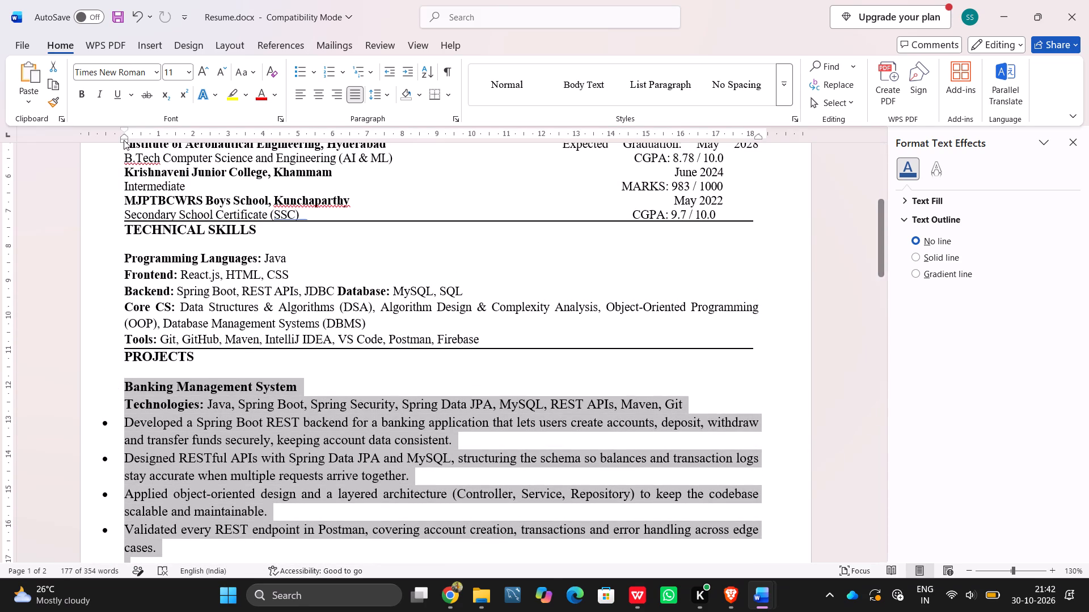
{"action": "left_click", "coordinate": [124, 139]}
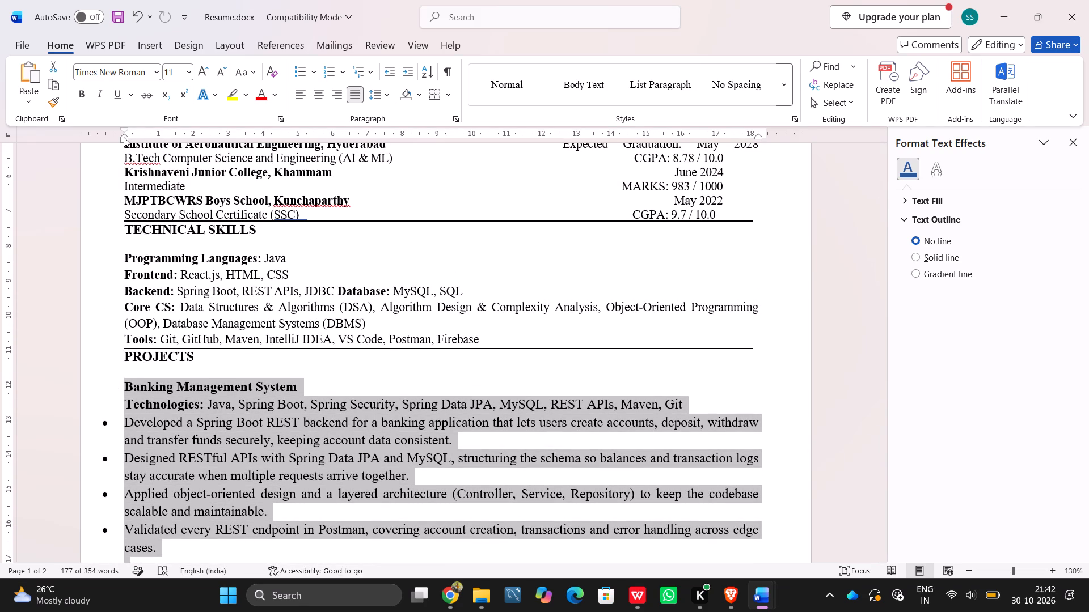
Remove the bullets from the four description points under Banking Management System.
{"action": "left_click", "coordinate": [124, 423]}
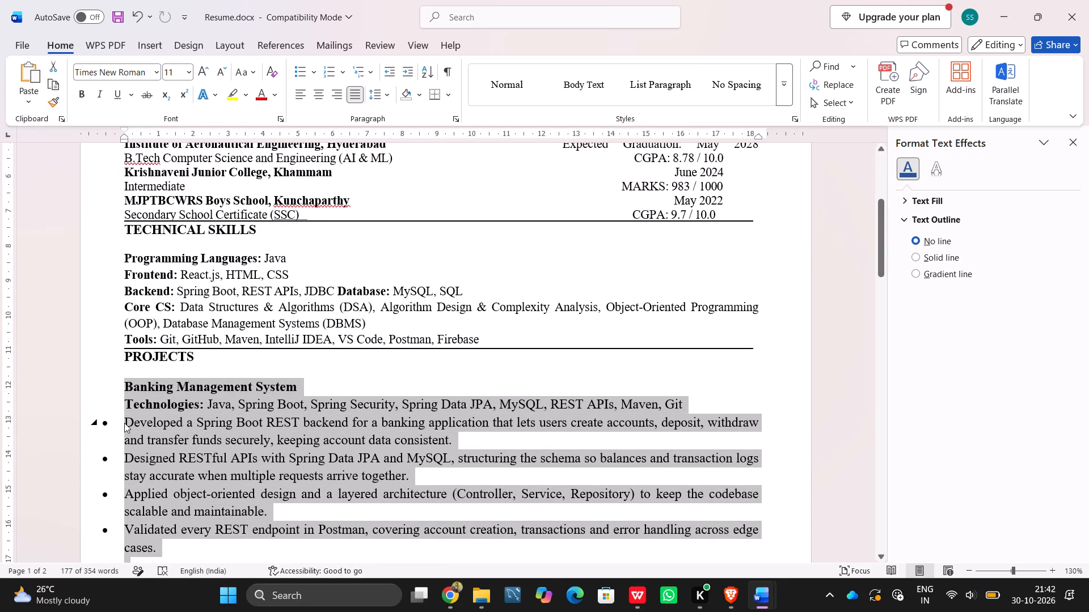
{"action": "scroll", "coordinate": [126, 423], "scroll_direction": "down", "scroll_amount": 2}
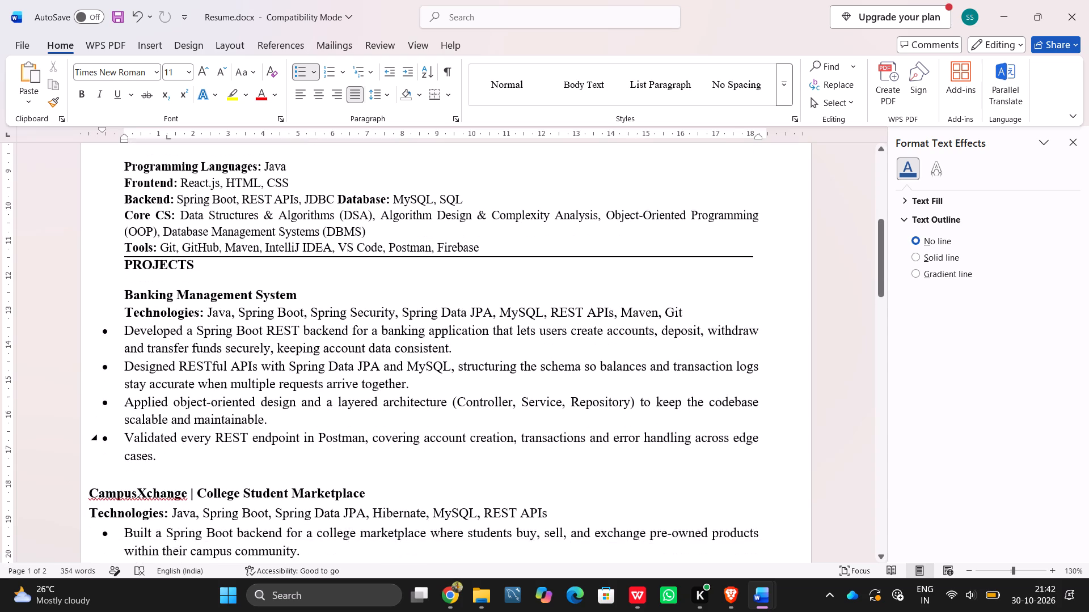
{"action": "scroll", "coordinate": [126, 423], "scroll_direction": "down", "scroll_amount": 1}
{"action": "key", "text": "BackSpace"}
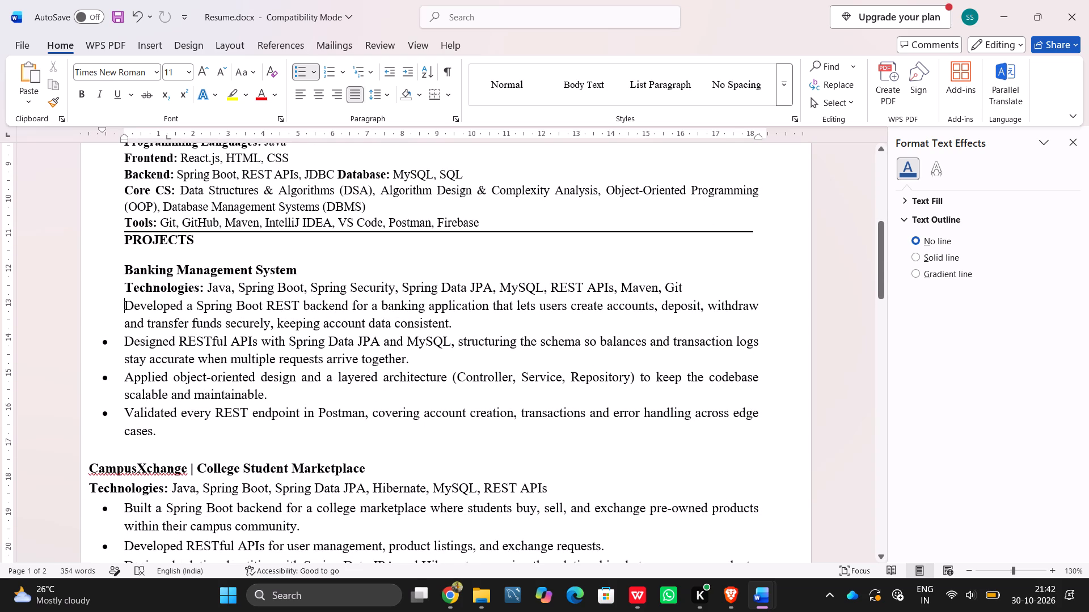
{"action": "key", "text": "Down"}
{"action": "key", "text": "Down"}
{"action": "key", "text": "BackSpace"}
{"action": "key", "text": "Down"}
{"action": "key", "text": "Down"}
{"action": "key", "text": "BackSpace"}
{"action": "key", "text": "Down"}
{"action": "key", "text": "Down"}
{"action": "key", "text": "BackSpace"}
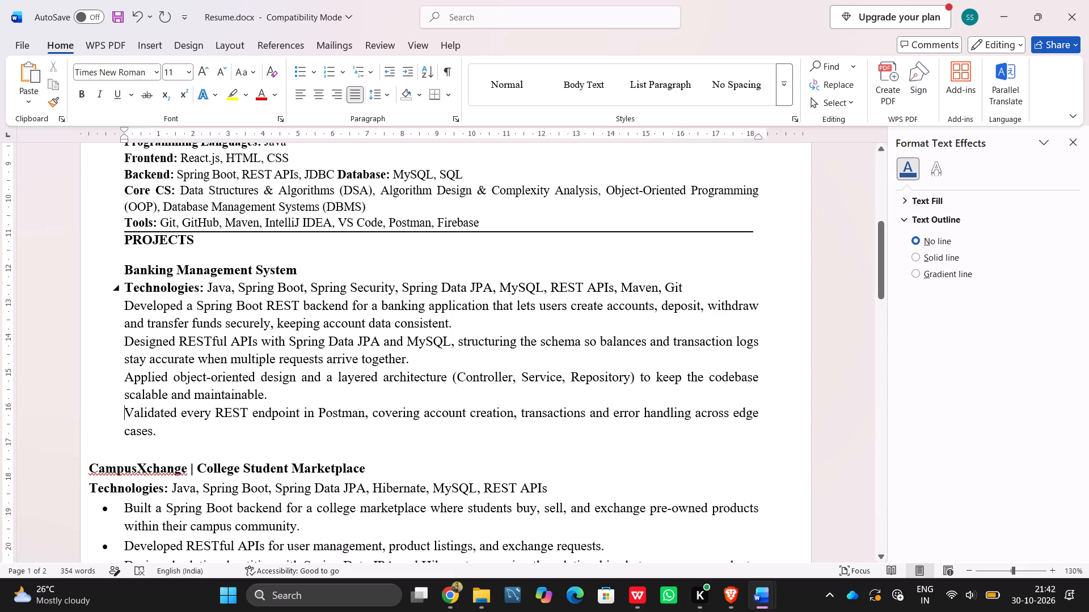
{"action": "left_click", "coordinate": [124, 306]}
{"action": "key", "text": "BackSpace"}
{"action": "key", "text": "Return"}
Apply solid round bullets from the Bullet Library to the four Banking Management System description points.
{"action": "left_click_drag", "start_coordinate": [124, 305], "coordinate": [134, 377]}
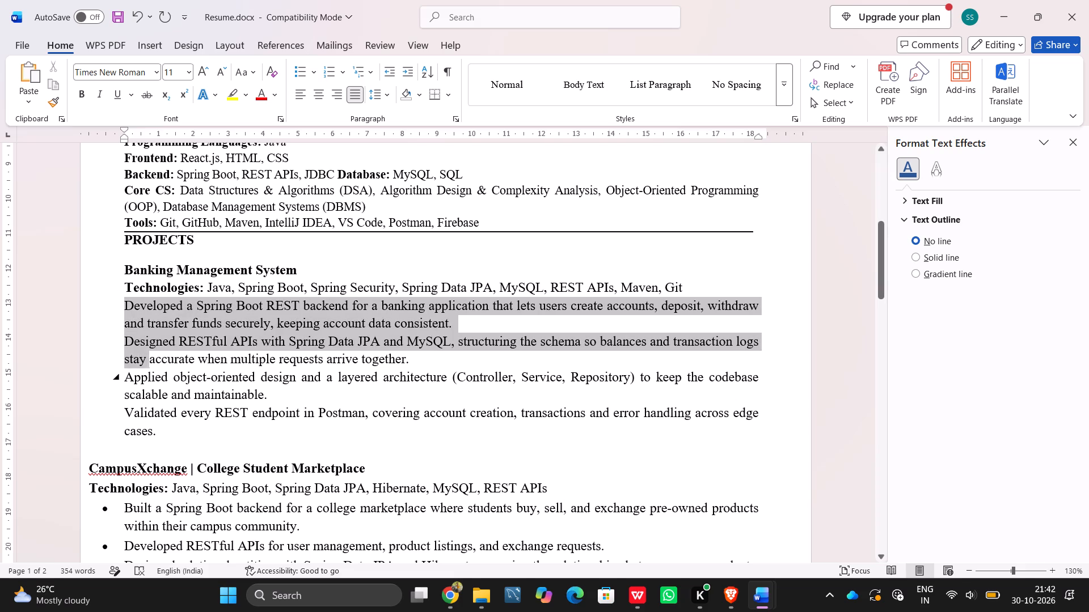
{"action": "left_click_drag", "start_coordinate": [134, 377], "coordinate": [164, 433]}
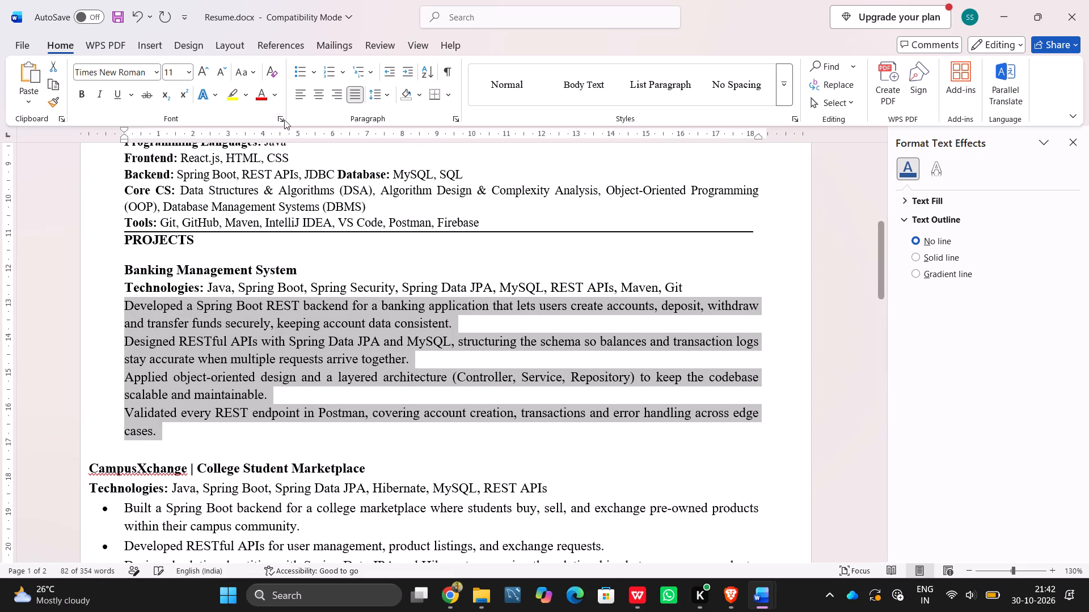
{"action": "left_click", "coordinate": [316, 69]}
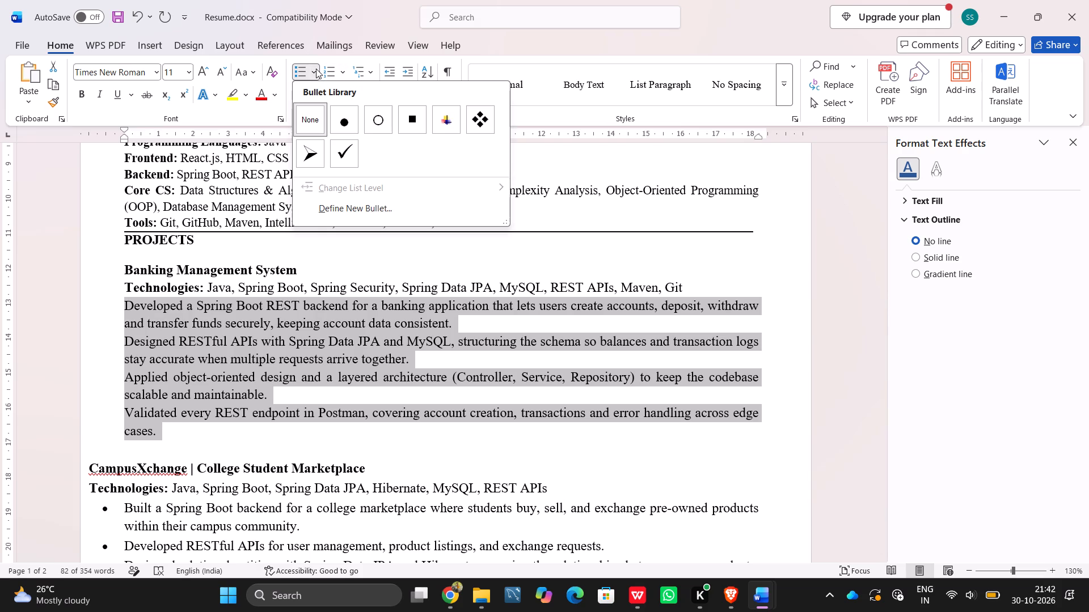
{"action": "left_click", "coordinate": [350, 125]}
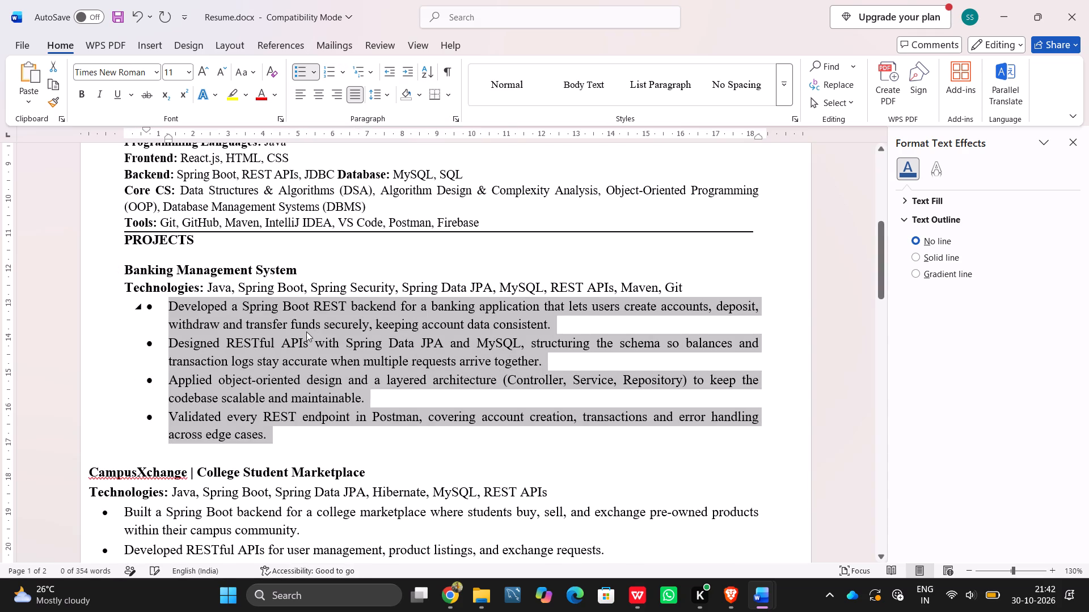
Move the first-line indent of the CampusXchange heading, technologies line and bullet points inward to the ruler's 0 mark.
{"action": "scroll", "coordinate": [306, 331], "scroll_direction": "down", "scroll_amount": 2}
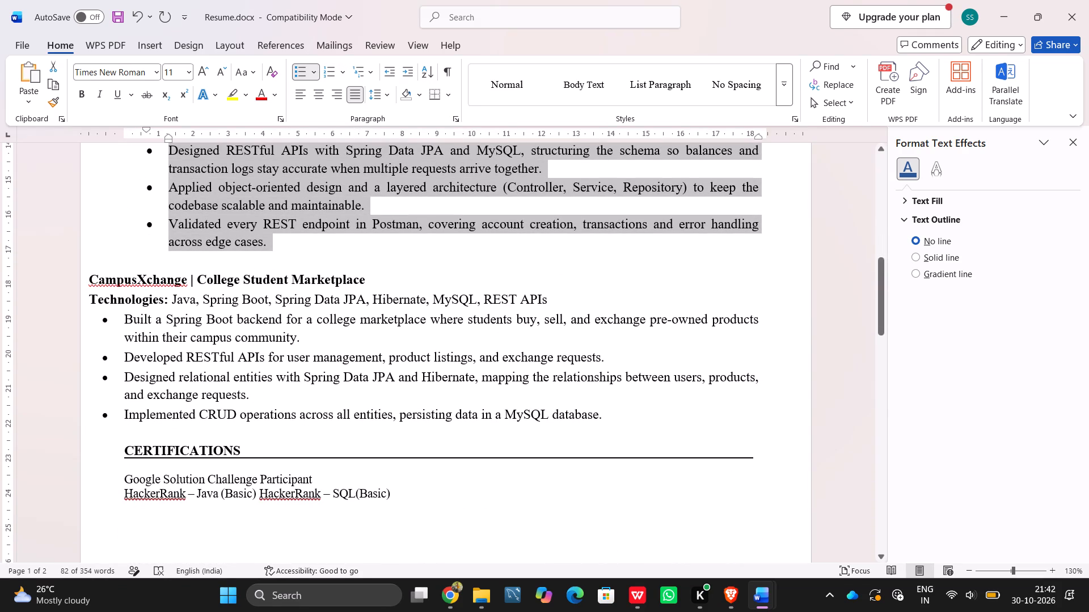
{"action": "left_click_drag", "start_coordinate": [88, 276], "coordinate": [361, 375]}
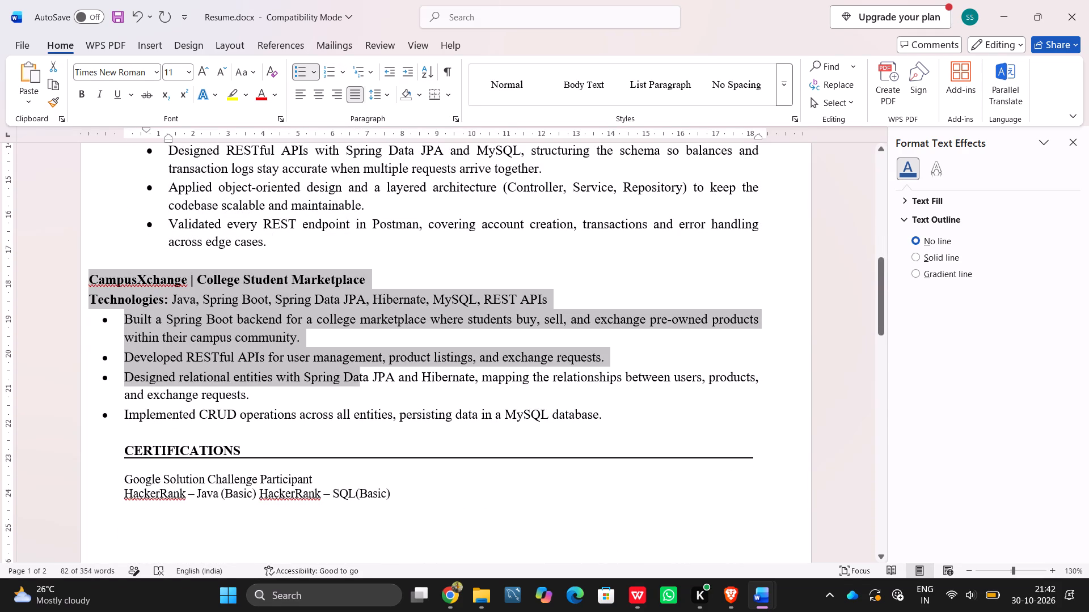
{"action": "left_click_drag", "start_coordinate": [361, 375], "coordinate": [599, 415]}
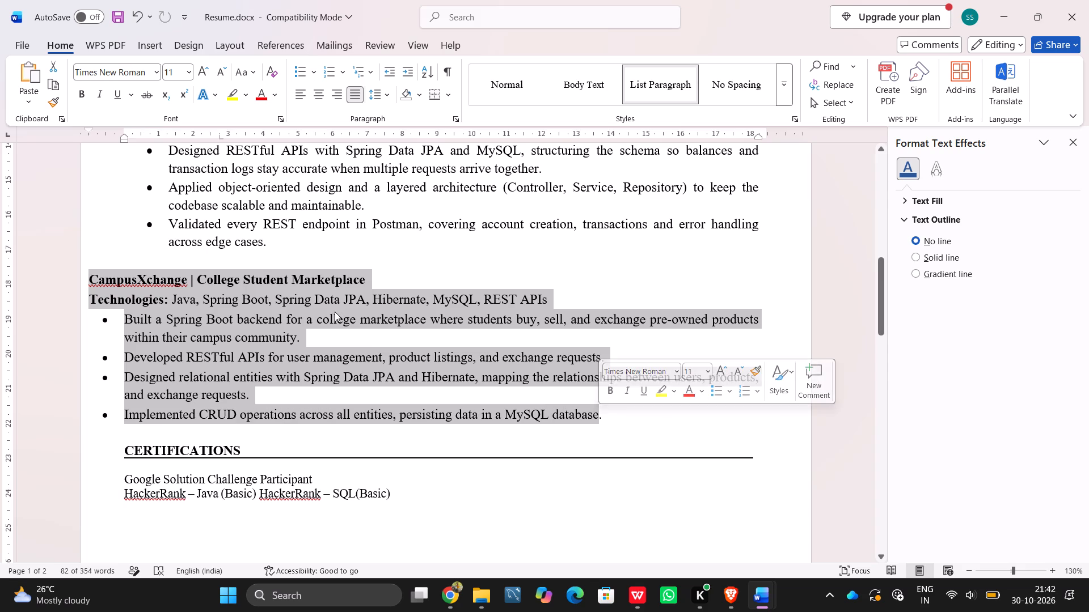
{"action": "scroll", "coordinate": [335, 312], "scroll_direction": "up", "scroll_amount": 1}
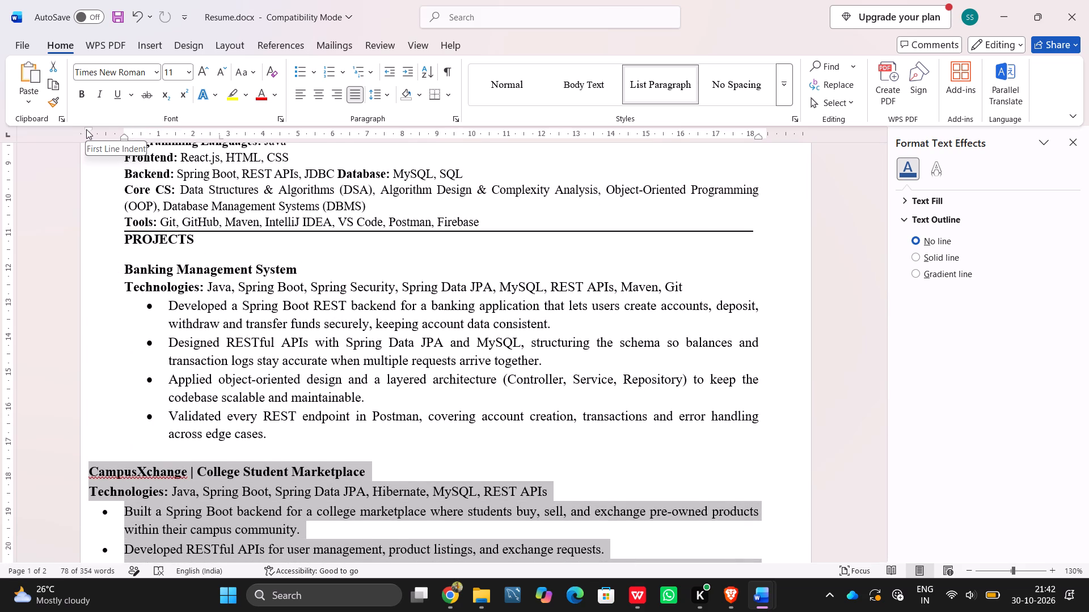
{"action": "left_click_drag", "start_coordinate": [86, 129], "coordinate": [122, 128]}
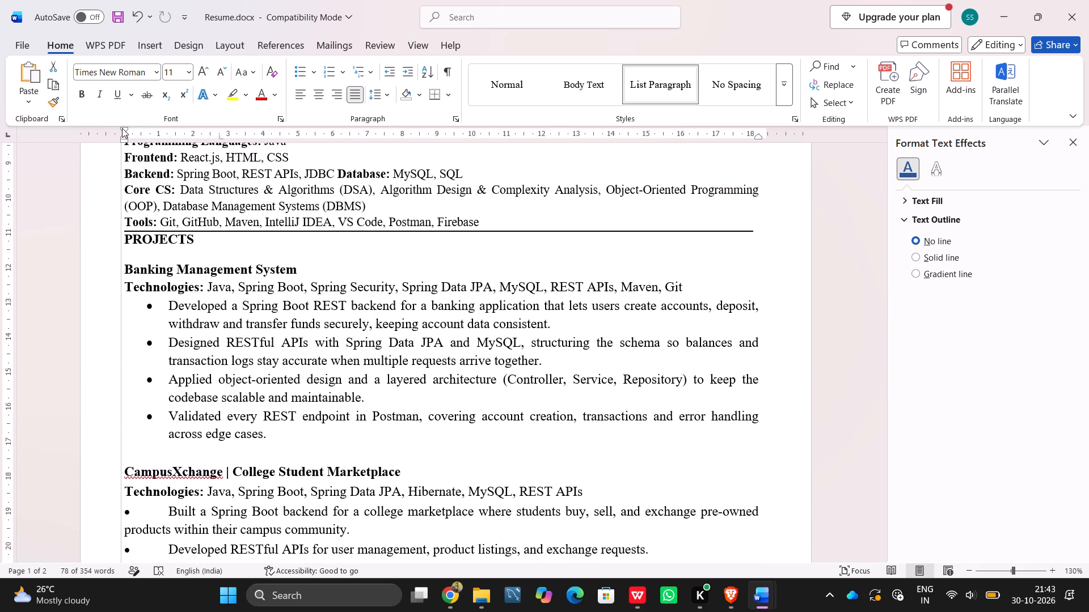
{"action": "left_click_drag", "start_coordinate": [122, 128], "coordinate": [127, 129]}
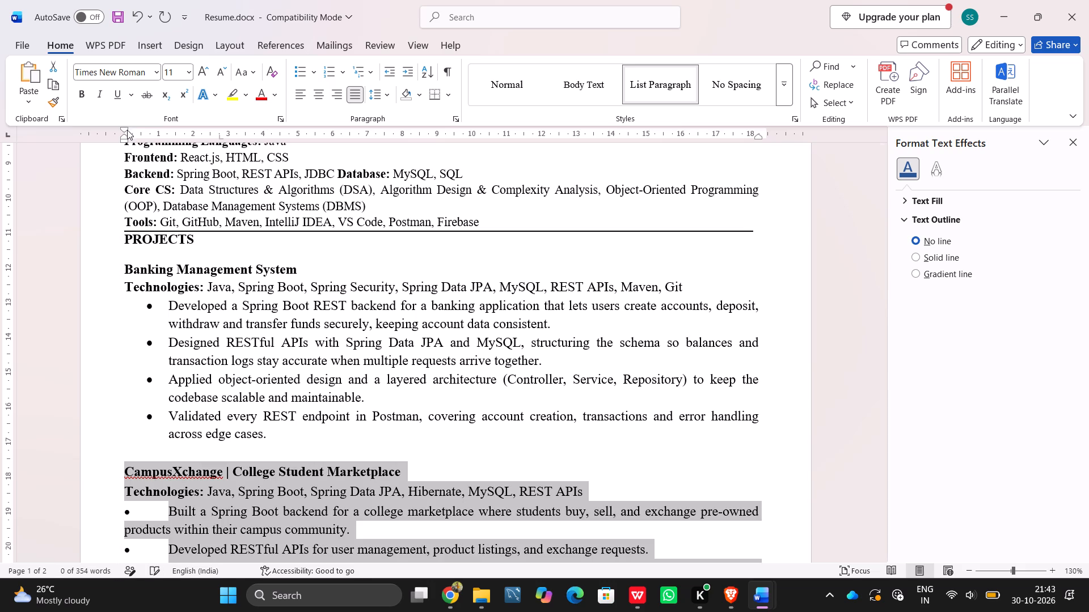
Remove the bullets from the four description points under CampusXchange.
{"action": "scroll", "coordinate": [140, 304], "scroll_direction": "down", "scroll_amount": 1}
{"action": "scroll", "coordinate": [149, 289], "scroll_direction": "up", "scroll_amount": 1}
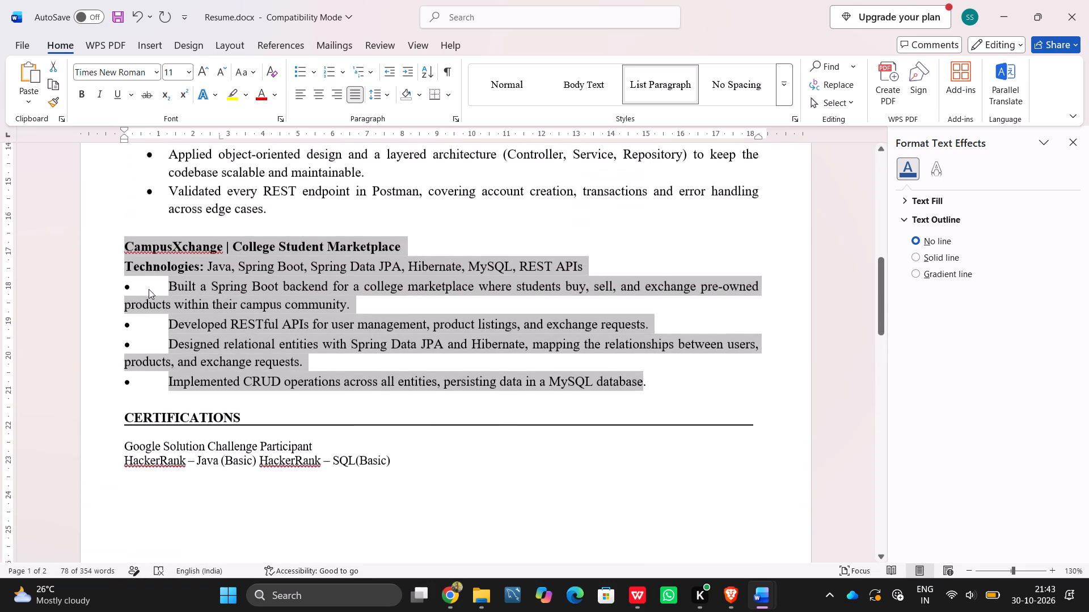
{"action": "scroll", "coordinate": [149, 289], "scroll_direction": "up", "scroll_amount": 1}
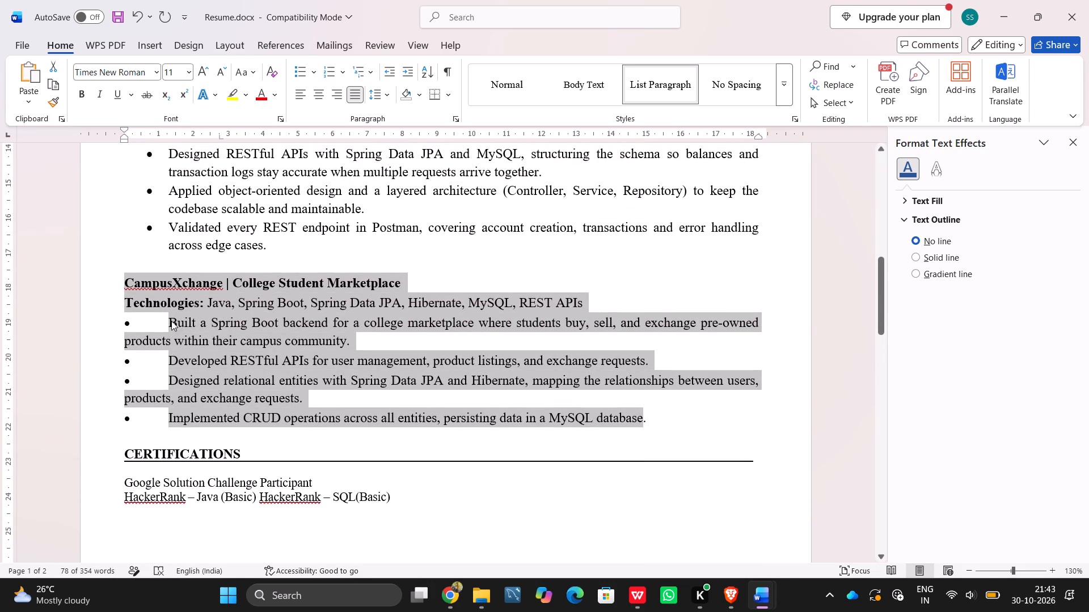
{"action": "left_click", "coordinate": [165, 321]}
{"action": "key", "text": "BackSpace"}
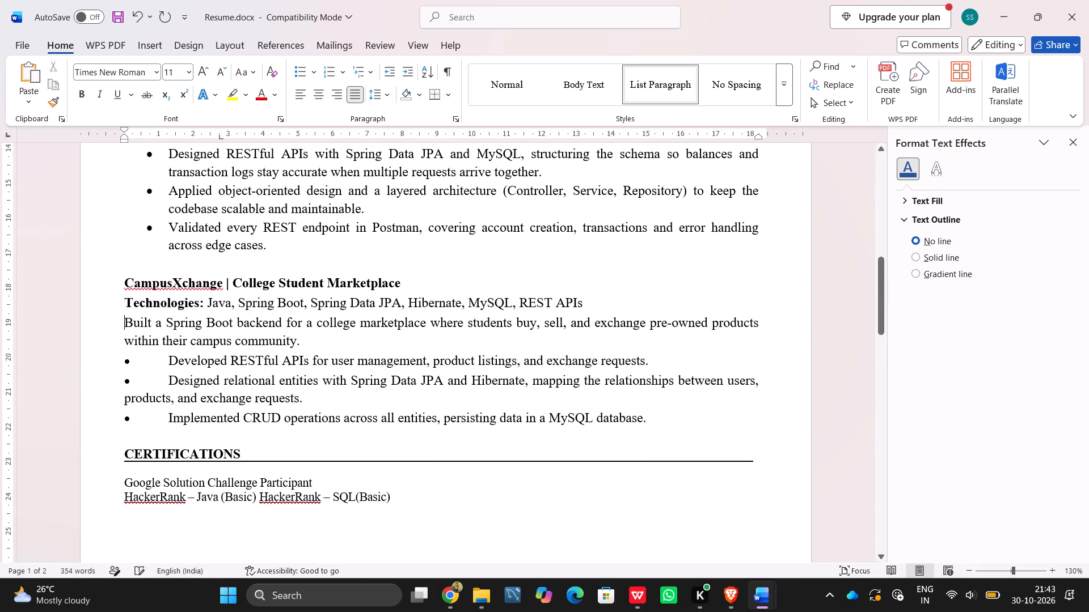
{"action": "key", "text": "Down"}
{"action": "key", "text": "Down"}
{"action": "key", "text": "BackSpace"}
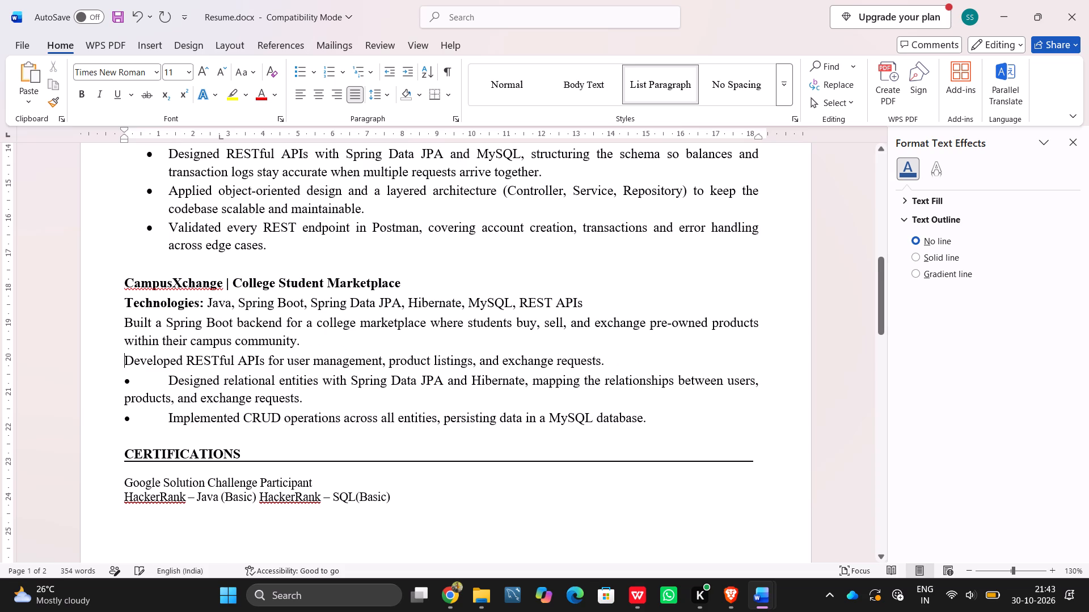
{"action": "key", "text": "Down"}
{"action": "key", "text": "BackSpace"}
{"action": "key", "text": "Down"}
{"action": "key", "text": "Down"}
{"action": "key", "text": "BackSpace"}
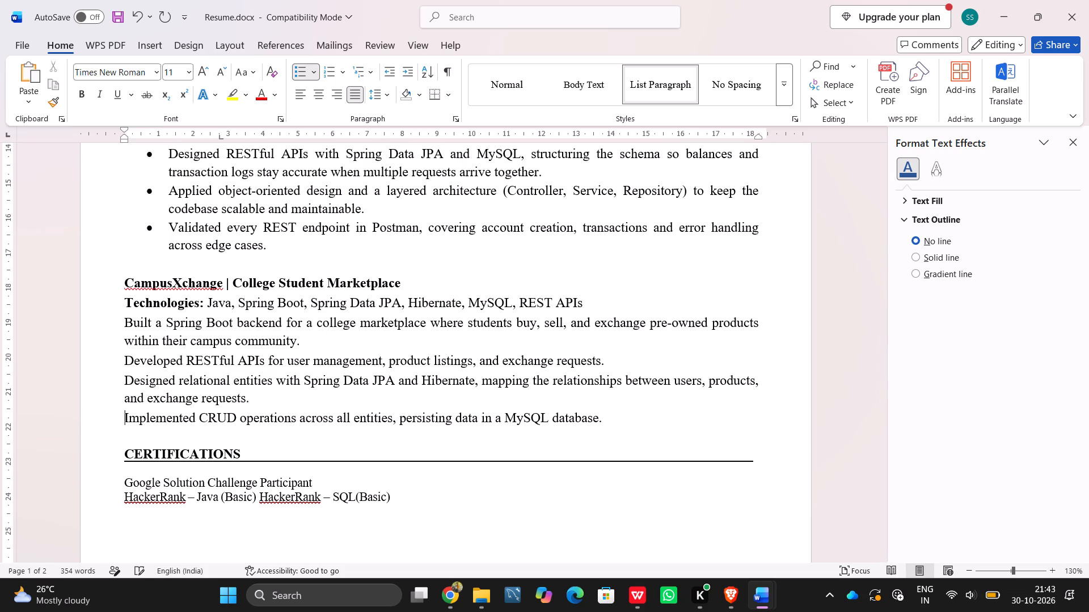
Apply solid round bullets to the four CampusXchange description points.
{"action": "left_click_drag", "start_coordinate": [123, 323], "coordinate": [590, 418]}
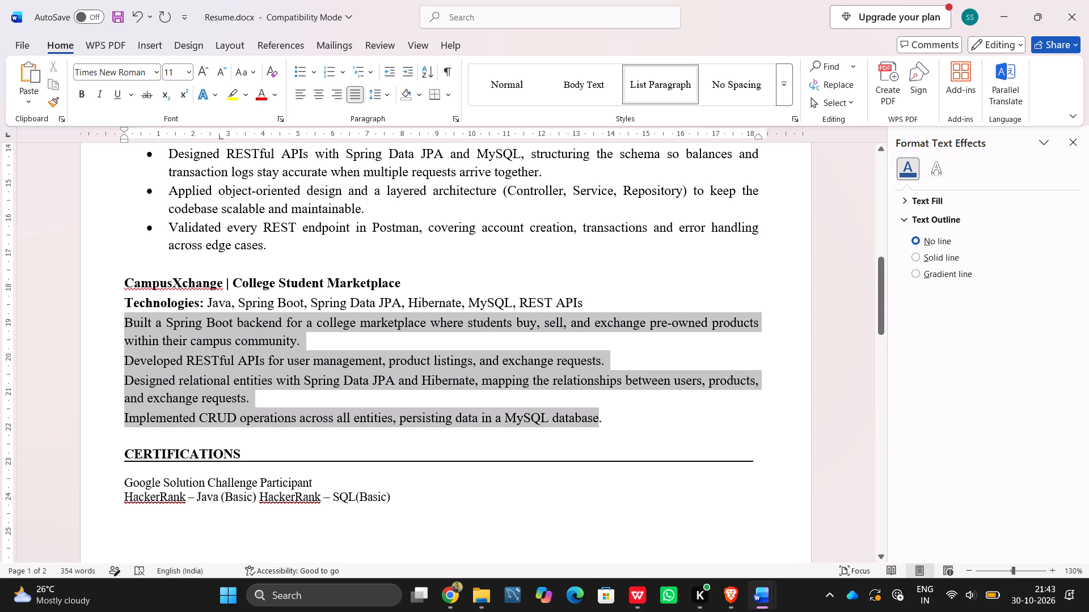
{"action": "left_click_drag", "start_coordinate": [590, 418], "coordinate": [606, 418]}
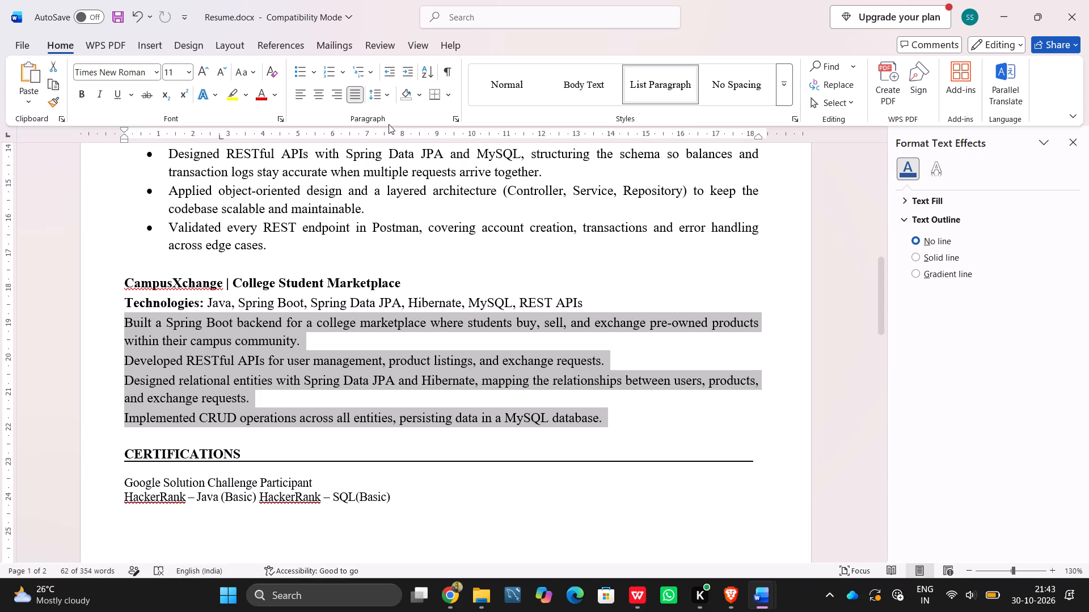
{"action": "left_click", "coordinate": [313, 73]}
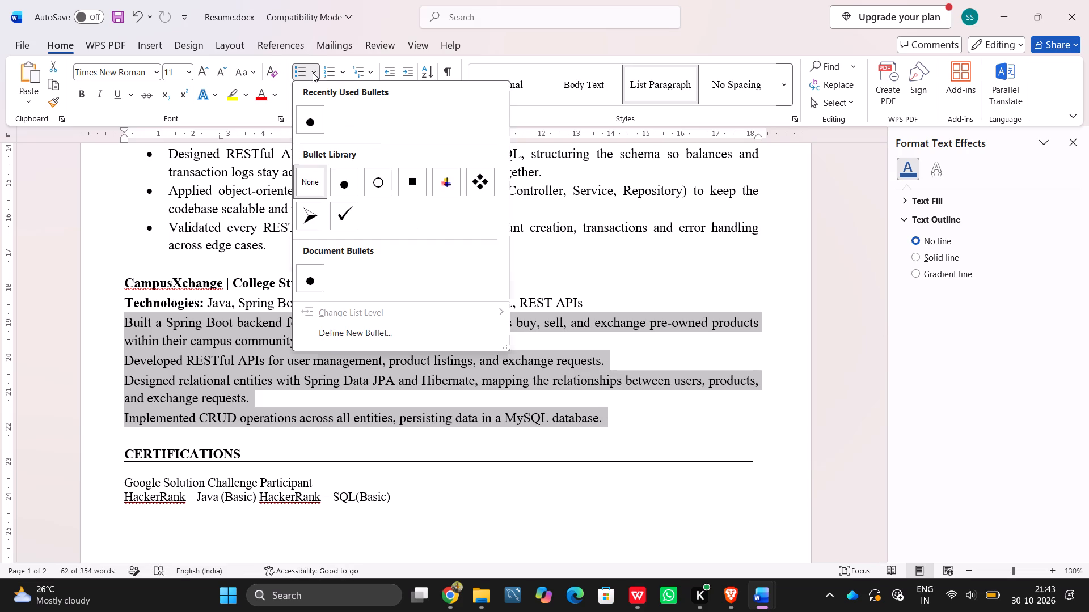
{"action": "left_click", "coordinate": [313, 111]}
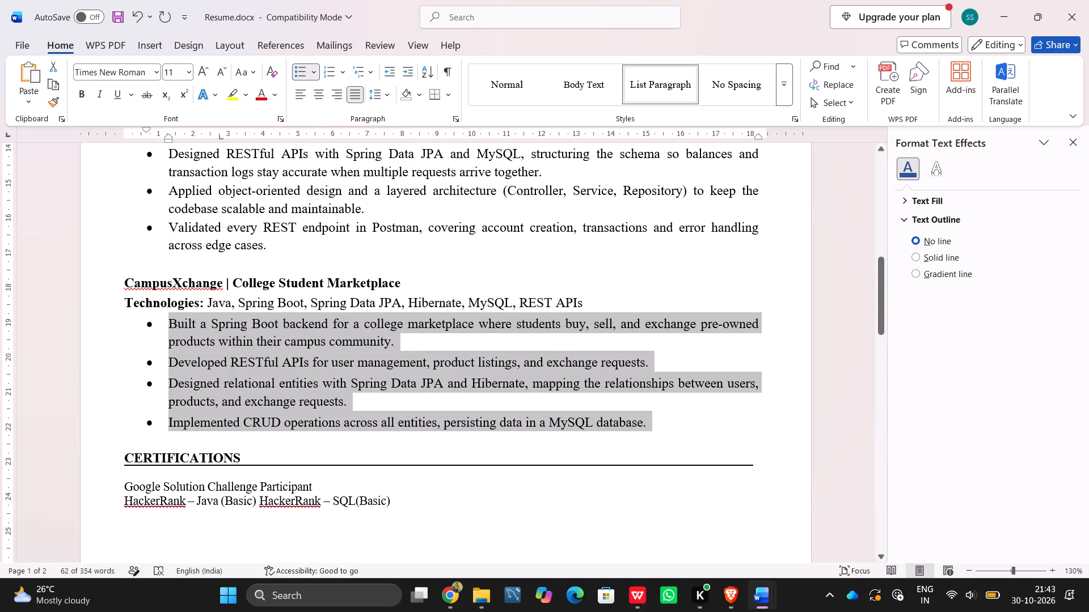
Move the horizontal line from above to below the PROJECTS heading and insert a blank line after the Tools entry.
{"action": "scroll", "coordinate": [269, 290], "scroll_direction": "up", "scroll_amount": 1}
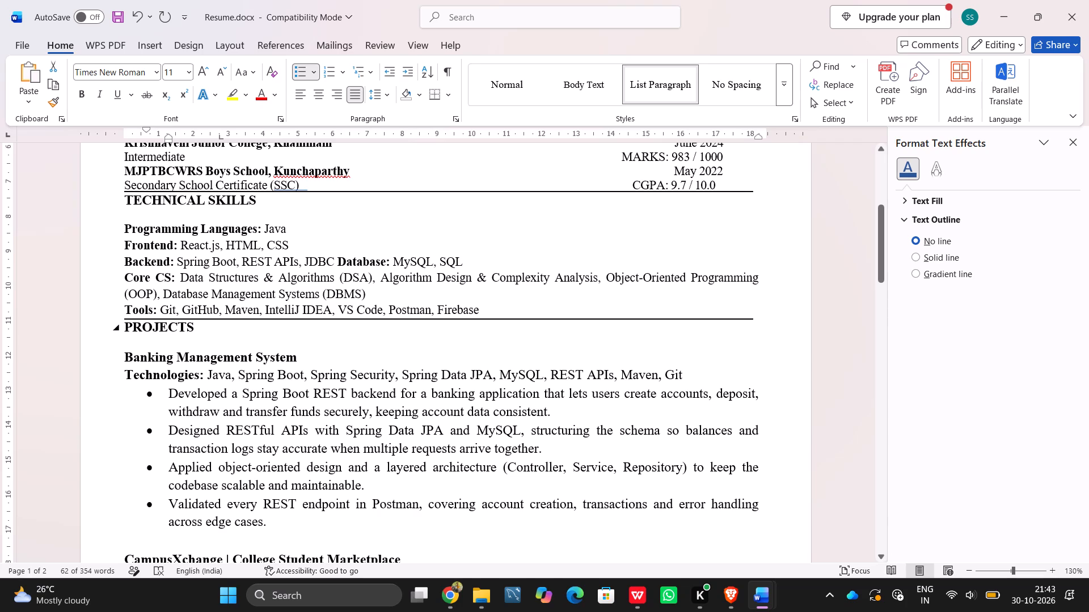
{"action": "left_click_drag", "start_coordinate": [226, 320], "coordinate": [225, 329]}
{"action": "left_click_drag", "start_coordinate": [225, 329], "coordinate": [225, 331]}
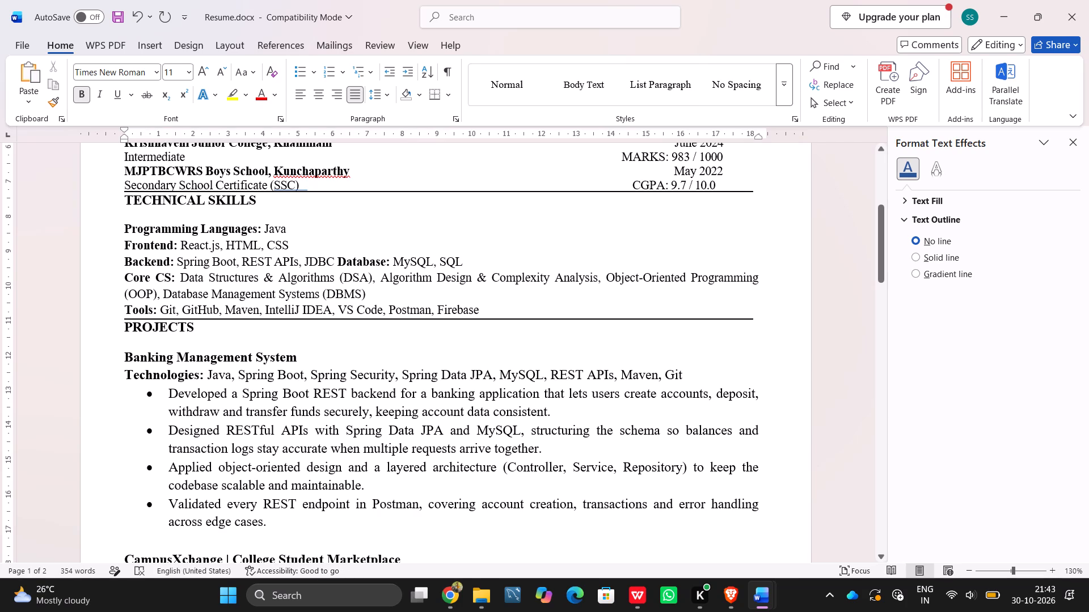
{"action": "left_click_drag", "start_coordinate": [482, 319], "coordinate": [482, 325]}
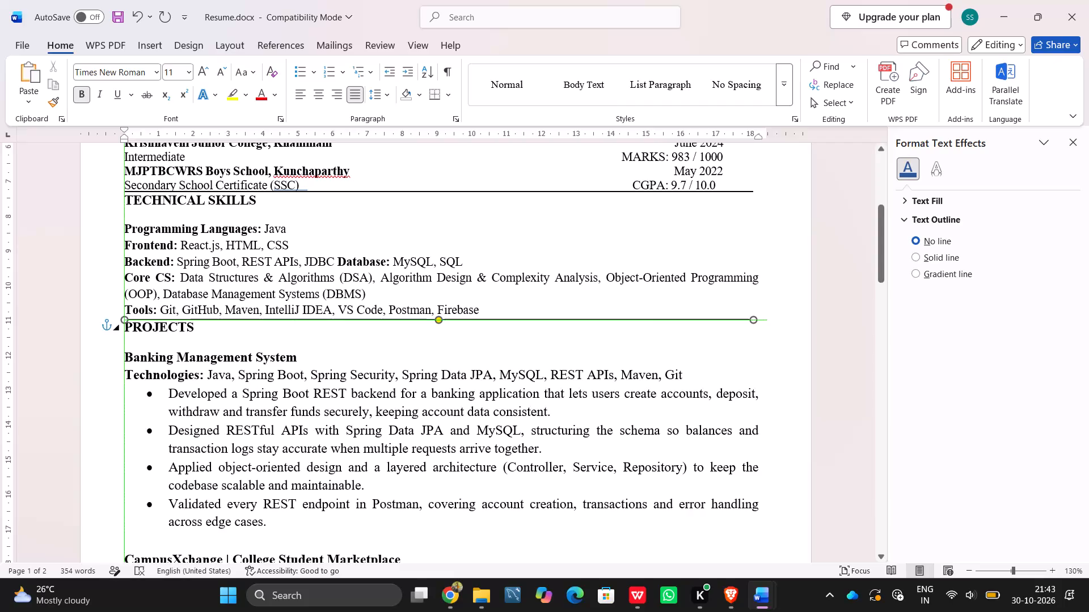
{"action": "left_click_drag", "start_coordinate": [482, 325], "coordinate": [479, 341]}
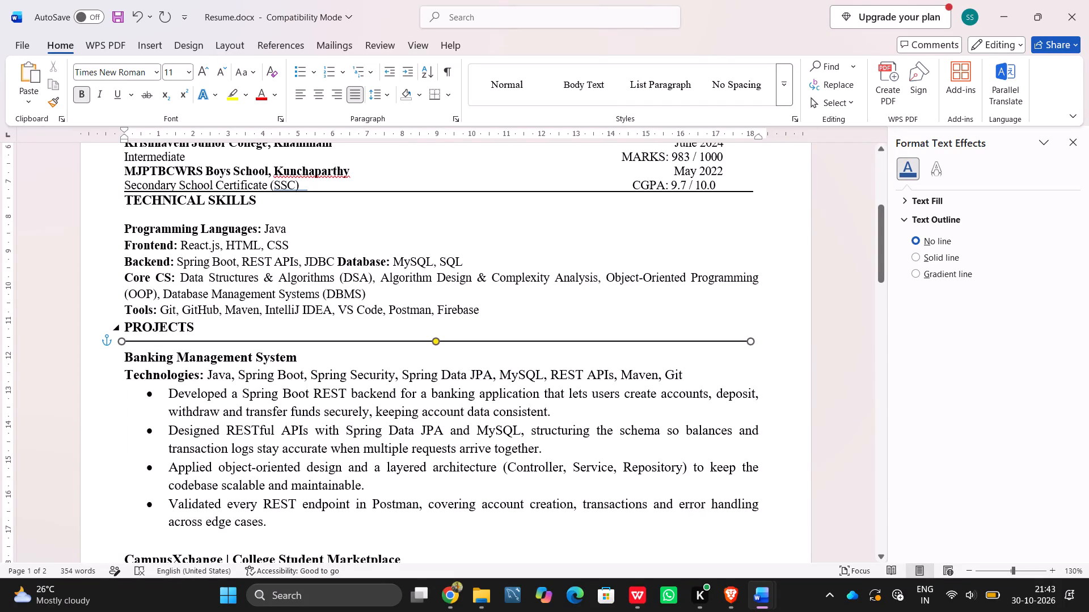
{"action": "left_click_drag", "start_coordinate": [479, 341], "coordinate": [479, 348]}
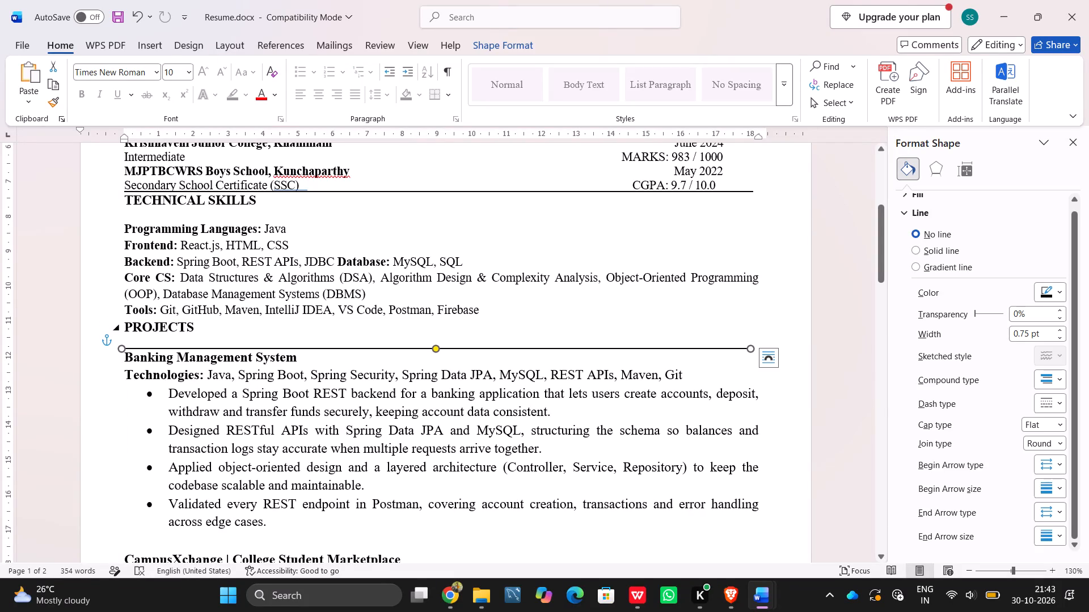
{"action": "left_click", "coordinate": [501, 311]}
{"action": "key", "text": "Return"}
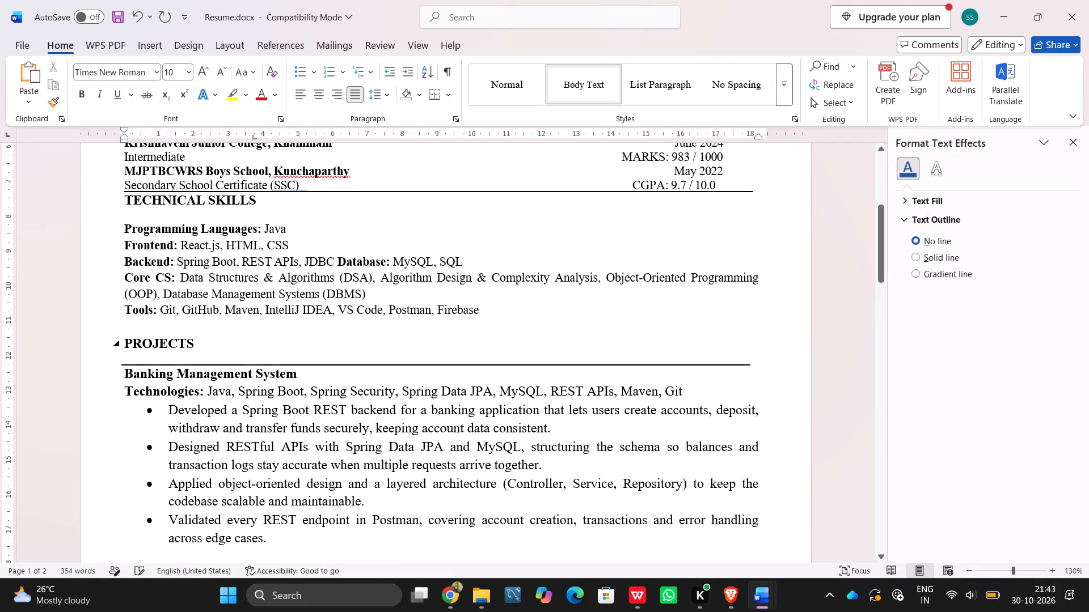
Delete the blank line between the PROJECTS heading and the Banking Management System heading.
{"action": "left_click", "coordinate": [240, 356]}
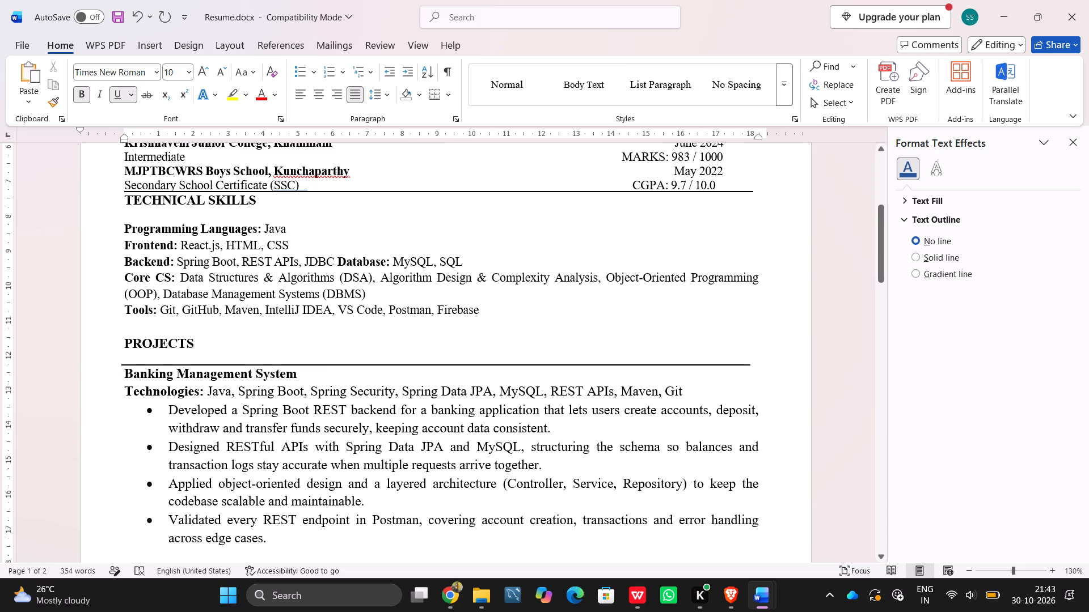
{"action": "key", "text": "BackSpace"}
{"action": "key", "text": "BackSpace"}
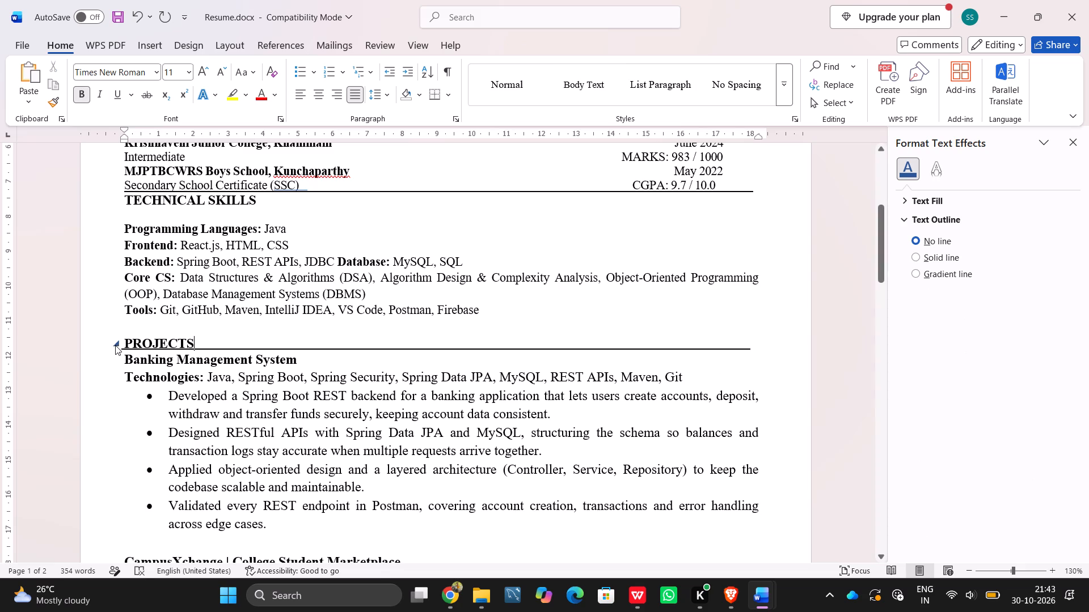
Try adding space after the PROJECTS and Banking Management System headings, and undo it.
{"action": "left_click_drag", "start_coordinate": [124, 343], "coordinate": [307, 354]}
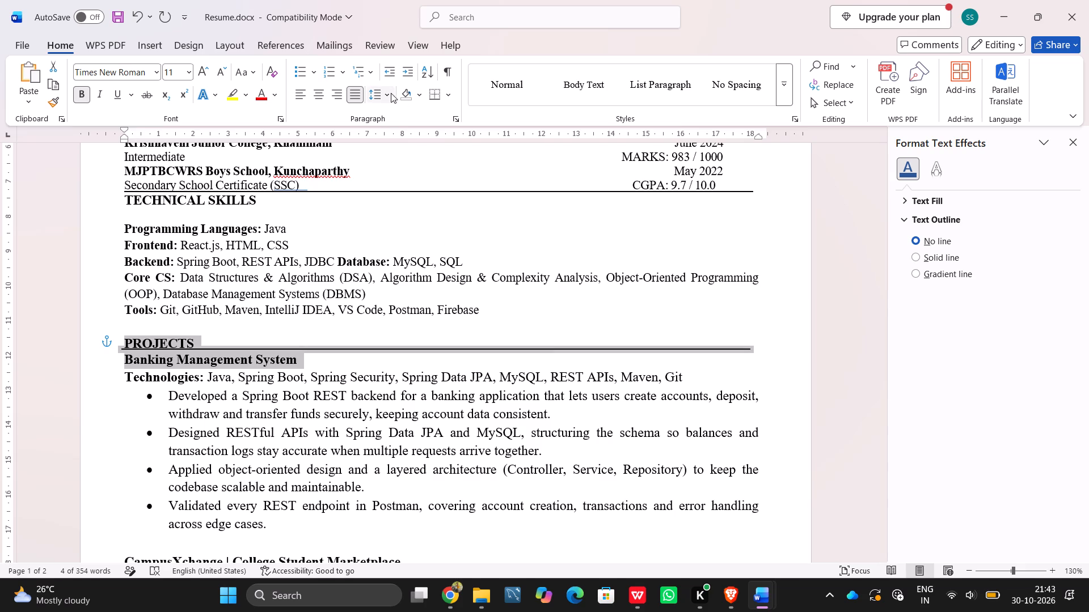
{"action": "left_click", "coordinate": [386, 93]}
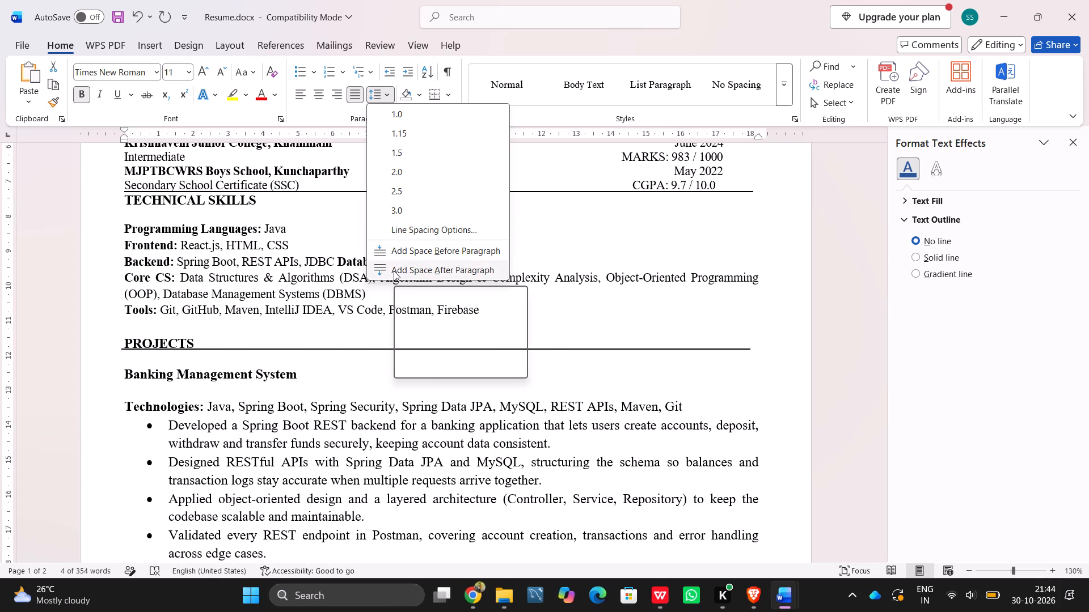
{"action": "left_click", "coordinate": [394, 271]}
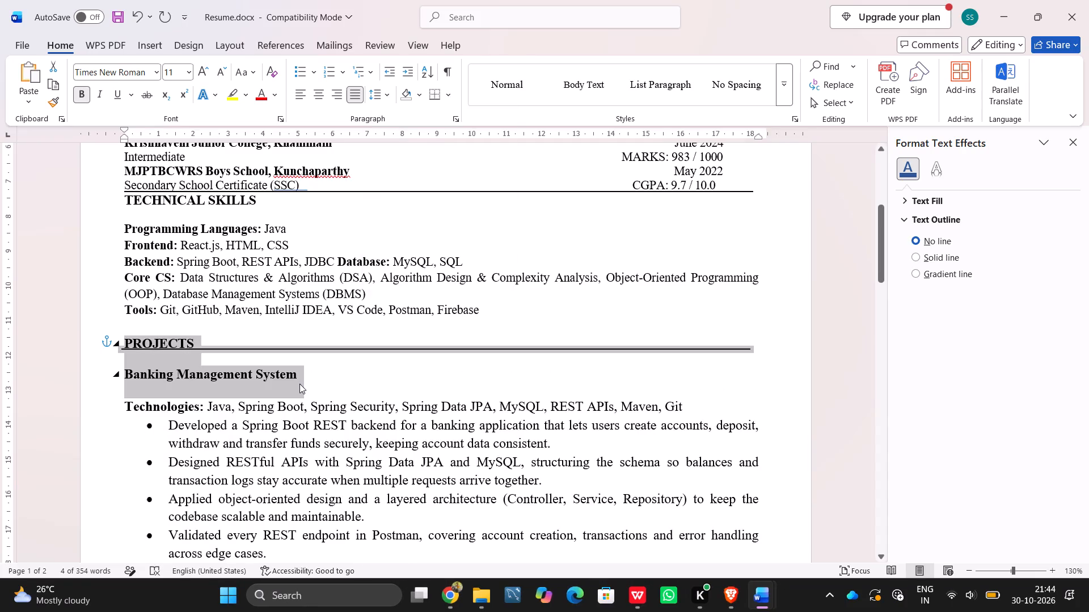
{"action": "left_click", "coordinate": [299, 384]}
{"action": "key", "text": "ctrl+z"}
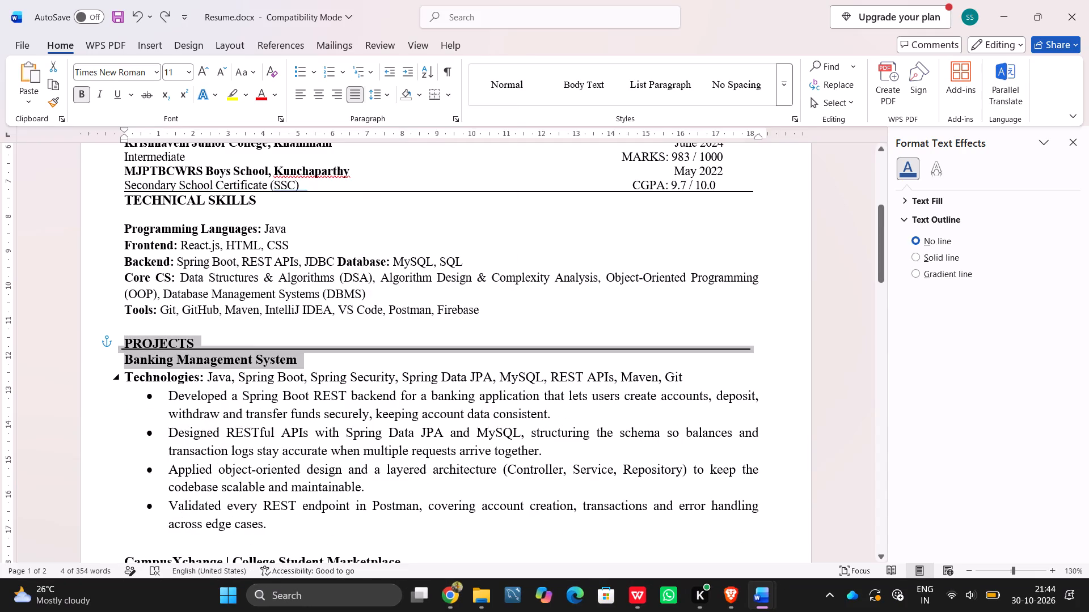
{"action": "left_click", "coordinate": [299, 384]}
Move the horizontal line from above to below the TECHNICAL SKILLS heading and insert a blank line after the last education entry.
{"action": "scroll", "coordinate": [168, 365], "scroll_direction": "up", "scroll_amount": 1}
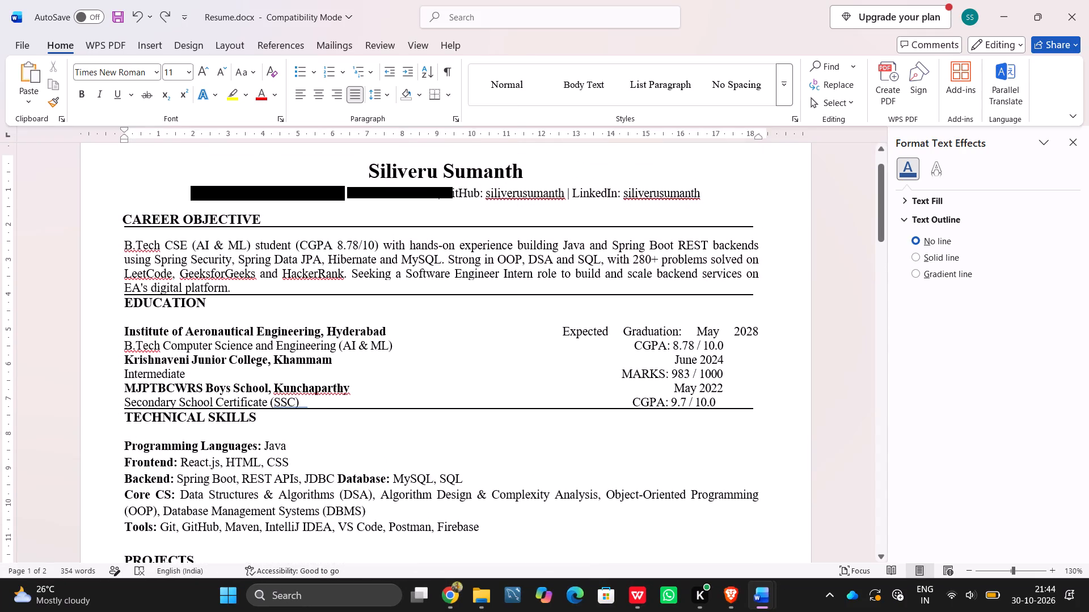
{"action": "left_click_drag", "start_coordinate": [376, 409], "coordinate": [376, 430]}
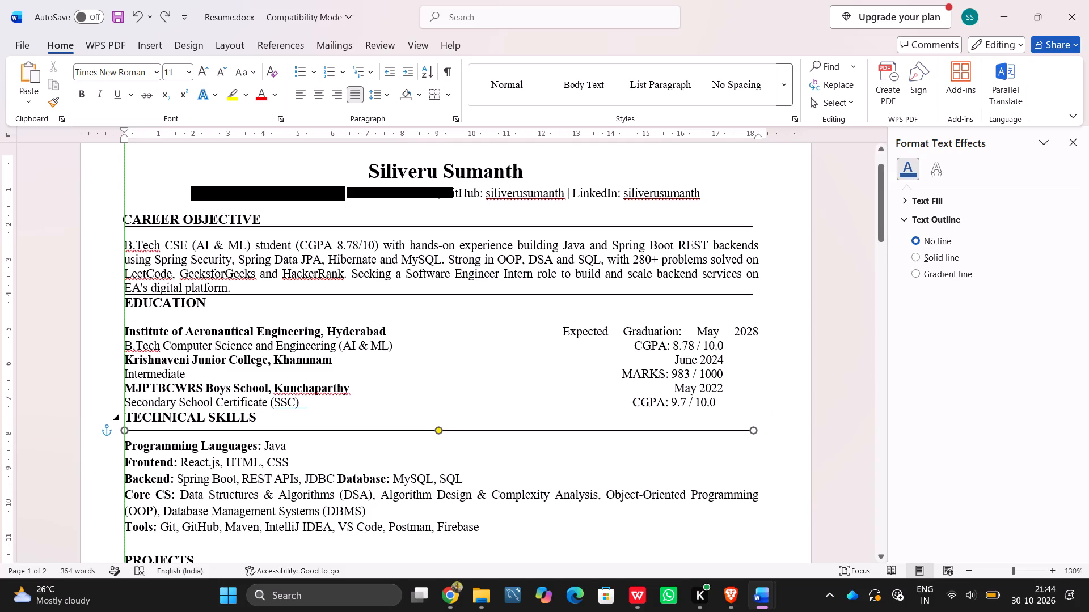
{"action": "left_click_drag", "start_coordinate": [376, 430], "coordinate": [376, 432]}
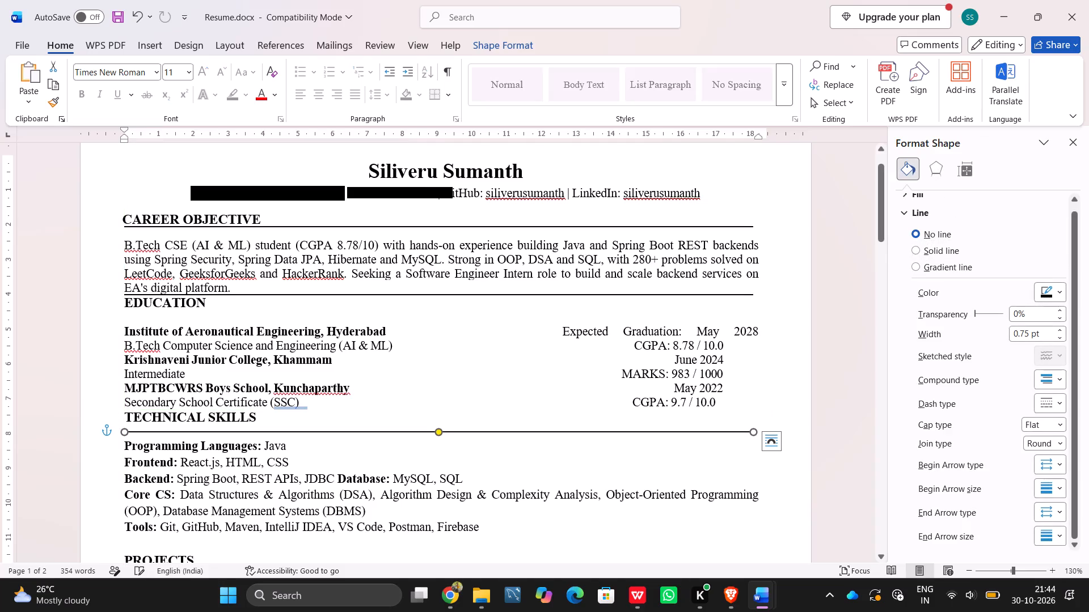
{"action": "left_click", "coordinate": [313, 399]}
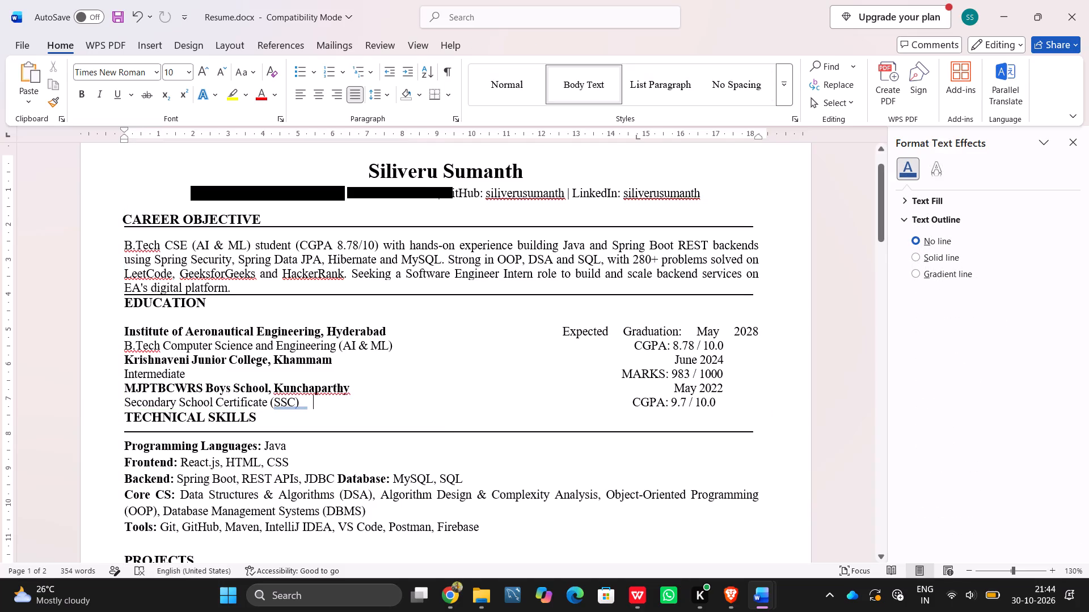
{"action": "left_click", "coordinate": [724, 399]}
{"action": "key", "text": "Return"}
Insert a blank line under the PROJECTS heading and center the horizontal line in the gap above Banking Management System.
{"action": "scroll", "coordinate": [537, 471], "scroll_direction": "down", "scroll_amount": 1}
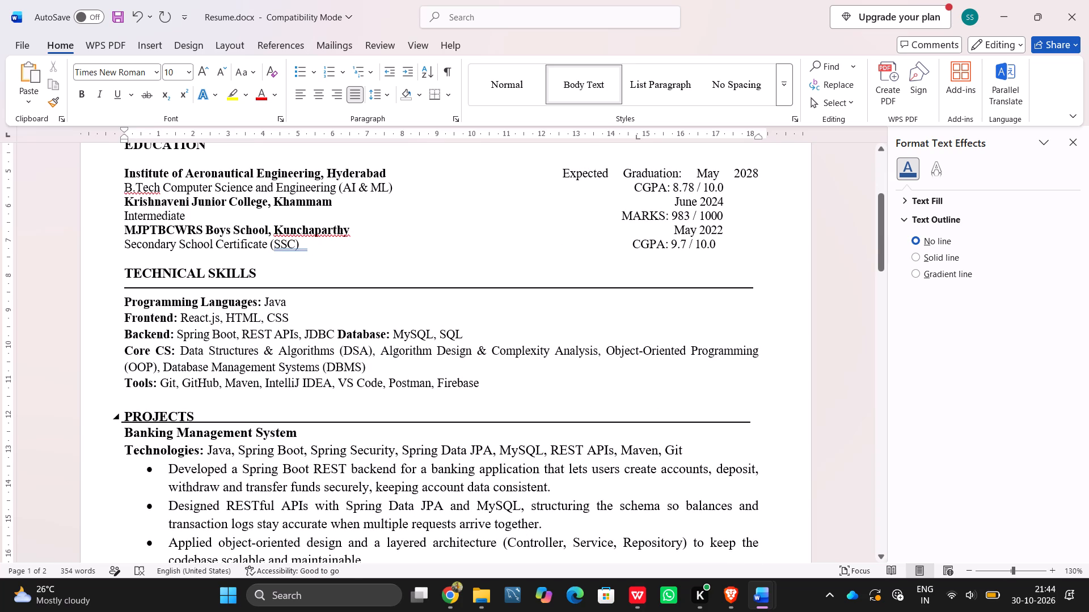
{"action": "left_click", "coordinate": [209, 415]}
{"action": "key", "text": "Return"}
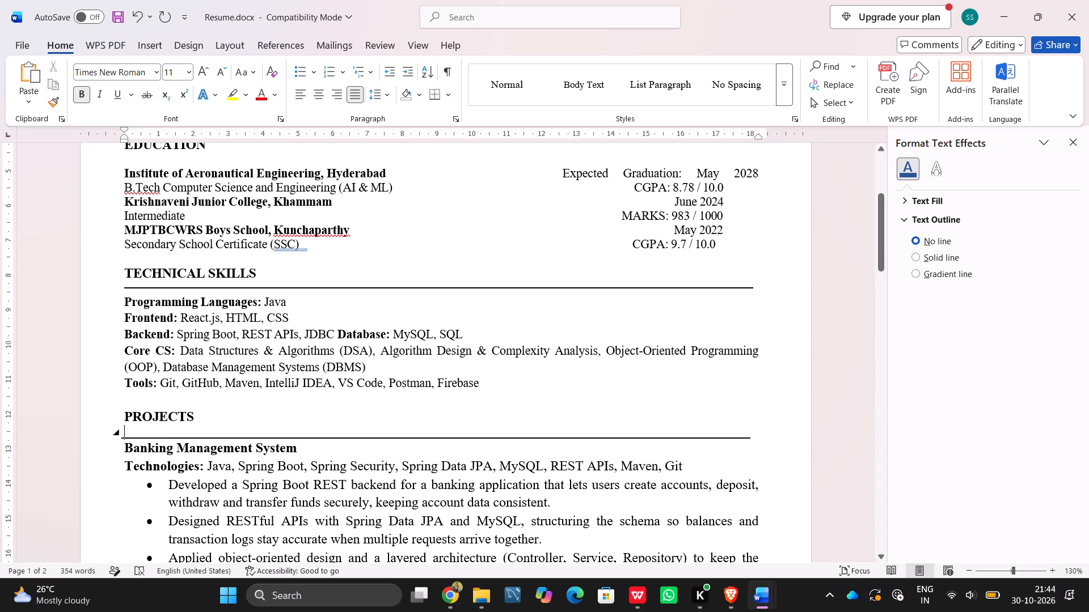
{"action": "left_click_drag", "start_coordinate": [347, 438], "coordinate": [347, 431]}
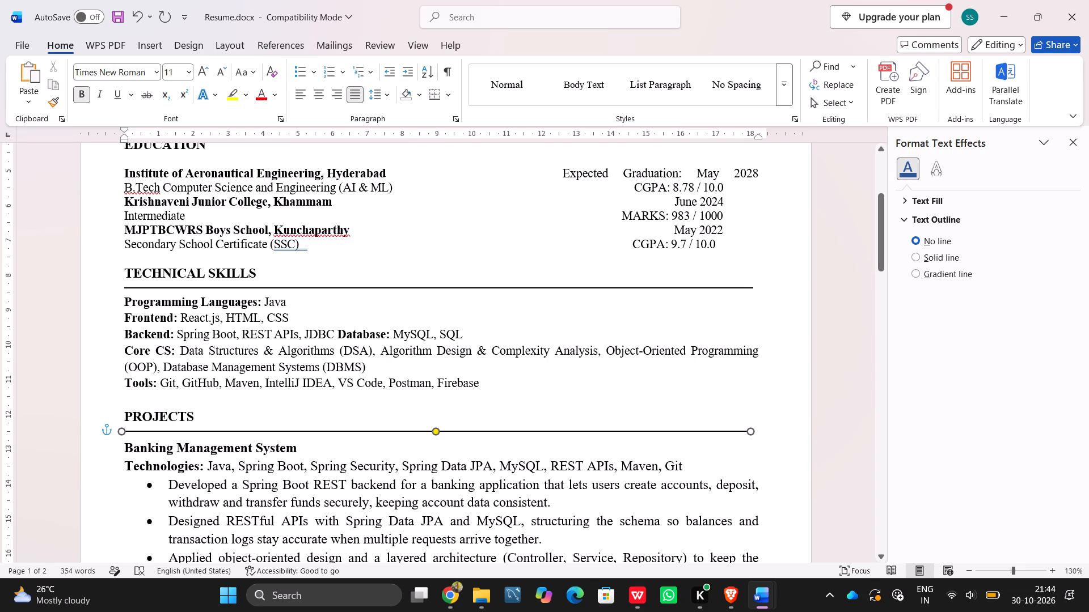
{"action": "left_click_drag", "start_coordinate": [347, 431], "coordinate": [347, 432]}
{"action": "left_click", "coordinate": [388, 414]}
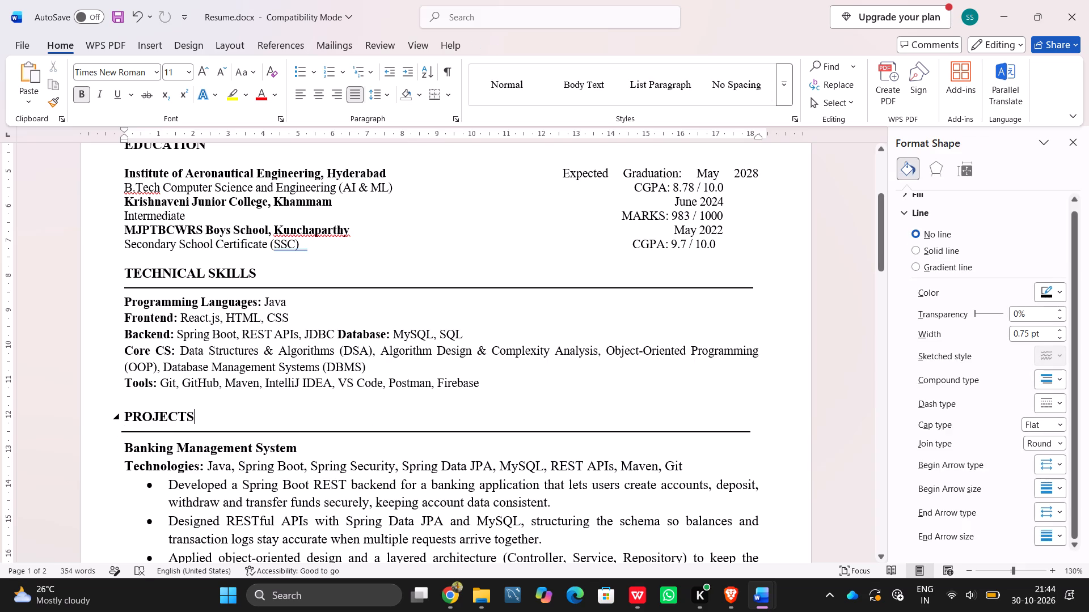
Move the horizontal line above the EDUCATION heading to the gap between that heading and the first institute entry.
{"action": "scroll", "coordinate": [388, 414], "scroll_direction": "up", "scroll_amount": 2}
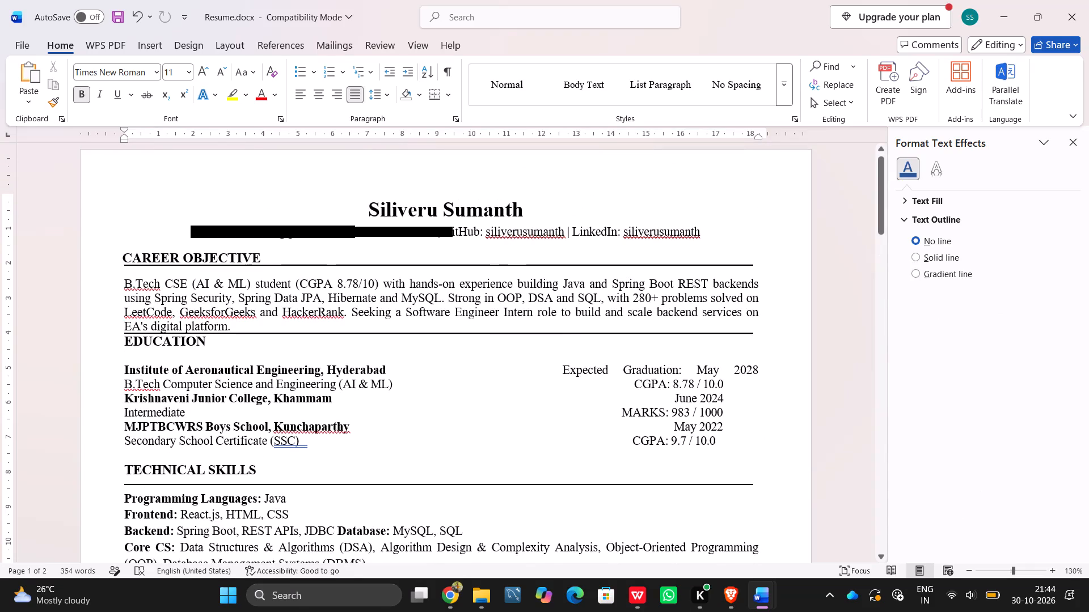
{"action": "left_click", "coordinate": [365, 333]}
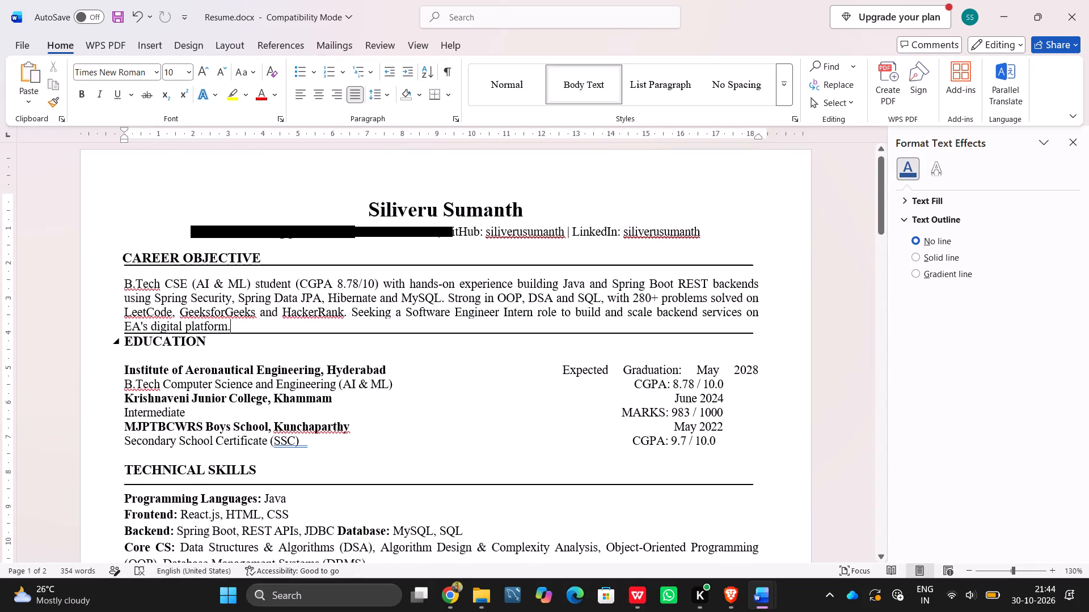
{"action": "left_click_drag", "start_coordinate": [375, 333], "coordinate": [373, 358]}
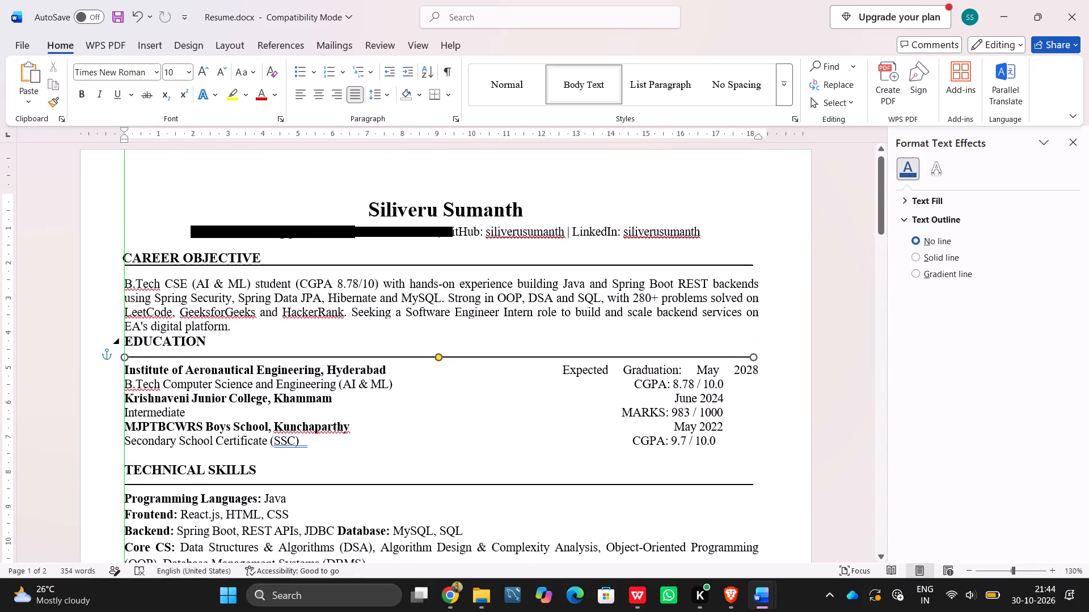
{"action": "left_click_drag", "start_coordinate": [373, 358], "coordinate": [373, 354]}
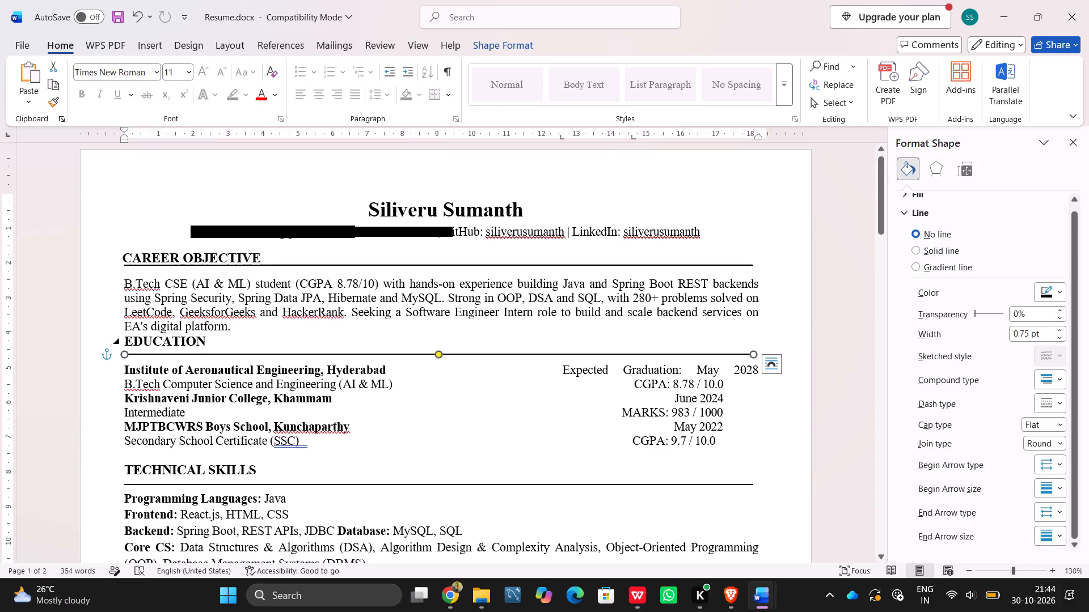
{"action": "left_click", "coordinate": [402, 264]}
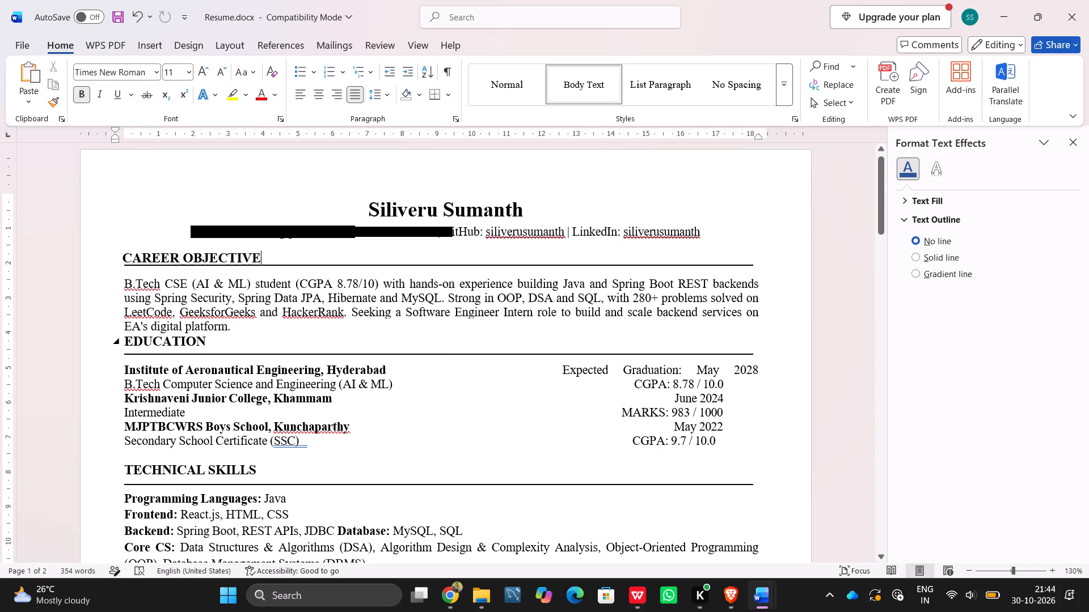
Move the horizontal line under the CAREER OBJECTIVE heading slightly down, into the gap above the objective paragraph.
{"action": "left_click_drag", "start_coordinate": [402, 265], "coordinate": [402, 271]}
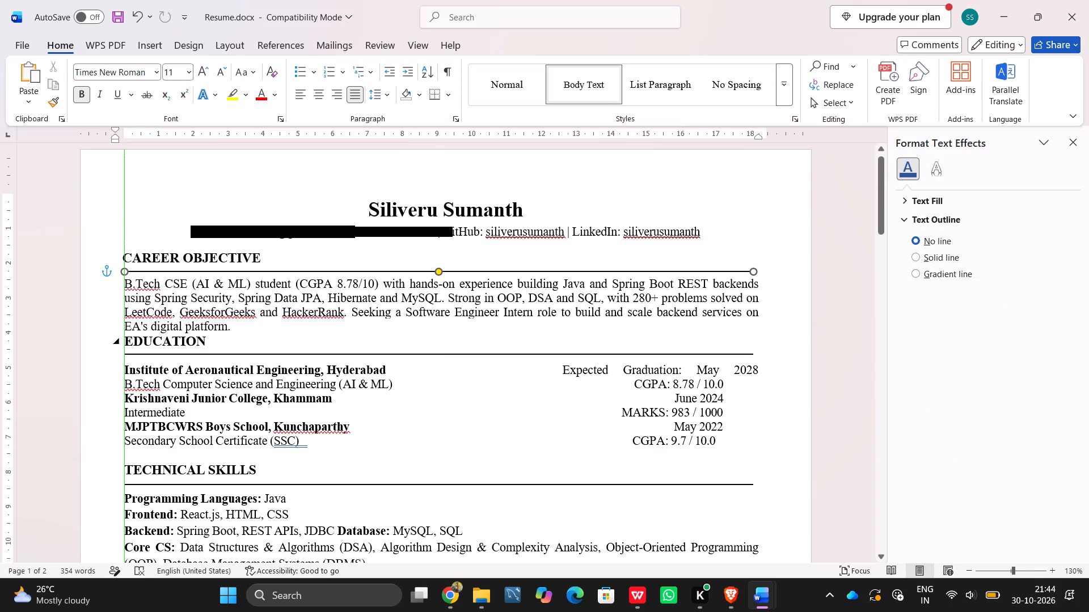
{"action": "left_click_drag", "start_coordinate": [402, 271], "coordinate": [402, 272]}
{"action": "left_click", "coordinate": [422, 334]}
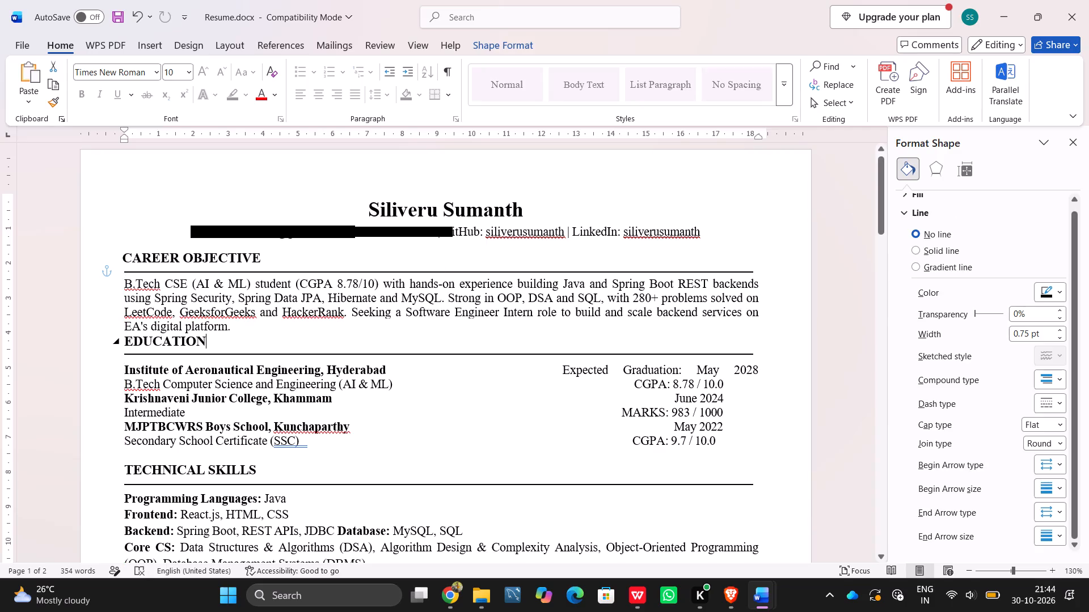
Move the horizontal line touching the CERTIFICATIONS heading down to the middle of the gap above Google Solution Challenge Participant.
{"action": "scroll", "coordinate": [422, 334], "scroll_direction": "down", "scroll_amount": 1}
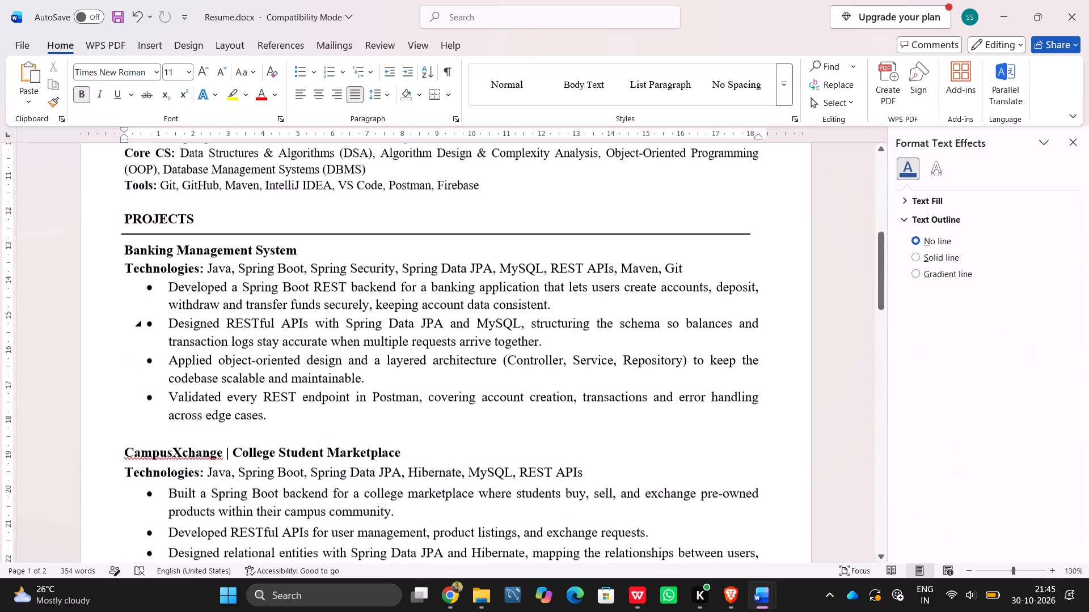
{"action": "scroll", "coordinate": [422, 334], "scroll_direction": "down", "scroll_amount": 1}
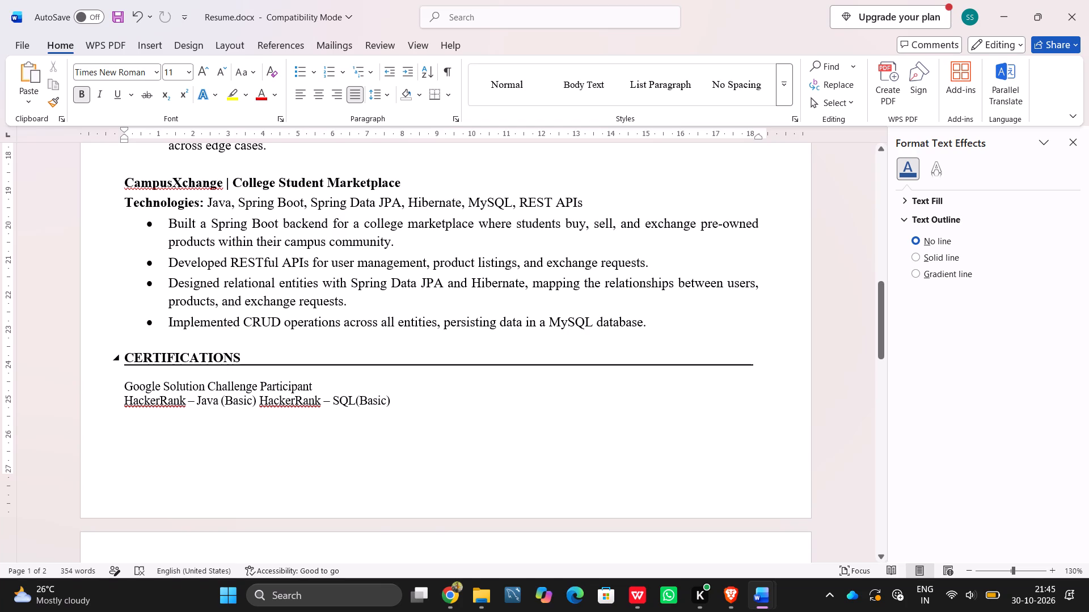
{"action": "left_click_drag", "start_coordinate": [386, 365], "coordinate": [385, 377]}
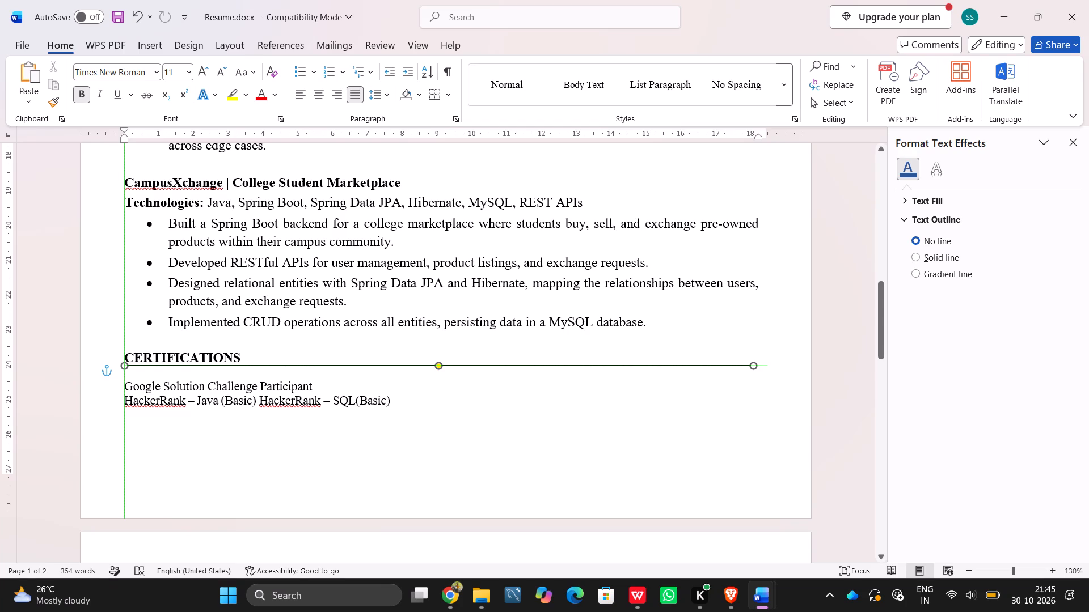
{"action": "left_click_drag", "start_coordinate": [385, 377], "coordinate": [387, 375]}
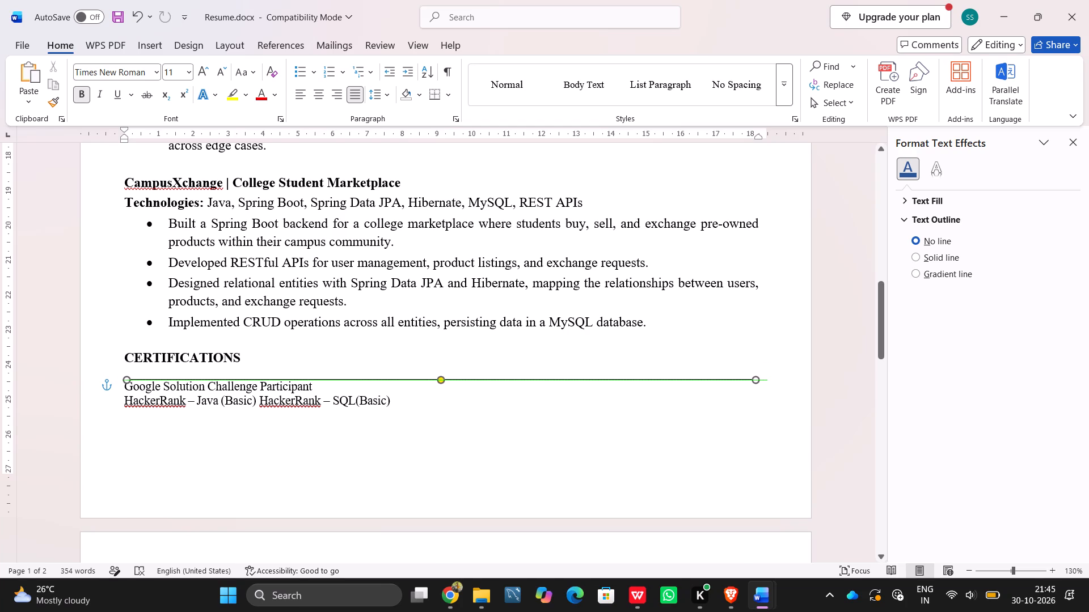
{"action": "left_click_drag", "start_coordinate": [387, 375], "coordinate": [385, 371]}
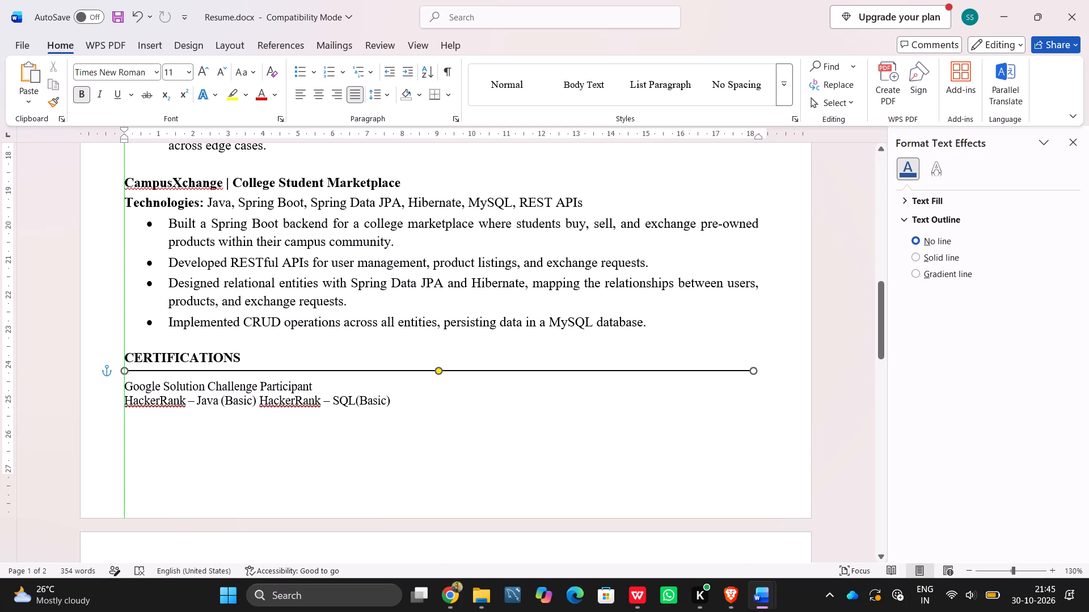
{"action": "left_click_drag", "start_coordinate": [385, 371], "coordinate": [384, 372]}
{"action": "left_click", "coordinate": [416, 348]}
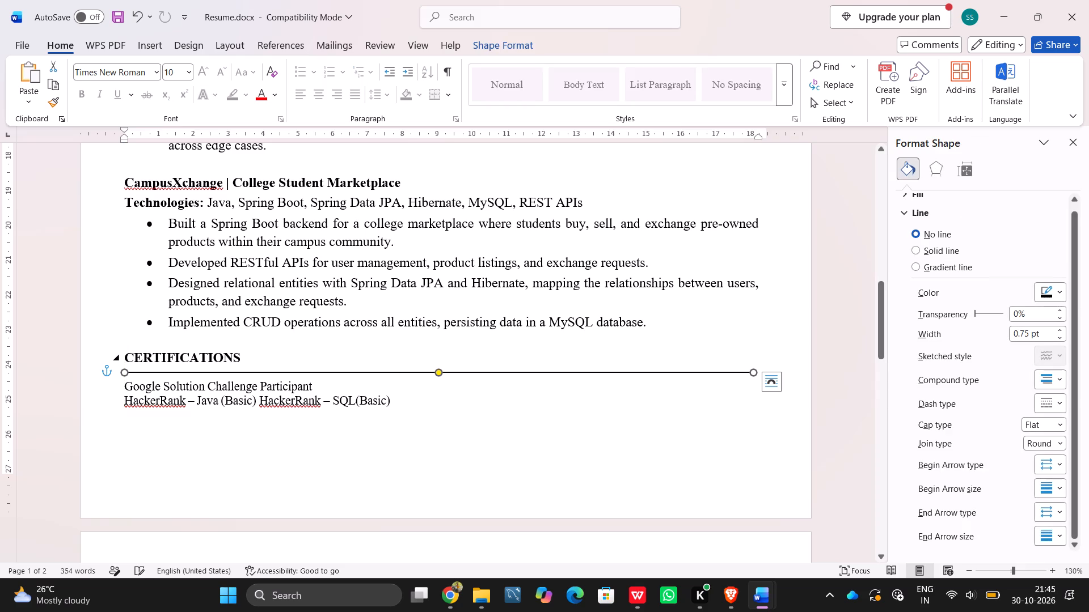
Set the line spacing of the four Banking Management System bullet points to 1.0.
{"action": "scroll", "coordinate": [416, 348], "scroll_direction": "up", "scroll_amount": 2}
{"action": "scroll", "coordinate": [316, 326], "scroll_direction": "up", "scroll_amount": 1}
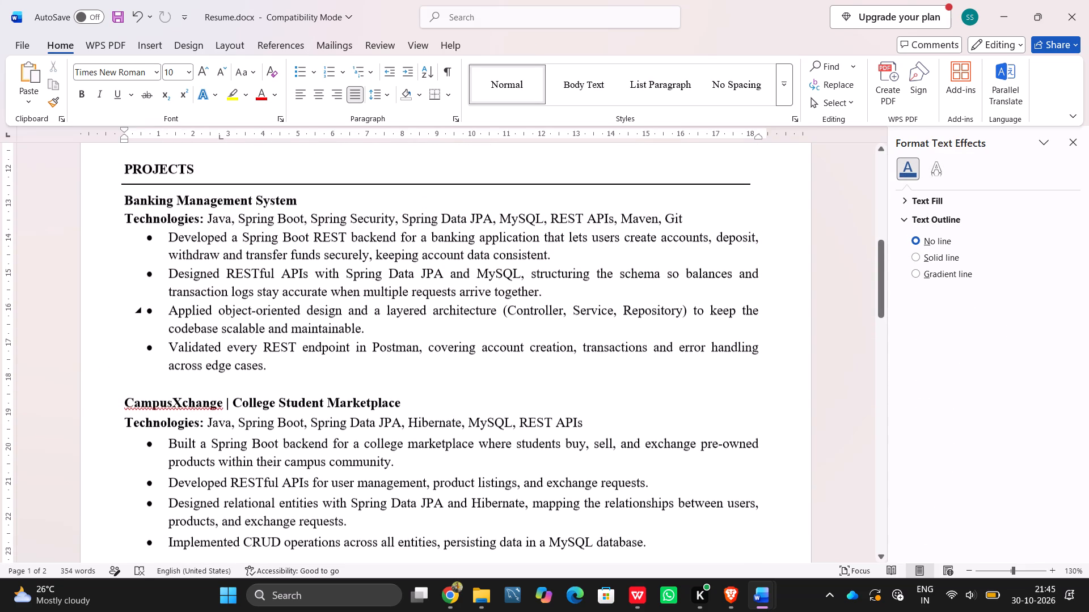
{"action": "left_click", "coordinate": [124, 205]}
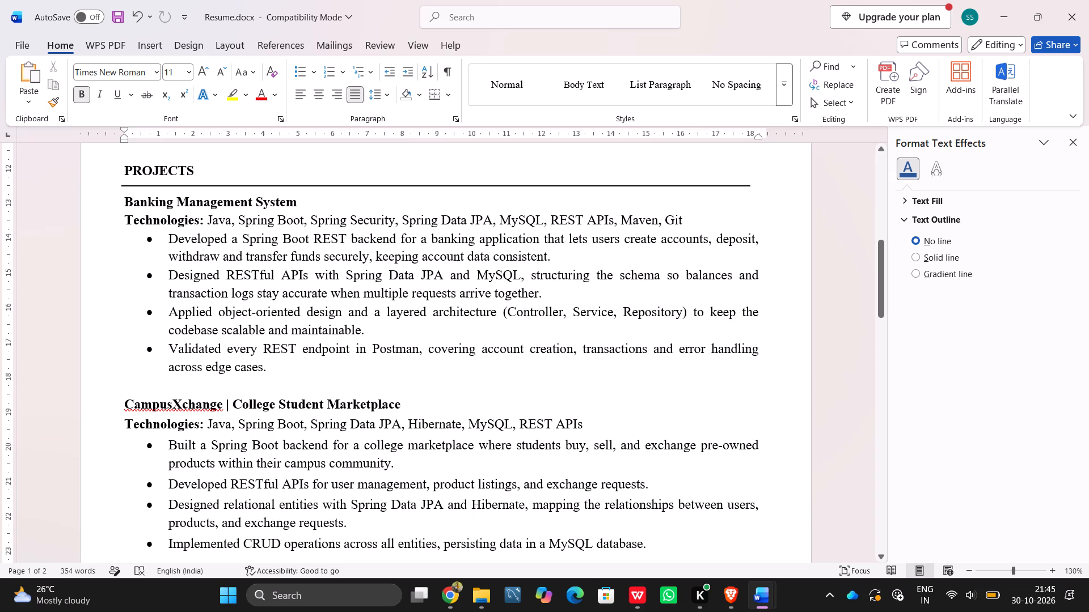
{"action": "left_click", "coordinate": [122, 401]}
{"action": "scroll", "coordinate": [269, 421], "scroll_direction": "up", "scroll_amount": 1}
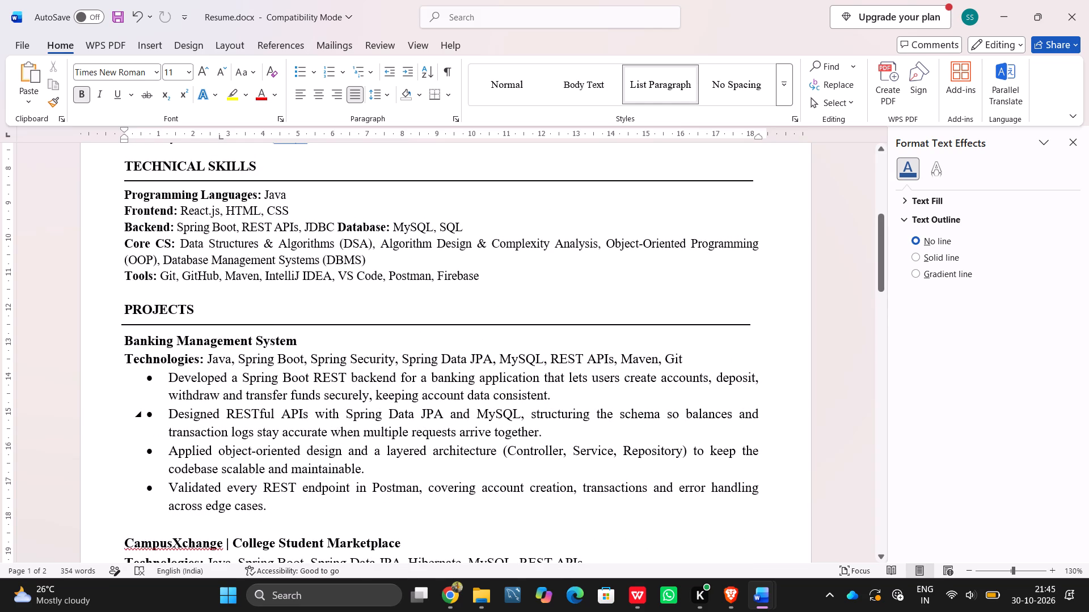
{"action": "scroll", "coordinate": [269, 421], "scroll_direction": "down", "scroll_amount": 1}
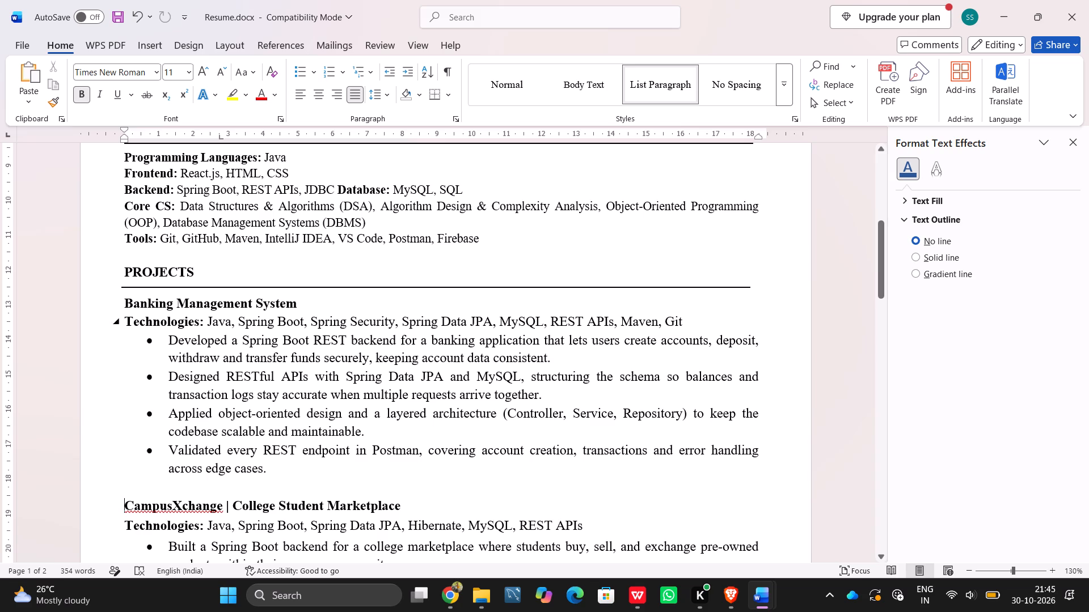
{"action": "scroll", "coordinate": [233, 378], "scroll_direction": "down", "scroll_amount": 1}
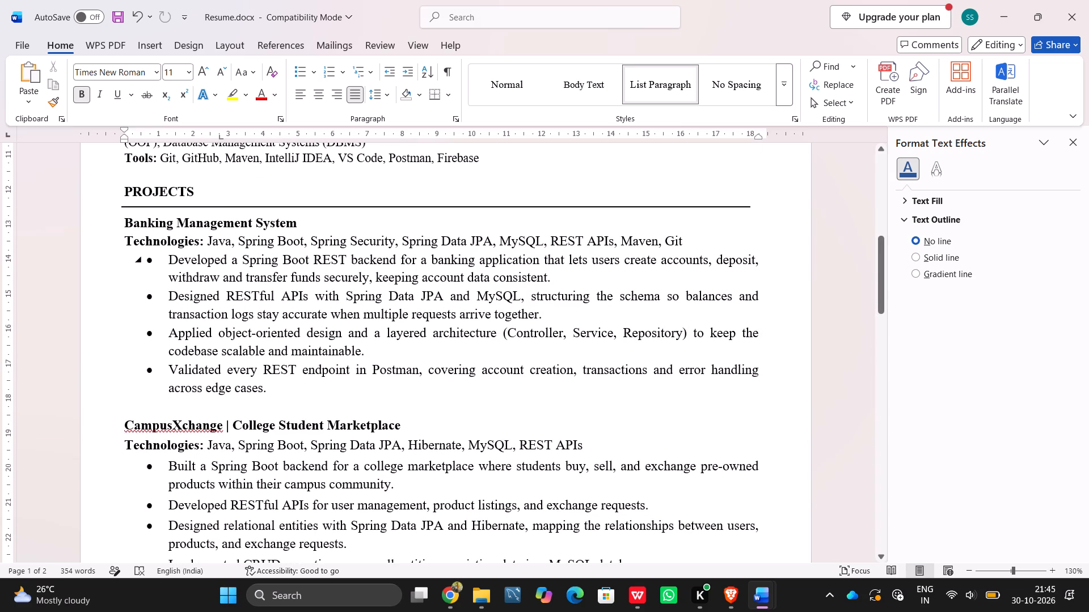
{"action": "left_click_drag", "start_coordinate": [168, 260], "coordinate": [245, 367]}
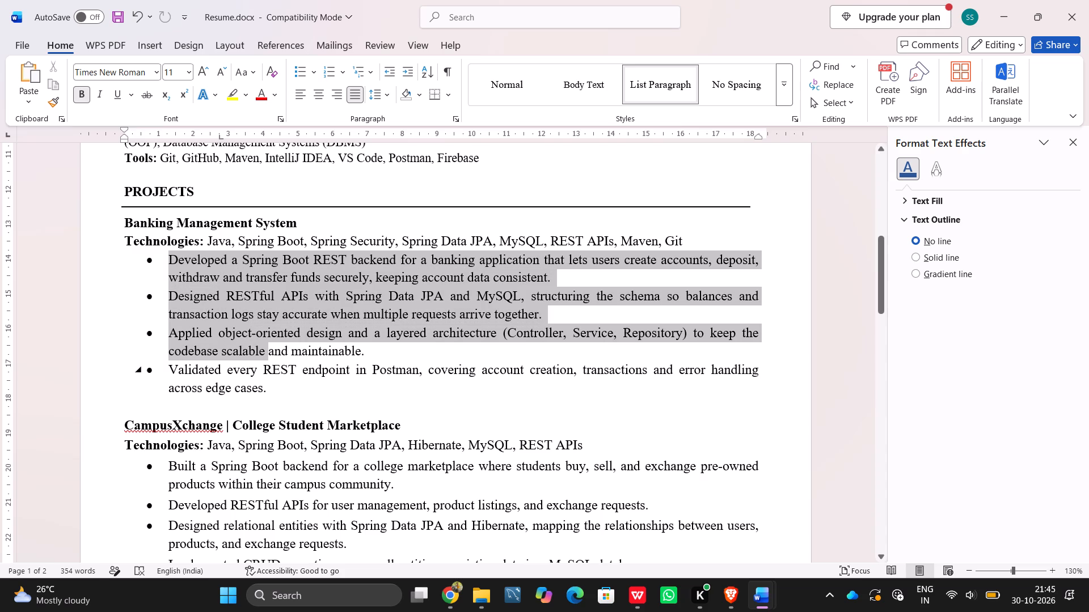
{"action": "left_click_drag", "start_coordinate": [245, 367], "coordinate": [267, 391]}
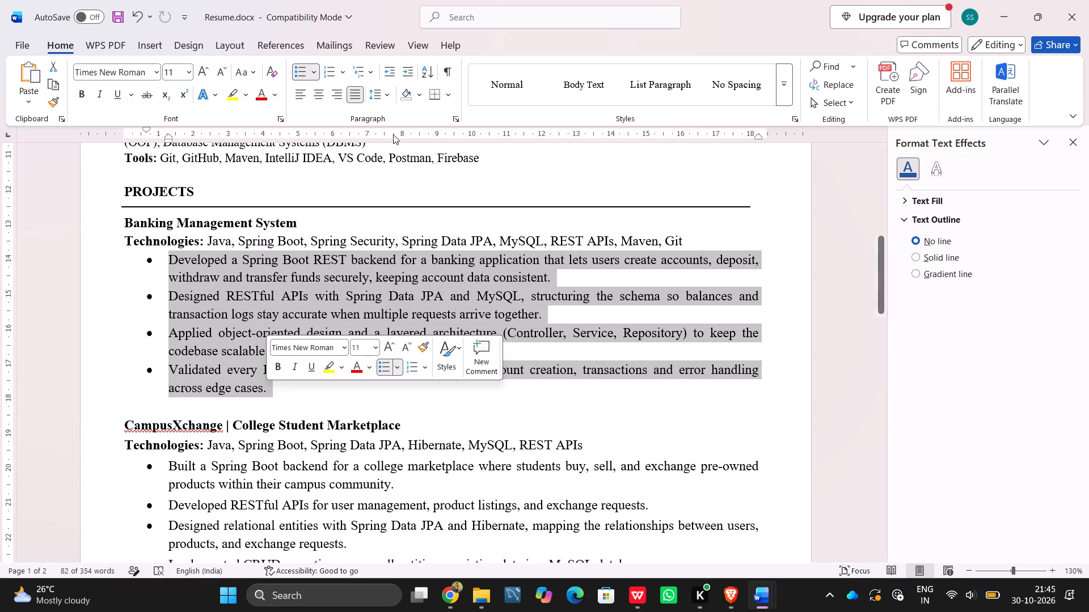
{"action": "left_click", "coordinate": [385, 91]}
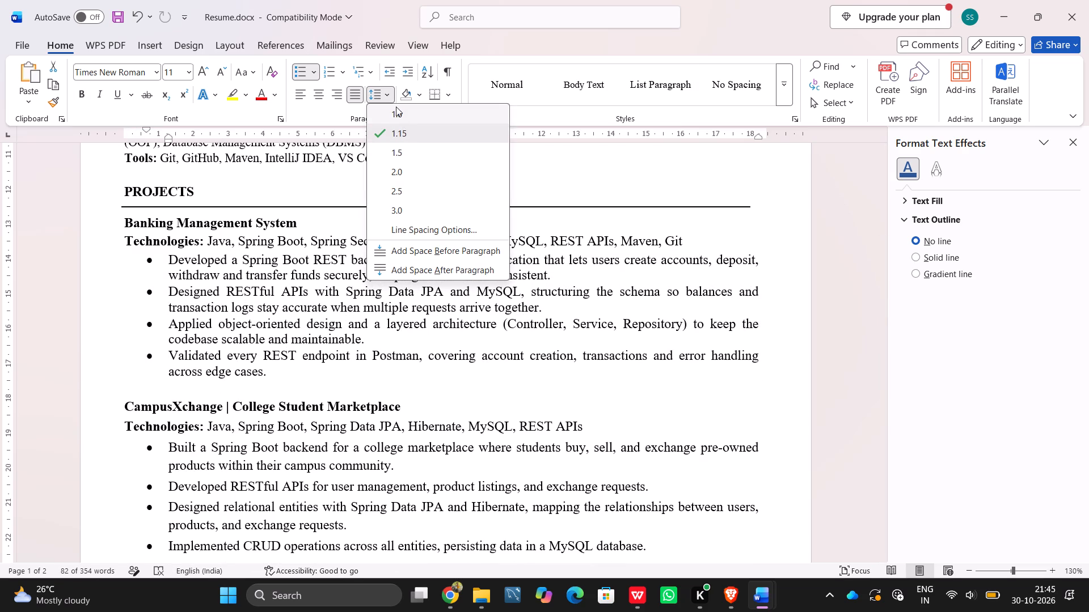
{"action": "left_click", "coordinate": [392, 110]}
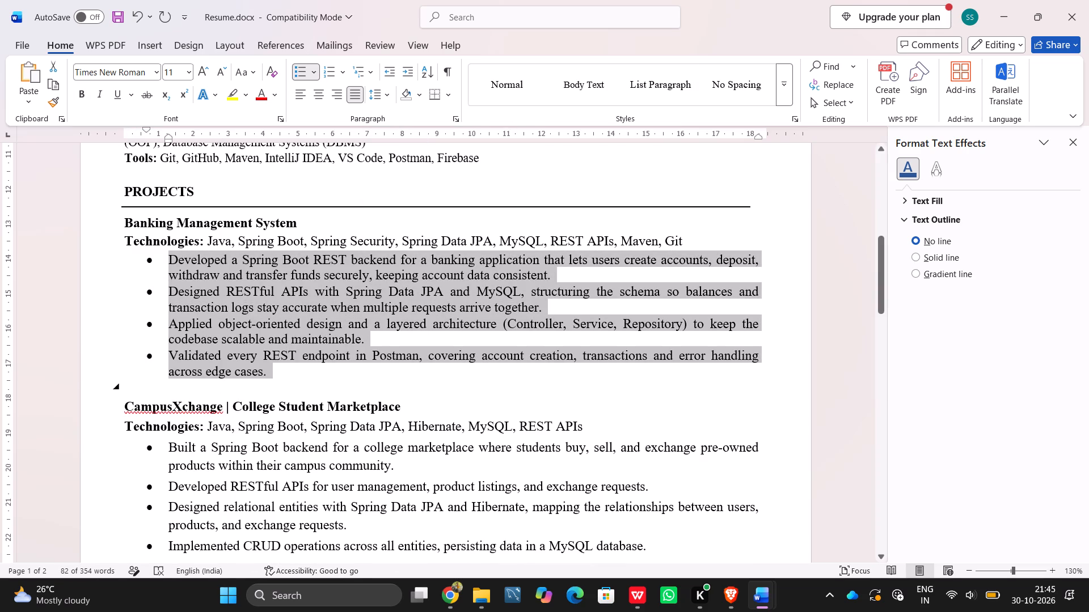
Set the line spacing of the entire resume text to 1.0.
{"action": "scroll", "coordinate": [271, 379], "scroll_direction": "up", "scroll_amount": 2}
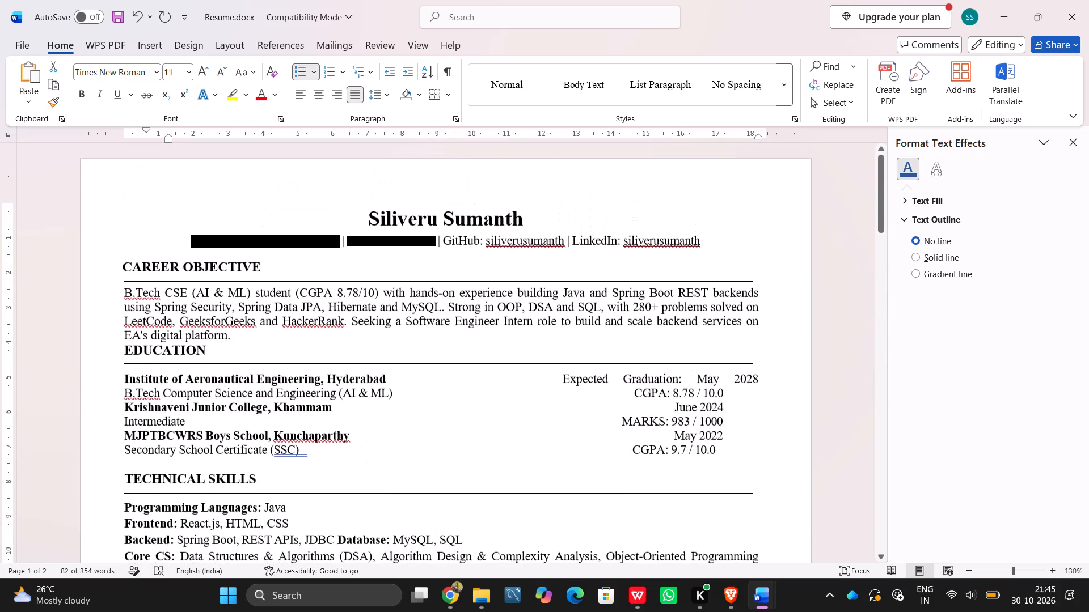
{"action": "key", "text": "ctrl+a"}
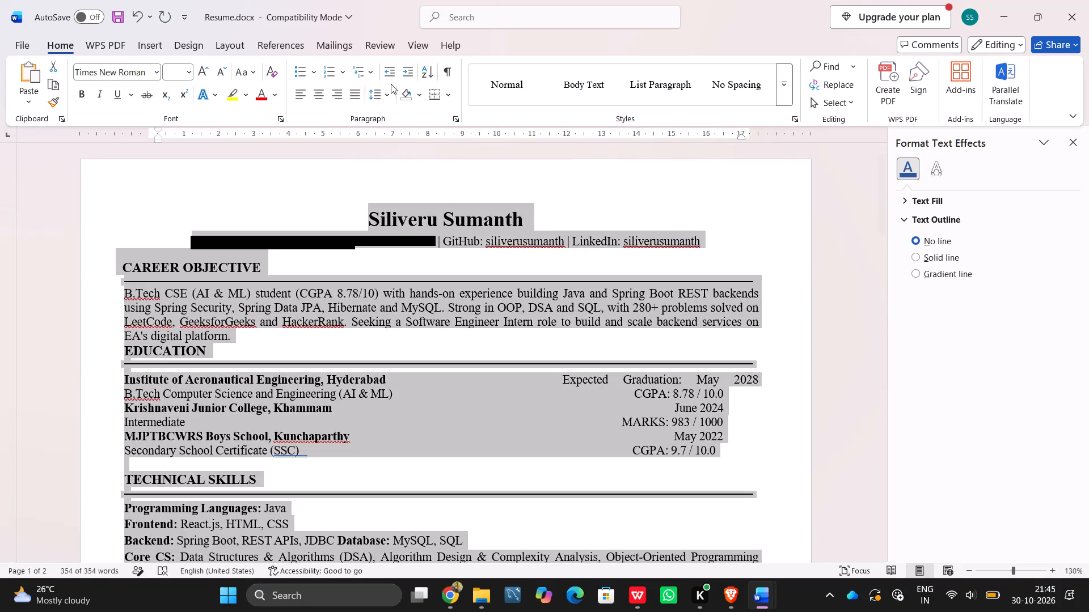
{"action": "left_click", "coordinate": [386, 95]}
{"action": "left_click", "coordinate": [387, 112]}
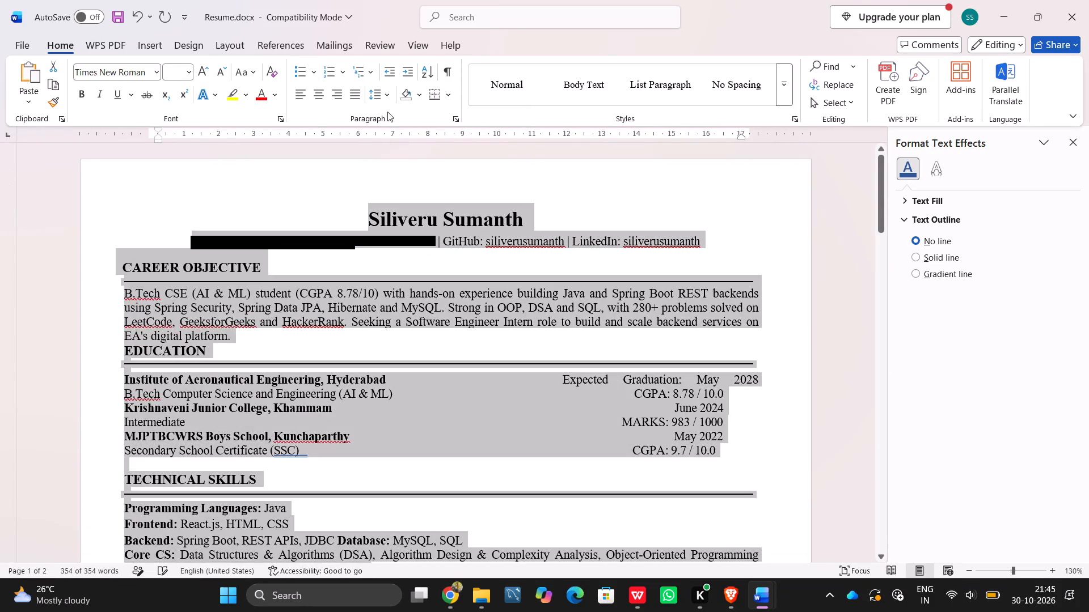
Insert a blank line between the end of the career objective paragraph and the EDUCATION heading.
{"action": "left_click", "coordinate": [280, 331]}
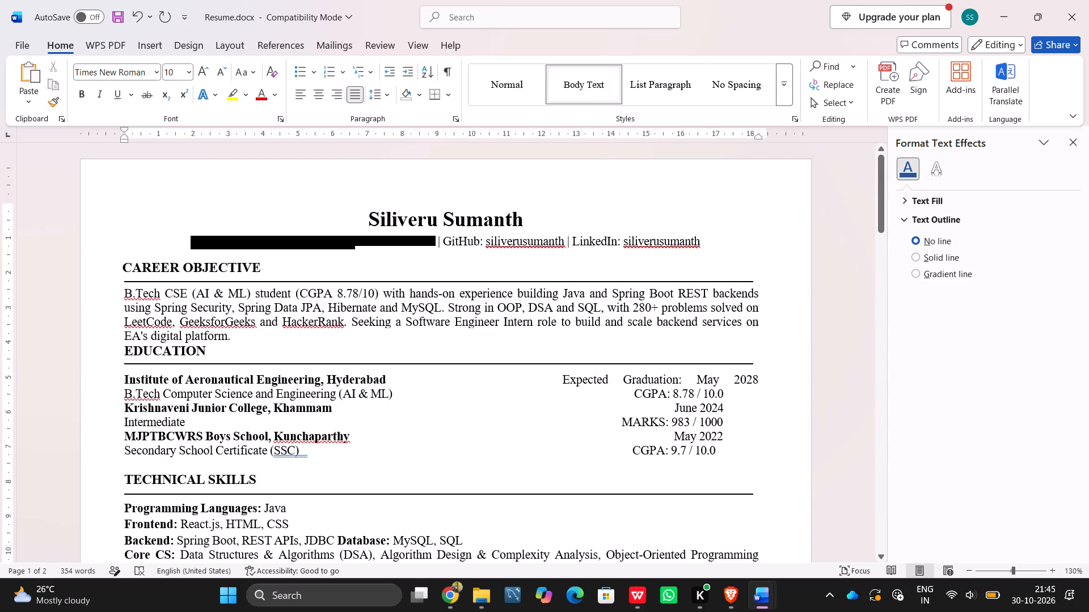
{"action": "scroll", "coordinate": [243, 340], "scroll_direction": "down", "scroll_amount": 1}
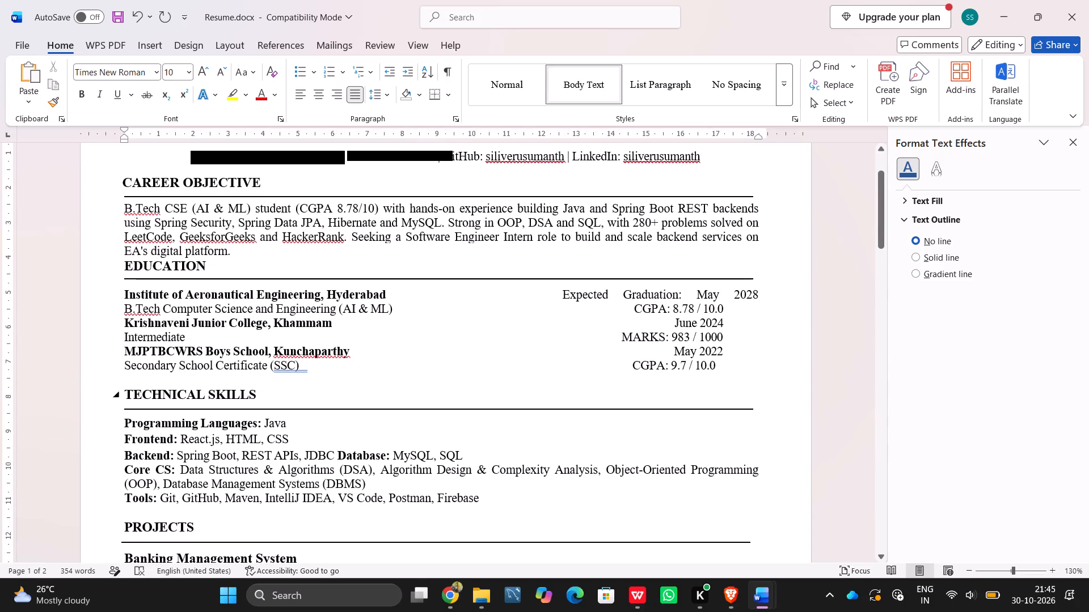
{"action": "key", "text": "Return"}
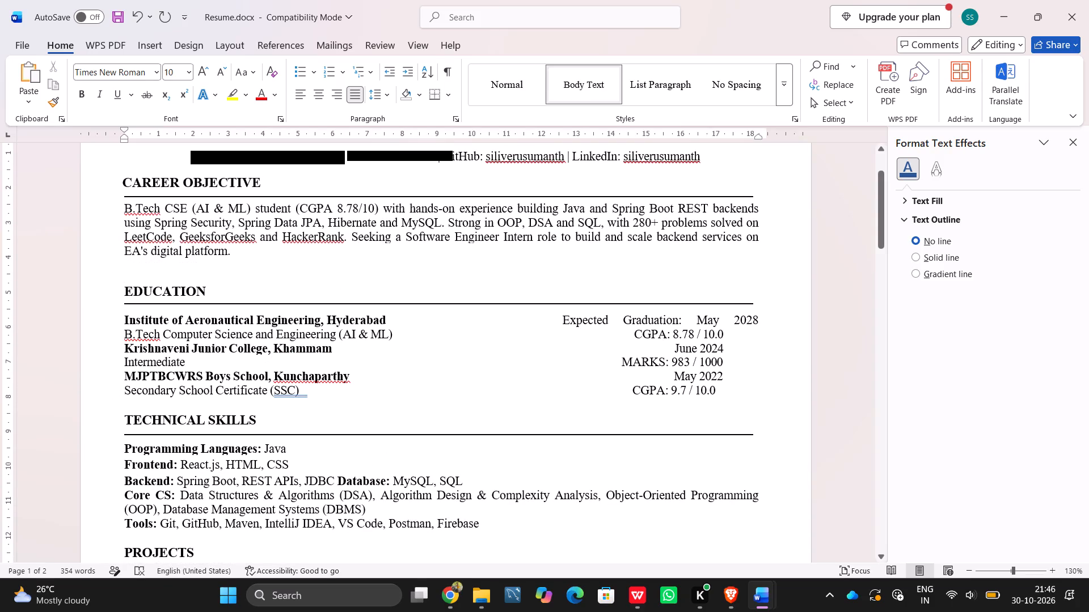
Review the spacing and section lines from EDUCATION down through CERTIFICATIONS.
{"action": "scroll", "coordinate": [229, 388], "scroll_direction": "down", "scroll_amount": 1}
{"action": "scroll", "coordinate": [225, 460], "scroll_direction": "down", "scroll_amount": 1}
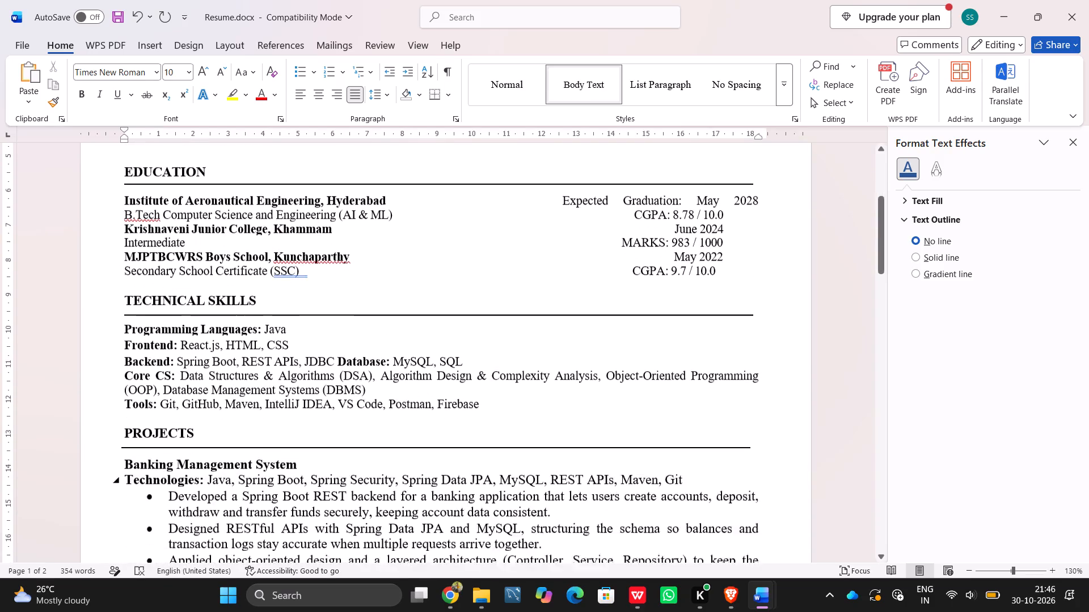
{"action": "scroll", "coordinate": [225, 460], "scroll_direction": "down", "scroll_amount": 2}
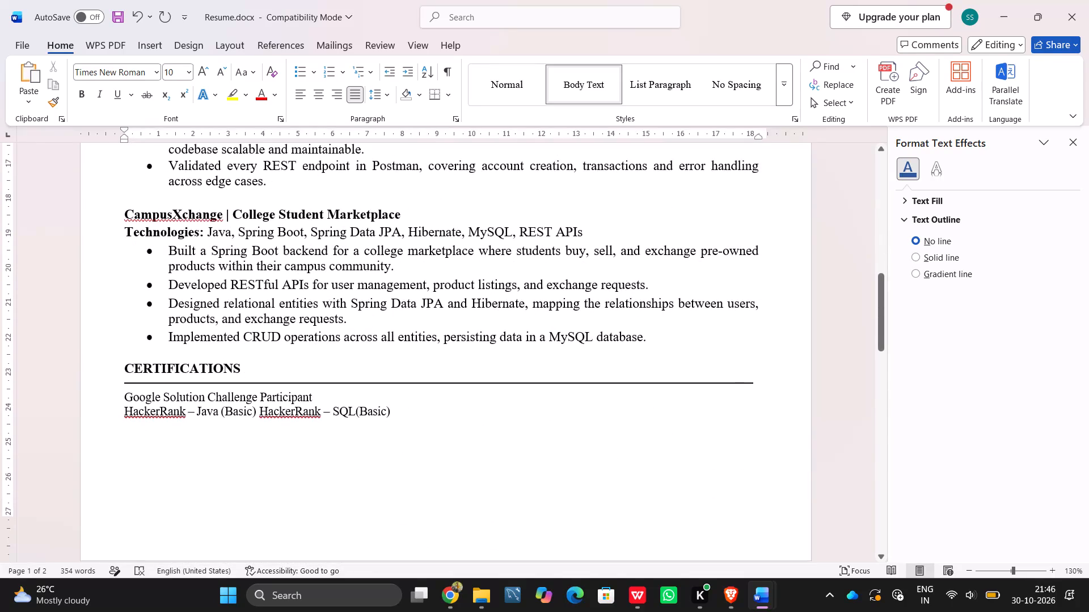
{"action": "scroll", "coordinate": [280, 397], "scroll_direction": "down", "scroll_amount": 1}
{"action": "scroll", "coordinate": [280, 397], "scroll_direction": "up", "scroll_amount": 2}
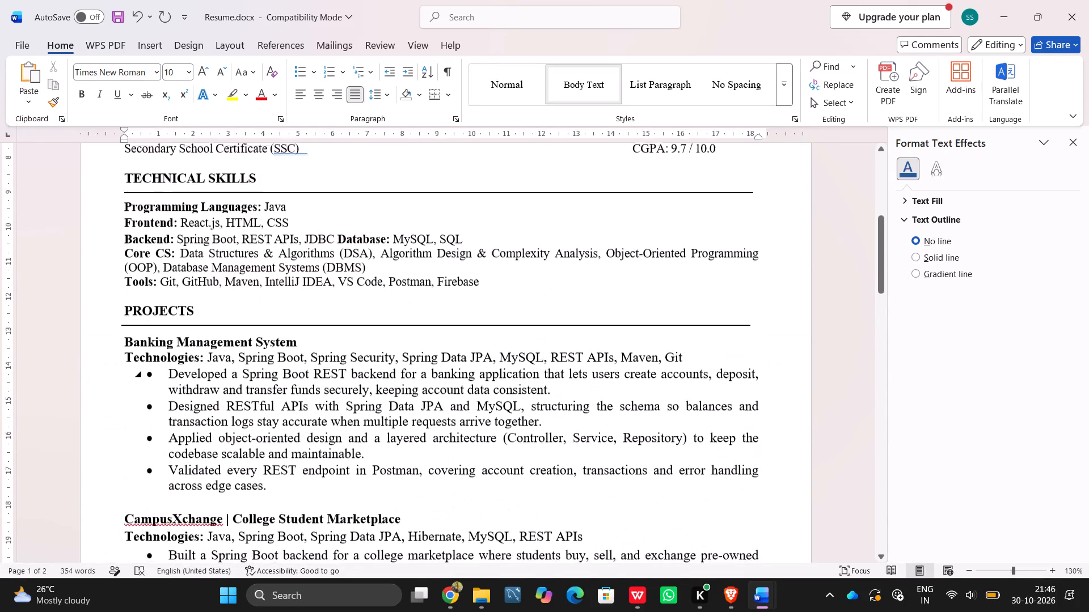
{"action": "scroll", "coordinate": [280, 397], "scroll_direction": "up", "scroll_amount": 1}
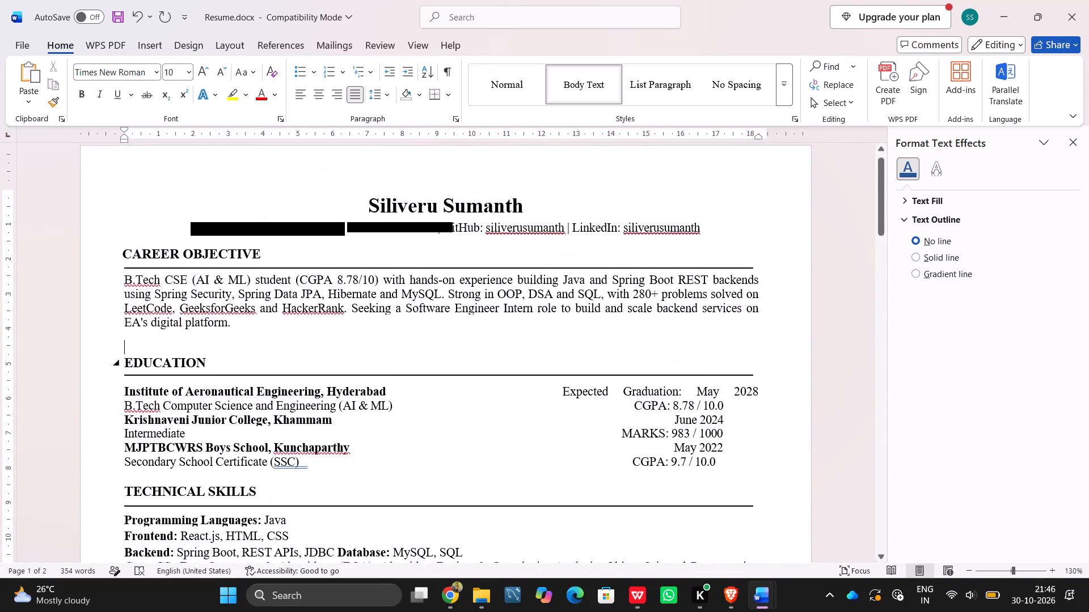
Pad the B.Tech entry's CGPA: 8.78 / 10.0 with spaces so it ends at the text's right margin.
{"action": "left_click", "coordinate": [488, 393]}
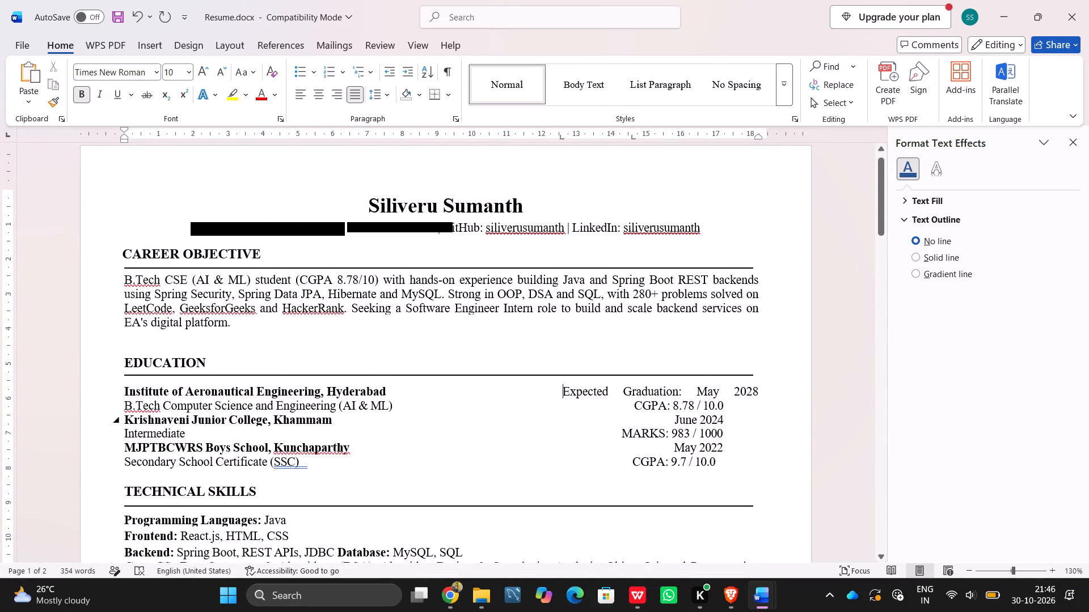
{"action": "left_click", "coordinate": [632, 409]}
{"action": "key", "text": "space"}
{"action": "key", "text": "space"}
{"action": "key", "text": "space"}
{"action": "key", "text": "space"}
{"action": "key", "text": "space"}
{"action": "key", "text": "space"}
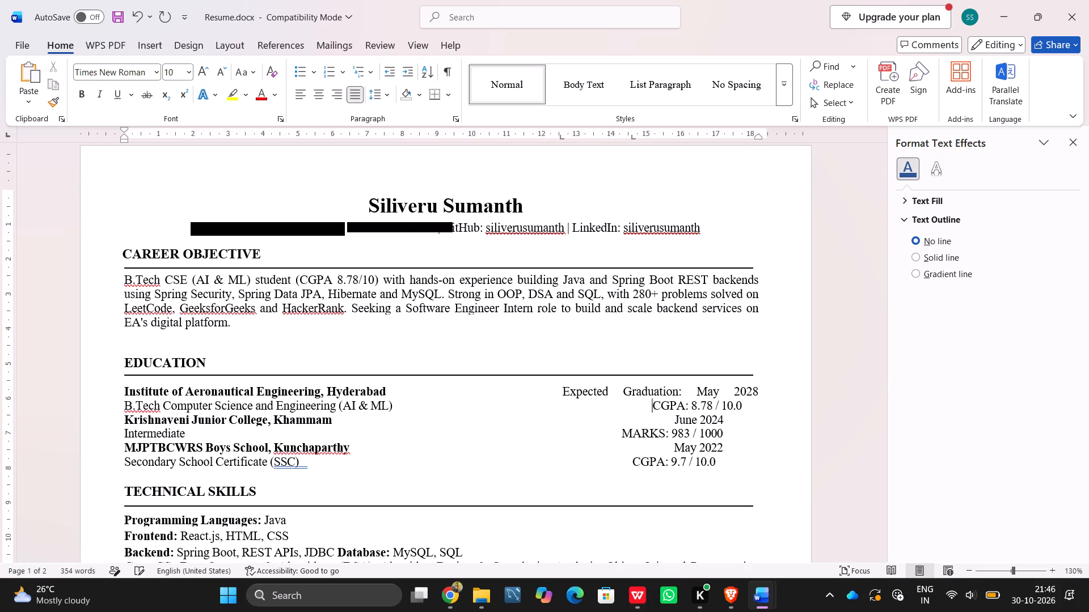
{"action": "key", "text": "space"}
{"action": "key", "text": "space"}
{"action": "key", "text": "space"}
{"action": "key", "text": "space"}
{"action": "key", "text": "space"}
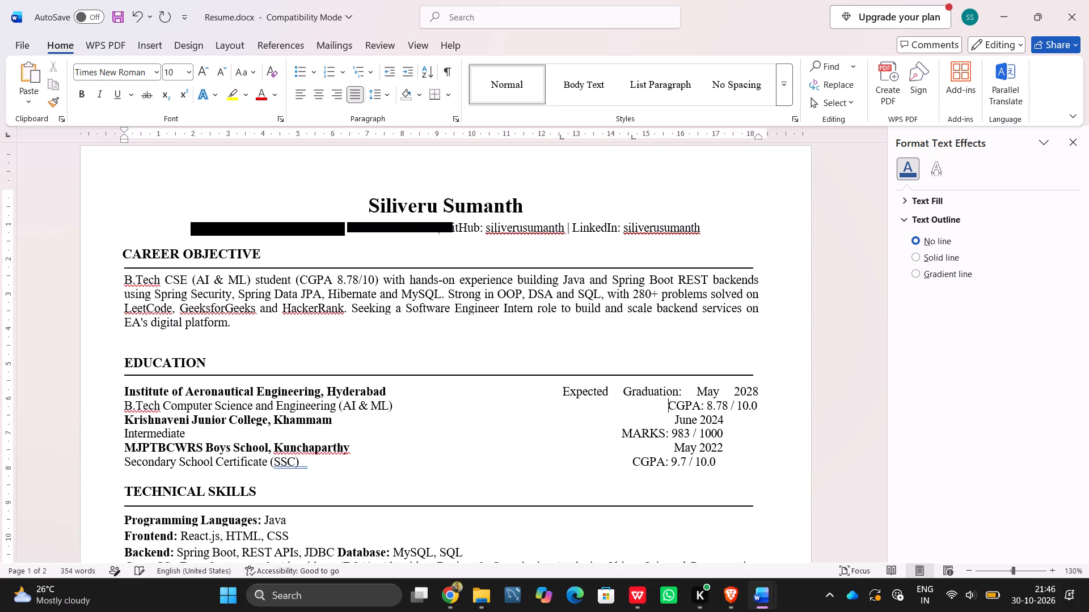
Pad June 2024 in the Krishnaveni Junior College entry with spaces so it ends at the text's right margin.
{"action": "left_click", "coordinate": [648, 420]}
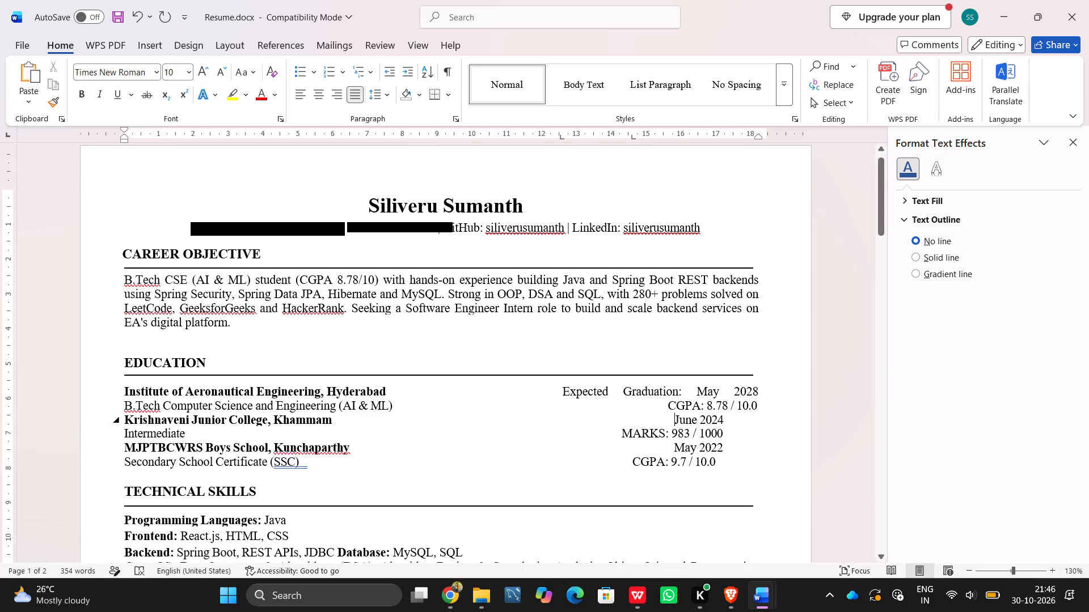
{"action": "key", "text": "space"}
{"action": "key", "text": "space"}
{"action": "key", "text": "space"}
{"action": "key", "text": "space"}
{"action": "key", "text": "space"}
{"action": "key", "text": "space"}
{"action": "key", "text": "space"}
{"action": "key", "text": "space"}
{"action": "key", "text": "space"}
{"action": "key", "text": "space"}
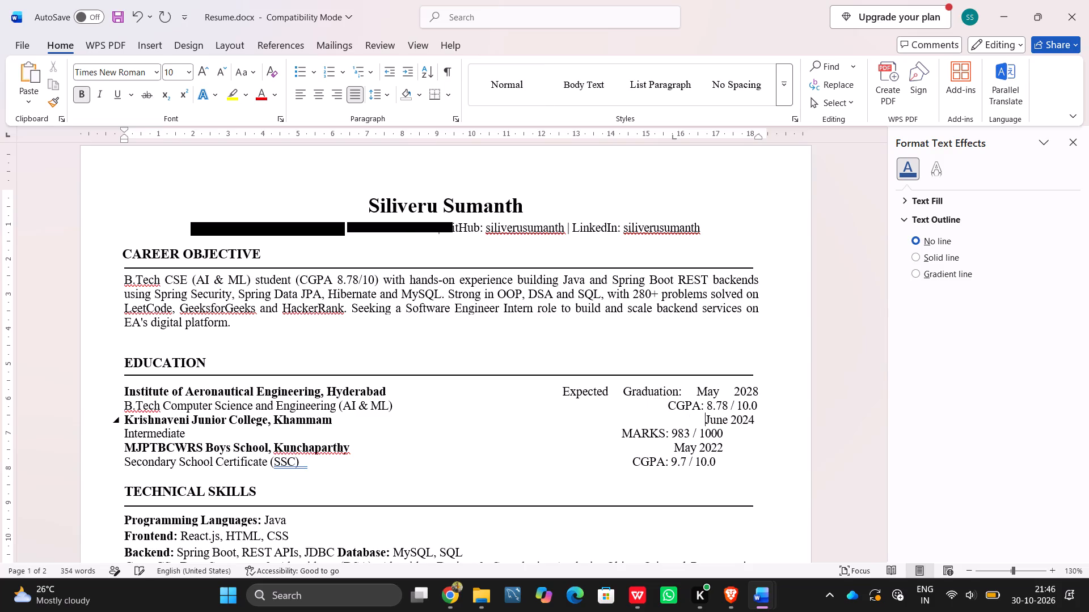
{"action": "key", "text": "space"}
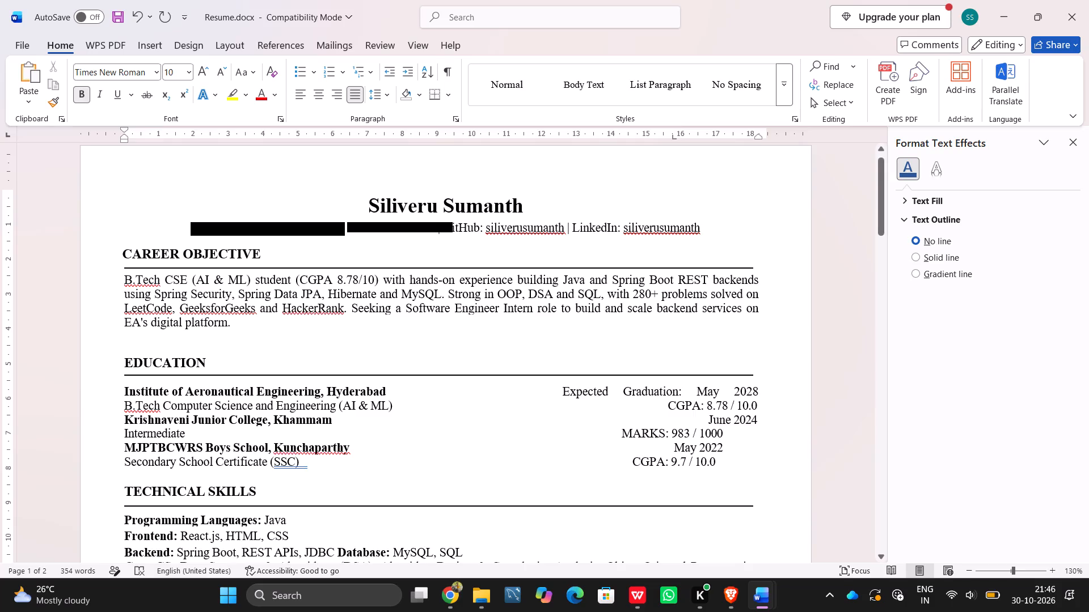
Pad MARKS: 983 / 1000 in the Intermediate line with spaces so it ends at the text's right margin.
{"action": "left_click", "coordinate": [619, 436]}
{"action": "key", "text": "space"}
{"action": "key", "text": "space"}
{"action": "key", "text": "space"}
{"action": "key", "text": "space"}
{"action": "key", "text": "space"}
{"action": "key", "text": "space"}
{"action": "key", "text": "space"}
{"action": "key", "text": "space"}
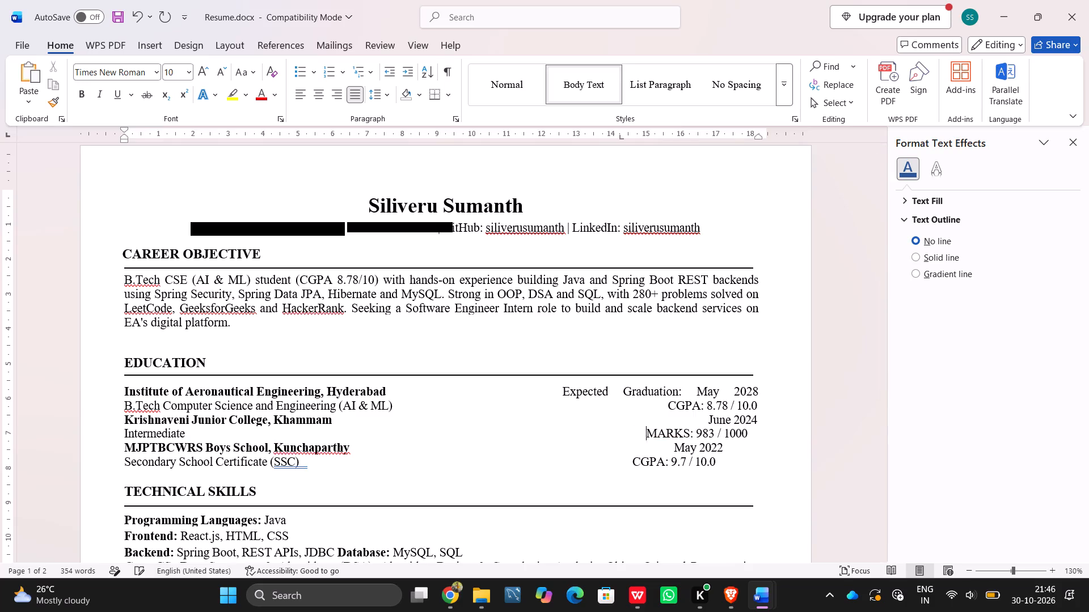
{"action": "key", "text": "space"}
{"action": "key", "text": "space"}
{"action": "key", "text": "space"}
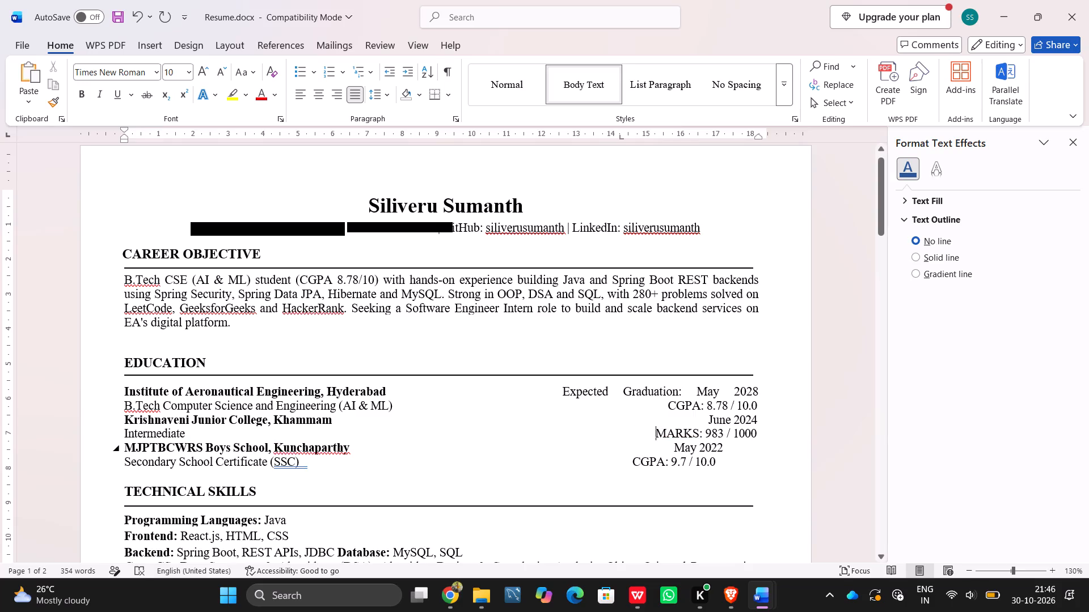
Pad May 2022 in the MJPTBCWRS Boys School line with spaces so it ends at the text's right margin.
{"action": "left_click", "coordinate": [636, 448]}
{"action": "key", "text": "space"}
{"action": "key", "text": "space"}
{"action": "key", "text": "space"}
{"action": "key", "text": "space"}
{"action": "key", "text": "space"}
{"action": "key", "text": "space"}
{"action": "key", "text": "space"}
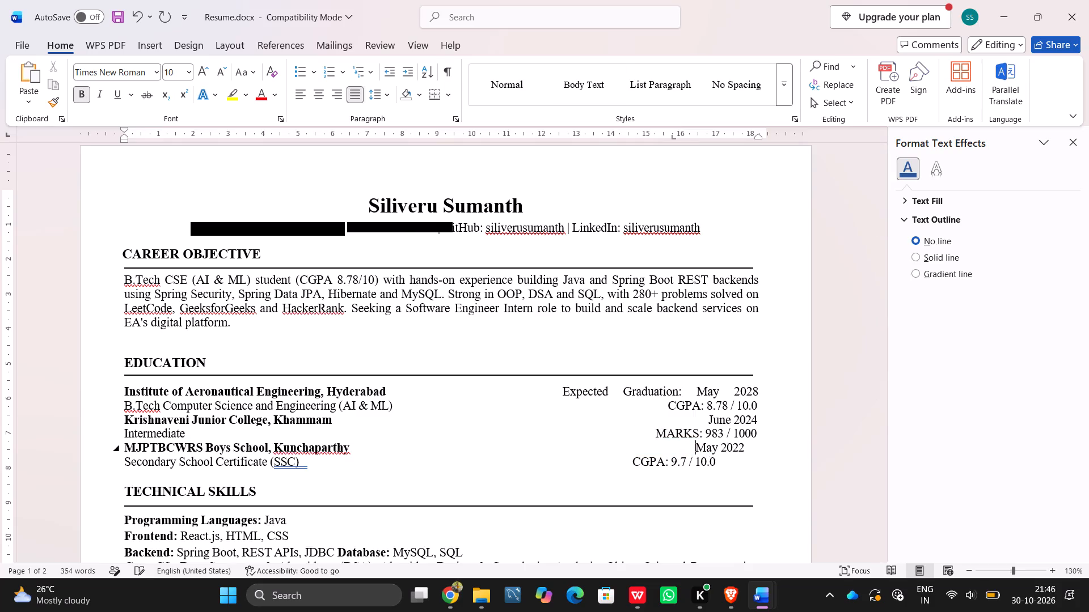
{"action": "key", "text": "space"}
{"action": "key", "text": "space"}
{"action": "key", "text": "space"}
{"action": "key", "text": "space"}
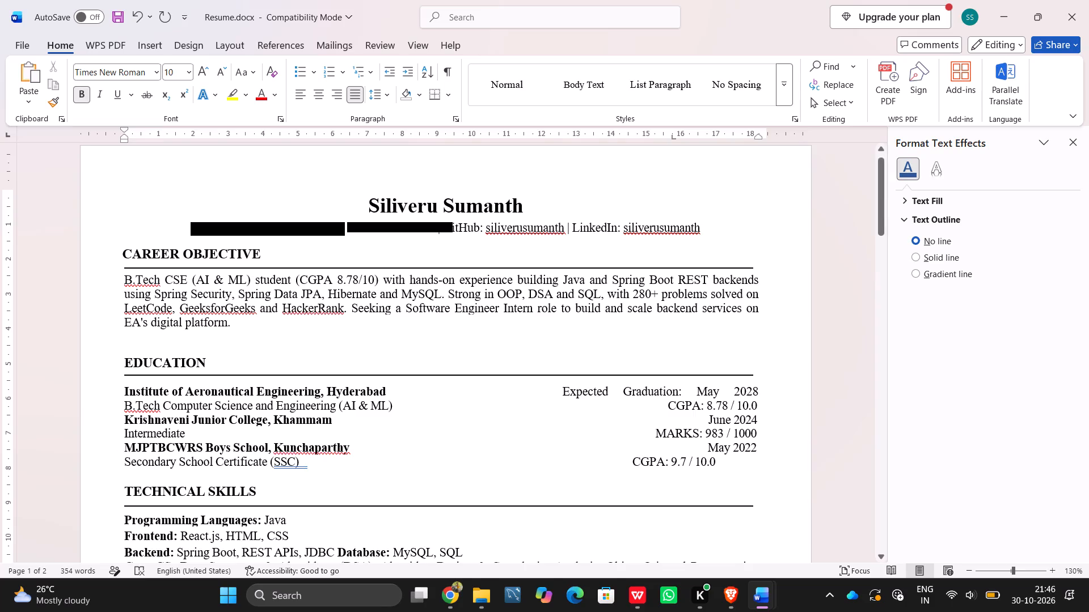
Pad CGPA: 9.7 / 10.0 in the Secondary School Certificate line with spaces so it ends at the text's right margin.
{"action": "left_click", "coordinate": [616, 458]}
{"action": "key", "text": "space"}
{"action": "key", "text": "space"}
{"action": "key", "text": "space"}
{"action": "key", "text": "space"}
{"action": "key", "text": "space"}
{"action": "key", "text": "space"}
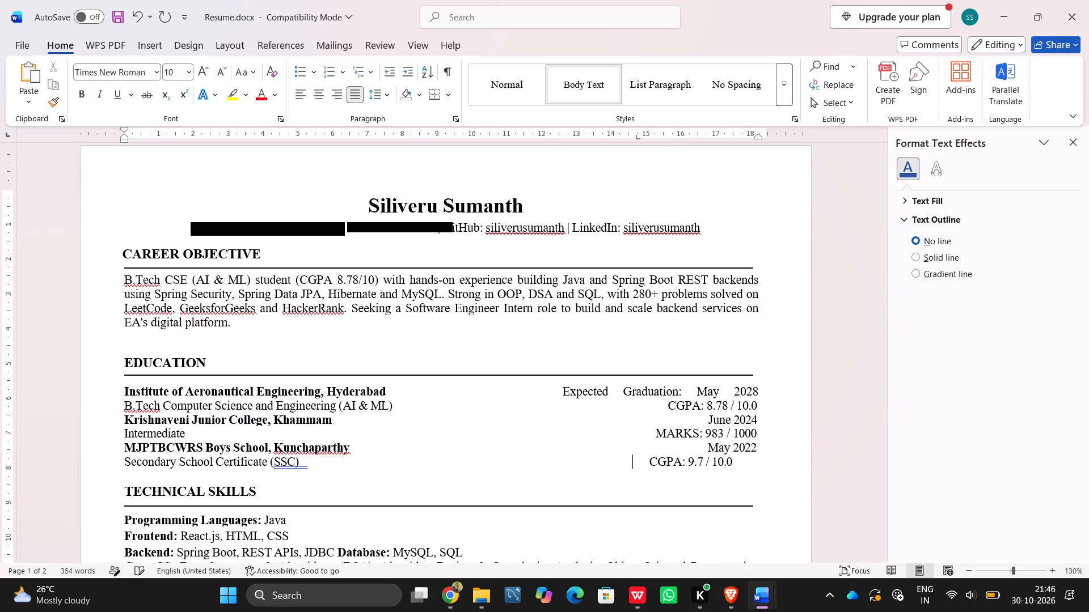
{"action": "key", "text": "space"}
{"action": "key", "text": "space"}
{"action": "key", "text": "space"}
{"action": "key", "text": "space"}
{"action": "key", "text": "space"}
{"action": "key", "text": "space"}
{"action": "key", "text": "space"}
{"action": "key", "text": "space"}
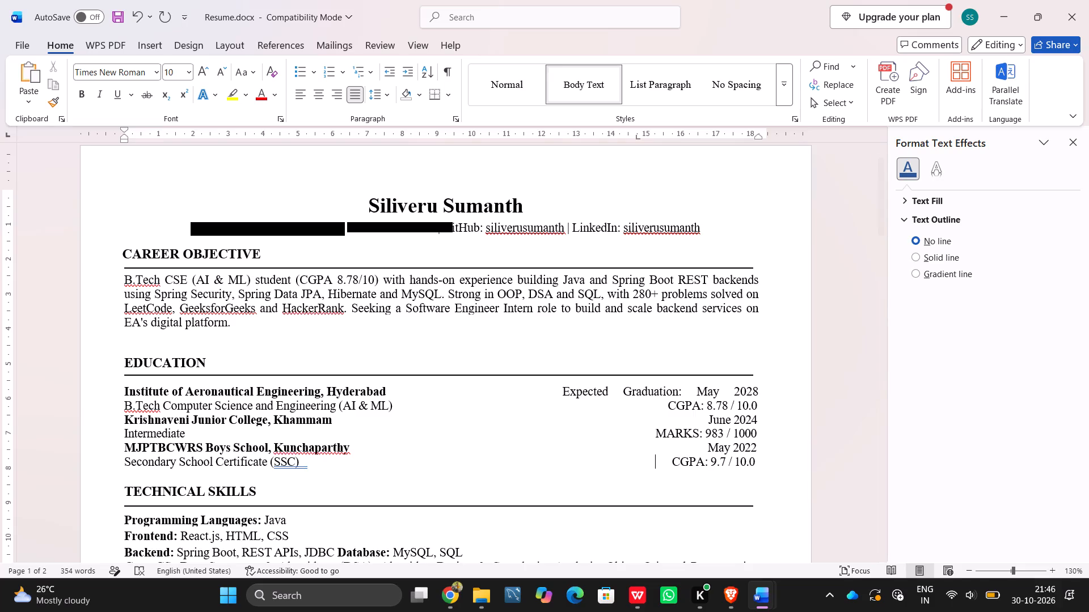
Move HackerRank – SQL(Basic) under CERTIFICATIONS onto its own line, without a leading space.
{"action": "scroll", "coordinate": [353, 458], "scroll_direction": "down", "scroll_amount": 2}
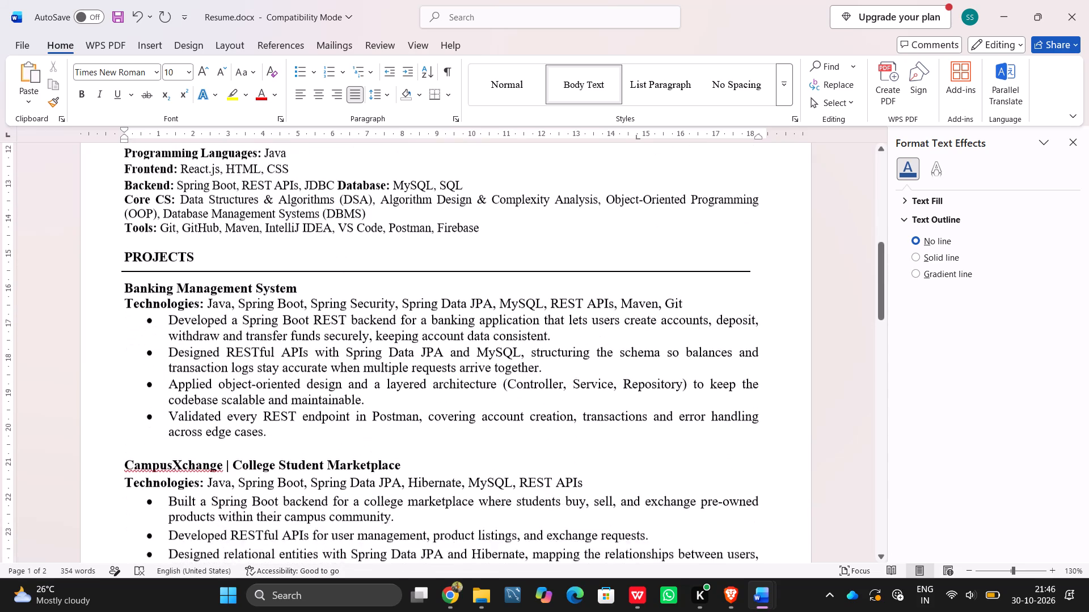
{"action": "scroll", "coordinate": [353, 458], "scroll_direction": "down", "scroll_amount": 1}
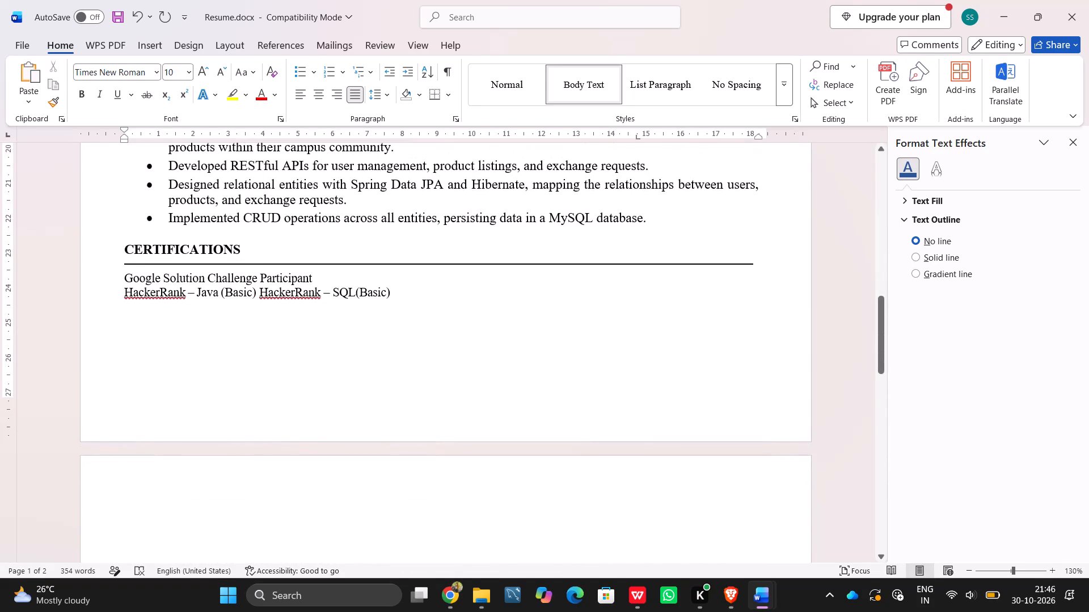
{"action": "left_click", "coordinate": [254, 291]}
{"action": "key", "text": "Right"}
{"action": "key", "text": "Return"}
{"action": "key", "text": "Right"}
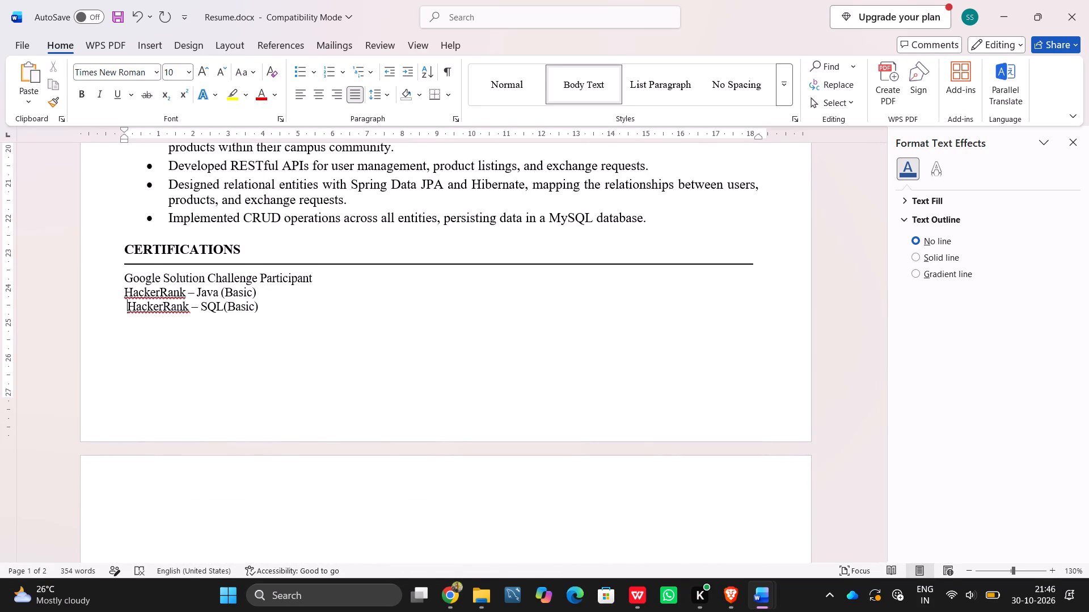
{"action": "key", "text": "BackSpace"}
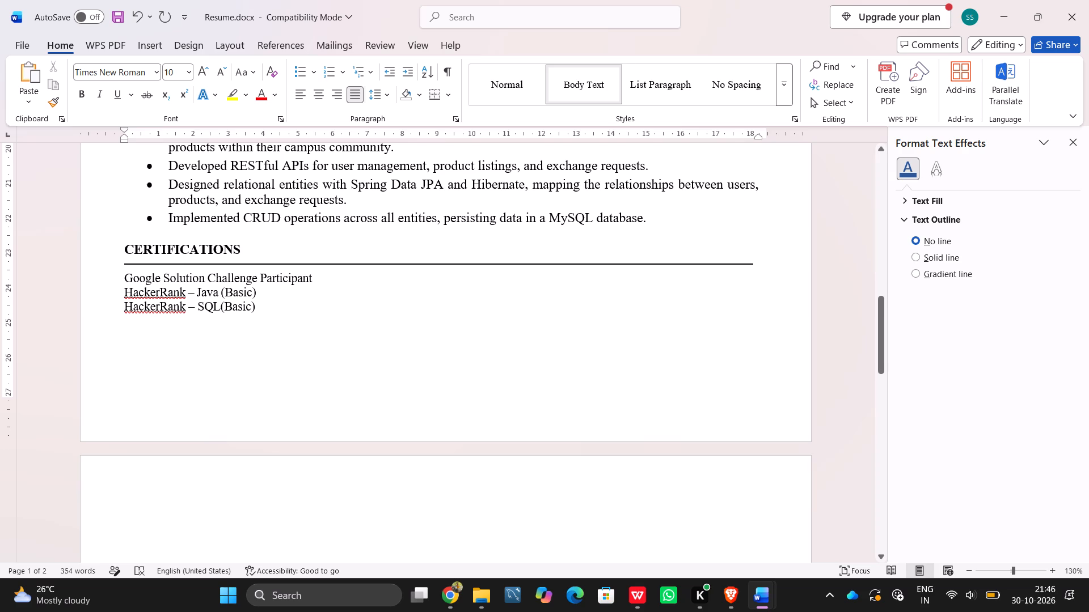
Format the three certification entries as a bulleted list with round bullets.
{"action": "left_click_drag", "start_coordinate": [123, 279], "coordinate": [264, 304]}
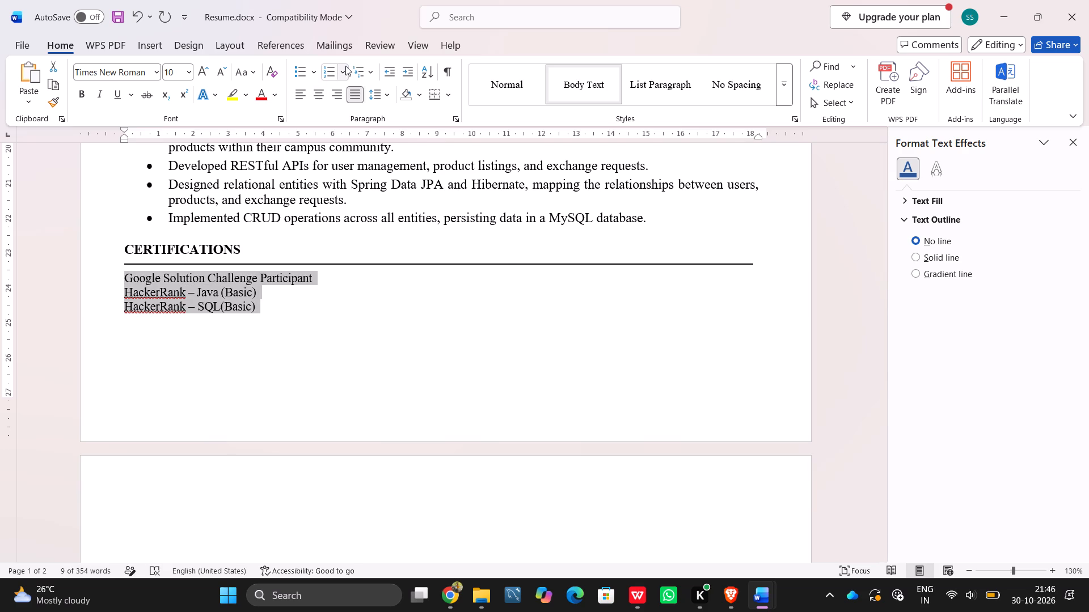
{"action": "left_click", "coordinate": [320, 73]}
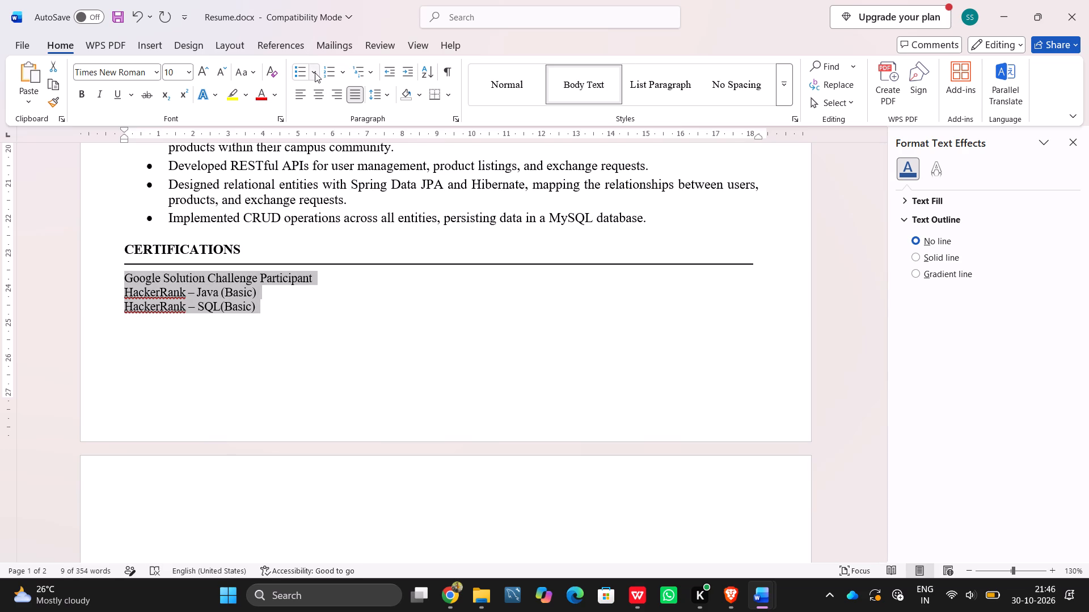
{"action": "left_click", "coordinate": [315, 73]}
{"action": "left_click", "coordinate": [310, 114]}
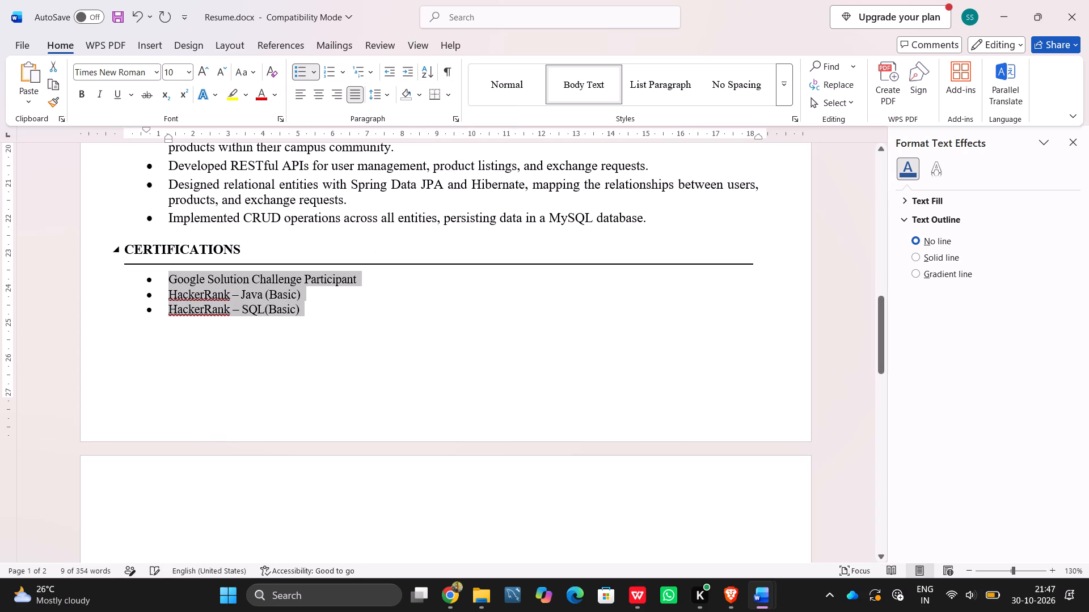
Start a new line below the last certification and remove its bullet and indent.
{"action": "left_click", "coordinate": [319, 316]}
{"action": "key", "text": "Return"}
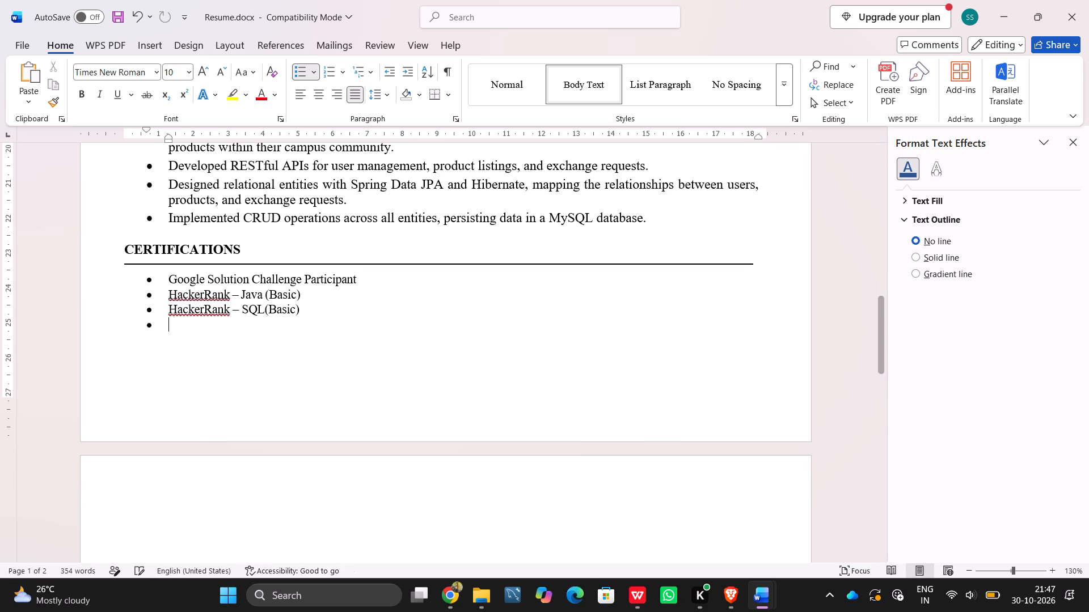
{"action": "key", "text": "backslash"}
{"action": "key", "text": "BackSpace"}
{"action": "key", "text": "BackSpace"}
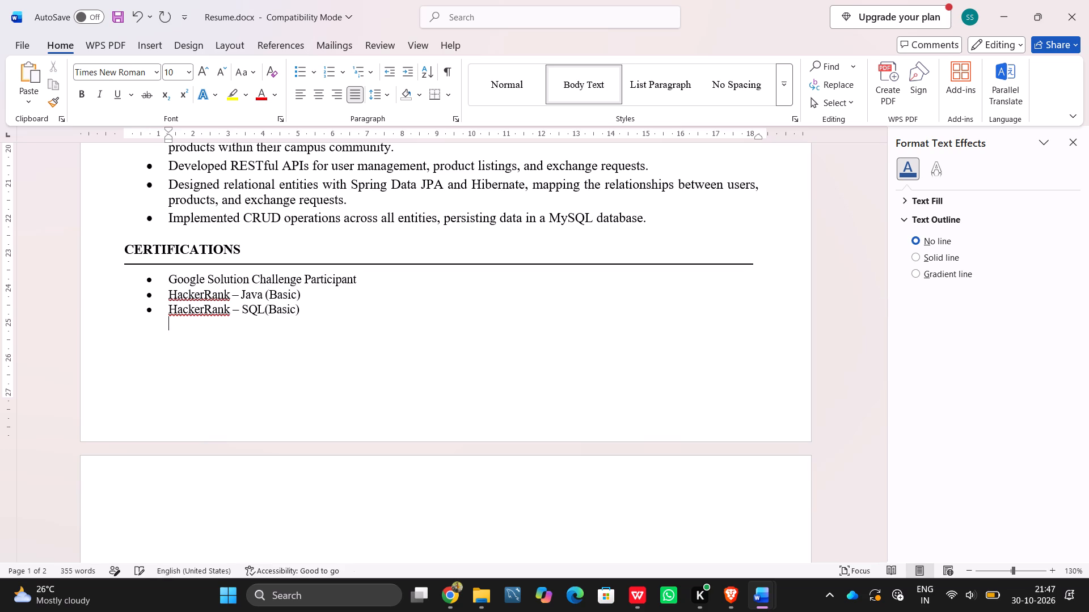
{"action": "key", "text": "BackSpace"}
{"action": "key", "text": "BackSpace"}
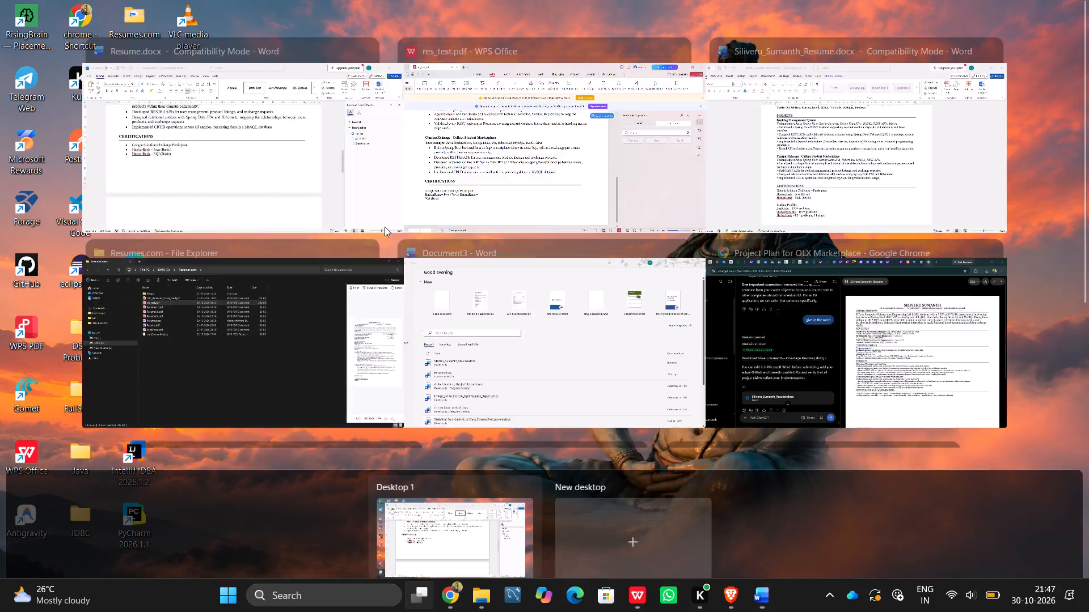
Switch to res_test.pdf in WPS Office, check the end of the resume, and close the window.
{"action": "left_click", "coordinate": [510, 141]}
{"action": "scroll", "coordinate": [328, 335], "scroll_direction": "down", "scroll_amount": 2}
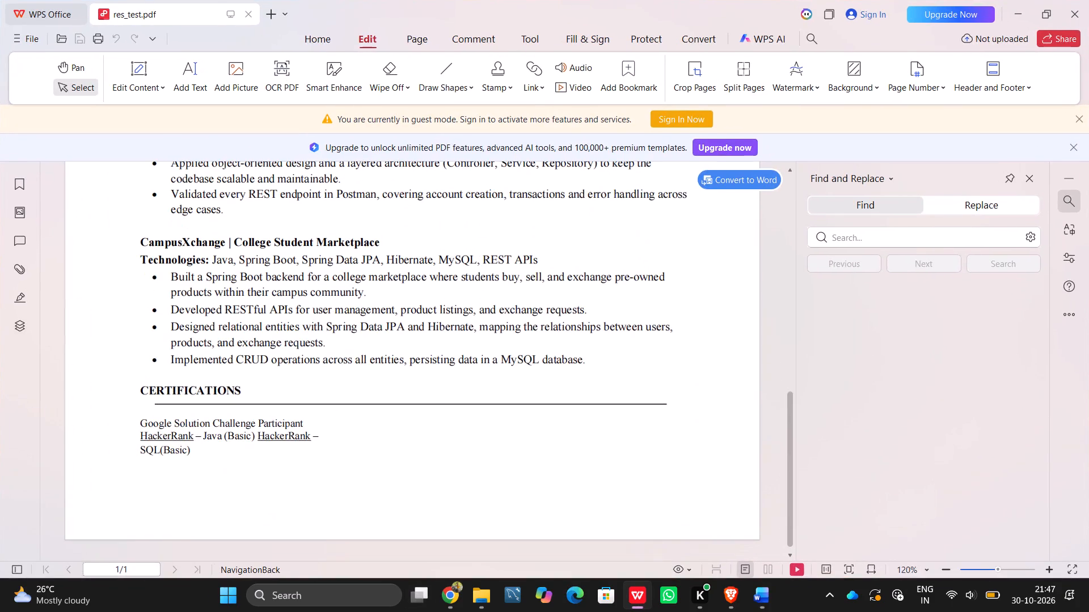
{"action": "scroll", "coordinate": [328, 335], "scroll_direction": "down", "scroll_amount": 2}
{"action": "scroll", "coordinate": [328, 335], "scroll_direction": "up", "scroll_amount": 5}
{"action": "left_click", "coordinate": [1088, 0]}
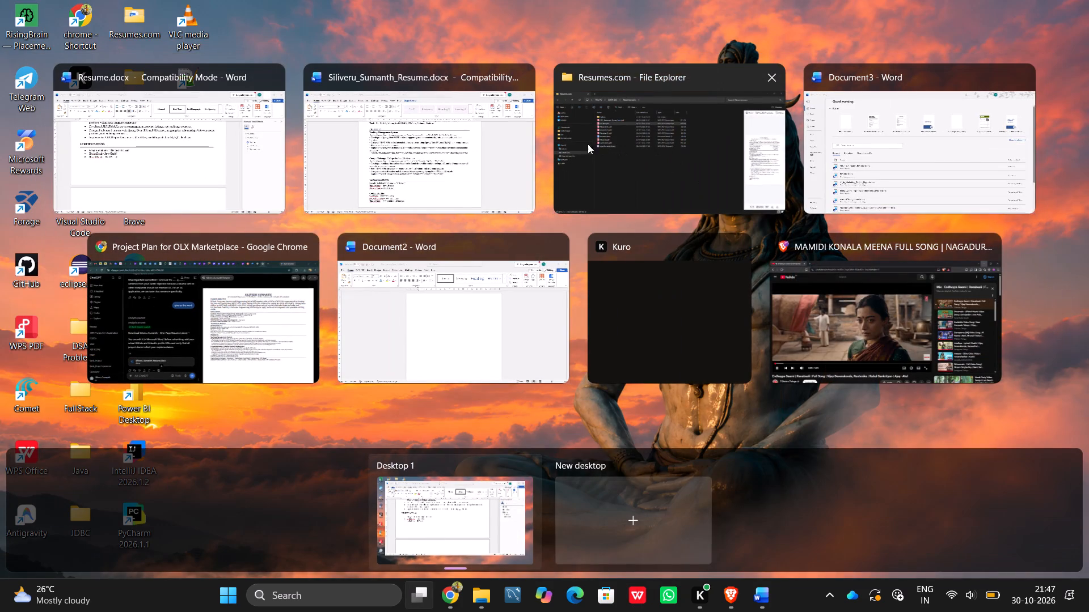
Copy the Coding Profiles heading and its LeetCode, GeeksforGeeks and HackerRank lines from the other open Word resume.
{"action": "left_click", "coordinate": [458, 156]}
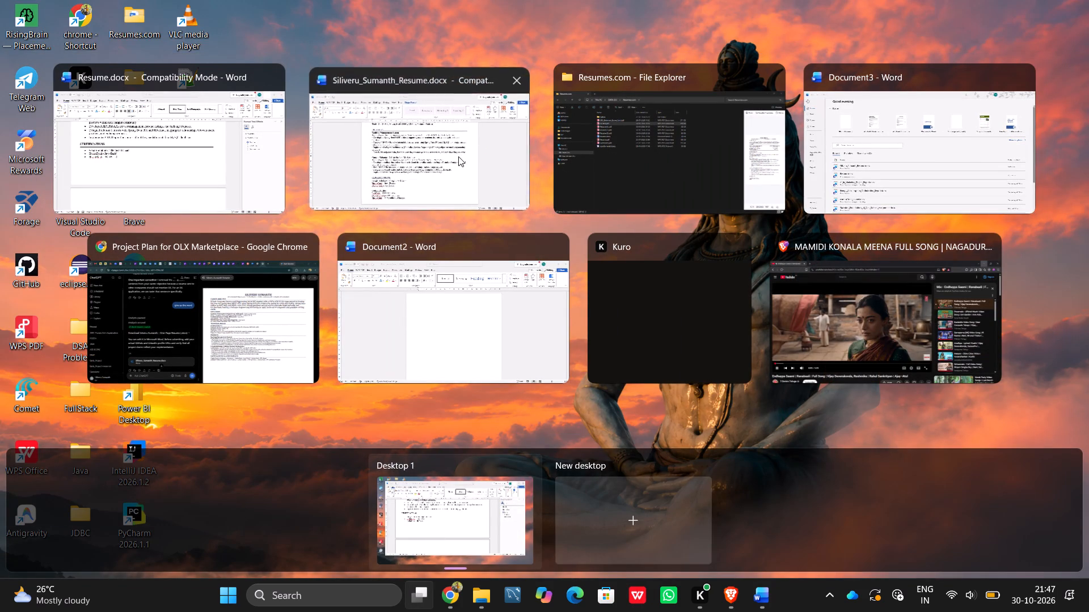
{"action": "scroll", "coordinate": [375, 296], "scroll_direction": "down", "scroll_amount": 4}
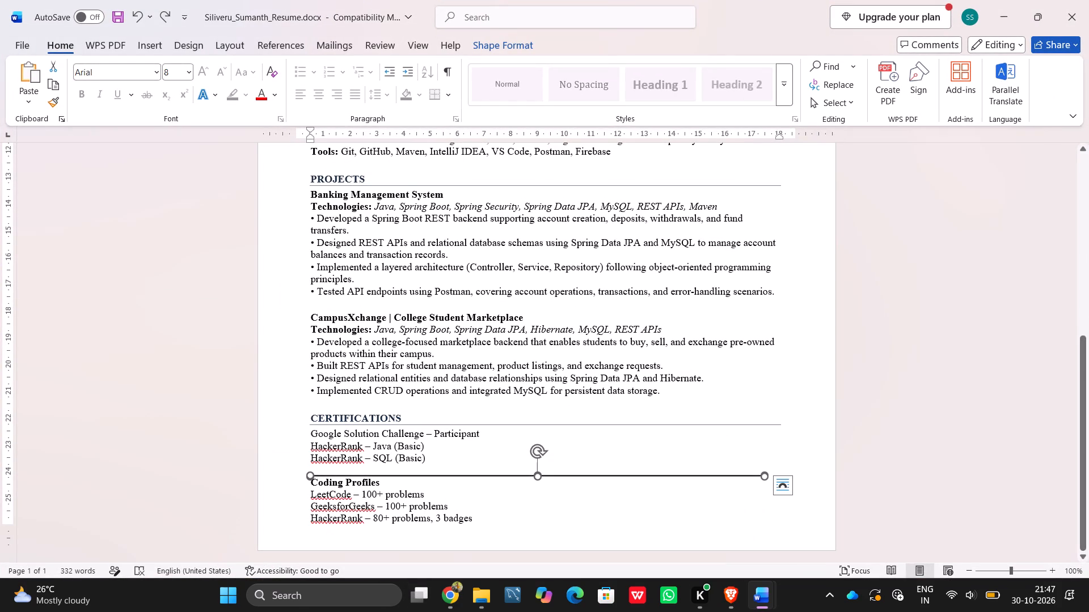
{"action": "left_click_drag", "start_coordinate": [309, 486], "coordinate": [442, 513]}
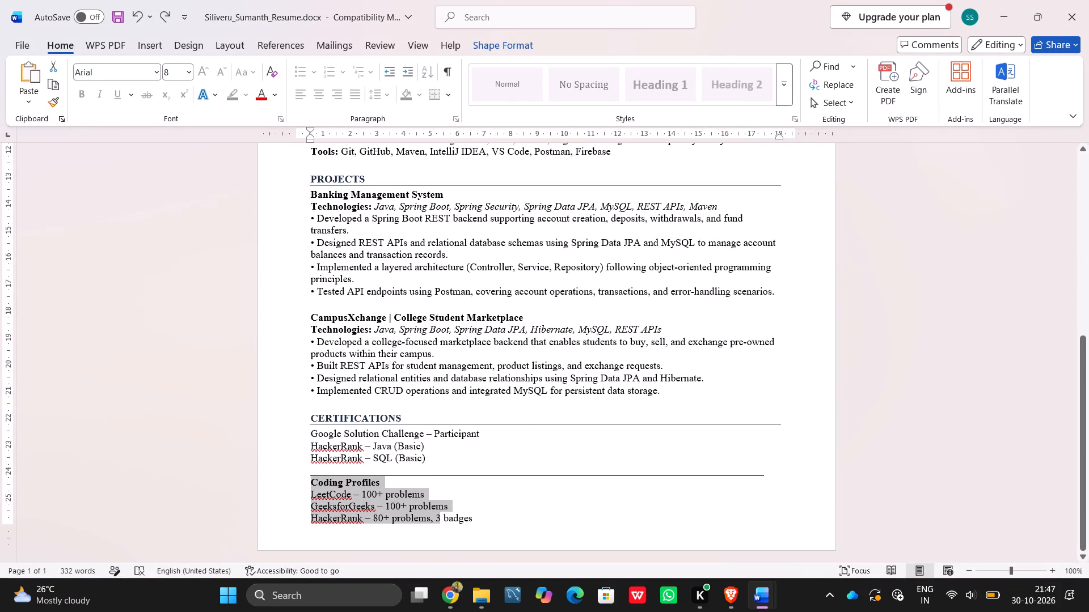
{"action": "left_click_drag", "start_coordinate": [442, 513], "coordinate": [478, 515]}
{"action": "key", "text": "ctrl+c"}
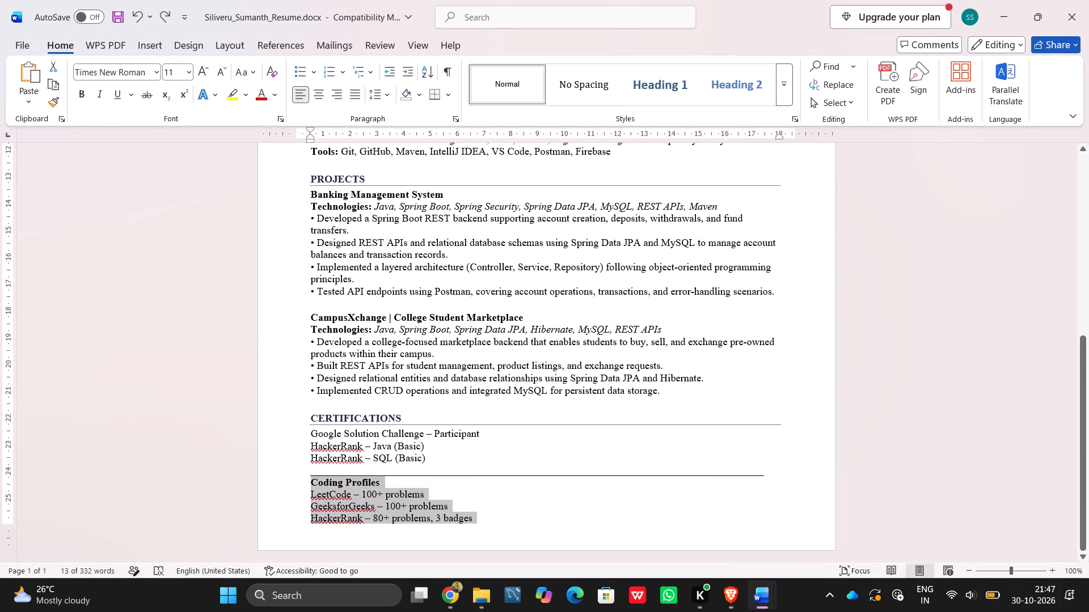
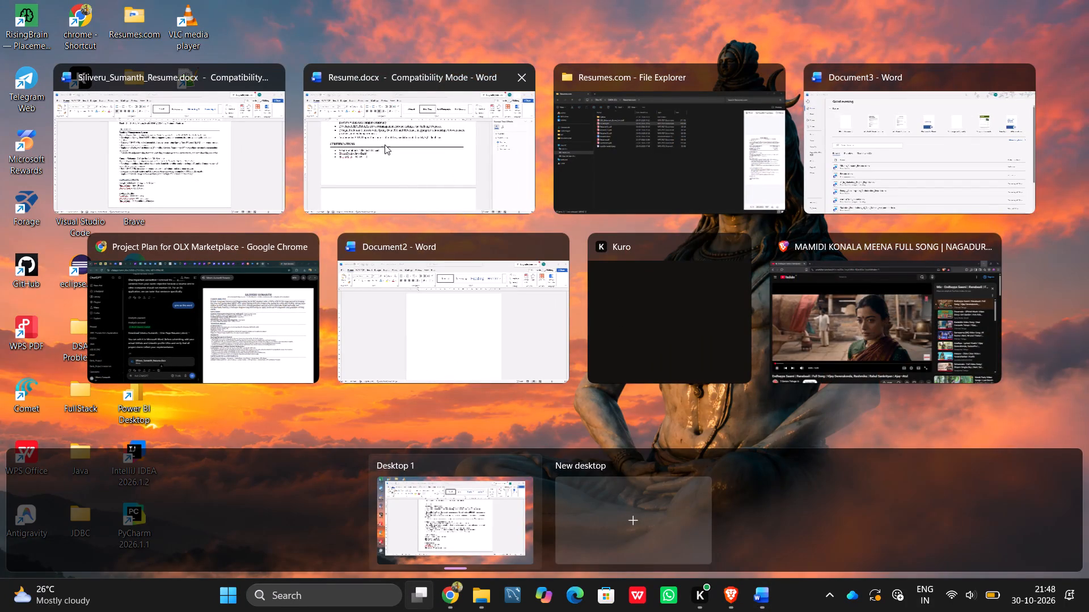
Switch to Resume.docx and paste the copied Coding Profiles block below the CERTIFICATIONS list.
{"action": "left_click", "coordinate": [385, 144]}
{"action": "left_click", "coordinate": [231, 349]}
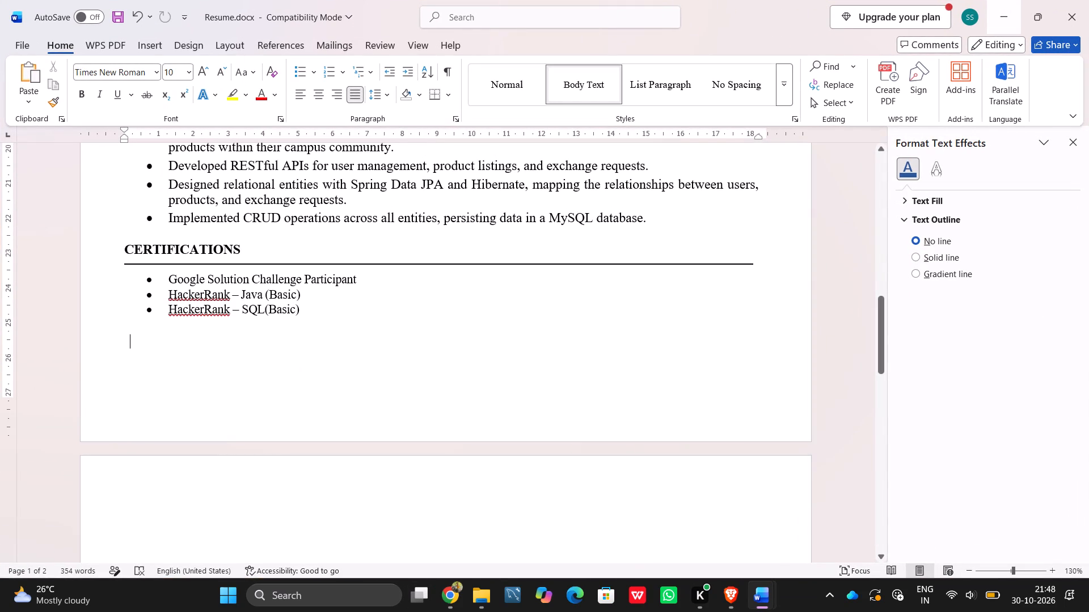
{"action": "key", "text": "ctrl+v"}
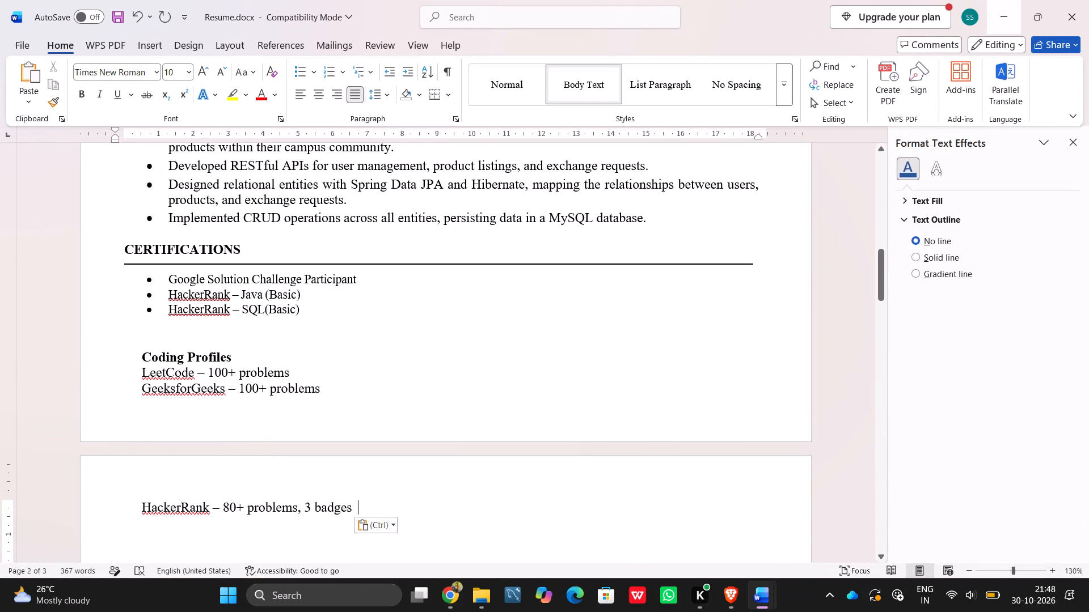
Copy the divider line under CERTIFICATIONS, remove the empty line above Coding Profiles, and paste the divider on a new line below that heading.
{"action": "left_click", "coordinate": [247, 265]}
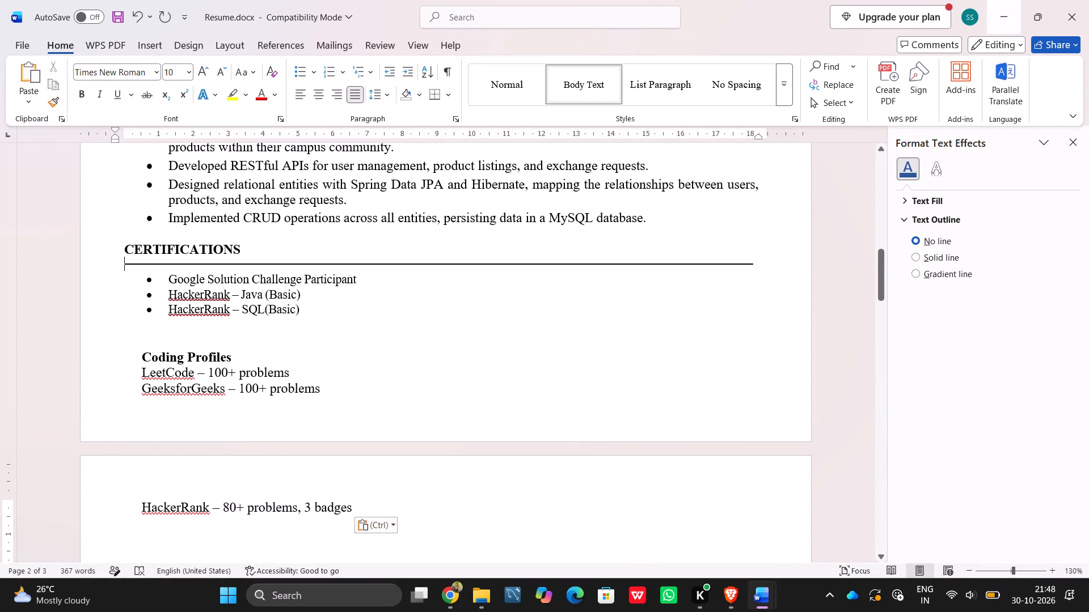
{"action": "left_click", "coordinate": [250, 263]}
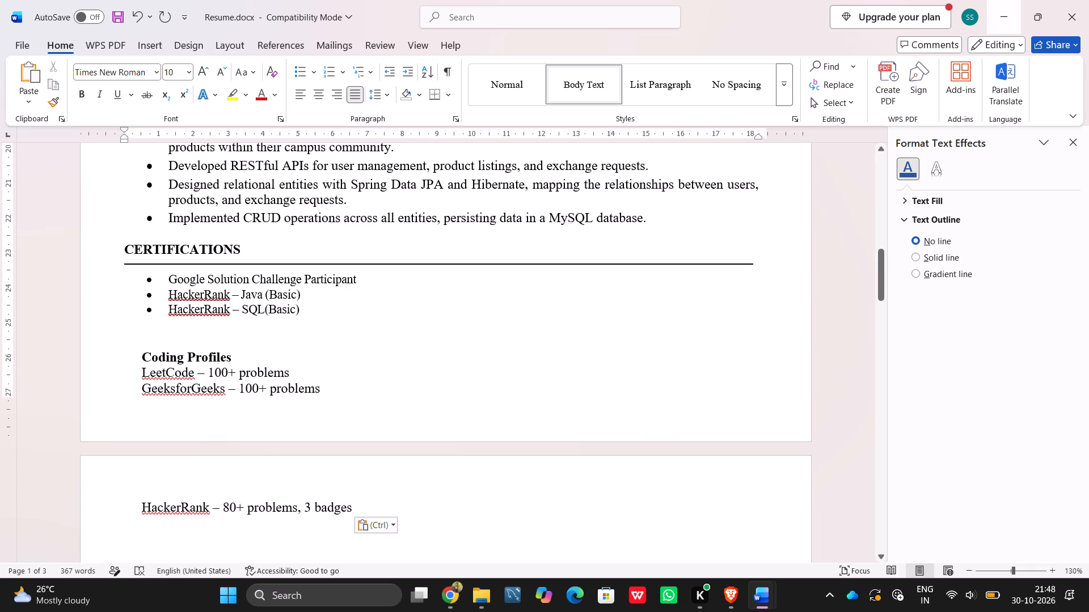
{"action": "left_click", "coordinate": [272, 263]}
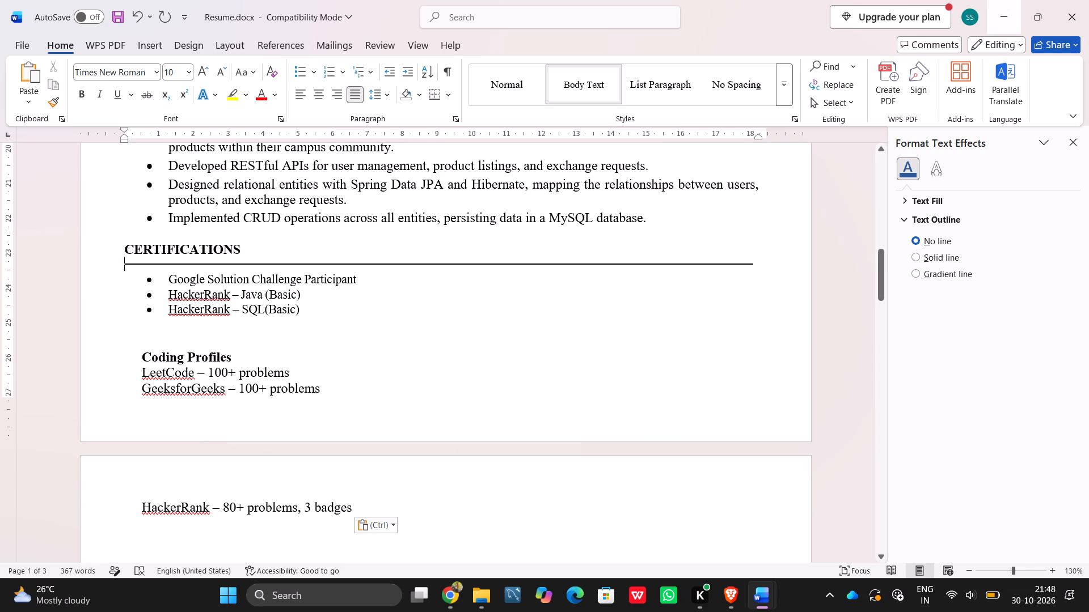
{"action": "left_click", "coordinate": [437, 264]}
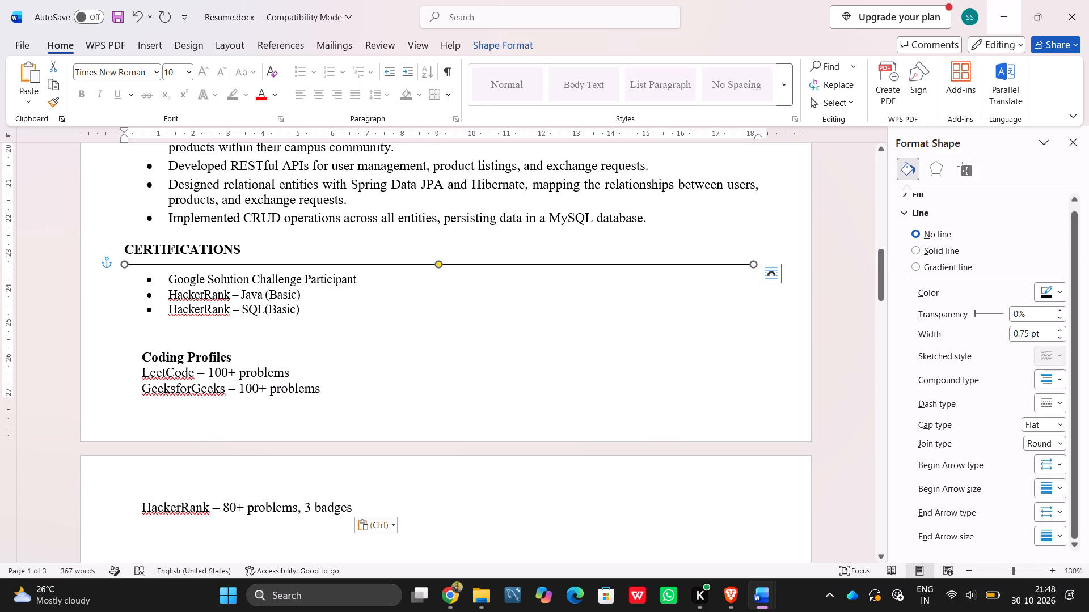
{"action": "key", "text": "ctrl+c"}
{"action": "left_click", "coordinate": [264, 346]}
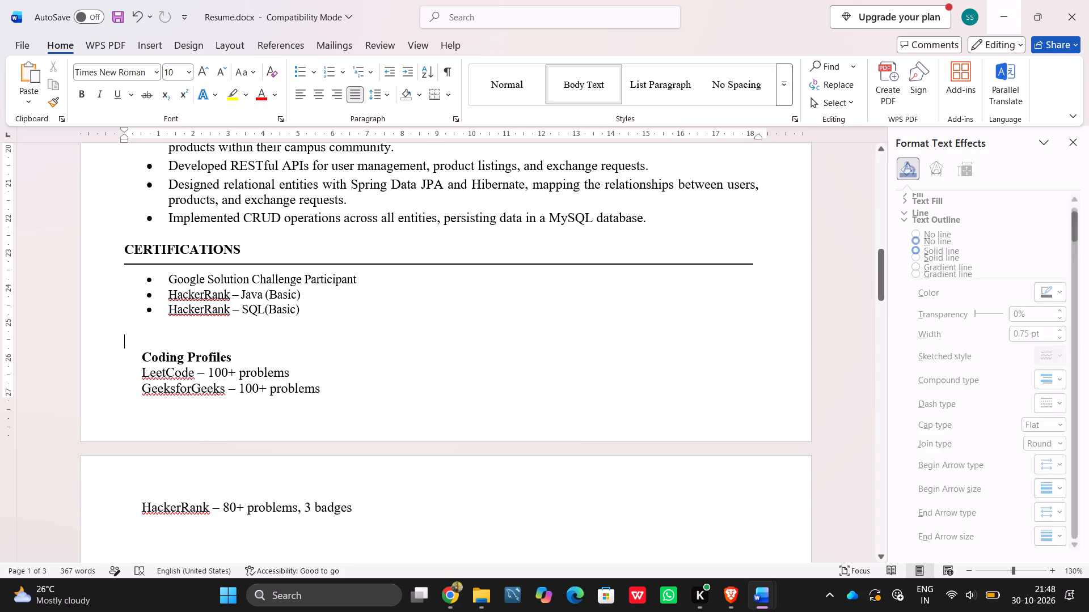
{"action": "key", "text": "BackSpace"}
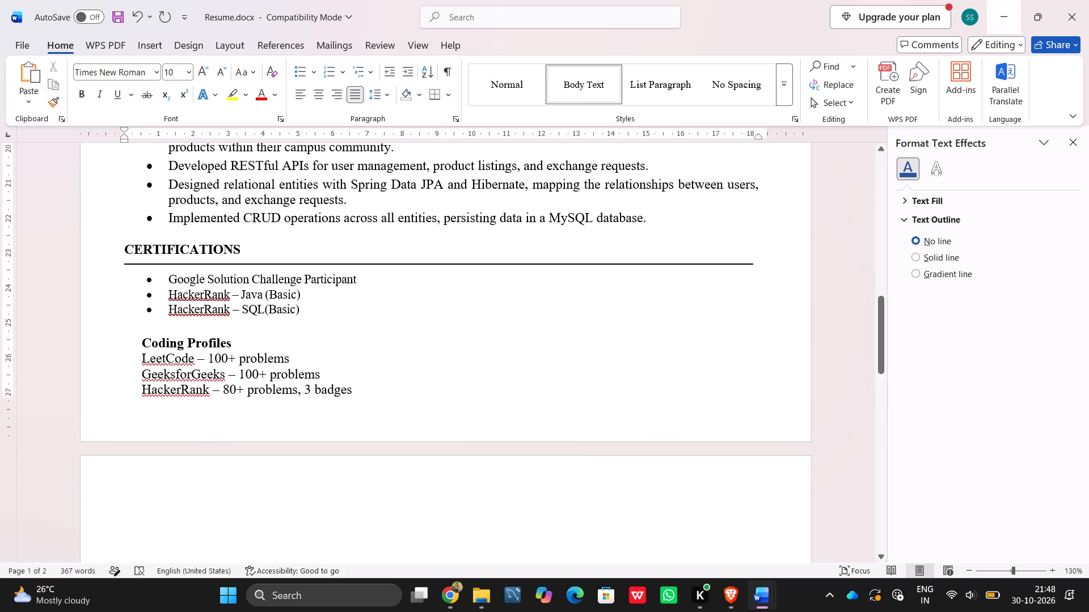
{"action": "left_click", "coordinate": [247, 344]}
{"action": "key", "text": "Return"}
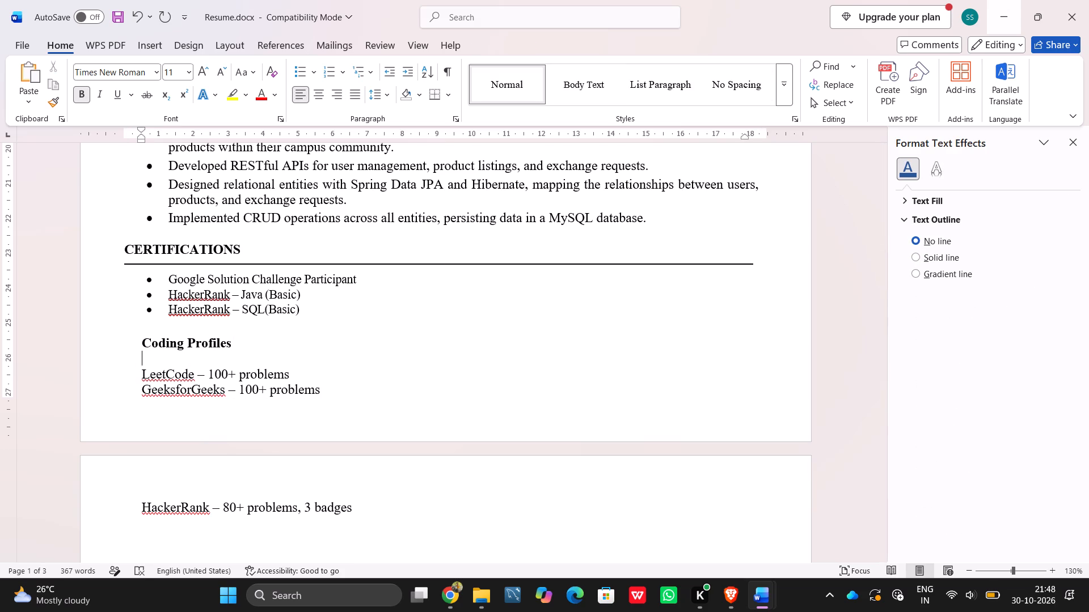
{"action": "key", "text": "ctrl+v"}
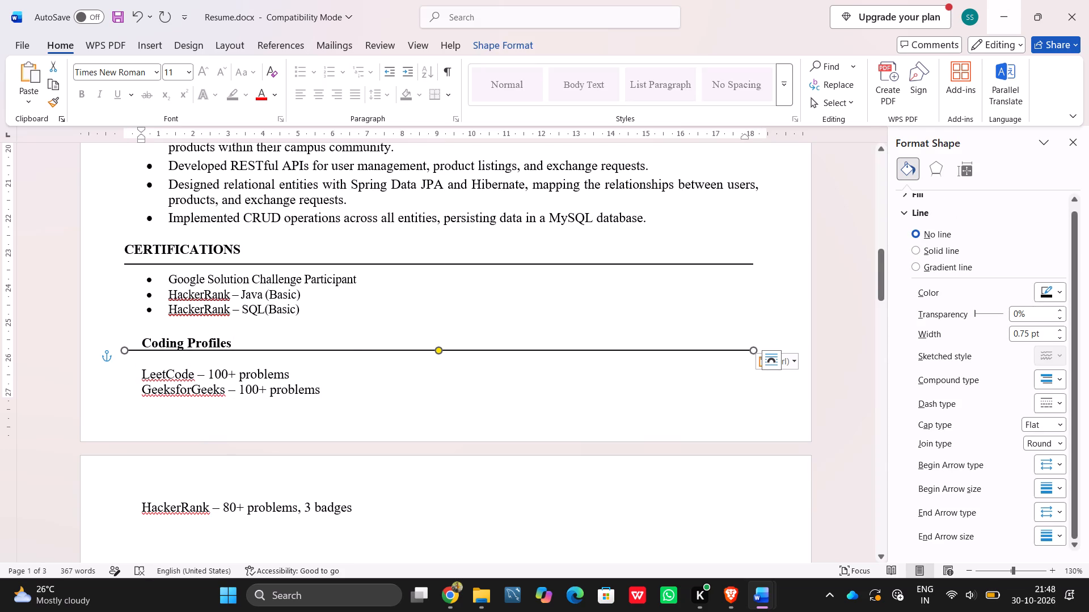
Remove the indent of the Coding Profiles heading so it aligns with the CERTIFICATIONS heading.
{"action": "left_click", "coordinate": [244, 325]}
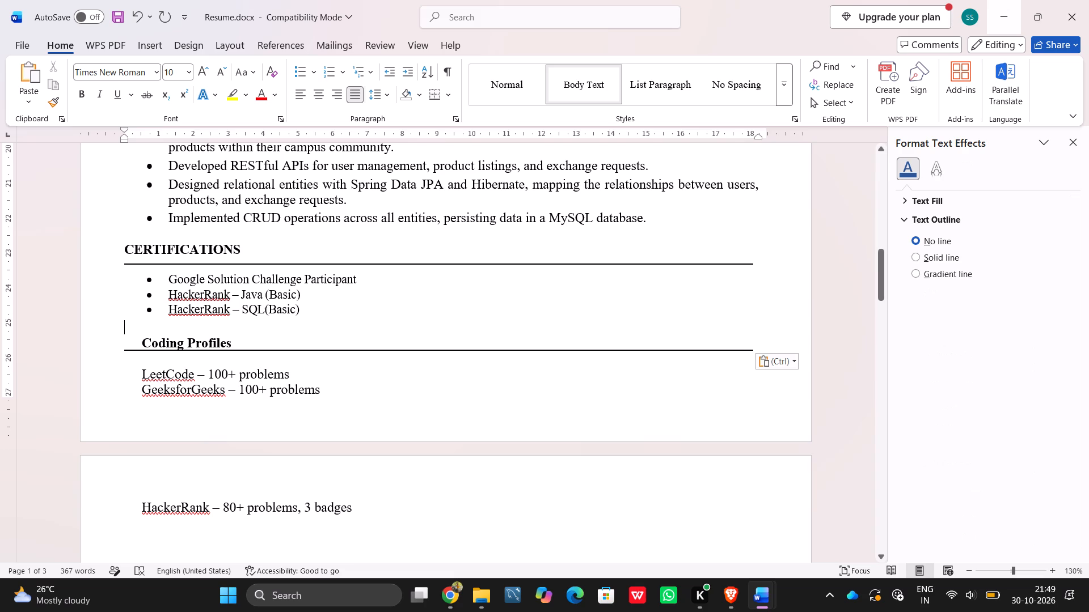
{"action": "left_click", "coordinate": [141, 340]}
{"action": "key", "text": "BackSpace"}
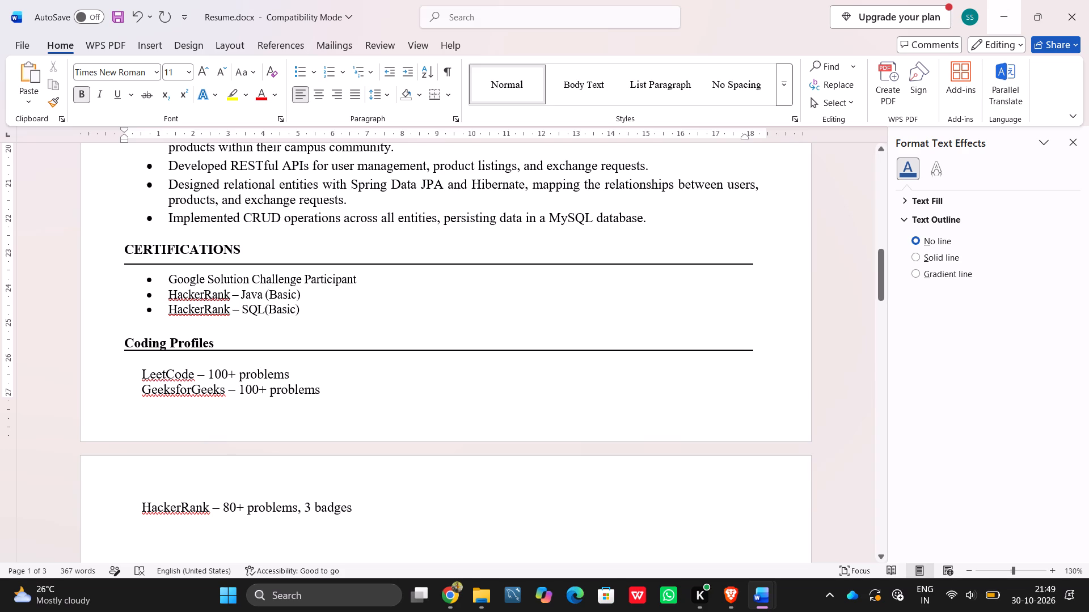
Move the pasted divider line slightly down so it sits midway between the Coding Profiles heading and the LeetCode entry.
{"action": "left_click_drag", "start_coordinate": [312, 350], "coordinate": [313, 376]}
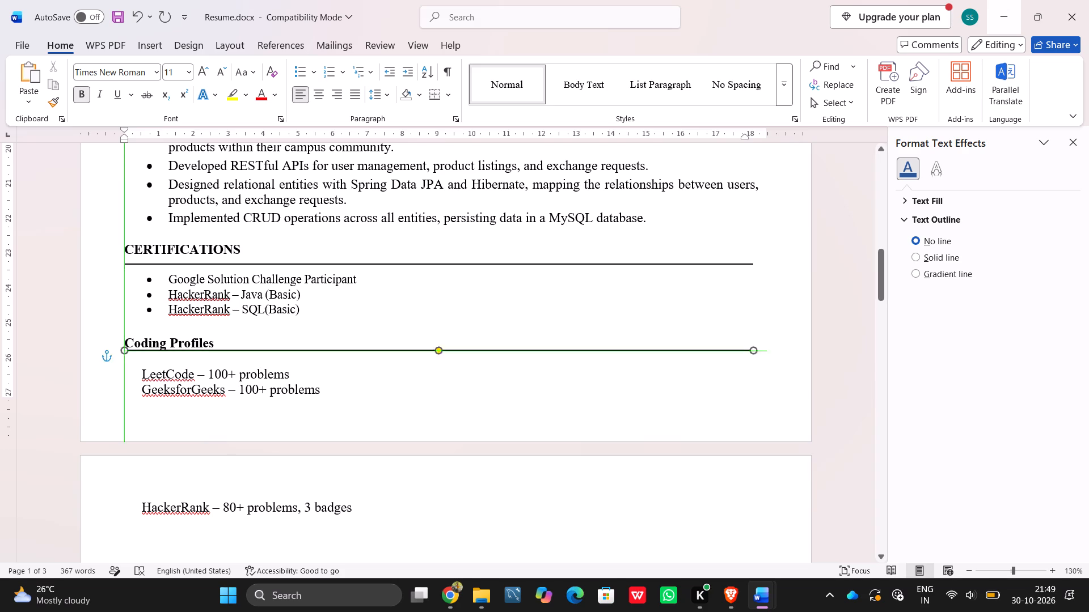
{"action": "left_click_drag", "start_coordinate": [313, 376], "coordinate": [307, 351]}
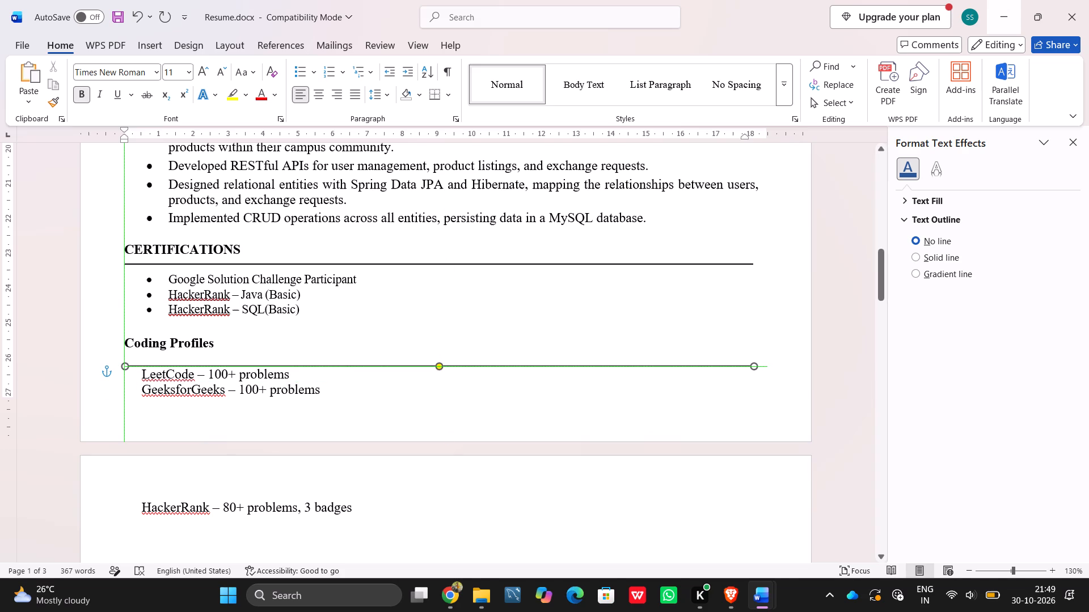
{"action": "left_click_drag", "start_coordinate": [307, 351], "coordinate": [311, 355]}
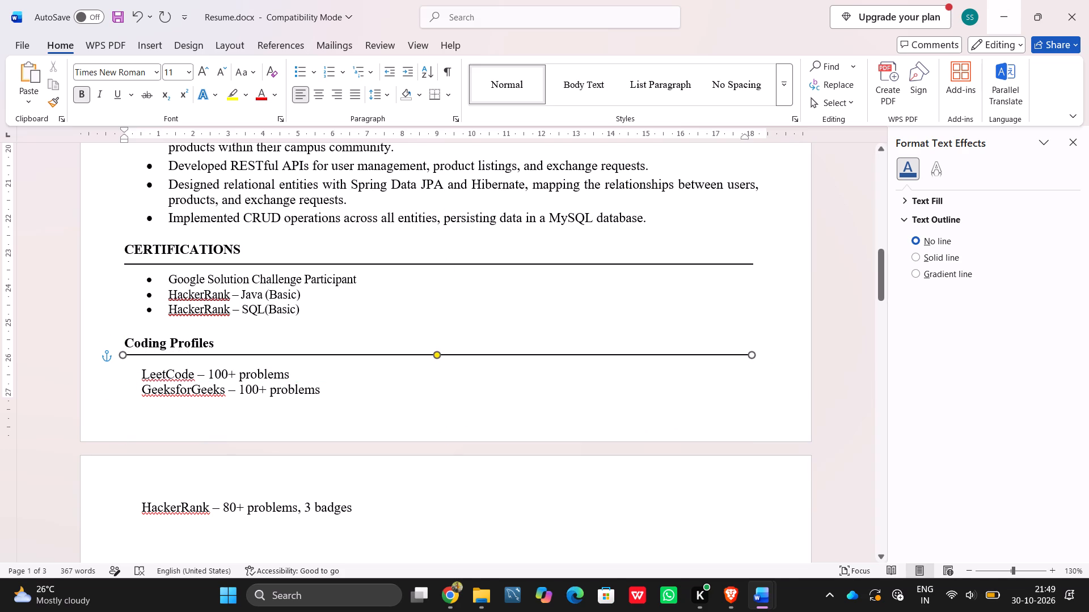
{"action": "left_click_drag", "start_coordinate": [311, 355], "coordinate": [316, 361]}
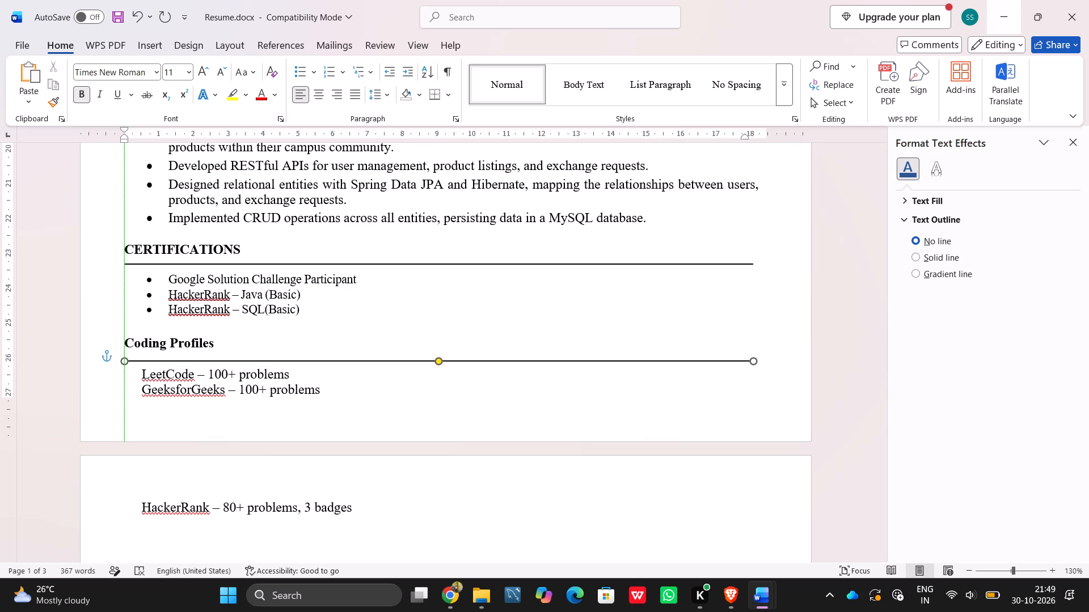
{"action": "left_click_drag", "start_coordinate": [316, 361], "coordinate": [316, 358]}
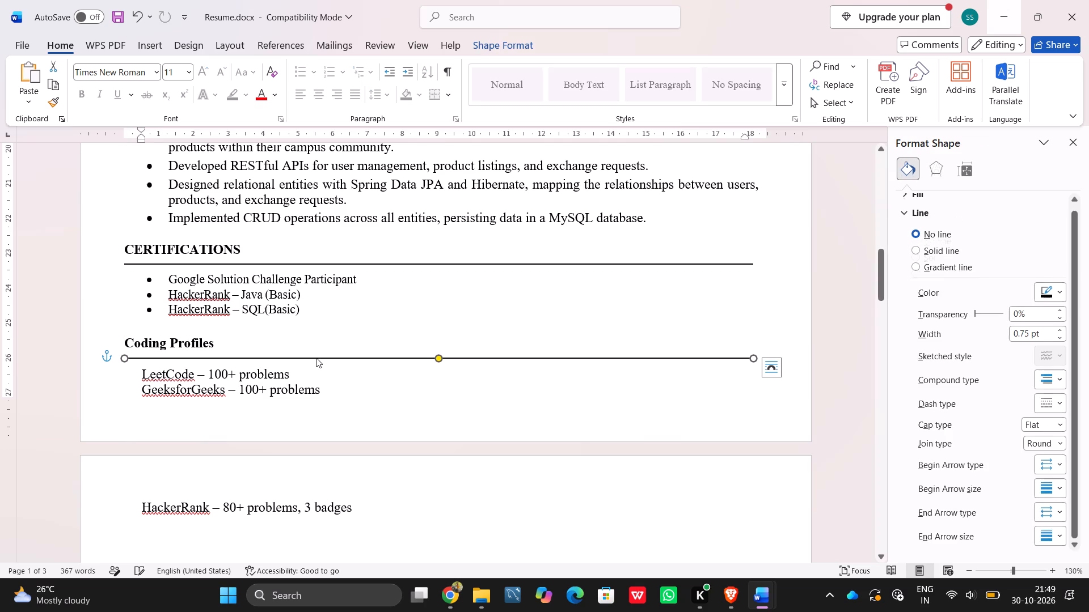
Remove the indents of the LeetCode and GeeksforGeeks lines under Coding Profiles.
{"action": "left_click", "coordinate": [142, 372]}
{"action": "key", "text": "BackSpace"}
{"action": "key", "text": "Up"}
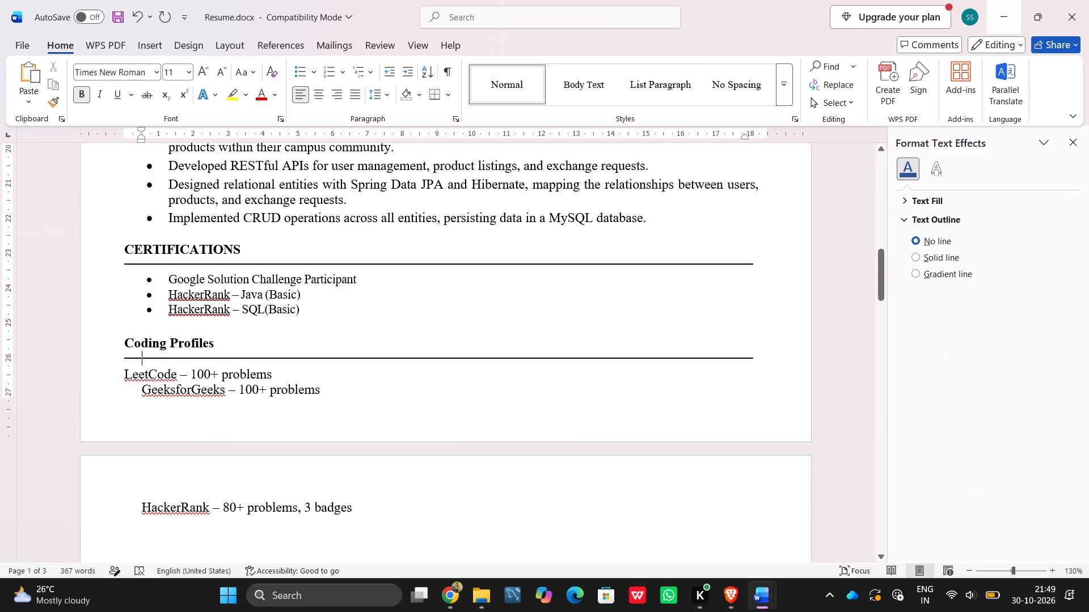
{"action": "key", "text": "Down"}
{"action": "key", "text": "Down"}
{"action": "key", "text": "BackSpace"}
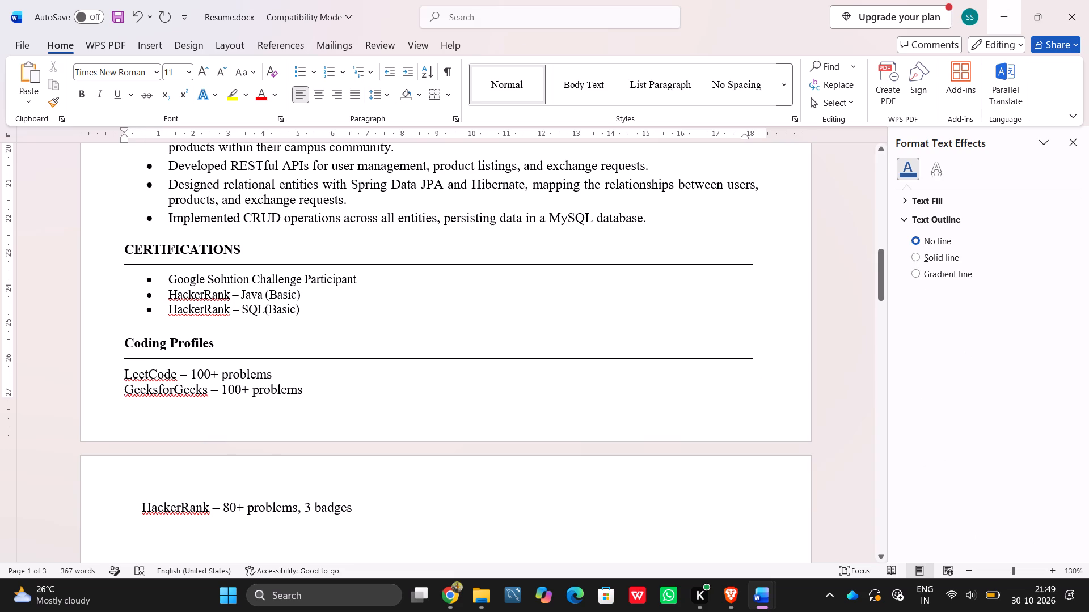
Delete the blank line between the Banking Management System bullets and the CampusXchange project heading.
{"action": "scroll", "coordinate": [142, 372], "scroll_direction": "up", "scroll_amount": 3}
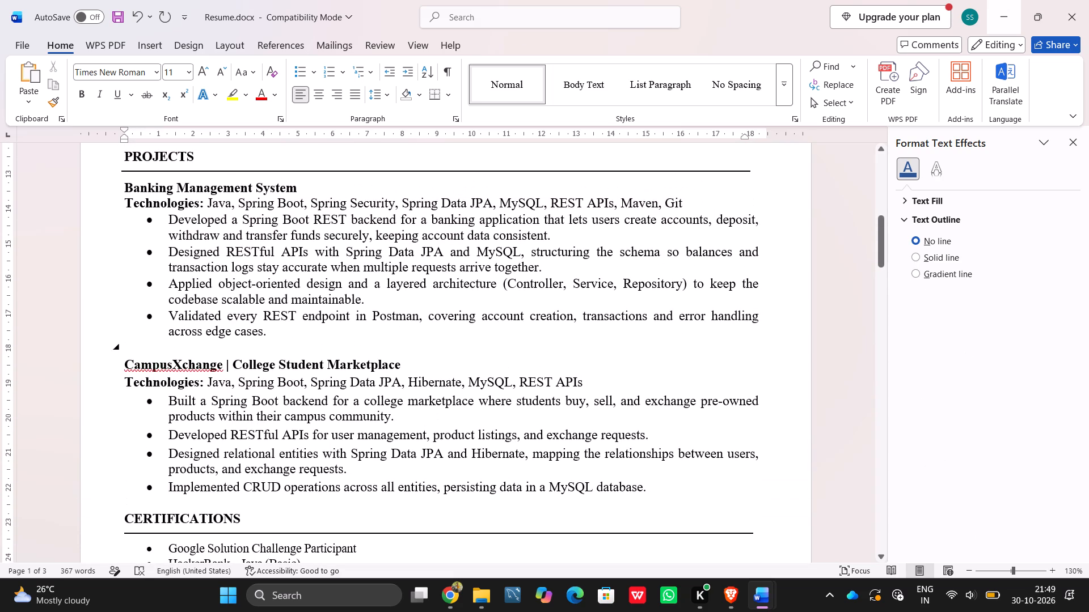
{"action": "left_click", "coordinate": [170, 347]}
{"action": "key", "text": "BackSpace"}
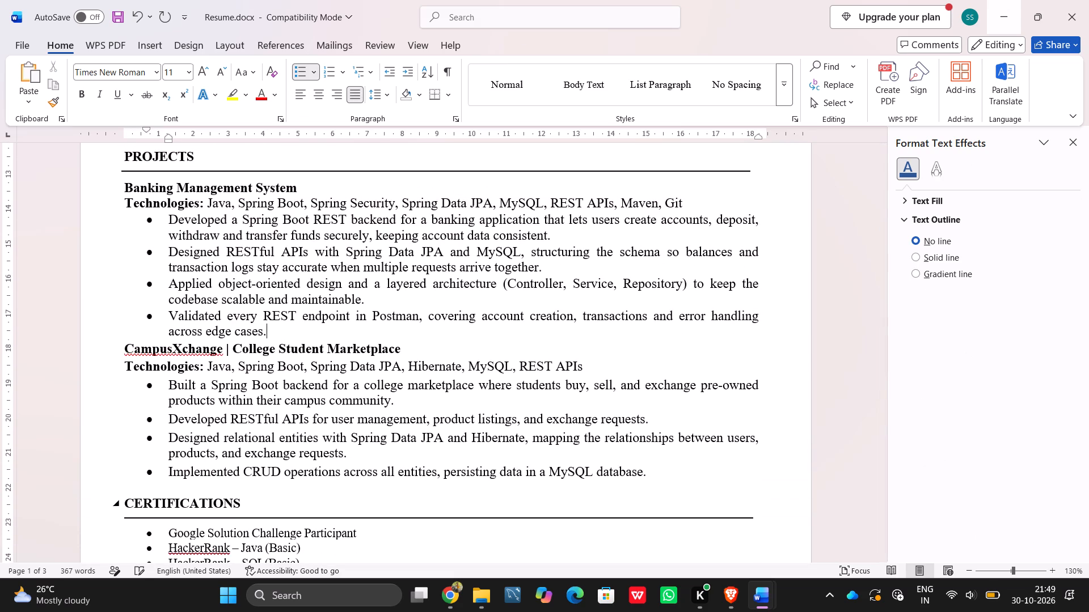
Remove the indent of the HackerRank line under Coding Profiles.
{"action": "scroll", "coordinate": [170, 347], "scroll_direction": "down", "scroll_amount": 1}
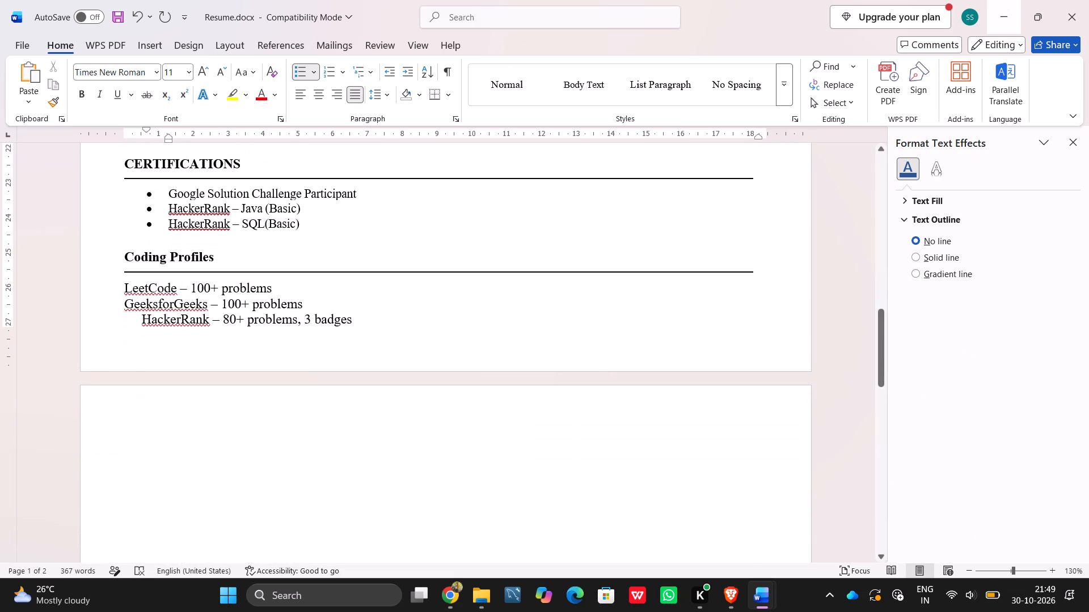
{"action": "left_click", "coordinate": [139, 317]}
{"action": "key", "text": "BackSpace"}
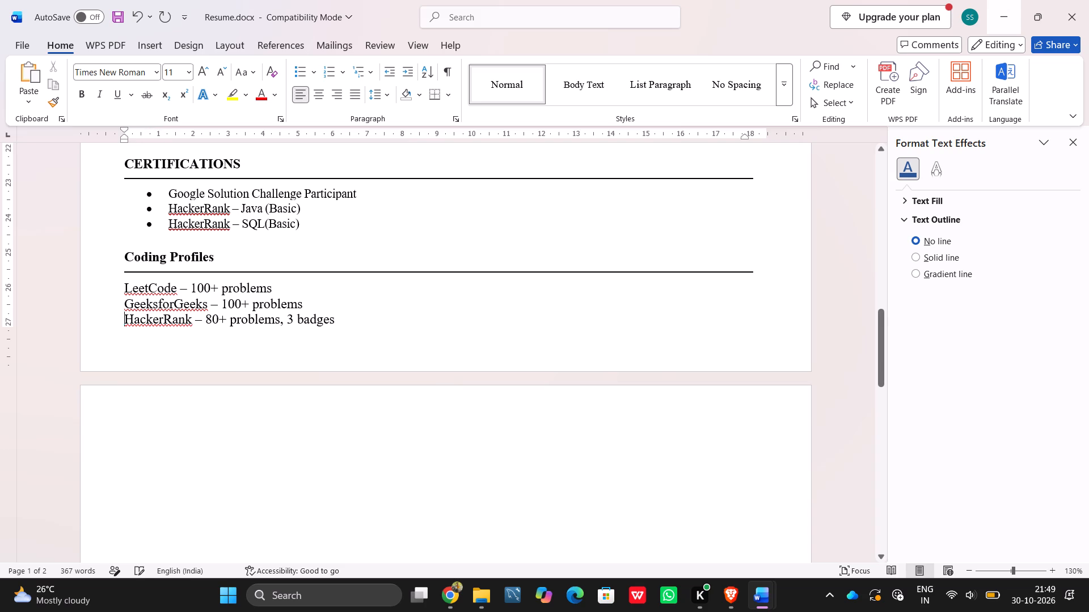
Format the LeetCode, GeeksforGeeks and HackerRank lines under Coding Profiles as a round-bulleted list.
{"action": "left_click_drag", "start_coordinate": [123, 290], "coordinate": [330, 322]}
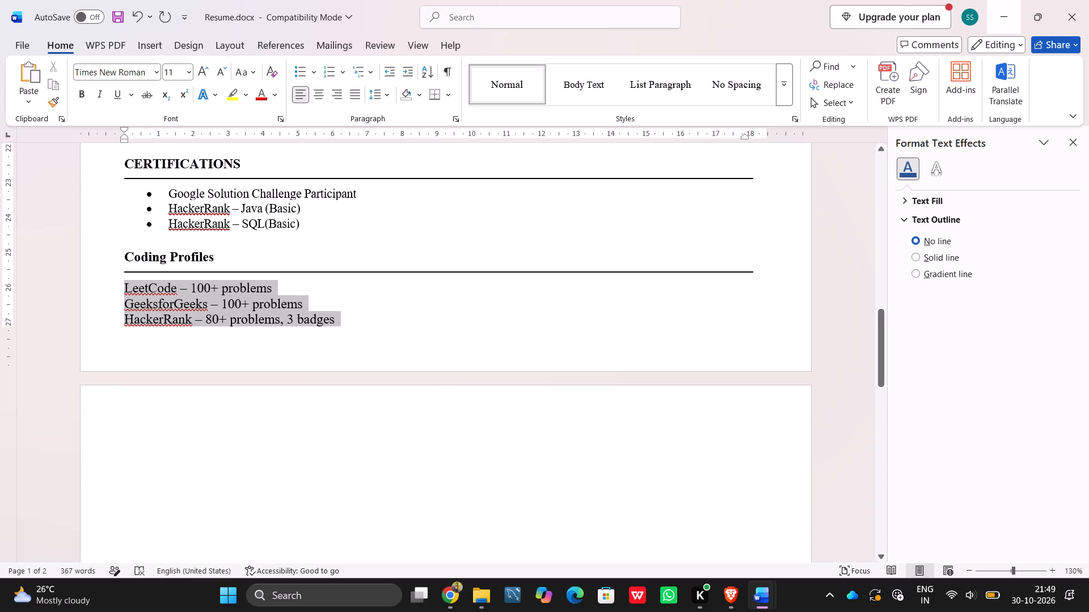
{"action": "left_click_drag", "start_coordinate": [330, 322], "coordinate": [338, 322]}
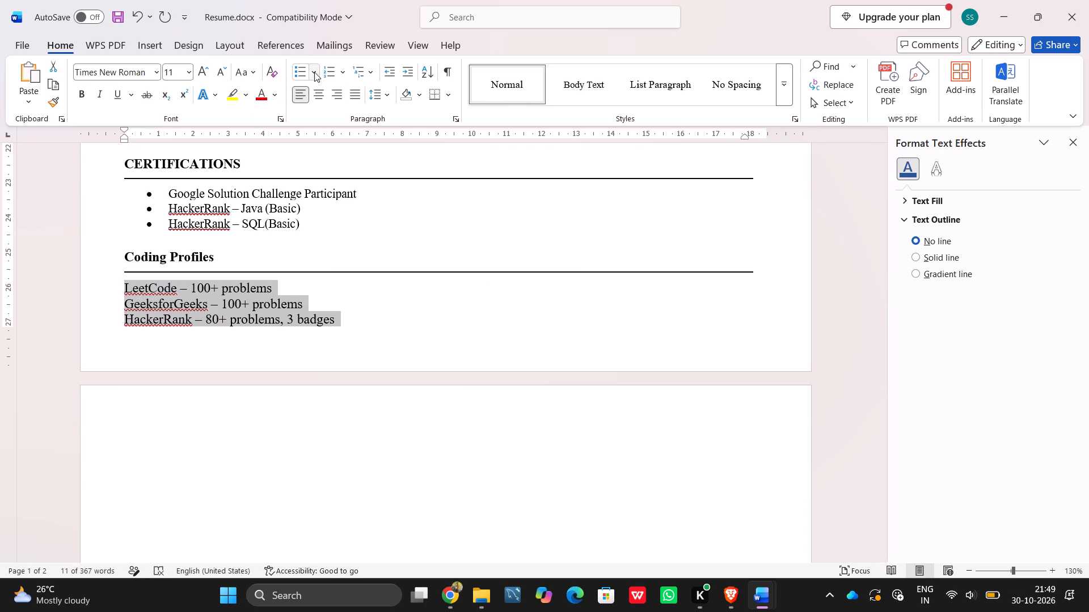
{"action": "left_click", "coordinate": [314, 72]}
{"action": "left_click", "coordinate": [312, 119]}
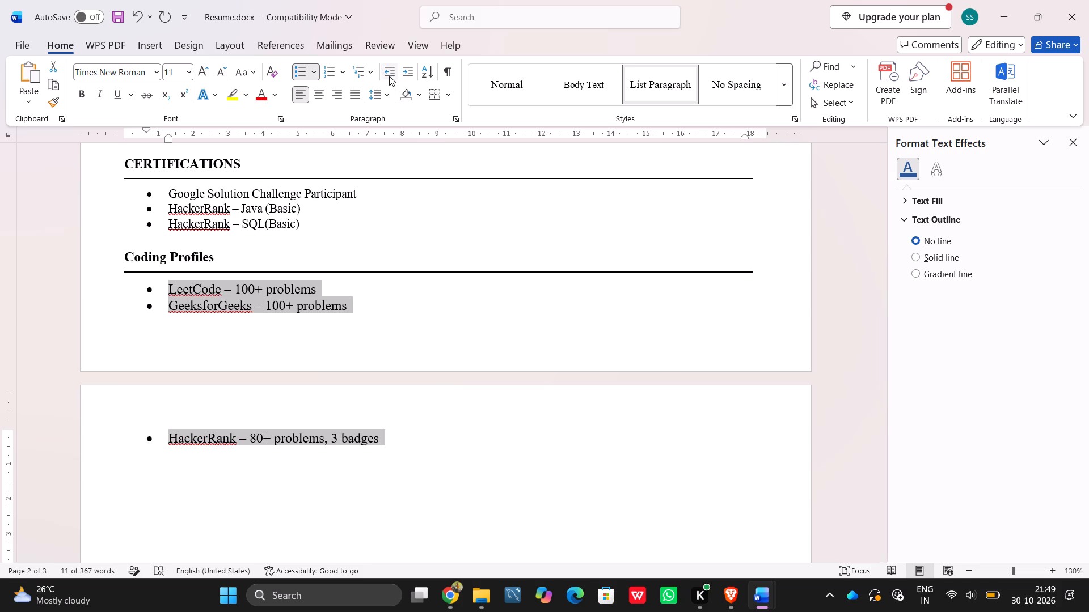
Apply 1.0 line spacing to the three Coding Profiles bullets.
{"action": "left_click", "coordinate": [386, 91]}
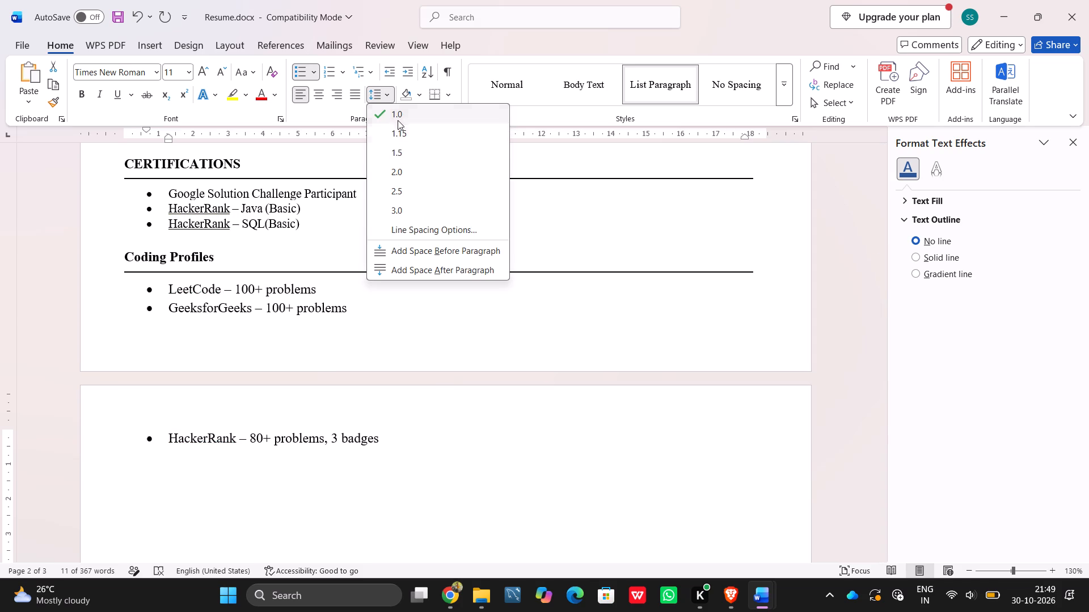
{"action": "left_click", "coordinate": [399, 116]}
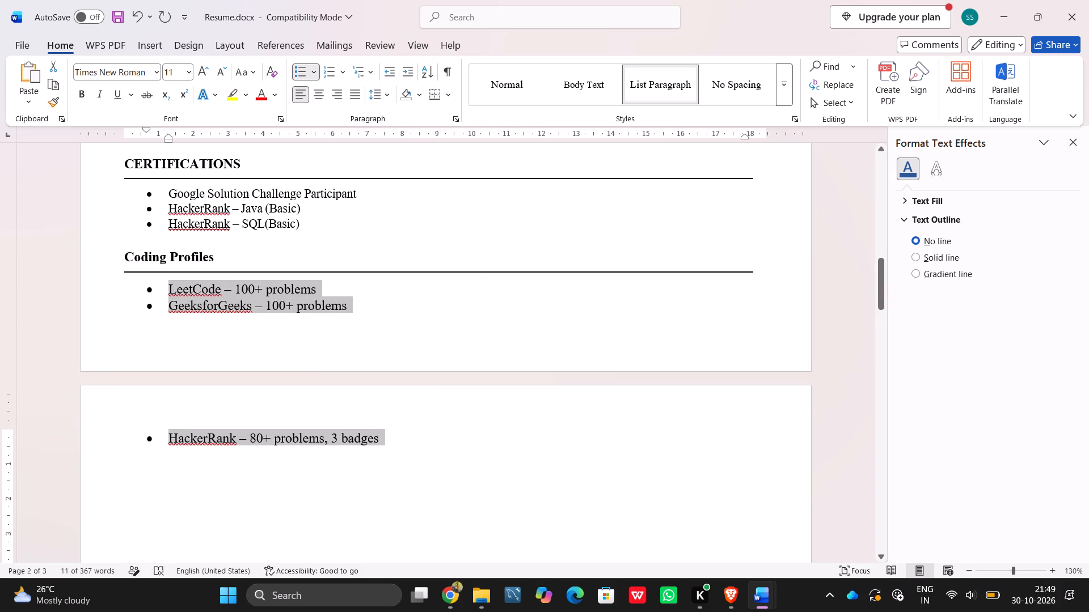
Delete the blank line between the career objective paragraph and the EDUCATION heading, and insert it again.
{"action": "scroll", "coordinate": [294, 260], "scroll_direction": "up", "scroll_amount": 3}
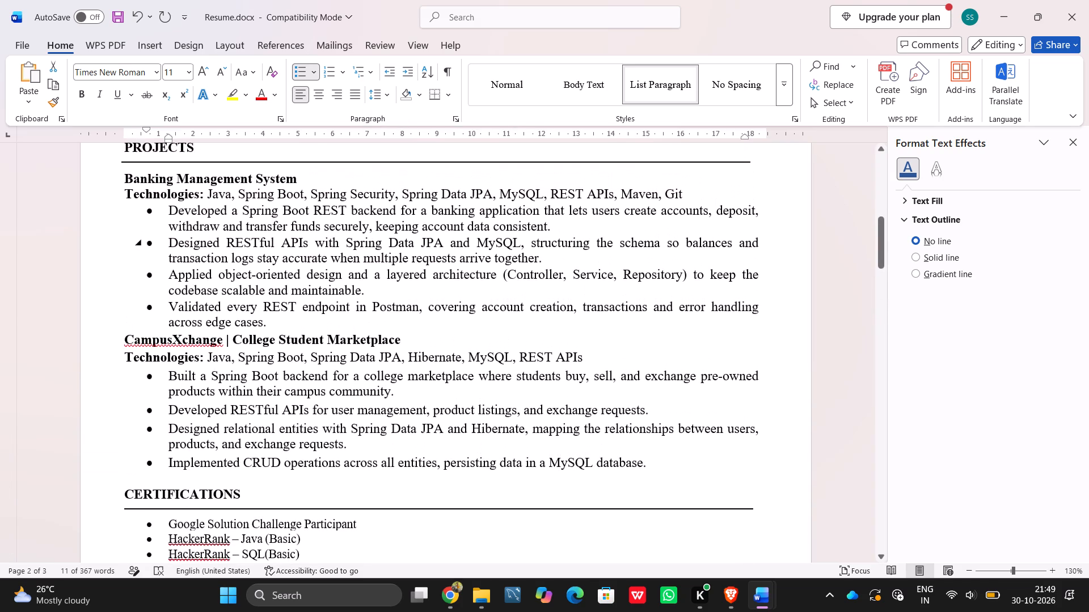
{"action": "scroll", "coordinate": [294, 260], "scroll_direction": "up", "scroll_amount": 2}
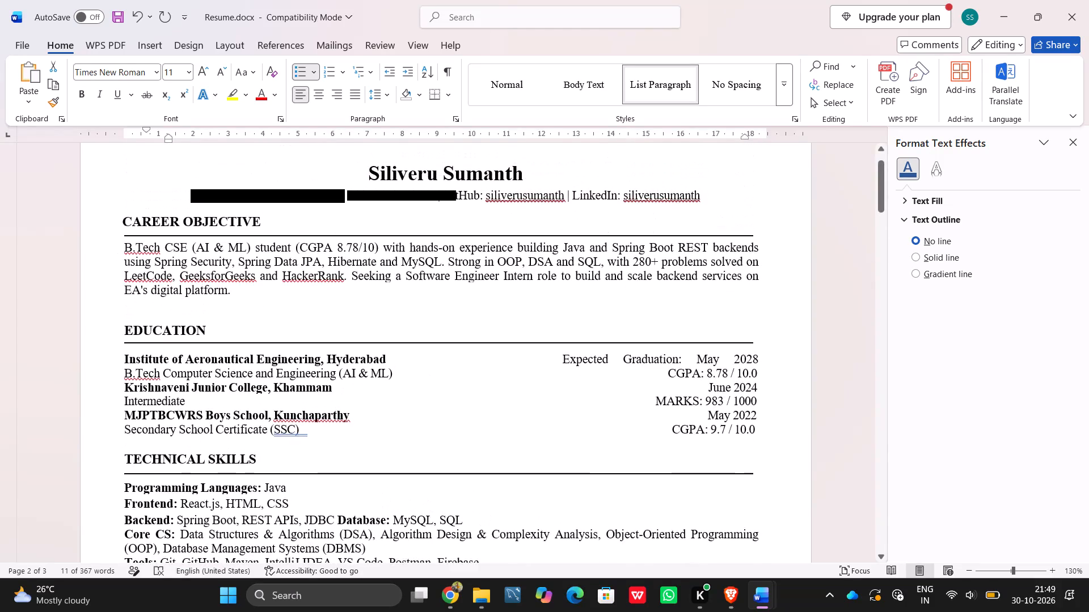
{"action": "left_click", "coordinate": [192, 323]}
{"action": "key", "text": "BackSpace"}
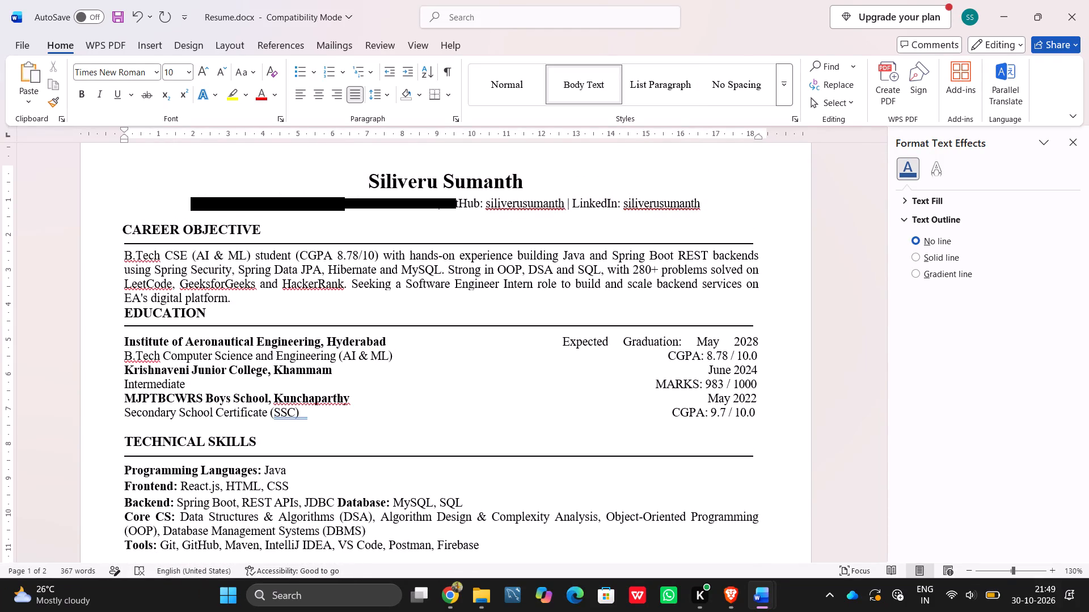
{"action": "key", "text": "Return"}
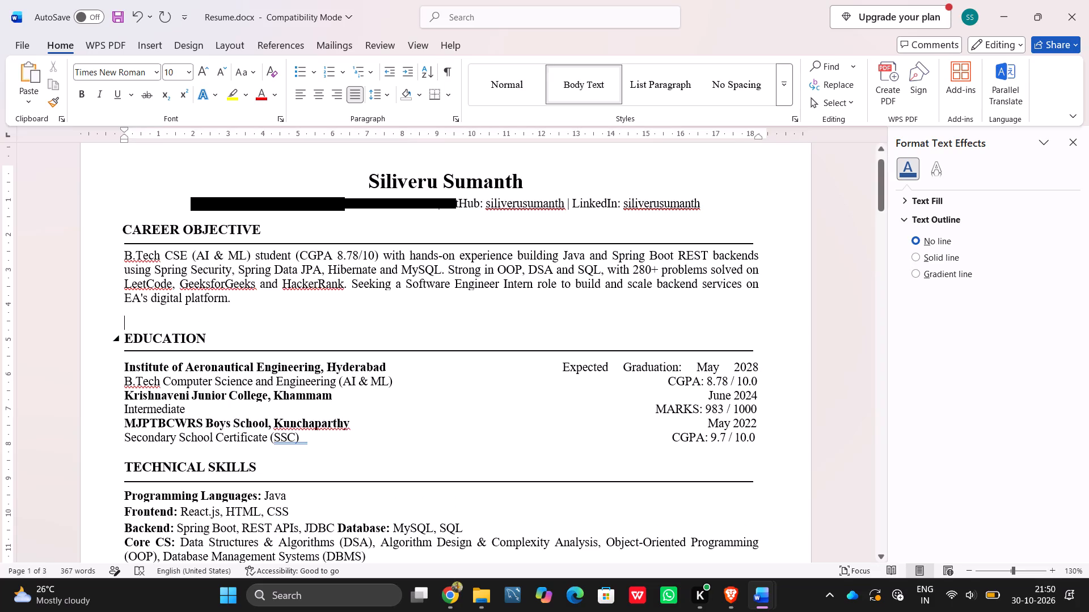
Apply 1.0 line spacing to the EDUCATION heading and the blank line above it, and remove the space before these paragraphs.
{"action": "left_click_drag", "start_coordinate": [209, 339], "coordinate": [138, 318]}
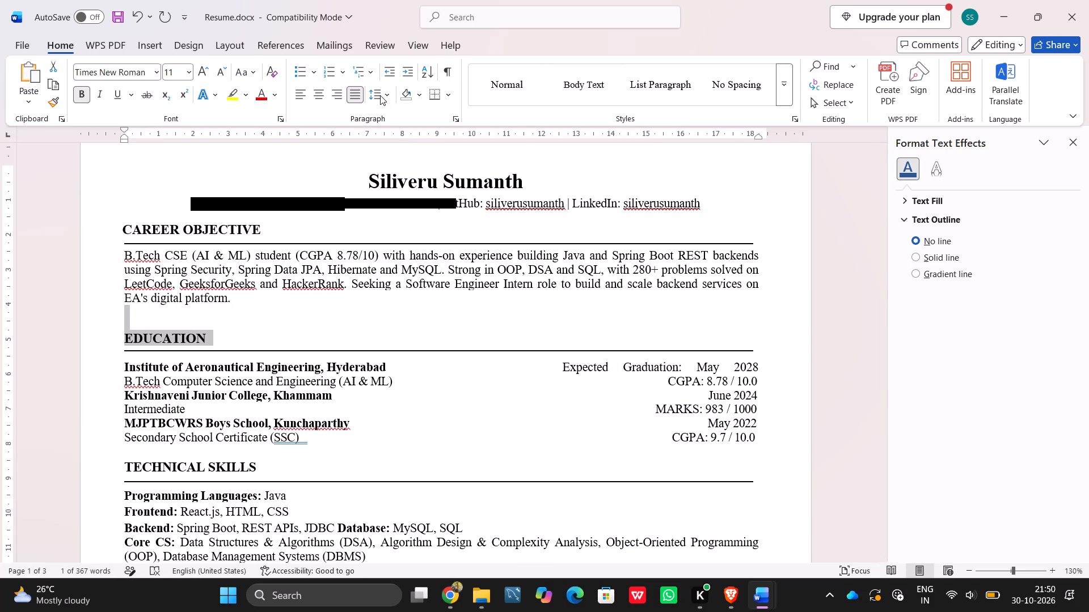
{"action": "left_click", "coordinate": [380, 95]}
{"action": "left_click", "coordinate": [394, 109]}
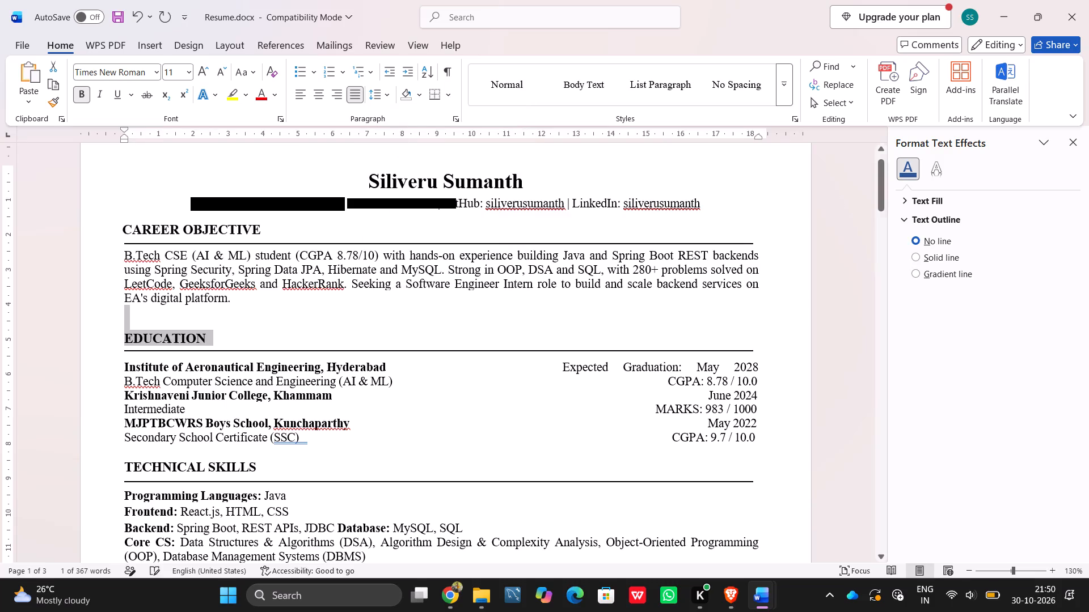
{"action": "left_click", "coordinate": [391, 92]}
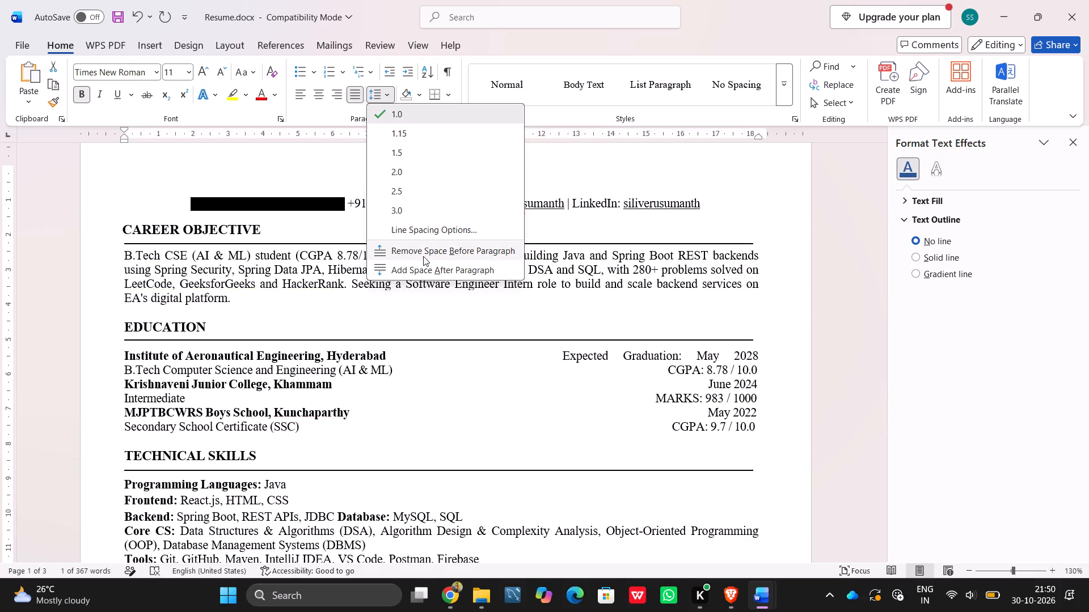
{"action": "left_click", "coordinate": [423, 256]}
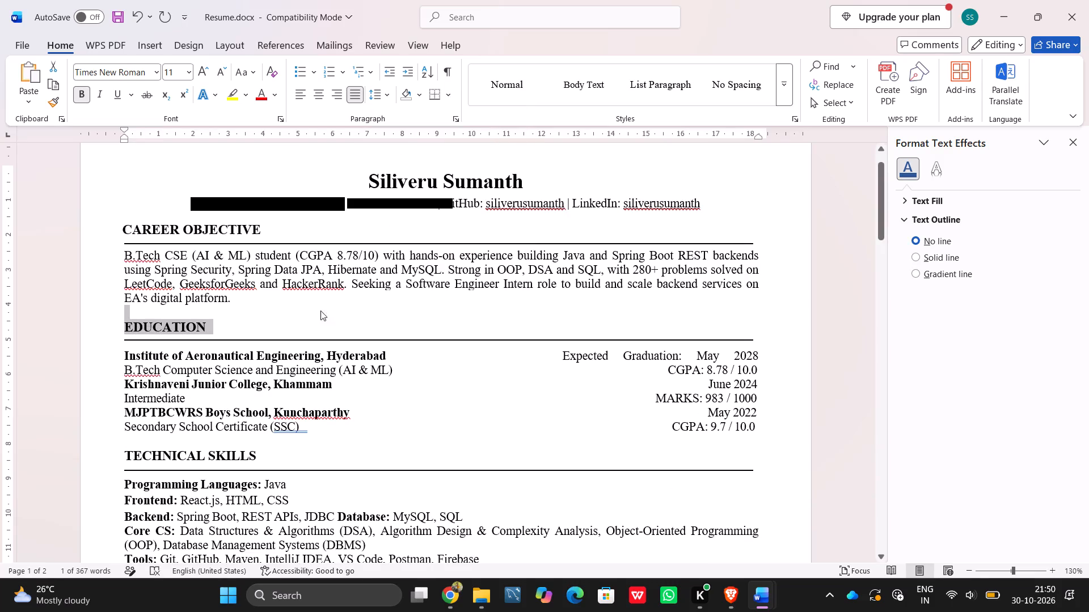
Rewrite the Coding Profiles heading in capitals as CODING PROFILES, matching the CERTIFICATIONS heading.
{"action": "scroll", "coordinate": [311, 317], "scroll_direction": "down", "scroll_amount": 4}
{"action": "scroll", "coordinate": [311, 317], "scroll_direction": "up", "scroll_amount": 1}
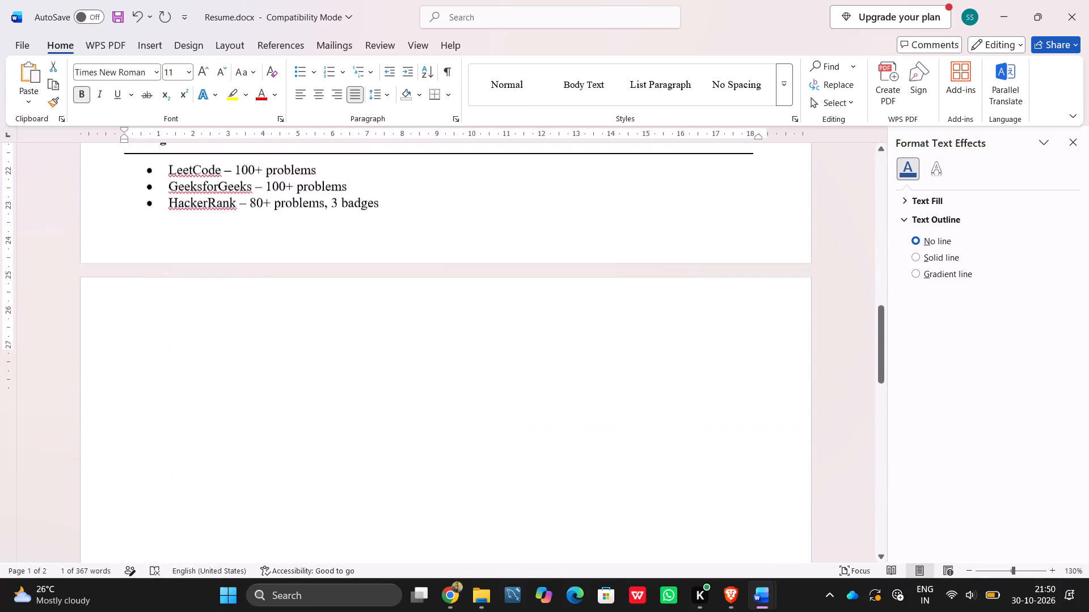
{"action": "scroll", "coordinate": [311, 317], "scroll_direction": "up", "scroll_amount": 1}
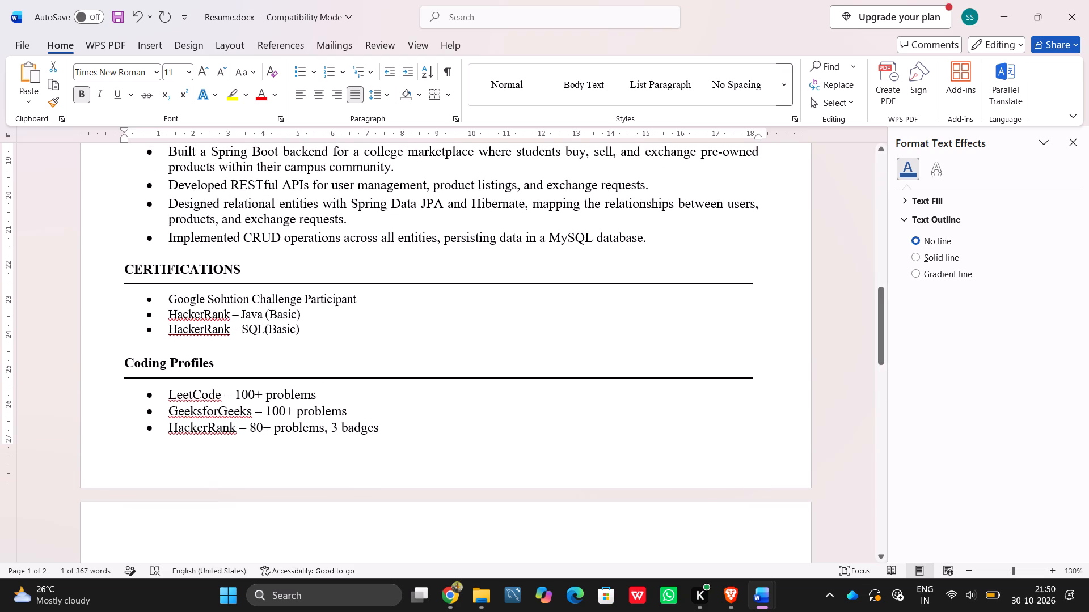
{"action": "left_click_drag", "start_coordinate": [126, 272], "coordinate": [130, 272]}
{"action": "left_click_drag", "start_coordinate": [130, 272], "coordinate": [256, 269]}
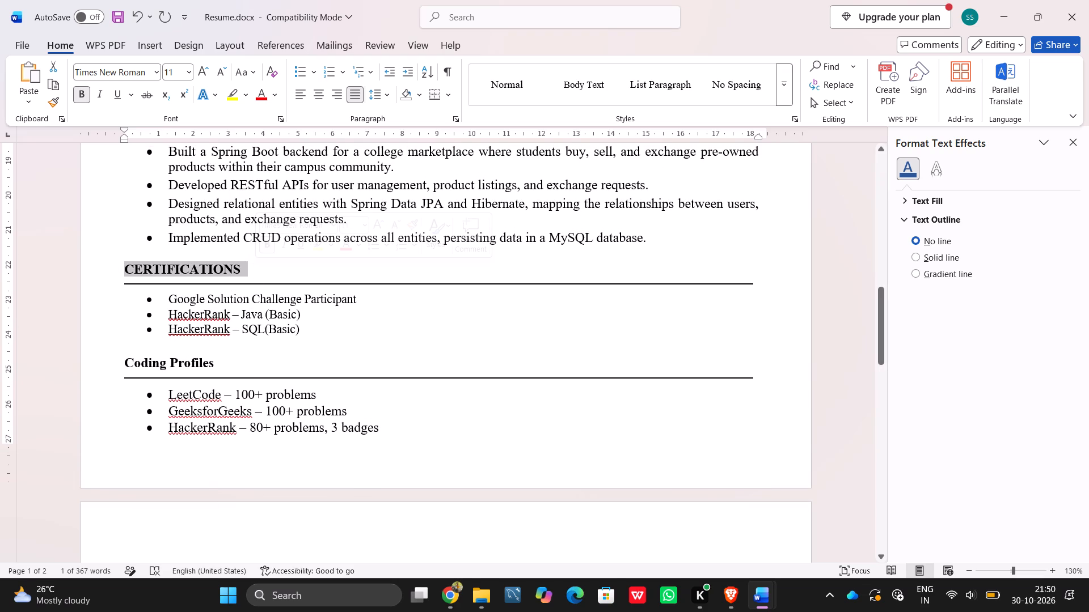
{"action": "left_click_drag", "start_coordinate": [216, 362], "coordinate": [131, 361]}
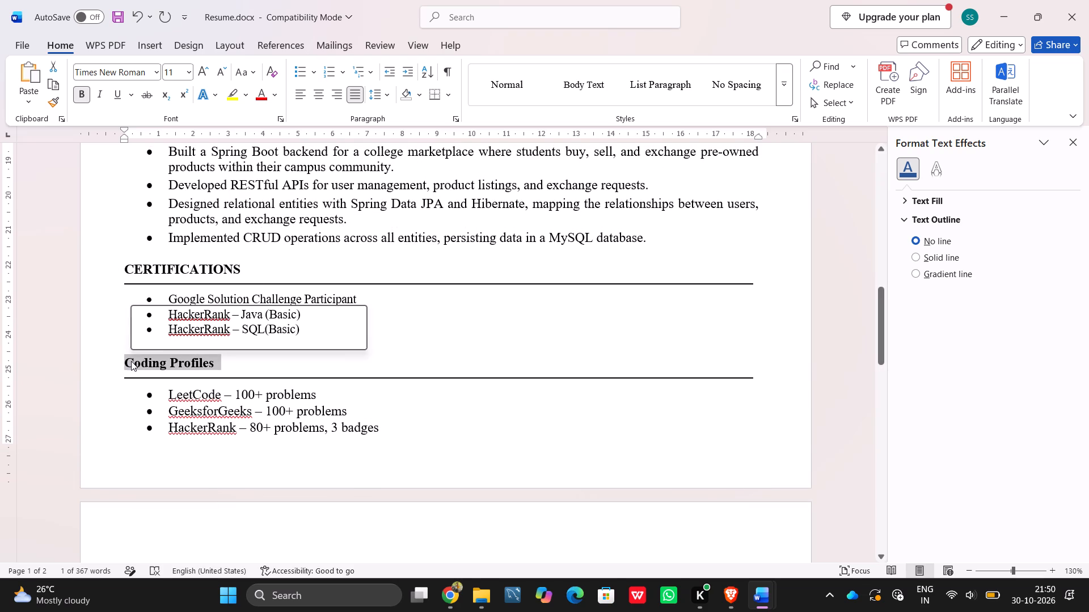
{"action": "key", "text": "BackSpace"}
{"action": "key", "text": "ctrl+z"}
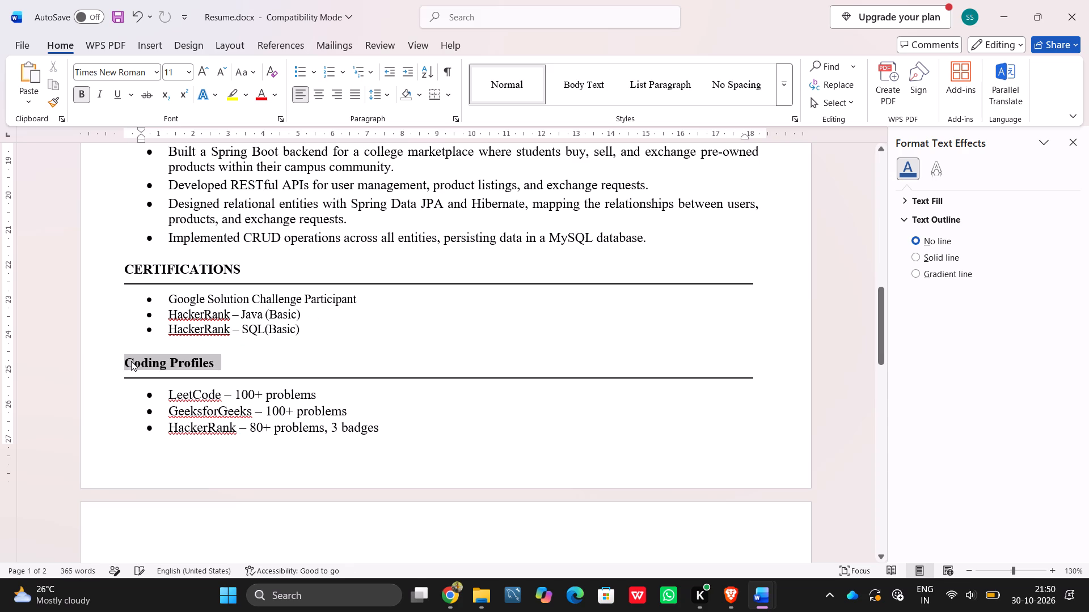
{"action": "left_click", "coordinate": [215, 364]}
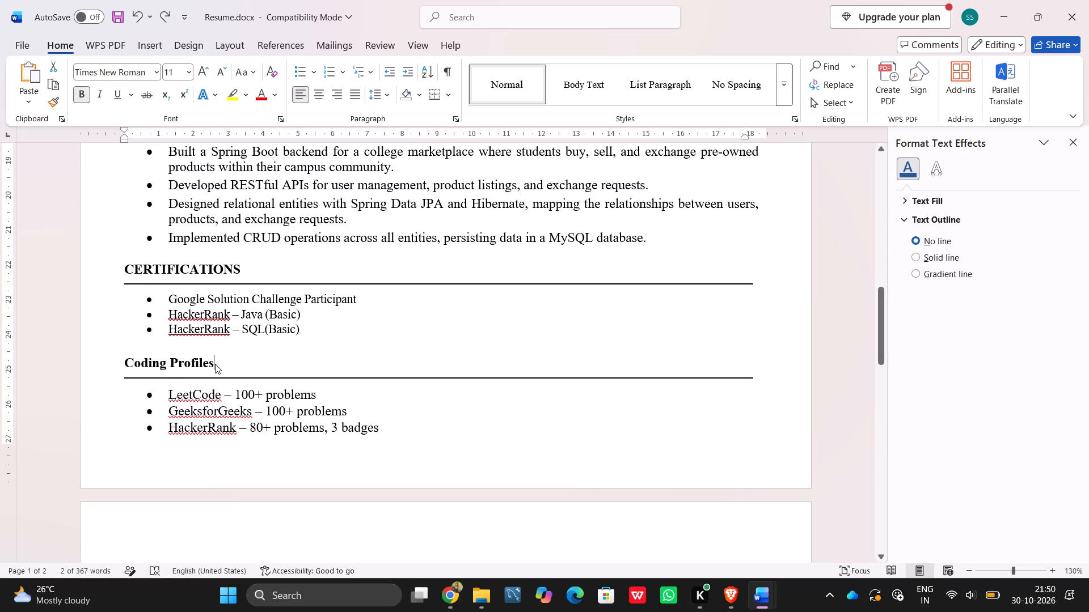
{"action": "key", "text": "BackSpace"}
{"action": "key", "text": "BackSpace"}
{"action": "key", "text": "BackSpace"}
{"action": "key", "text": "BackSpace"}
{"action": "key", "text": "BackSpace"}
{"action": "key", "text": "BackSpace"}
{"action": "key", "text": "BackSpace"}
{"action": "key", "text": "BackSpace"}
{"action": "key", "text": "BackSpace"}
{"action": "key", "text": "BackSpace"}
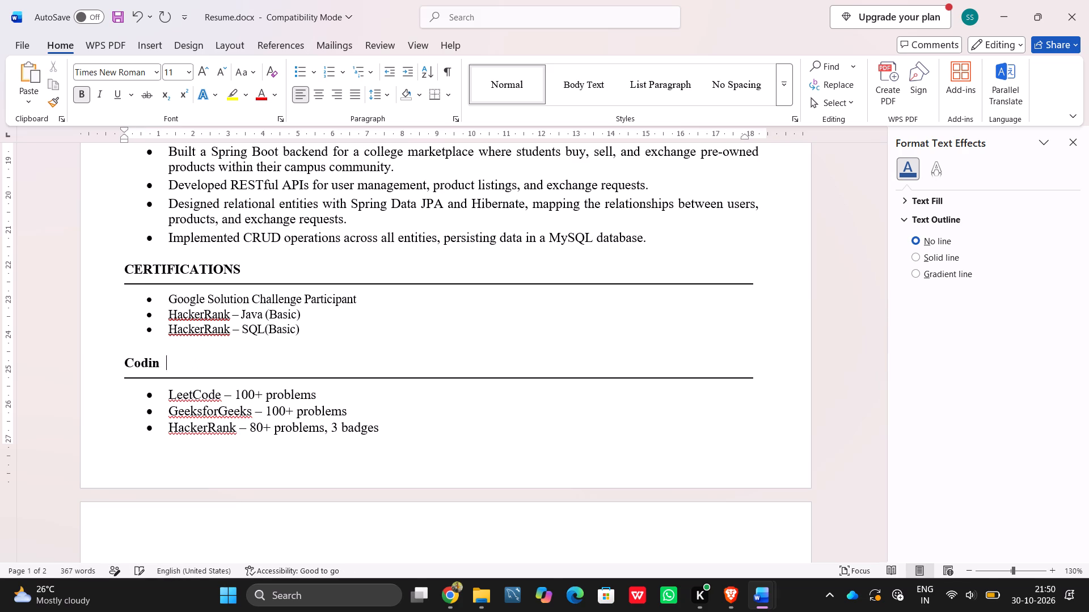
{"action": "key", "text": "BackSpace"}
{"action": "key", "text": "BackSpace"}
{"action": "key", "text": "BackSpace"}
{"action": "key", "text": "BackSpace"}
{"action": "type", "text": "ODING PROFILES"}
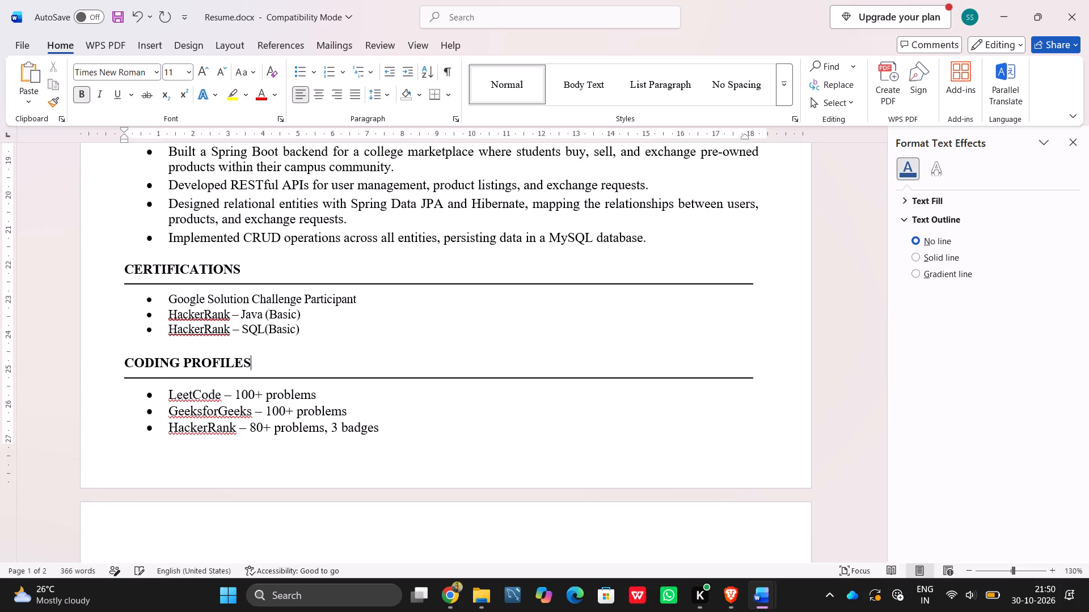
Review the resume's layout and section spacing from the coding profiles section up to the name header.
{"action": "scroll", "coordinate": [215, 364], "scroll_direction": "up", "scroll_amount": 3}
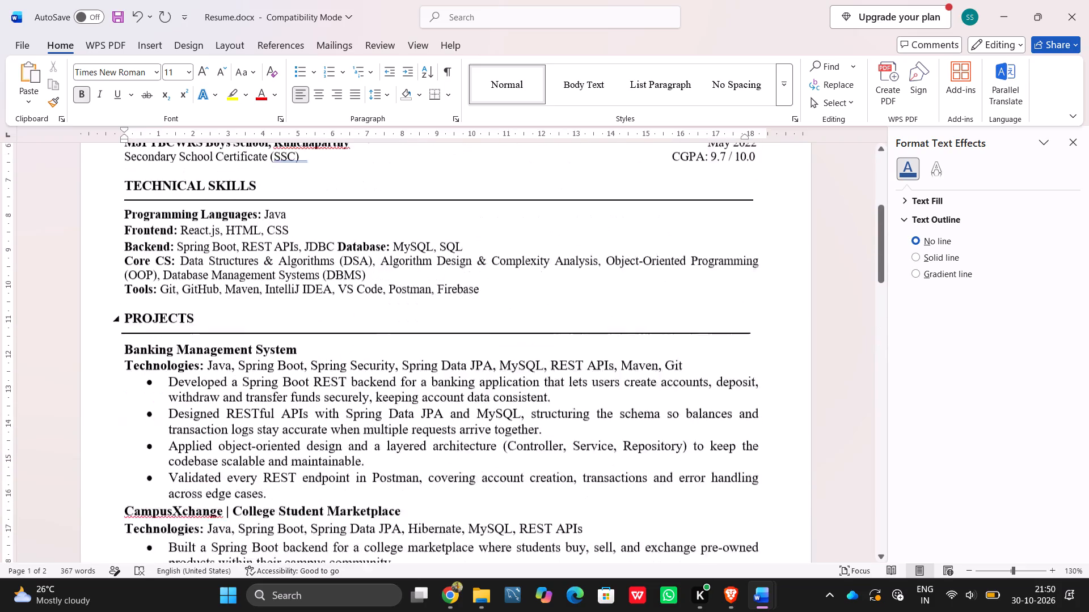
{"action": "scroll", "coordinate": [215, 364], "scroll_direction": "up", "scroll_amount": 4}
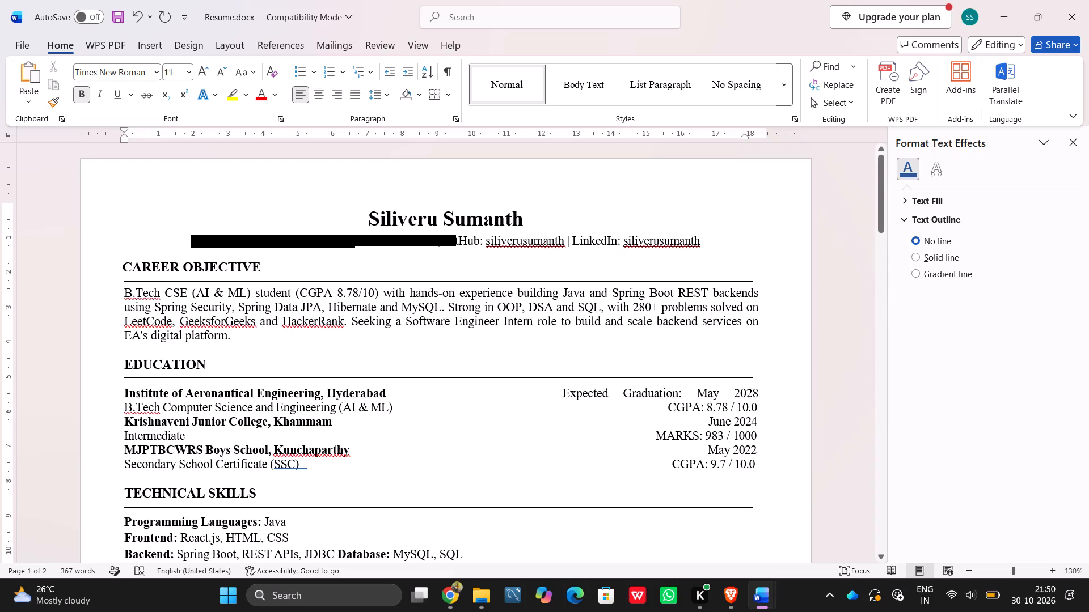
{"action": "scroll", "coordinate": [323, 341], "scroll_direction": "down", "scroll_amount": 2}
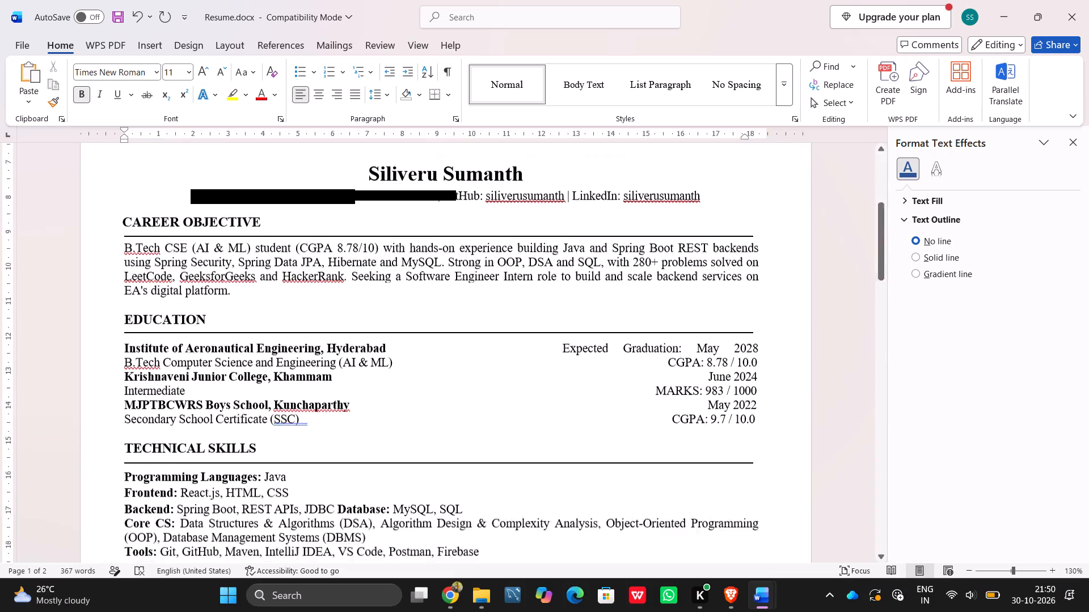
{"action": "scroll", "coordinate": [323, 341], "scroll_direction": "down", "scroll_amount": 12}
{"action": "scroll", "coordinate": [323, 341], "scroll_direction": "up", "scroll_amount": 9}
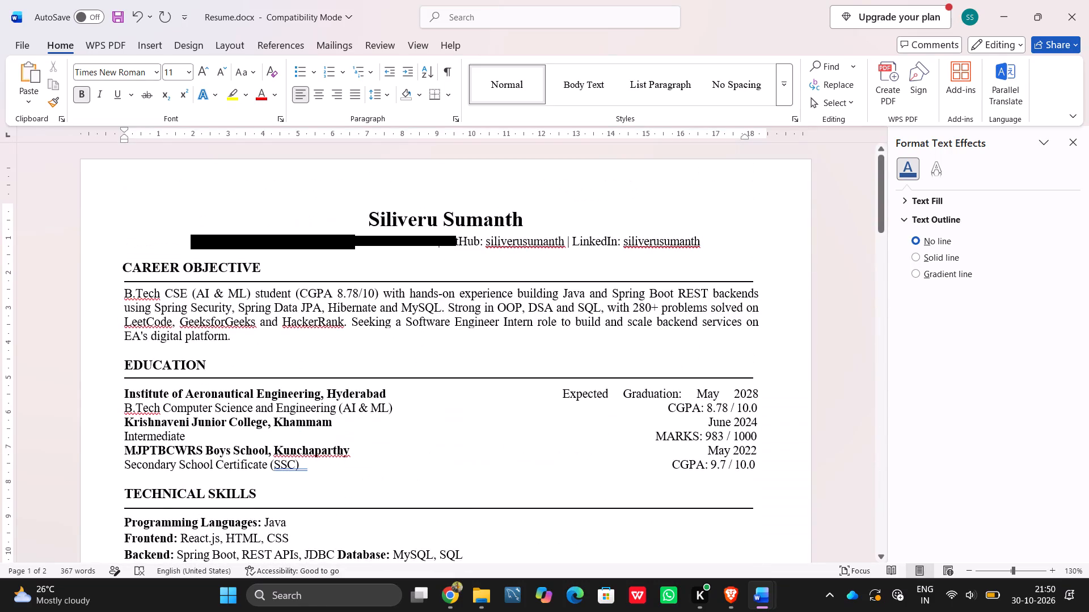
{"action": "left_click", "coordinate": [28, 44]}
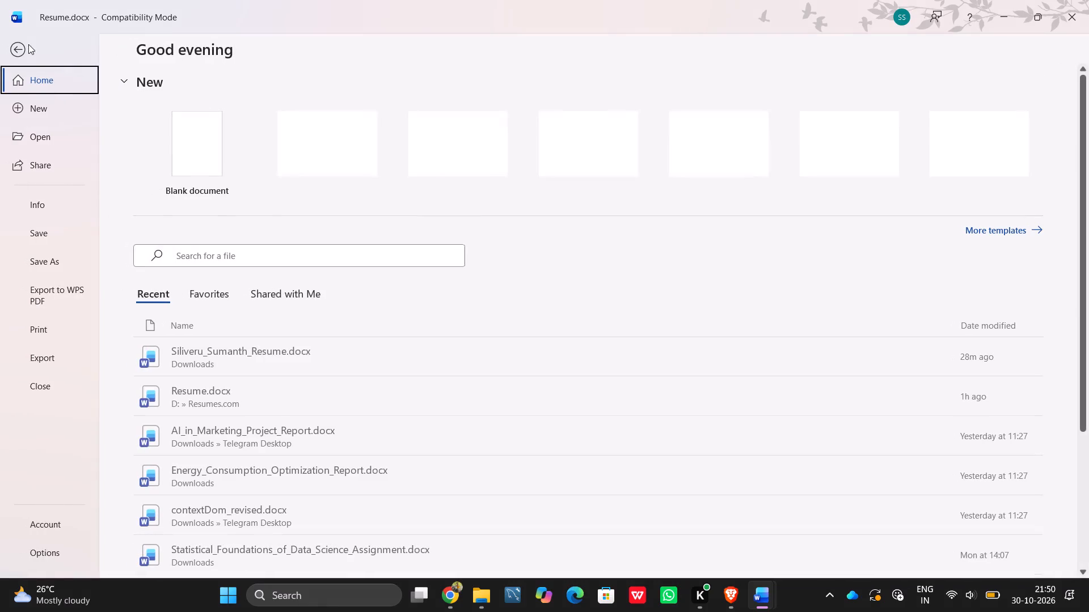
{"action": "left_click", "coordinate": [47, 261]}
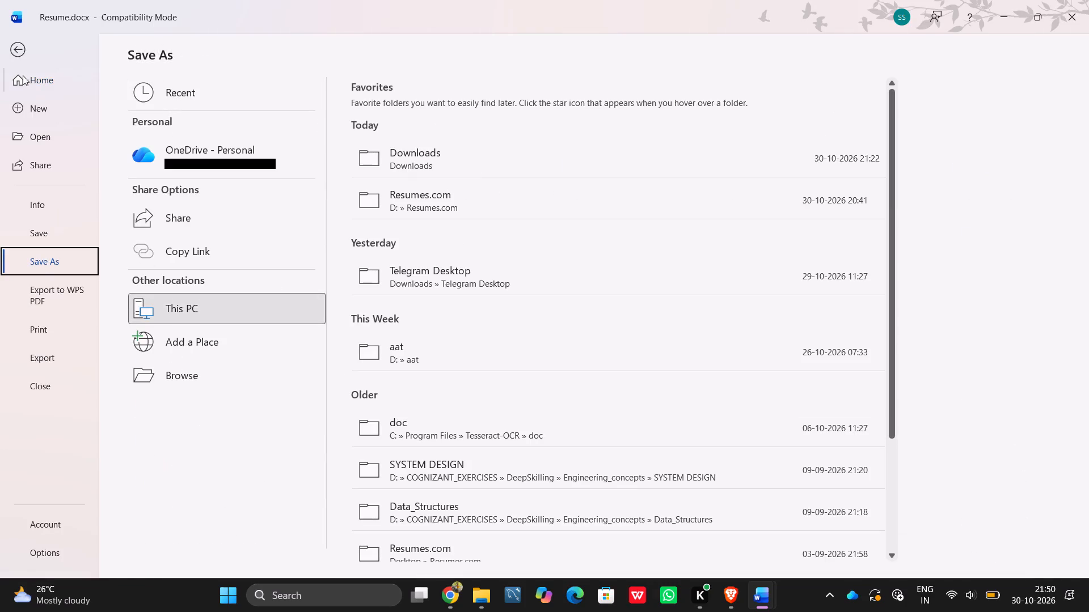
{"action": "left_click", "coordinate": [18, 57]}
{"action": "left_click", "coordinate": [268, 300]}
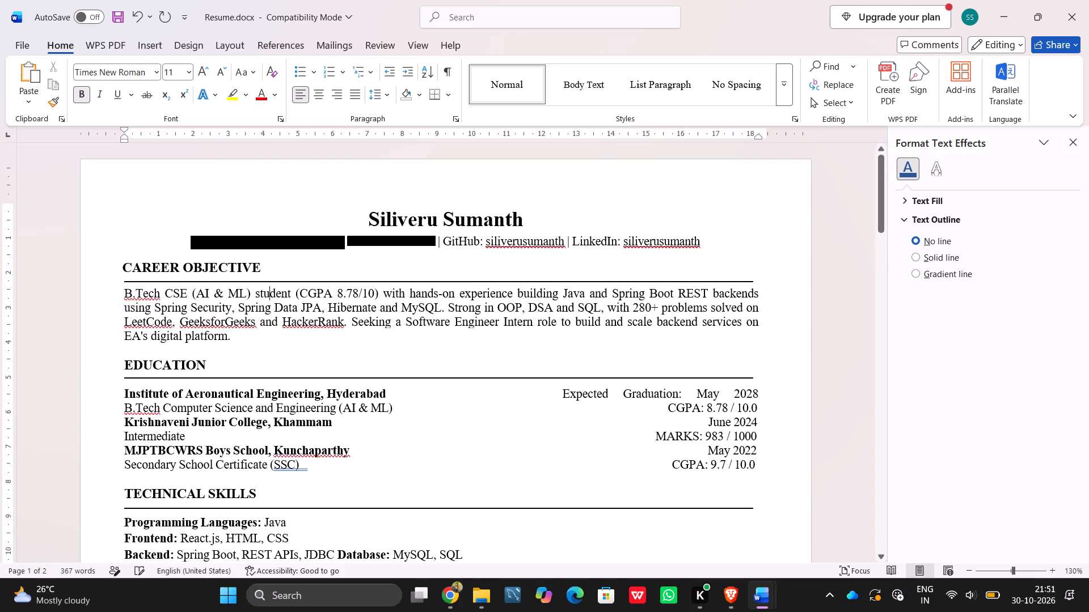
Print the resume with Narrow margins to Microsoft Print to PDF.
{"action": "key", "text": "ctrl+p"}
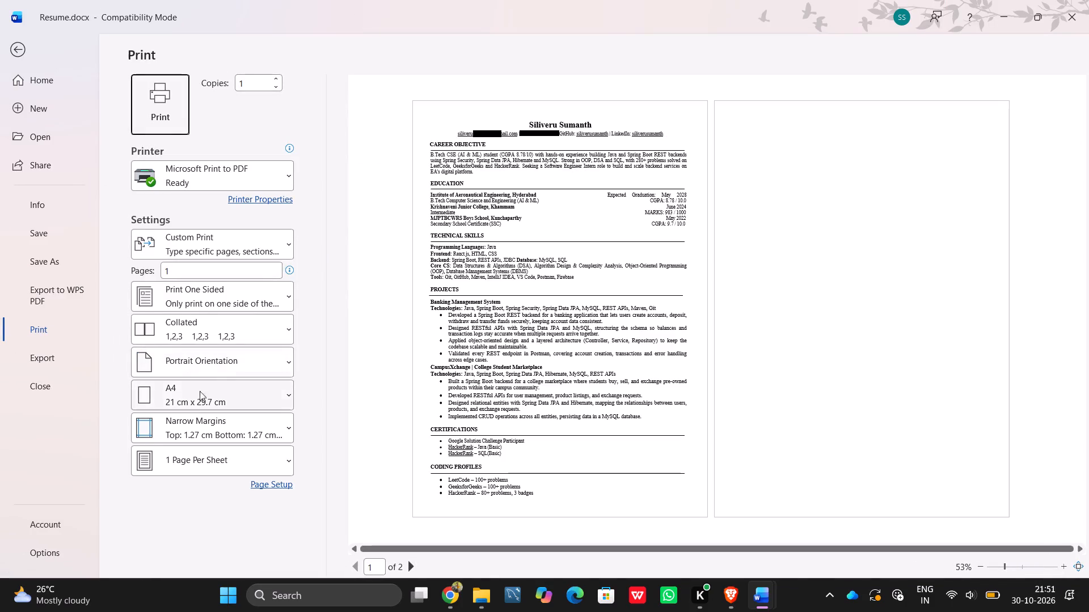
{"action": "left_click", "coordinate": [216, 426]}
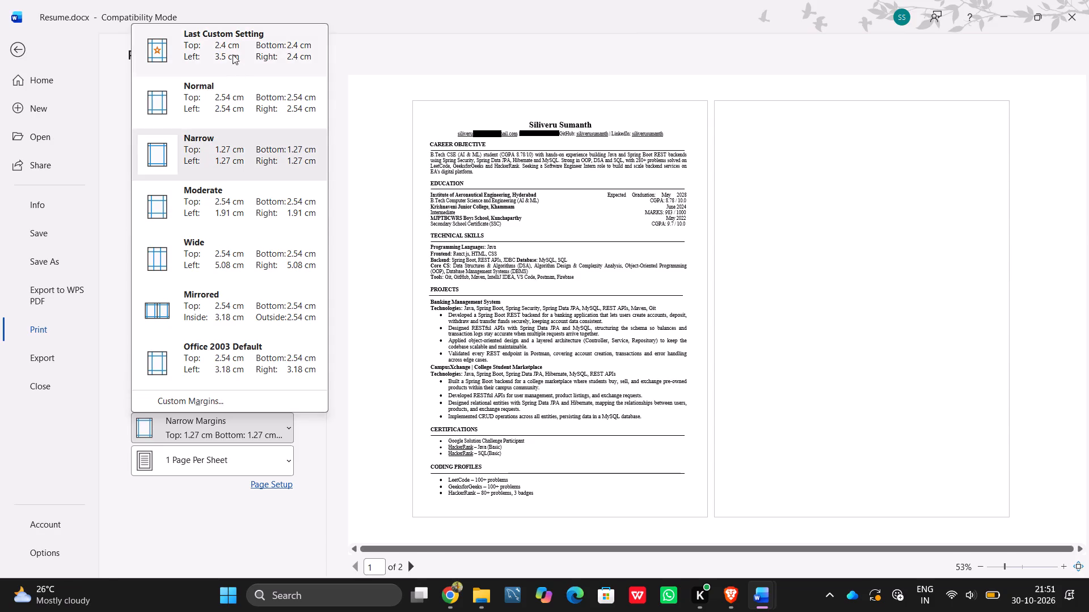
{"action": "scroll", "coordinate": [220, 193], "scroll_direction": "down", "scroll_amount": 1}
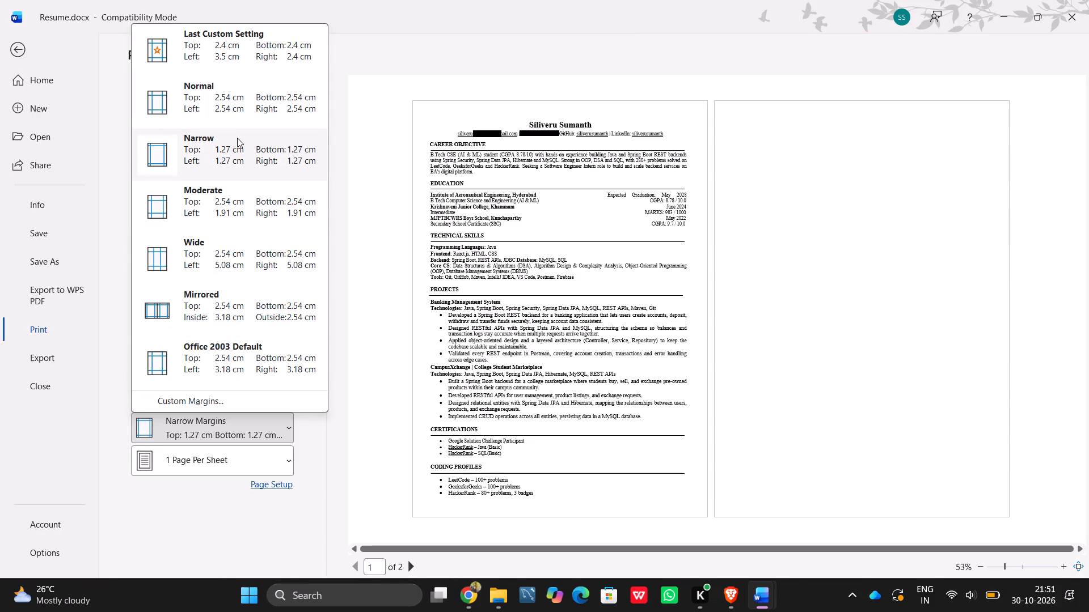
{"action": "left_click", "coordinate": [237, 138]}
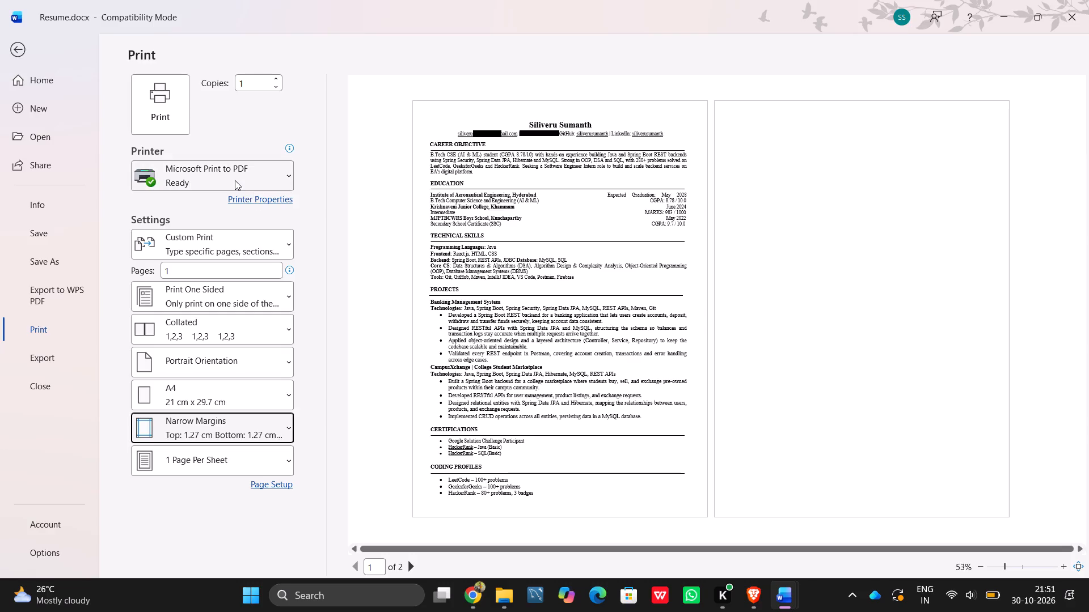
{"action": "left_click", "coordinate": [165, 112]}
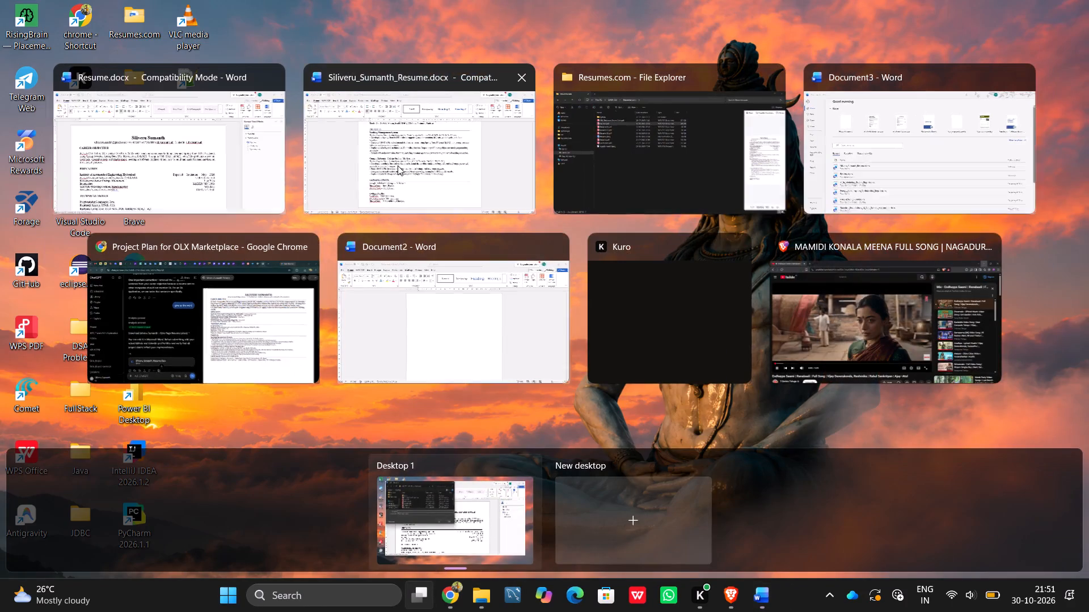
Switch to Chrome and go from the expired EA Software Engineer Intern page back to the careers home page.
{"action": "left_click", "coordinate": [219, 297]}
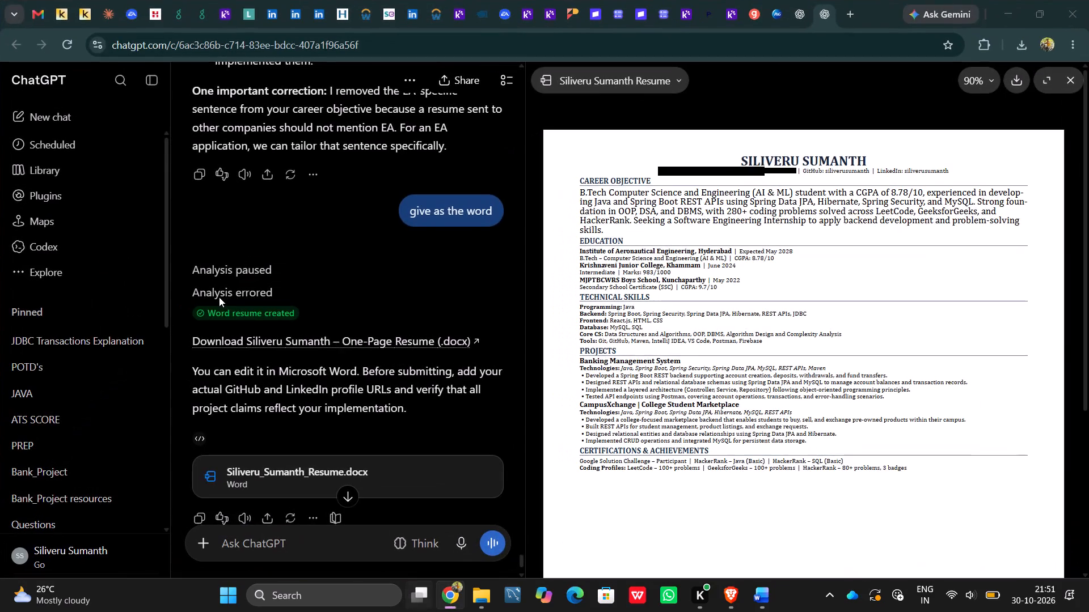
{"action": "left_click", "coordinate": [132, 13]}
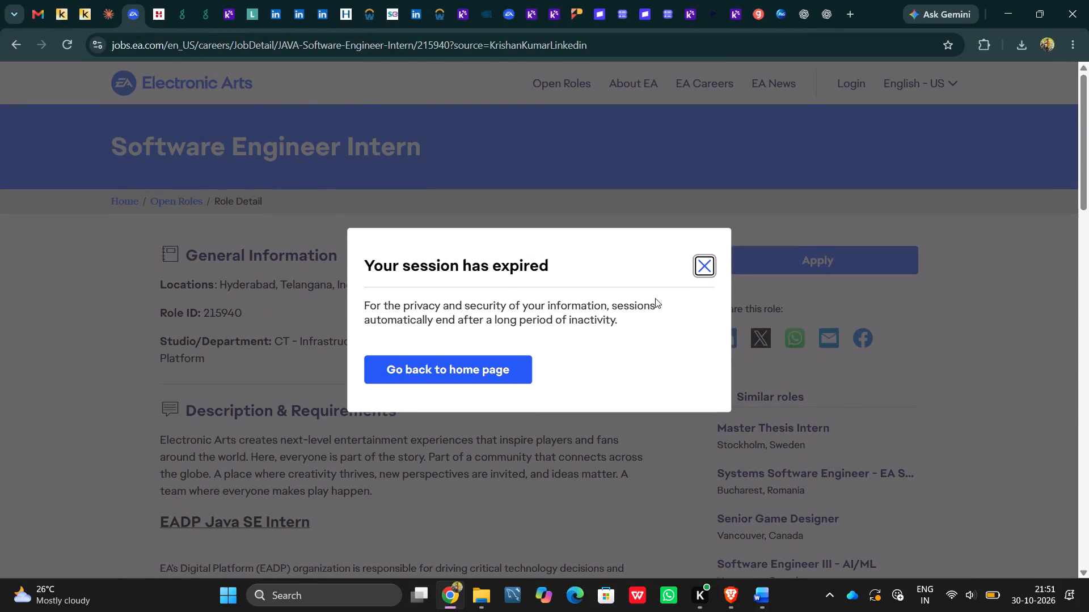
{"action": "left_click", "coordinate": [708, 255]}
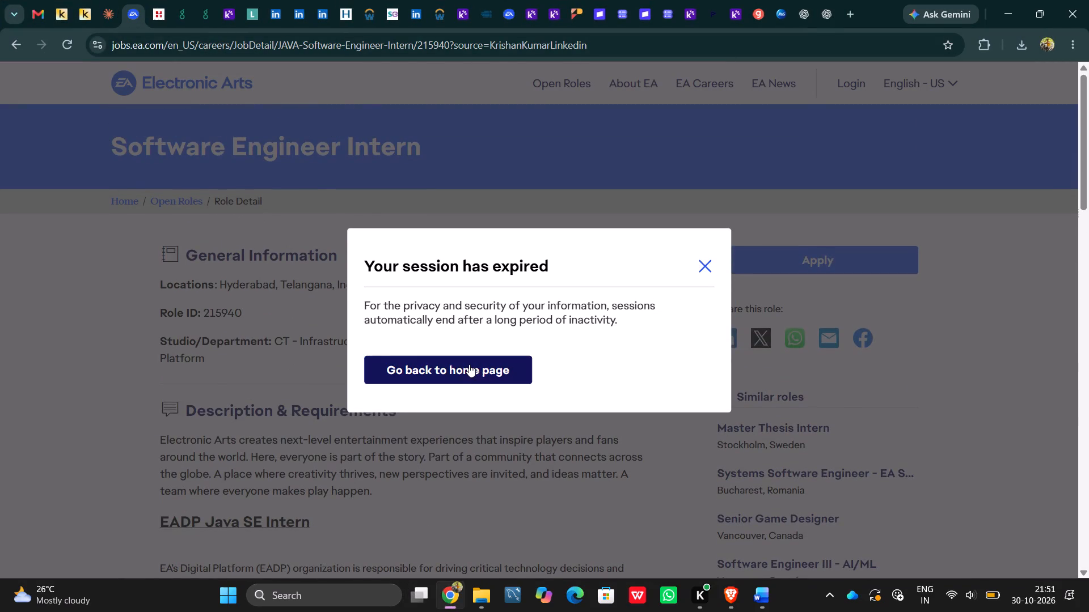
{"action": "left_click", "coordinate": [469, 364]}
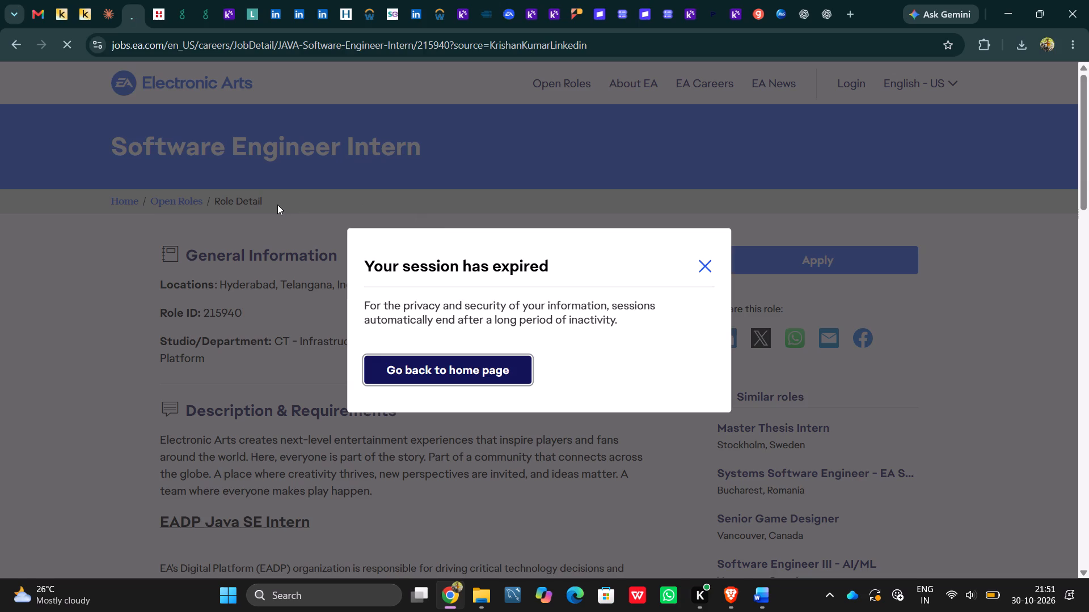
Return to Word and save the print output as a PDF named EA_RESUME in the Resumes.com folder.
{"action": "left_click", "coordinate": [391, 106]}
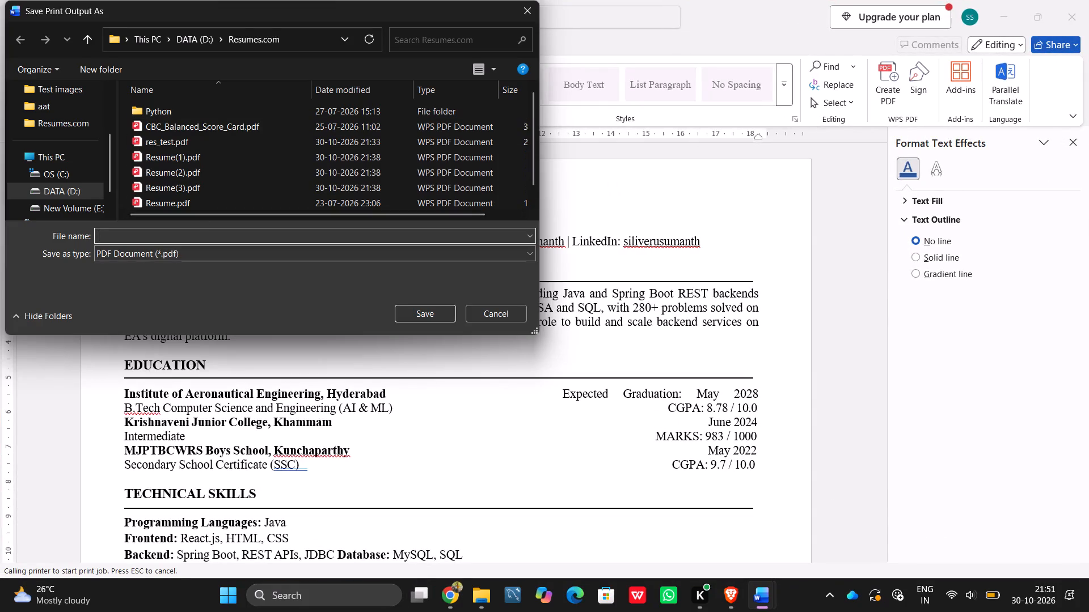
{"action": "type", "text": "EA_RESUME"}
{"action": "key", "text": "Return"}
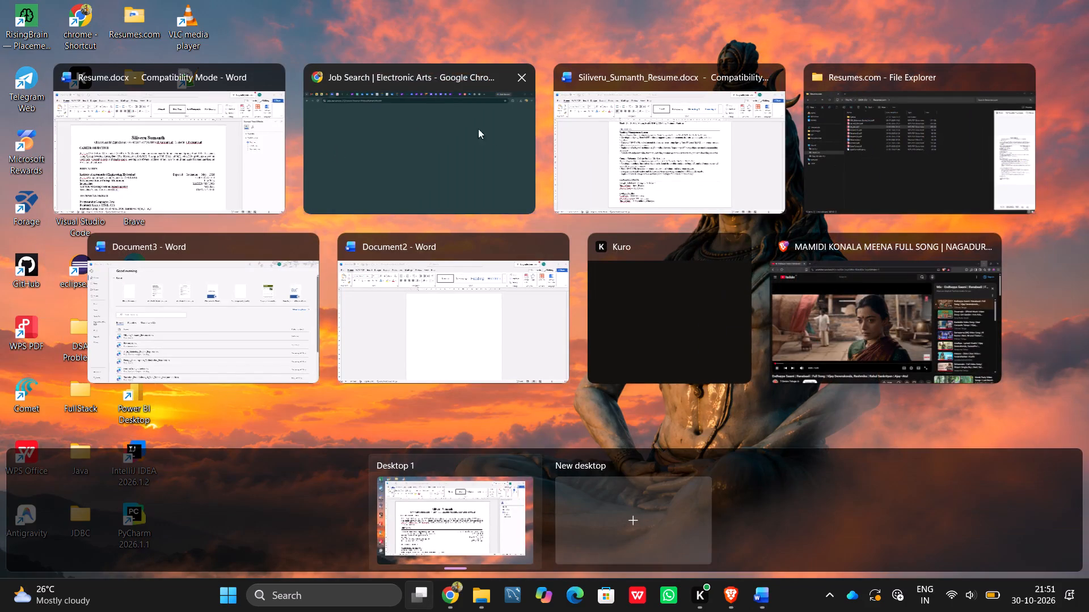
Switch to Chrome, search EA's open roles for INTERN, and check the Software Engineer Intern - SUMMER 2027 role before returning to the listing.
{"action": "left_click", "coordinate": [412, 147]}
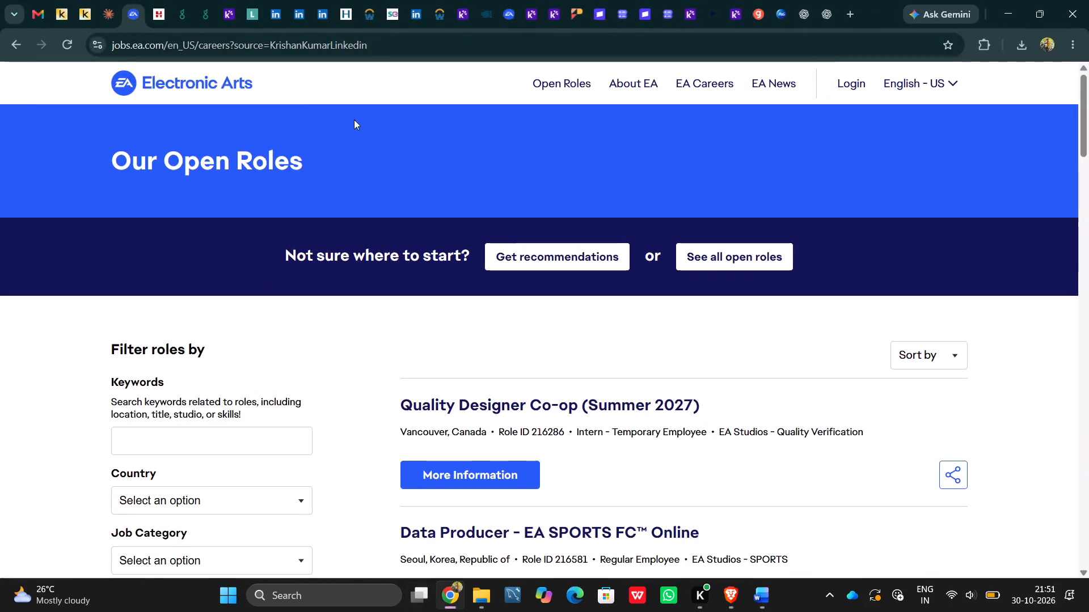
{"action": "scroll", "coordinate": [590, 355], "scroll_direction": "down", "scroll_amount": 2}
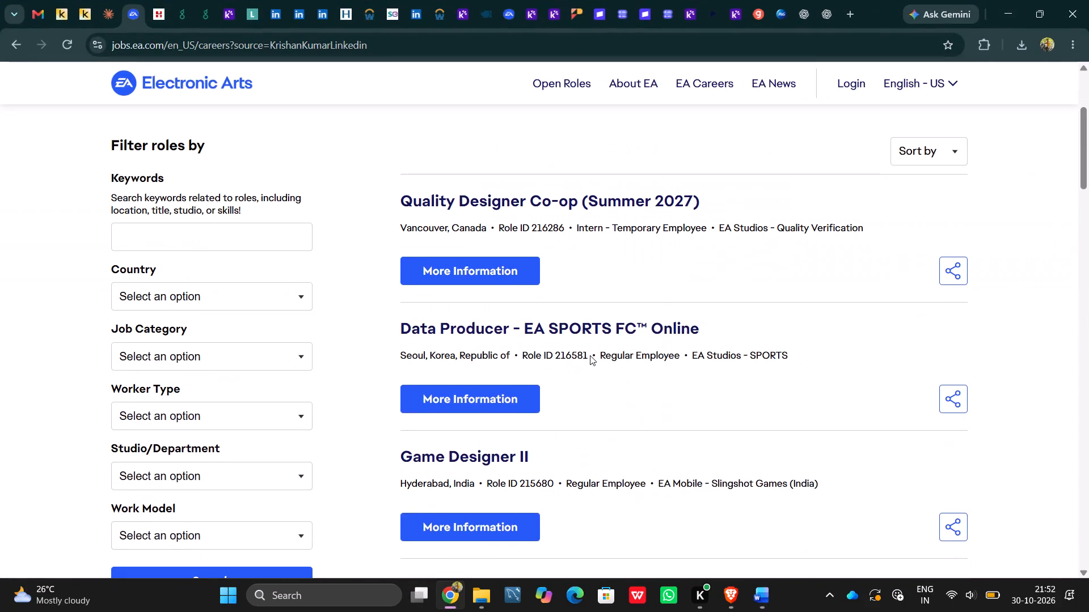
{"action": "left_click", "coordinate": [263, 242]}
{"action": "type", "text": "INTERN"}
{"action": "key", "text": "Return"}
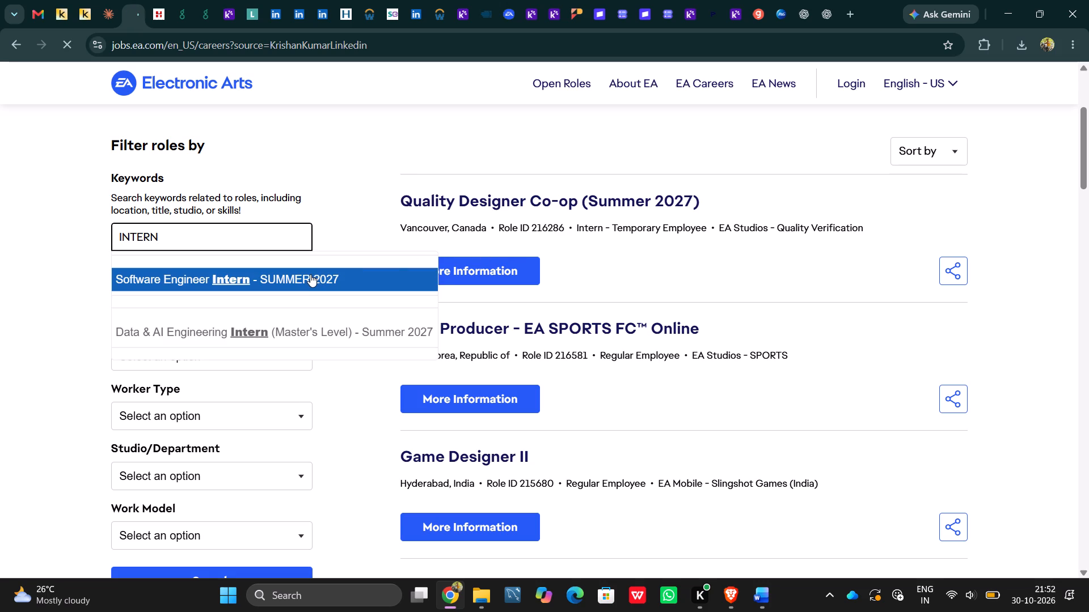
{"action": "left_click", "coordinate": [310, 274]}
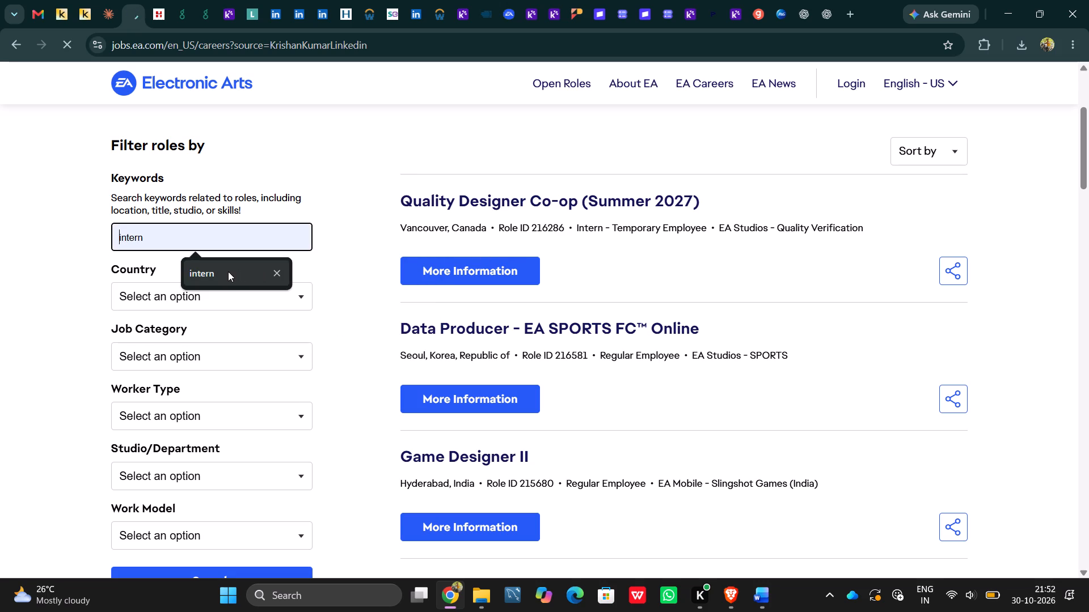
{"action": "left_click", "coordinate": [227, 271]}
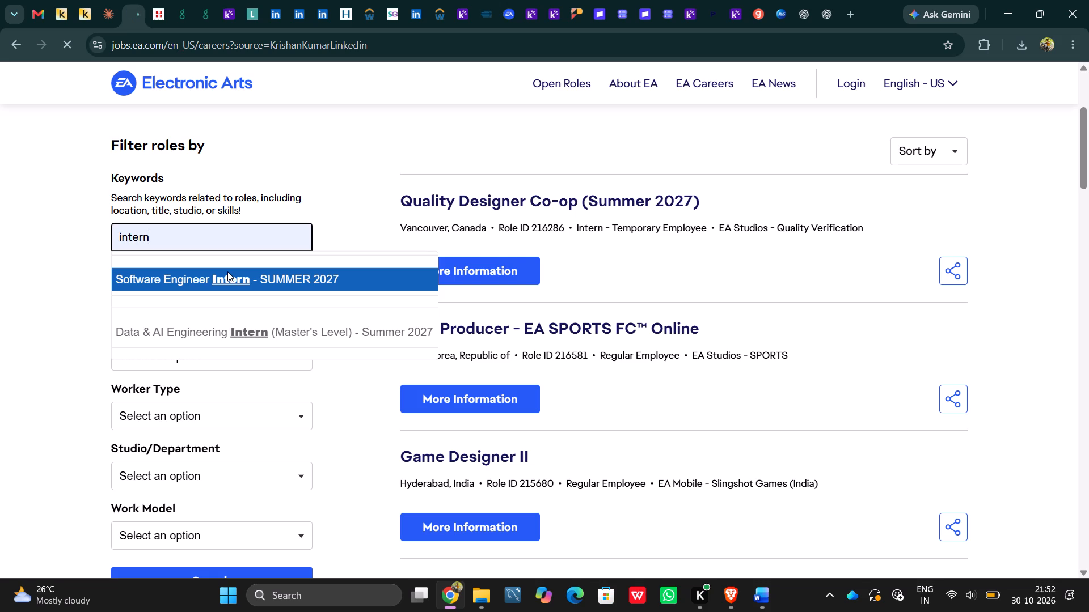
{"action": "scroll", "coordinate": [191, 291], "scroll_direction": "down", "scroll_amount": 1}
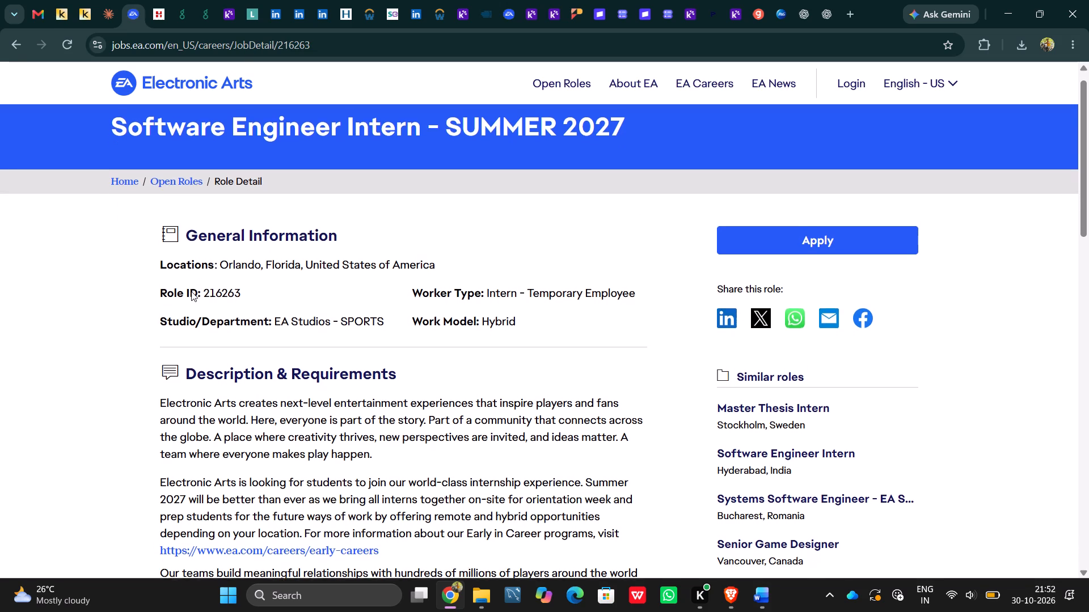
{"action": "scroll", "coordinate": [191, 291], "scroll_direction": "down", "scroll_amount": 2}
{"action": "scroll", "coordinate": [191, 291], "scroll_direction": "right", "scroll_amount": 6}
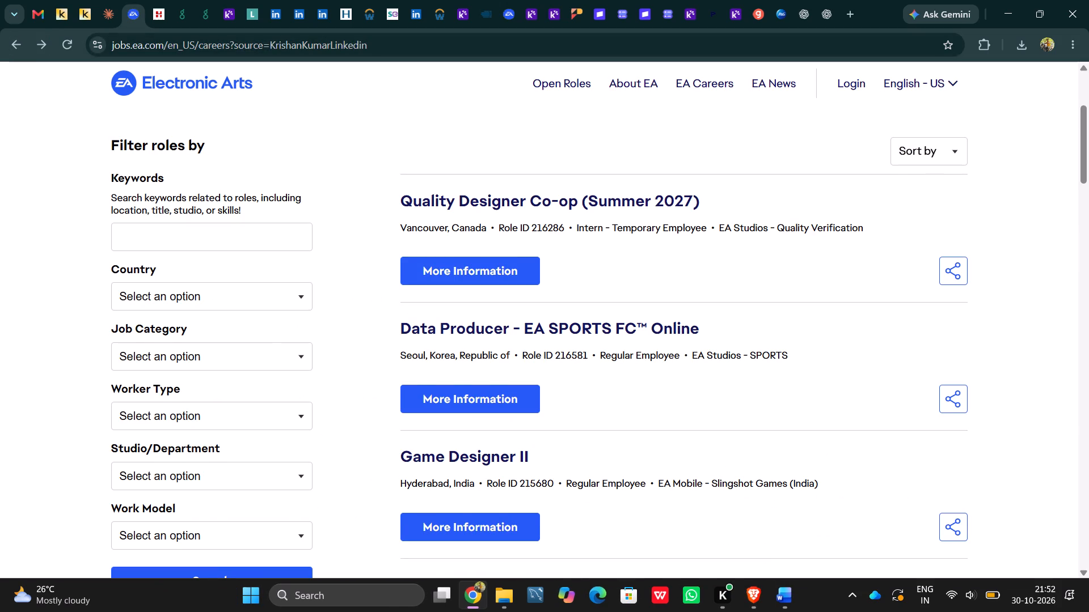
Set the Country filter on the open roles page to India.
{"action": "scroll", "coordinate": [190, 362], "scroll_direction": "down", "scroll_amount": 1}
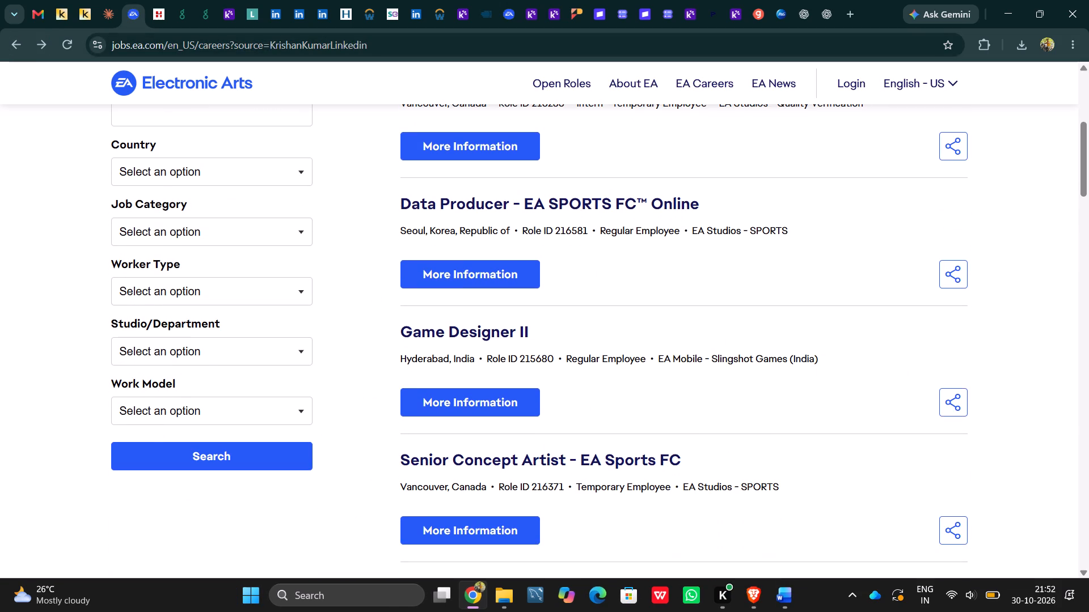
{"action": "left_click", "coordinate": [168, 415]}
{"action": "left_click", "coordinate": [210, 169]}
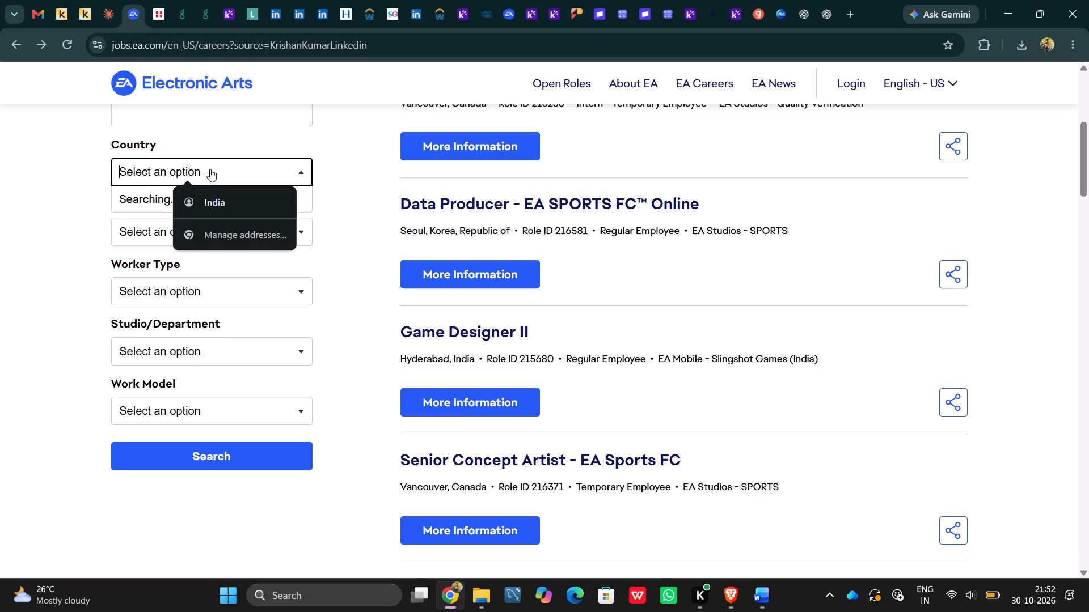
{"action": "left_click", "coordinate": [204, 198]}
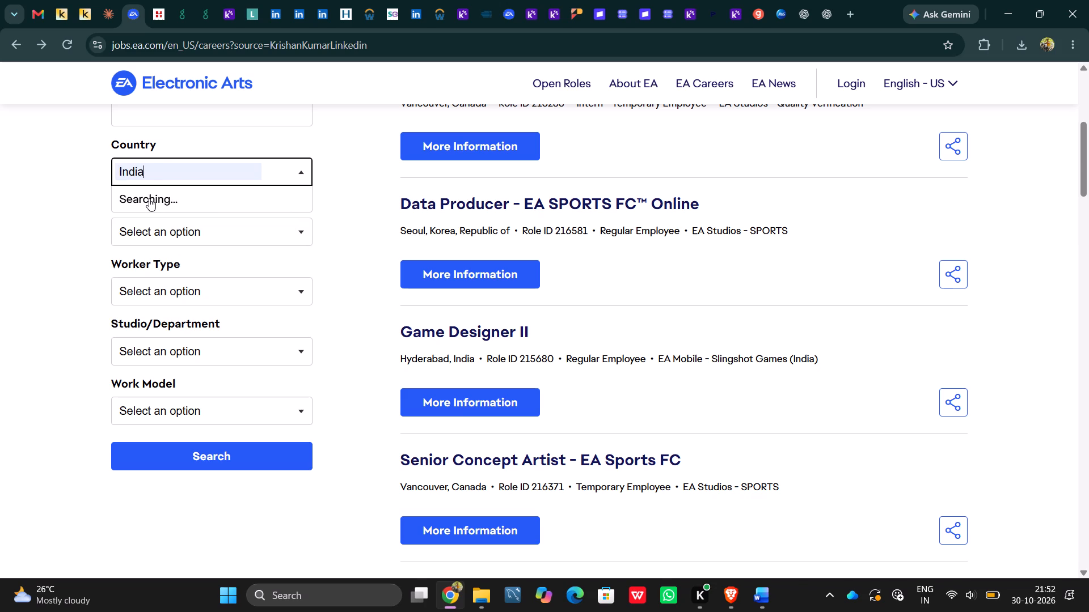
{"action": "left_click", "coordinate": [144, 199]}
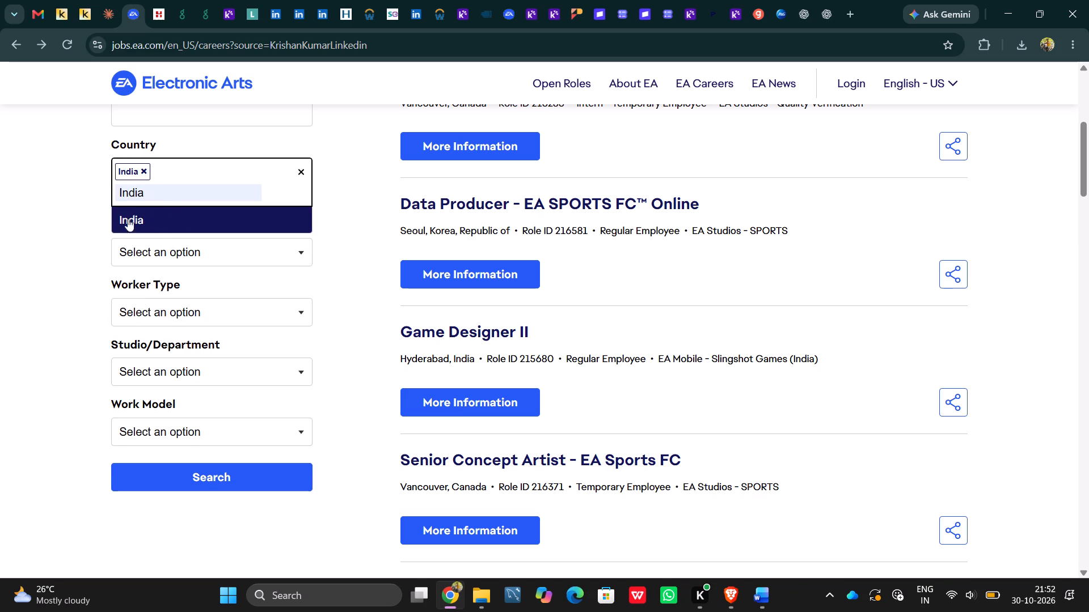
{"action": "left_click", "coordinate": [56, 227]}
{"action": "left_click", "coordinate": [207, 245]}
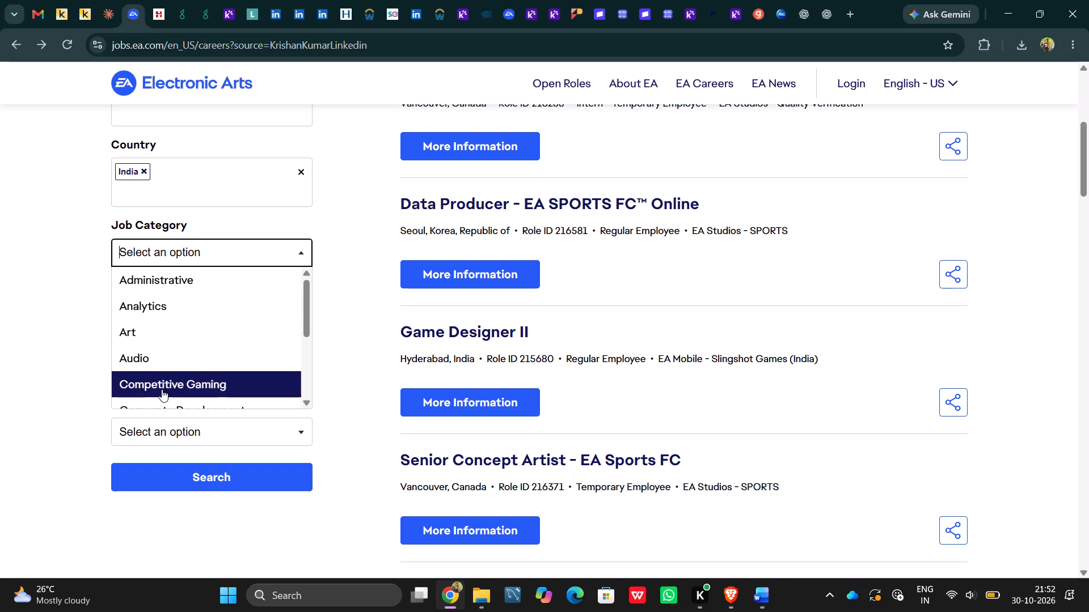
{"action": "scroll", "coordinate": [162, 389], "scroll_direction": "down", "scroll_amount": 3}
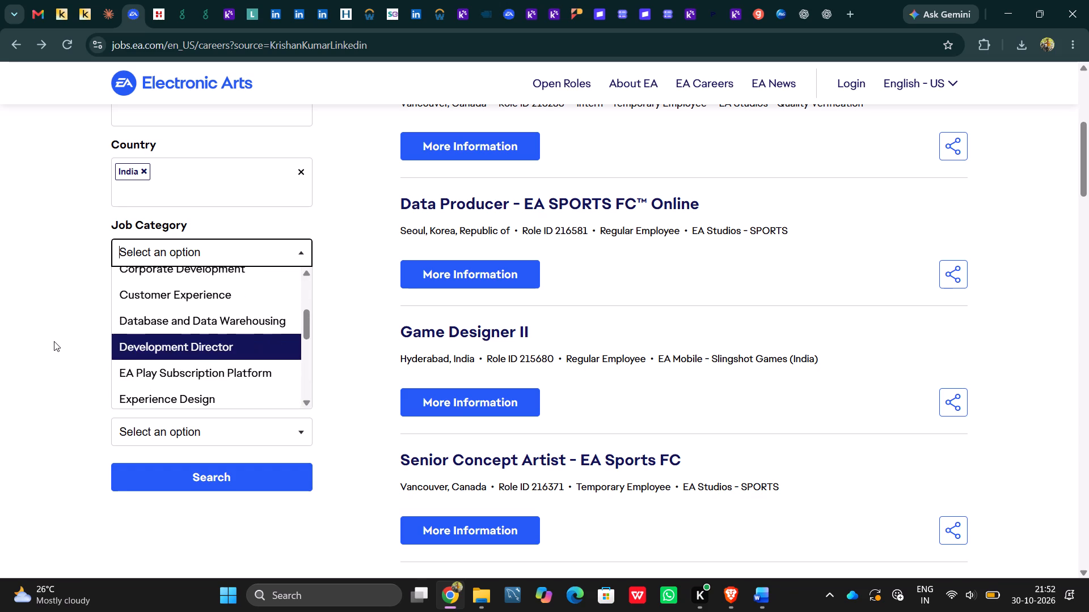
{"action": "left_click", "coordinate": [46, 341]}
Search the India roles with the keyword INTERN.
{"action": "scroll", "coordinate": [46, 341], "scroll_direction": "up", "scroll_amount": 4}
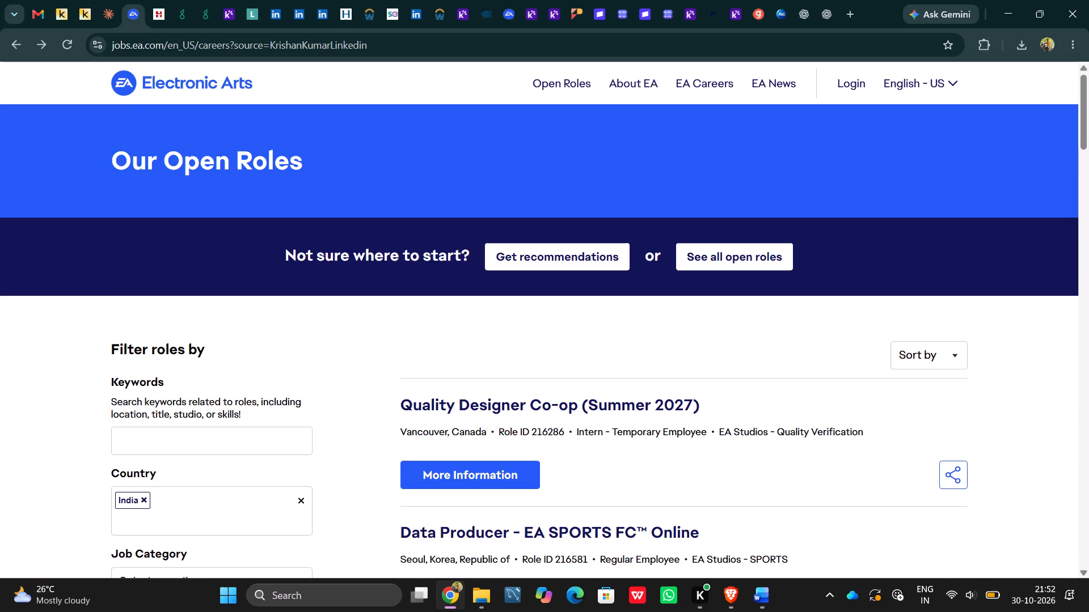
{"action": "left_click", "coordinate": [153, 439]}
{"action": "type", "text": "INTERN"}
{"action": "key", "text": "Return"}
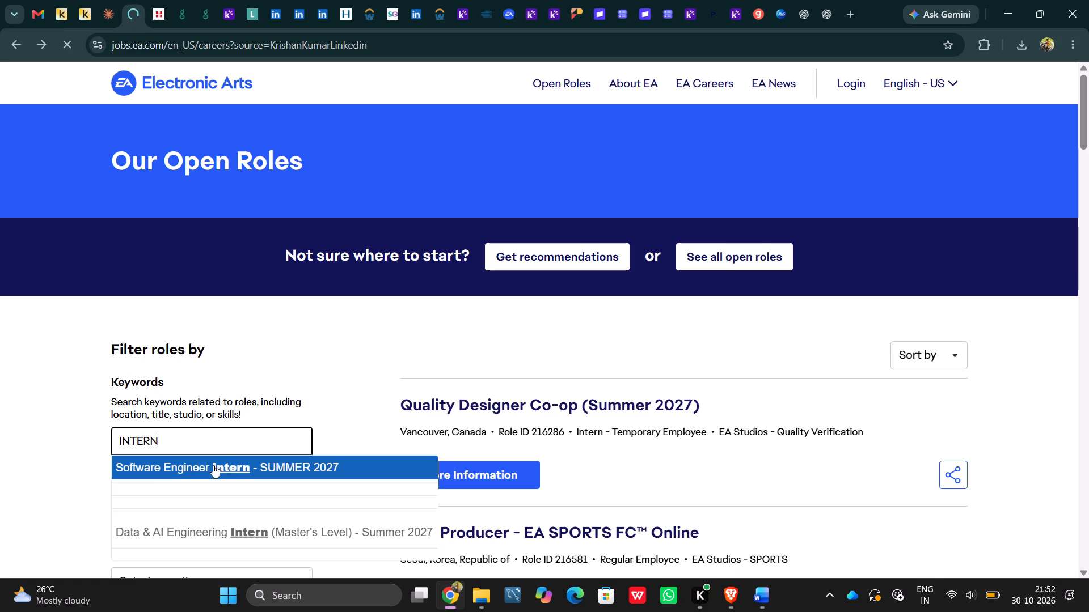
Open the Hyderabad Software Engineer Intern role's details in a new tab.
{"action": "scroll", "coordinate": [484, 384], "scroll_direction": "down", "scroll_amount": 1}
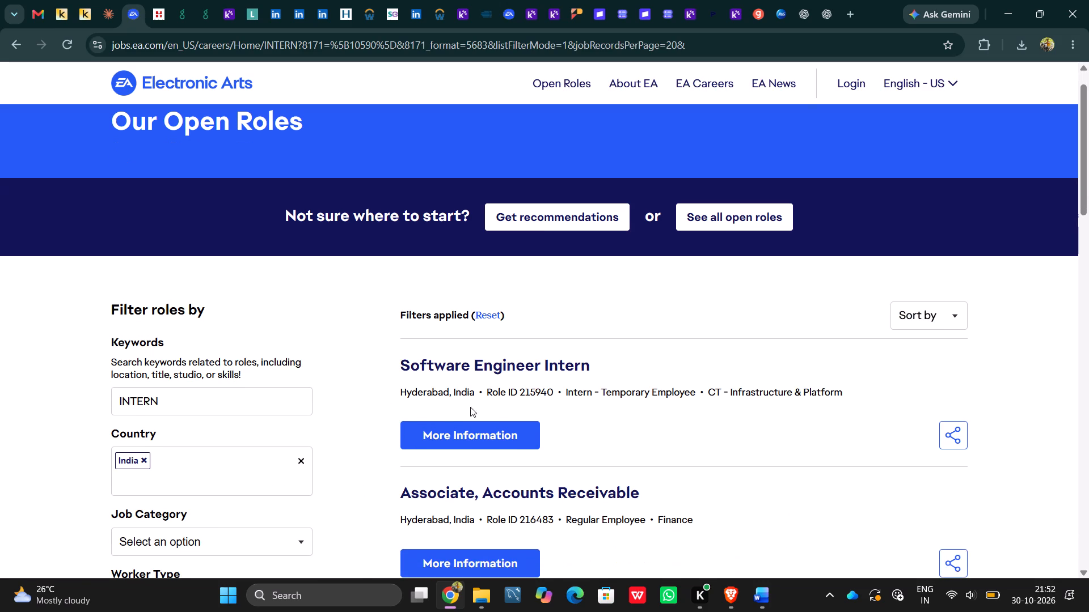
{"action": "right_click", "coordinate": [453, 428]}
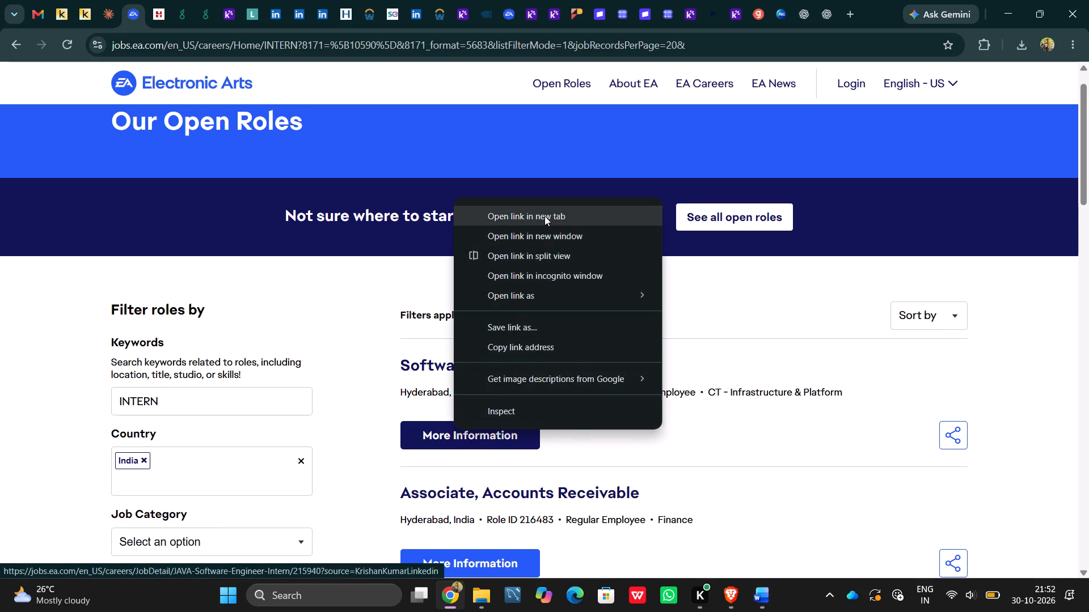
{"action": "left_click", "coordinate": [544, 216]}
Look through the rest of the India role results and the roles recommended from browsing history.
{"action": "scroll", "coordinate": [490, 395], "scroll_direction": "down", "scroll_amount": 2}
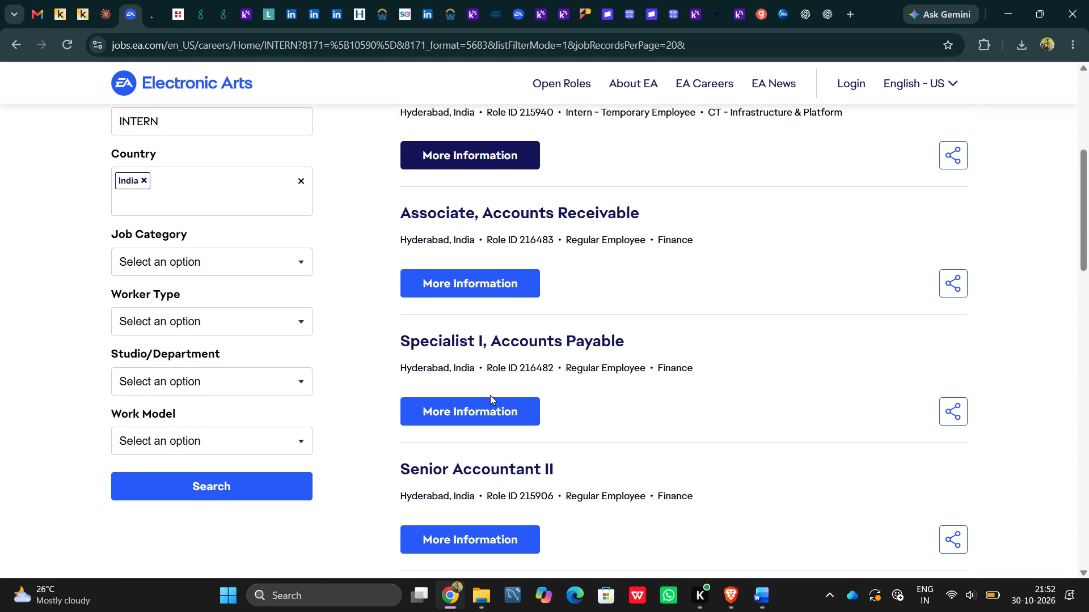
{"action": "scroll", "coordinate": [490, 395], "scroll_direction": "down", "scroll_amount": 4}
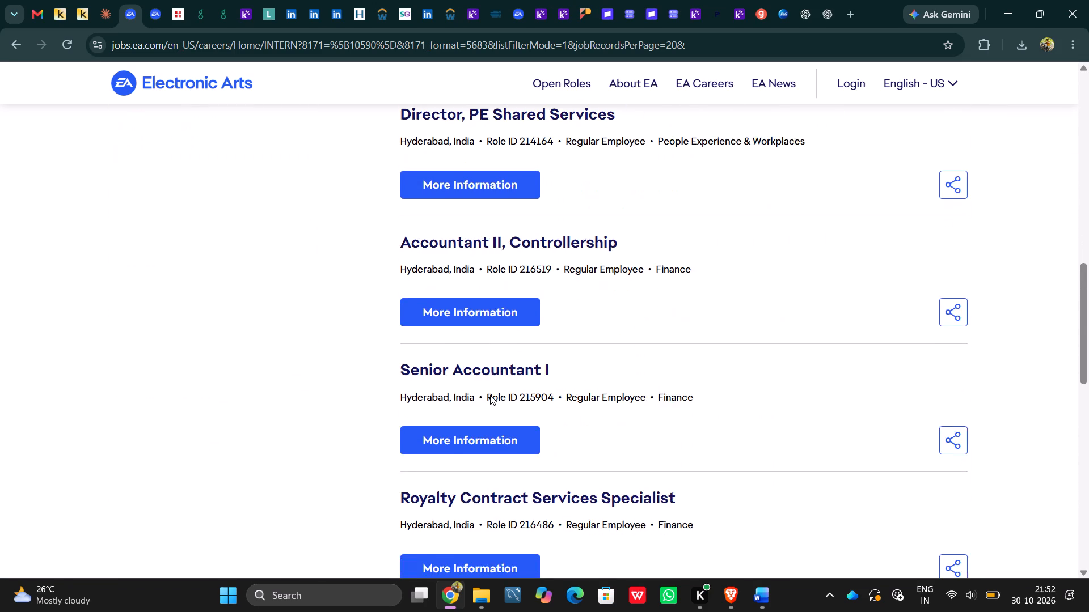
{"action": "scroll", "coordinate": [490, 395], "scroll_direction": "down", "scroll_amount": 6}
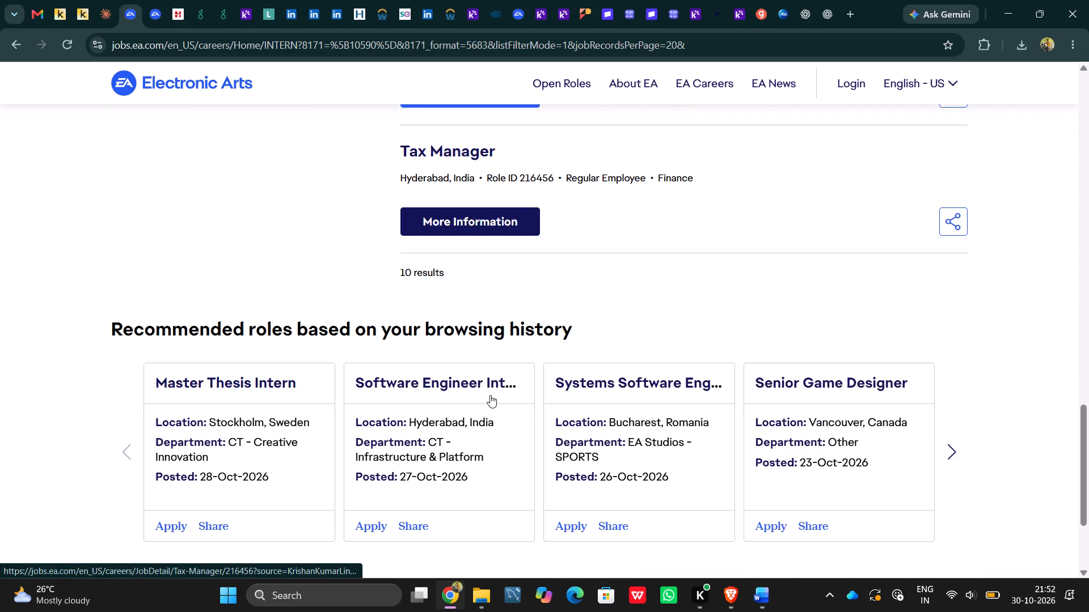
{"action": "scroll", "coordinate": [490, 395], "scroll_direction": "down", "scroll_amount": 2}
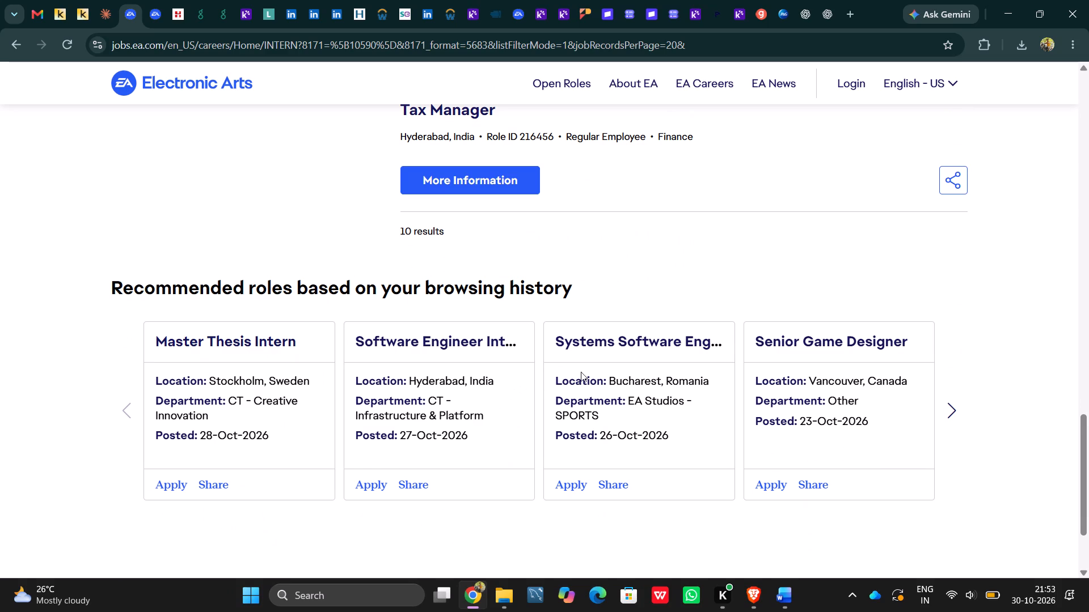
{"action": "scroll", "coordinate": [620, 372], "scroll_direction": "down", "scroll_amount": 1}
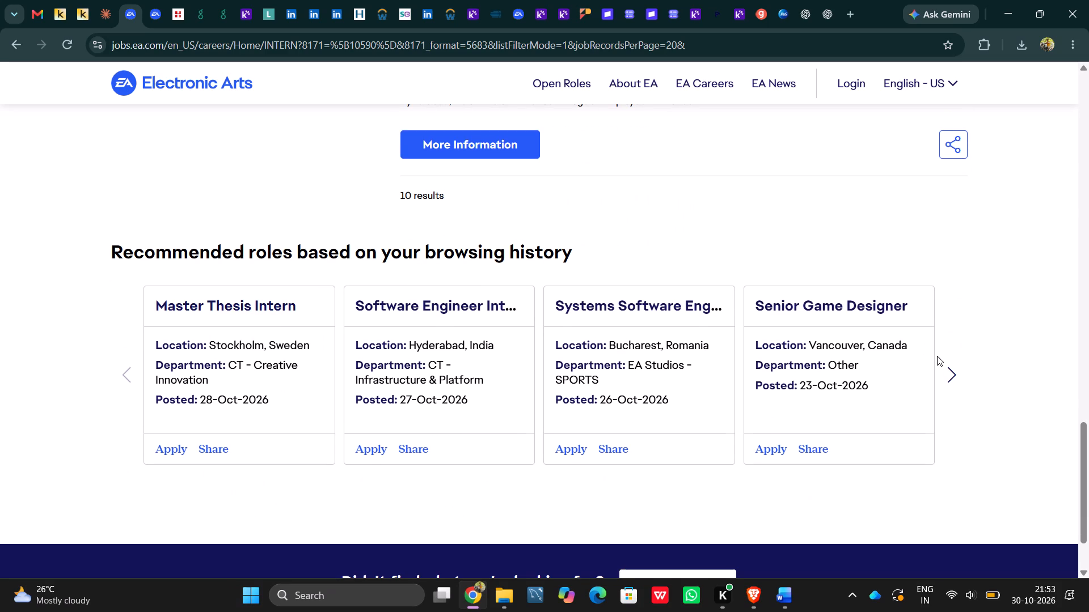
{"action": "left_click", "coordinate": [952, 370]}
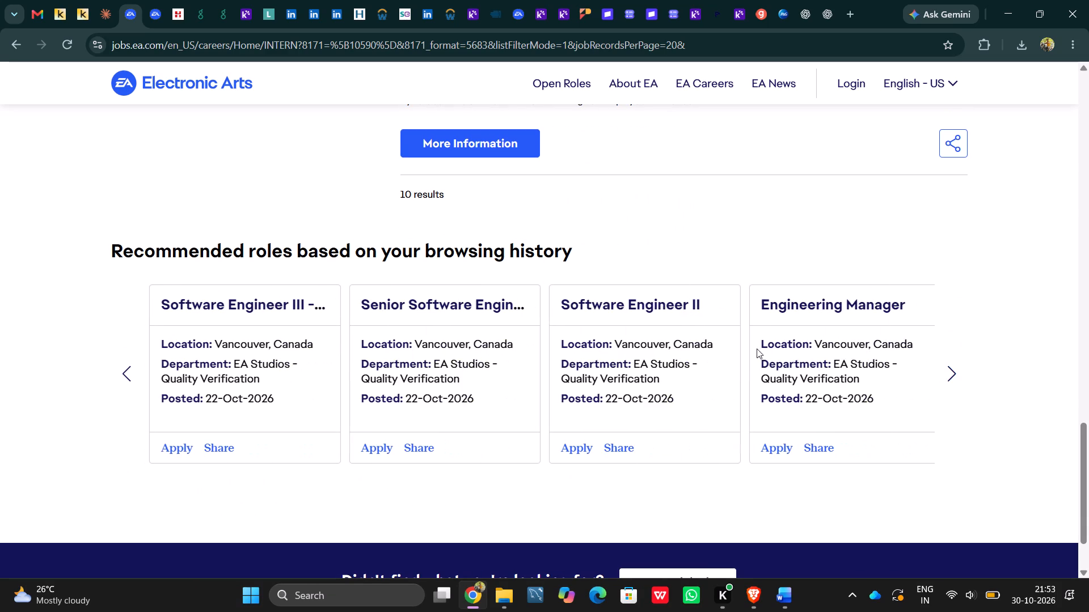
Go to the opened Hyderabad Software Engineer Intern role and start its application.
{"action": "left_click", "coordinate": [158, 8]}
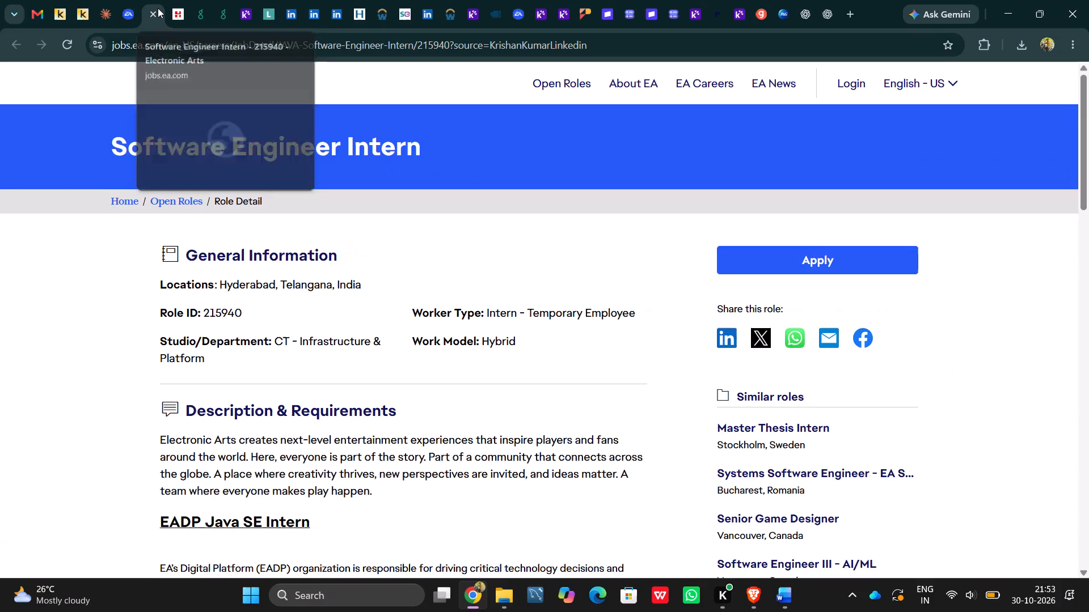
{"action": "scroll", "coordinate": [306, 286], "scroll_direction": "down", "scroll_amount": 1}
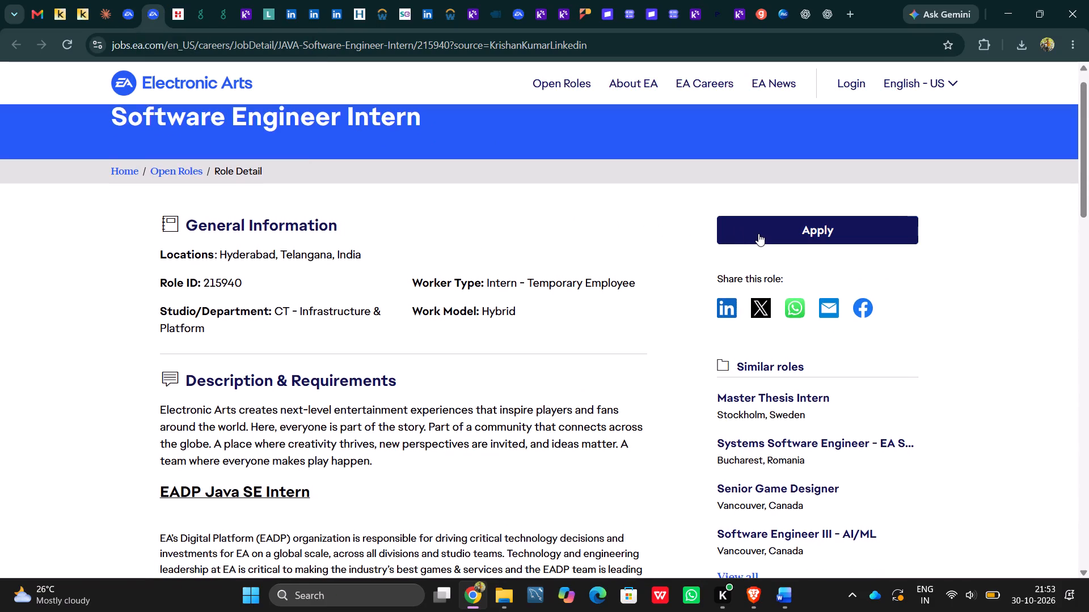
{"action": "left_click", "coordinate": [758, 233]}
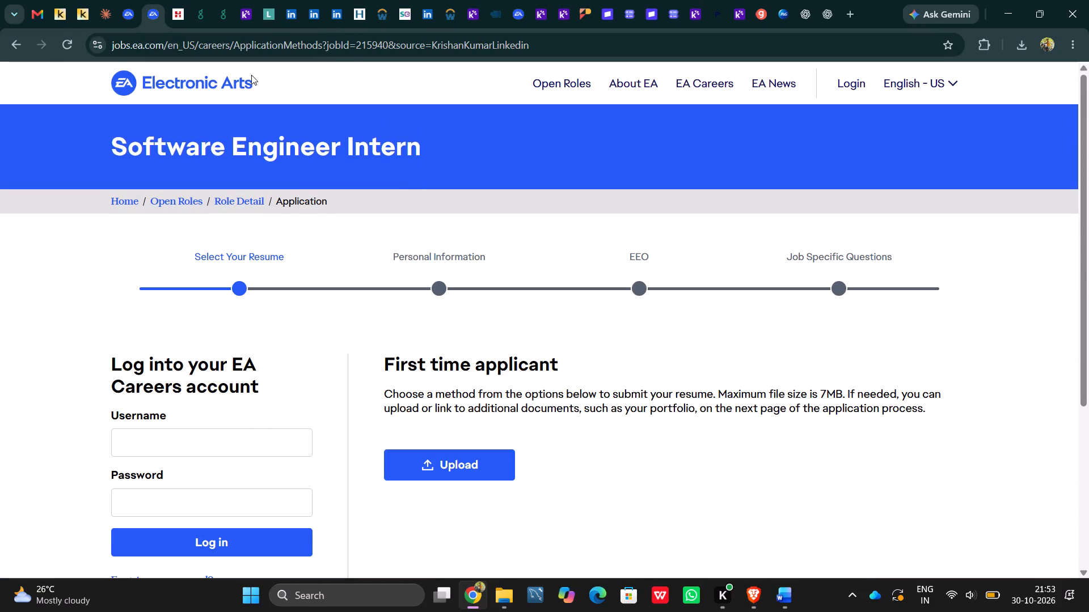
Attach EA_RESUME.pdf from the Resumes.com folder as the first-time applicant's resume upload.
{"action": "scroll", "coordinate": [269, 389], "scroll_direction": "down", "scroll_amount": 1}
{"action": "left_click", "coordinate": [219, 384]}
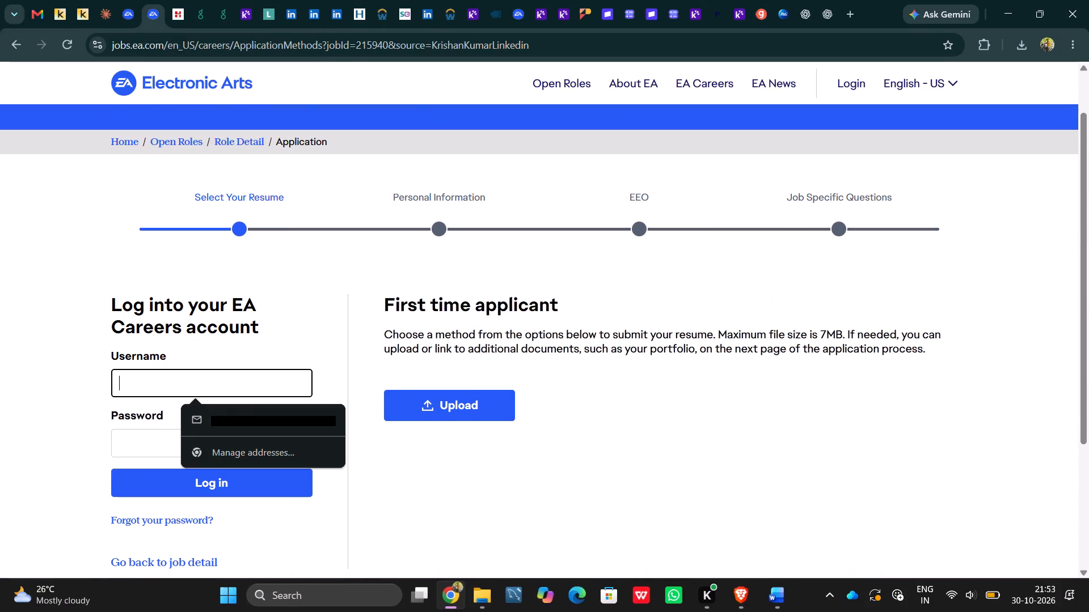
{"action": "left_click", "coordinate": [448, 414]}
{"action": "left_click", "coordinate": [419, 475]}
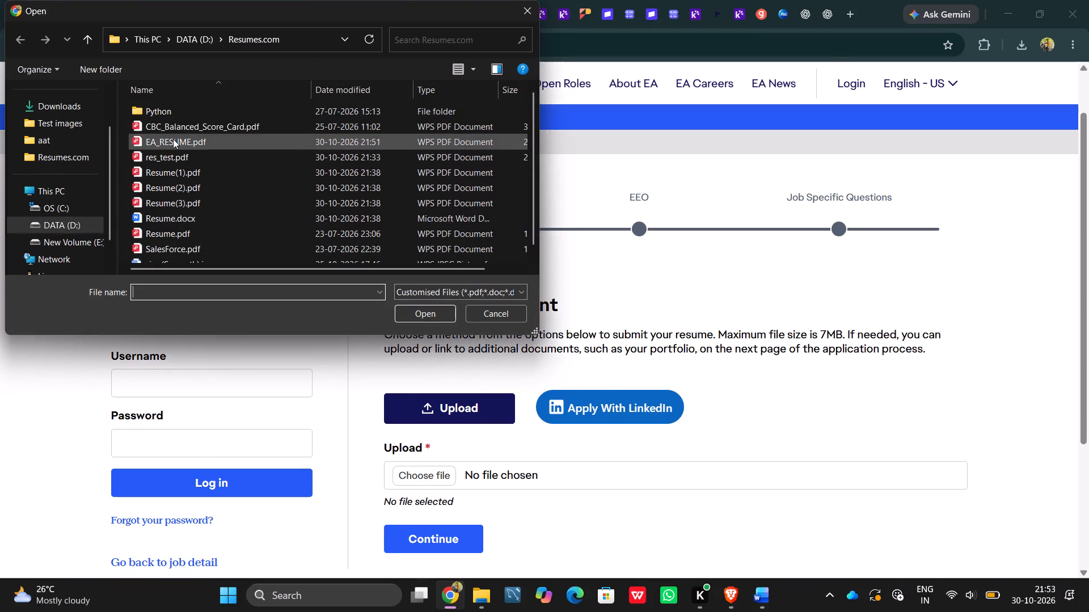
{"action": "left_click", "coordinate": [174, 138]}
{"action": "left_click", "coordinate": [421, 306]}
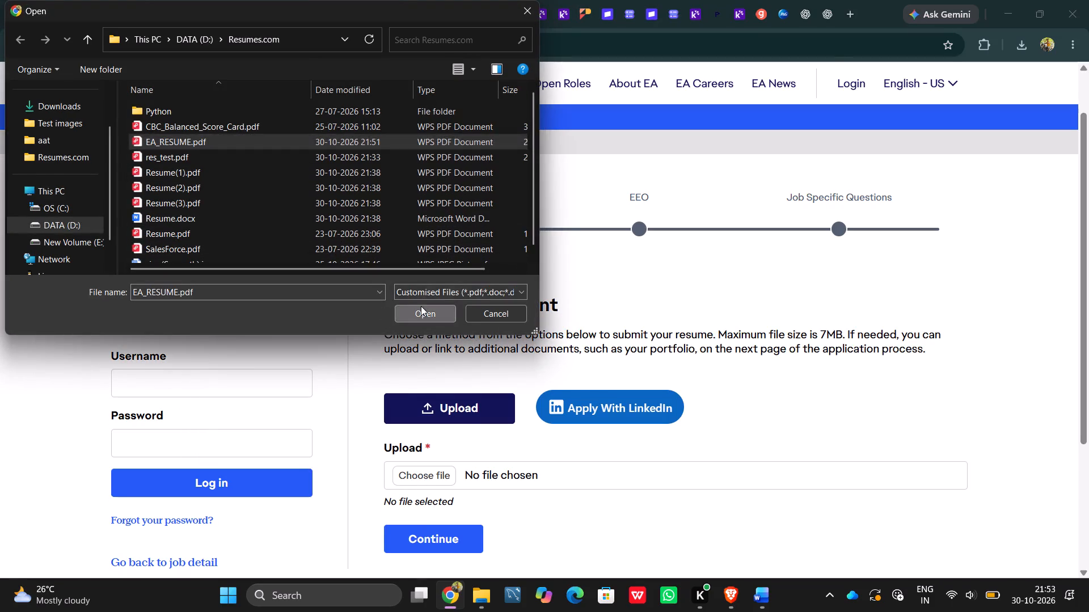
Enter the account username and password in the EA Careers login form.
{"action": "scroll", "coordinate": [412, 452], "scroll_direction": "down", "scroll_amount": 1}
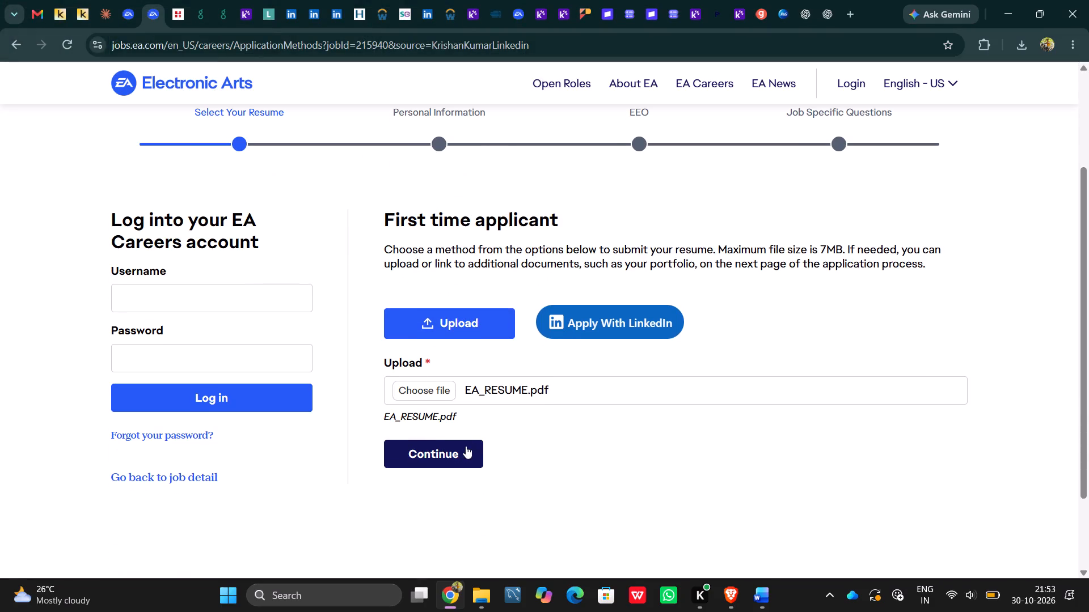
{"action": "left_click", "coordinate": [195, 303]}
{"action": "left_click", "coordinate": [255, 331]}
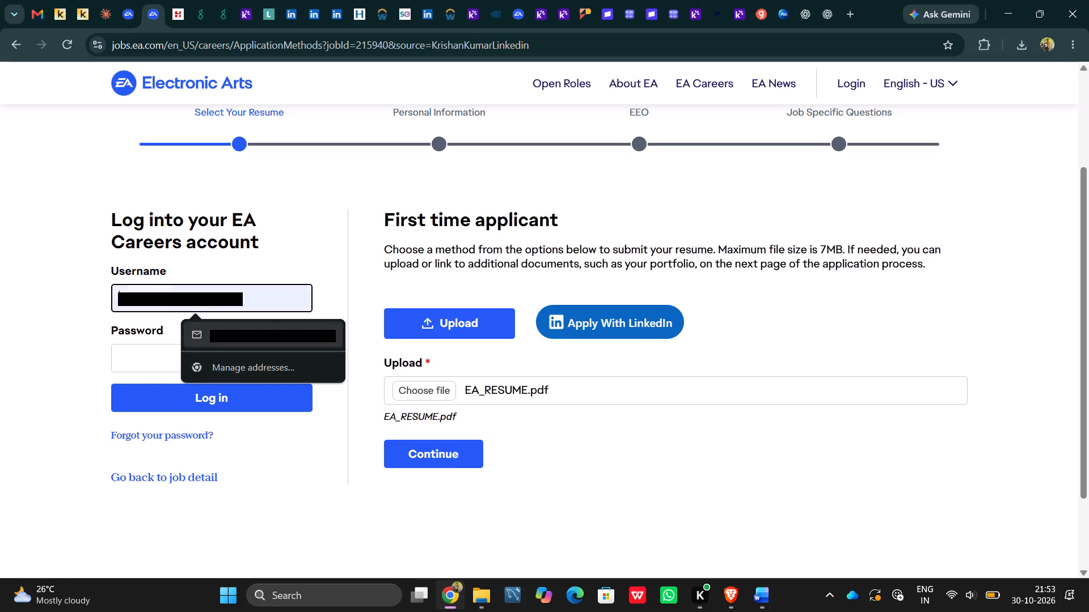
{"action": "left_click", "coordinate": [187, 354]}
{"action": "key", "text": "shift+s"}
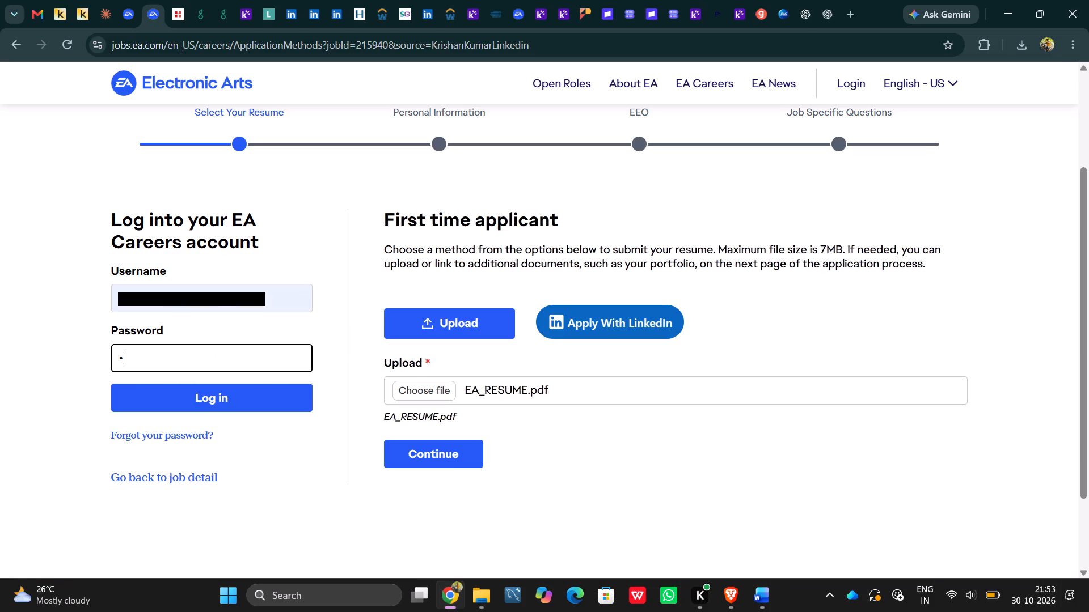